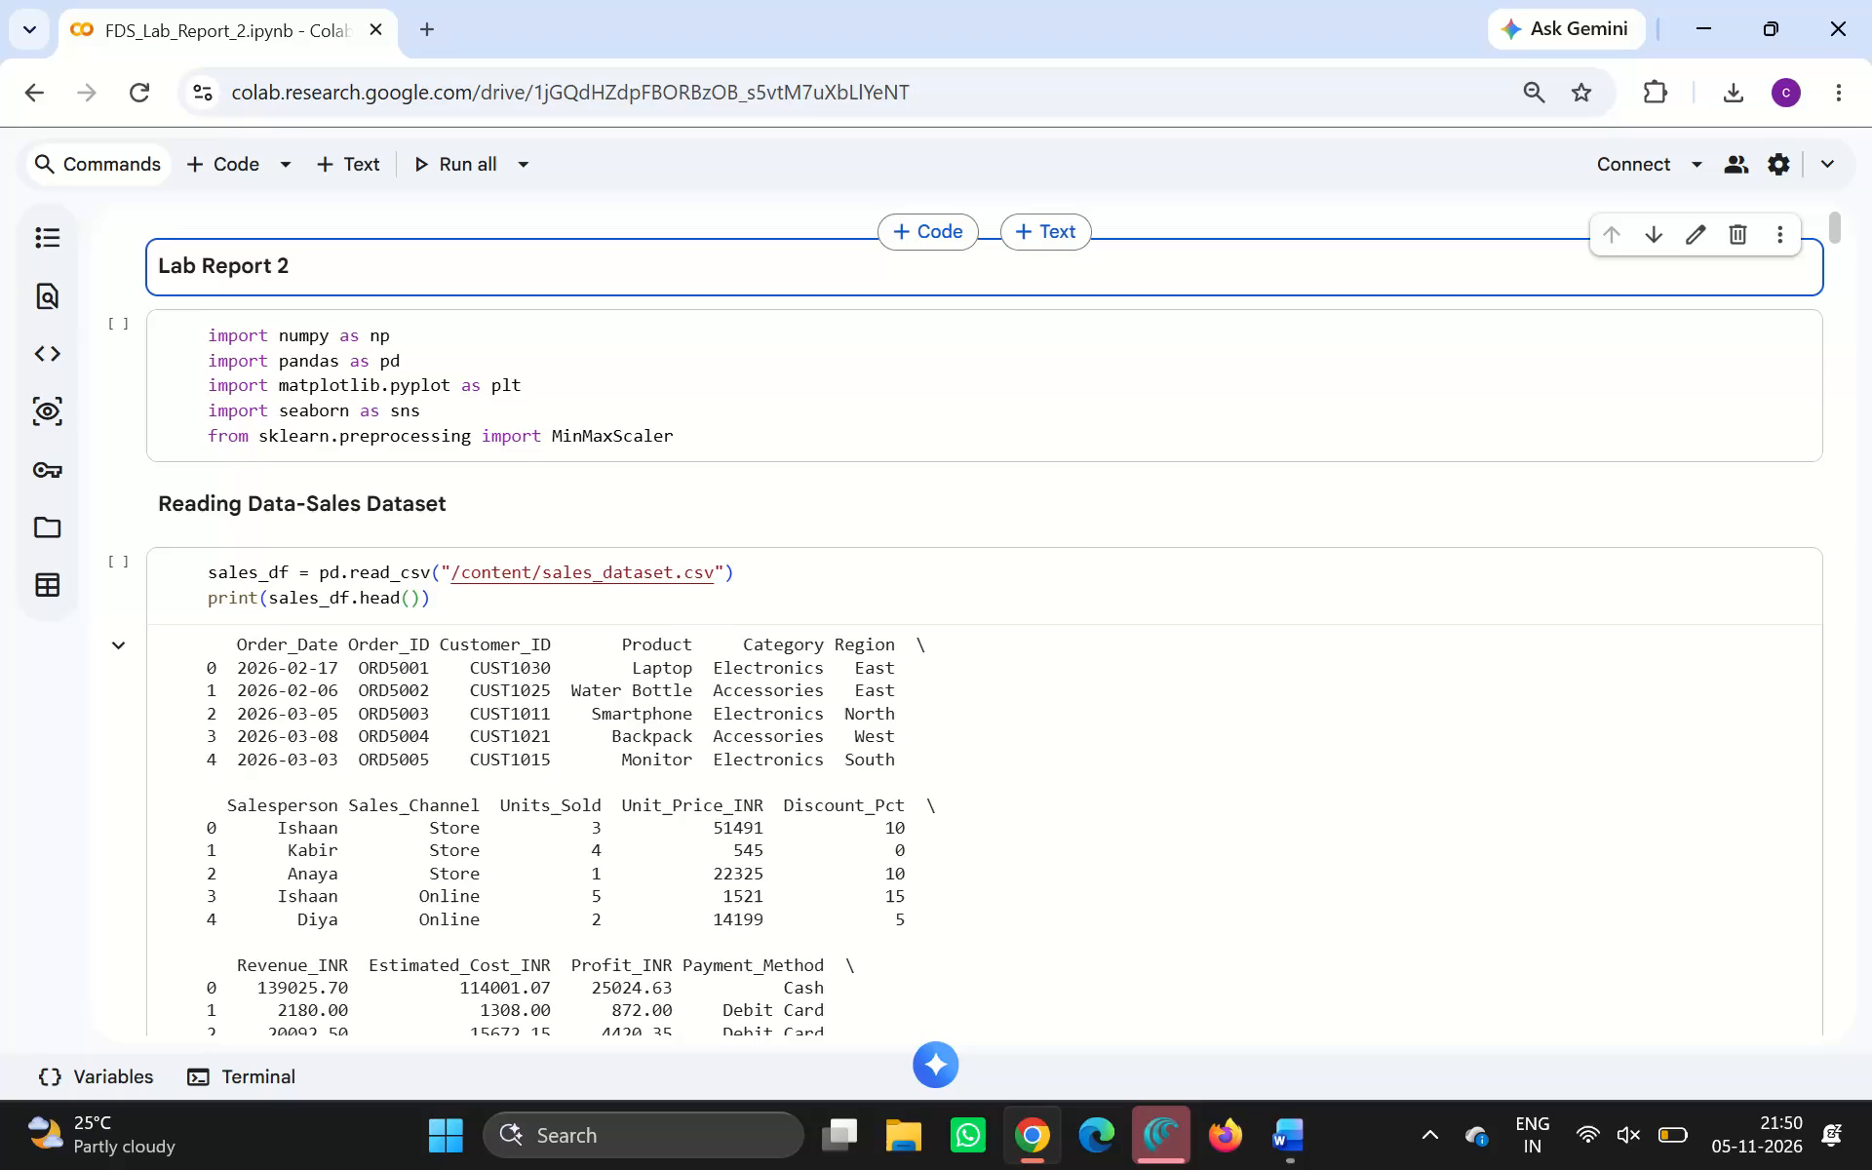
Take a full-screen screenshot of the notebook's "Reading Data-Sales Dataset" cell with its complete output in view.
scroll(612, 581, down, 3)
scroll(612, 581, up, 4)
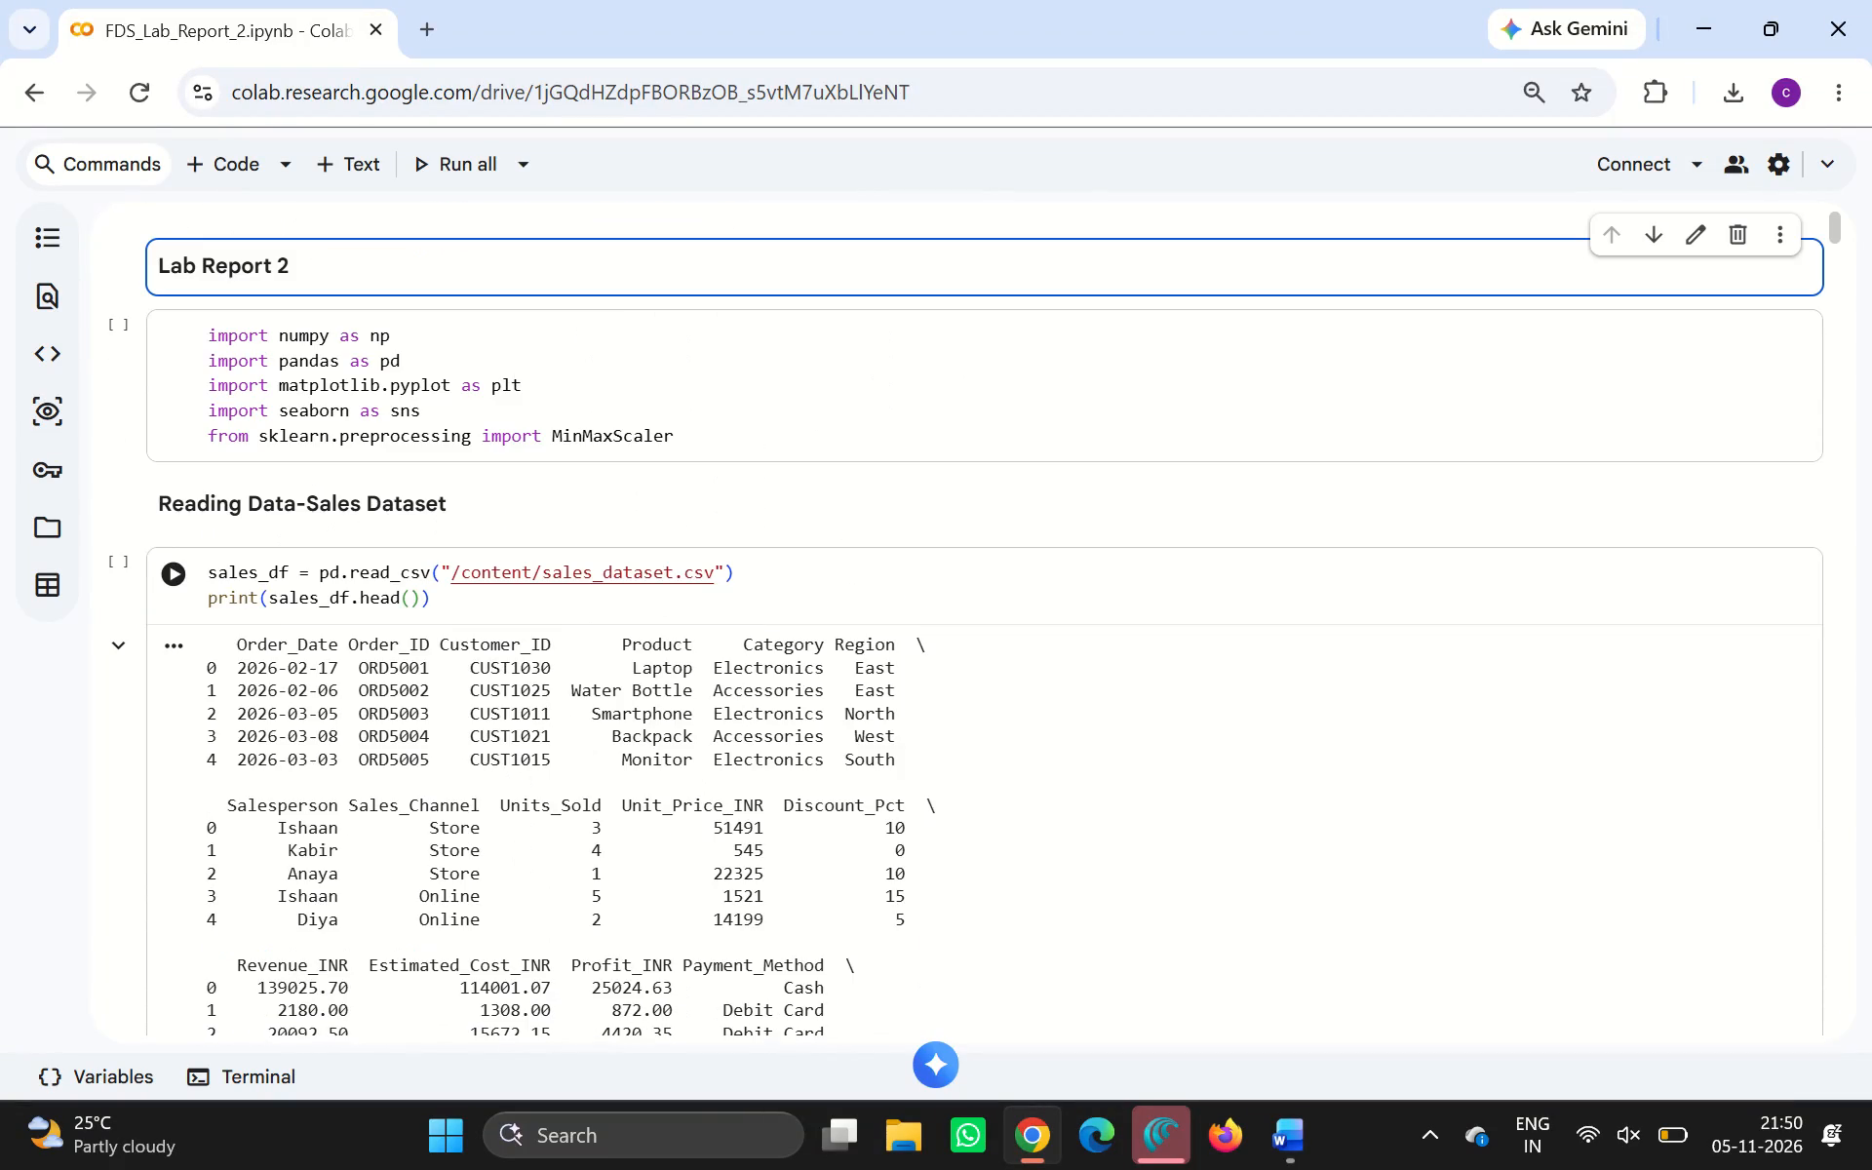
scroll(612, 581, down, 8)
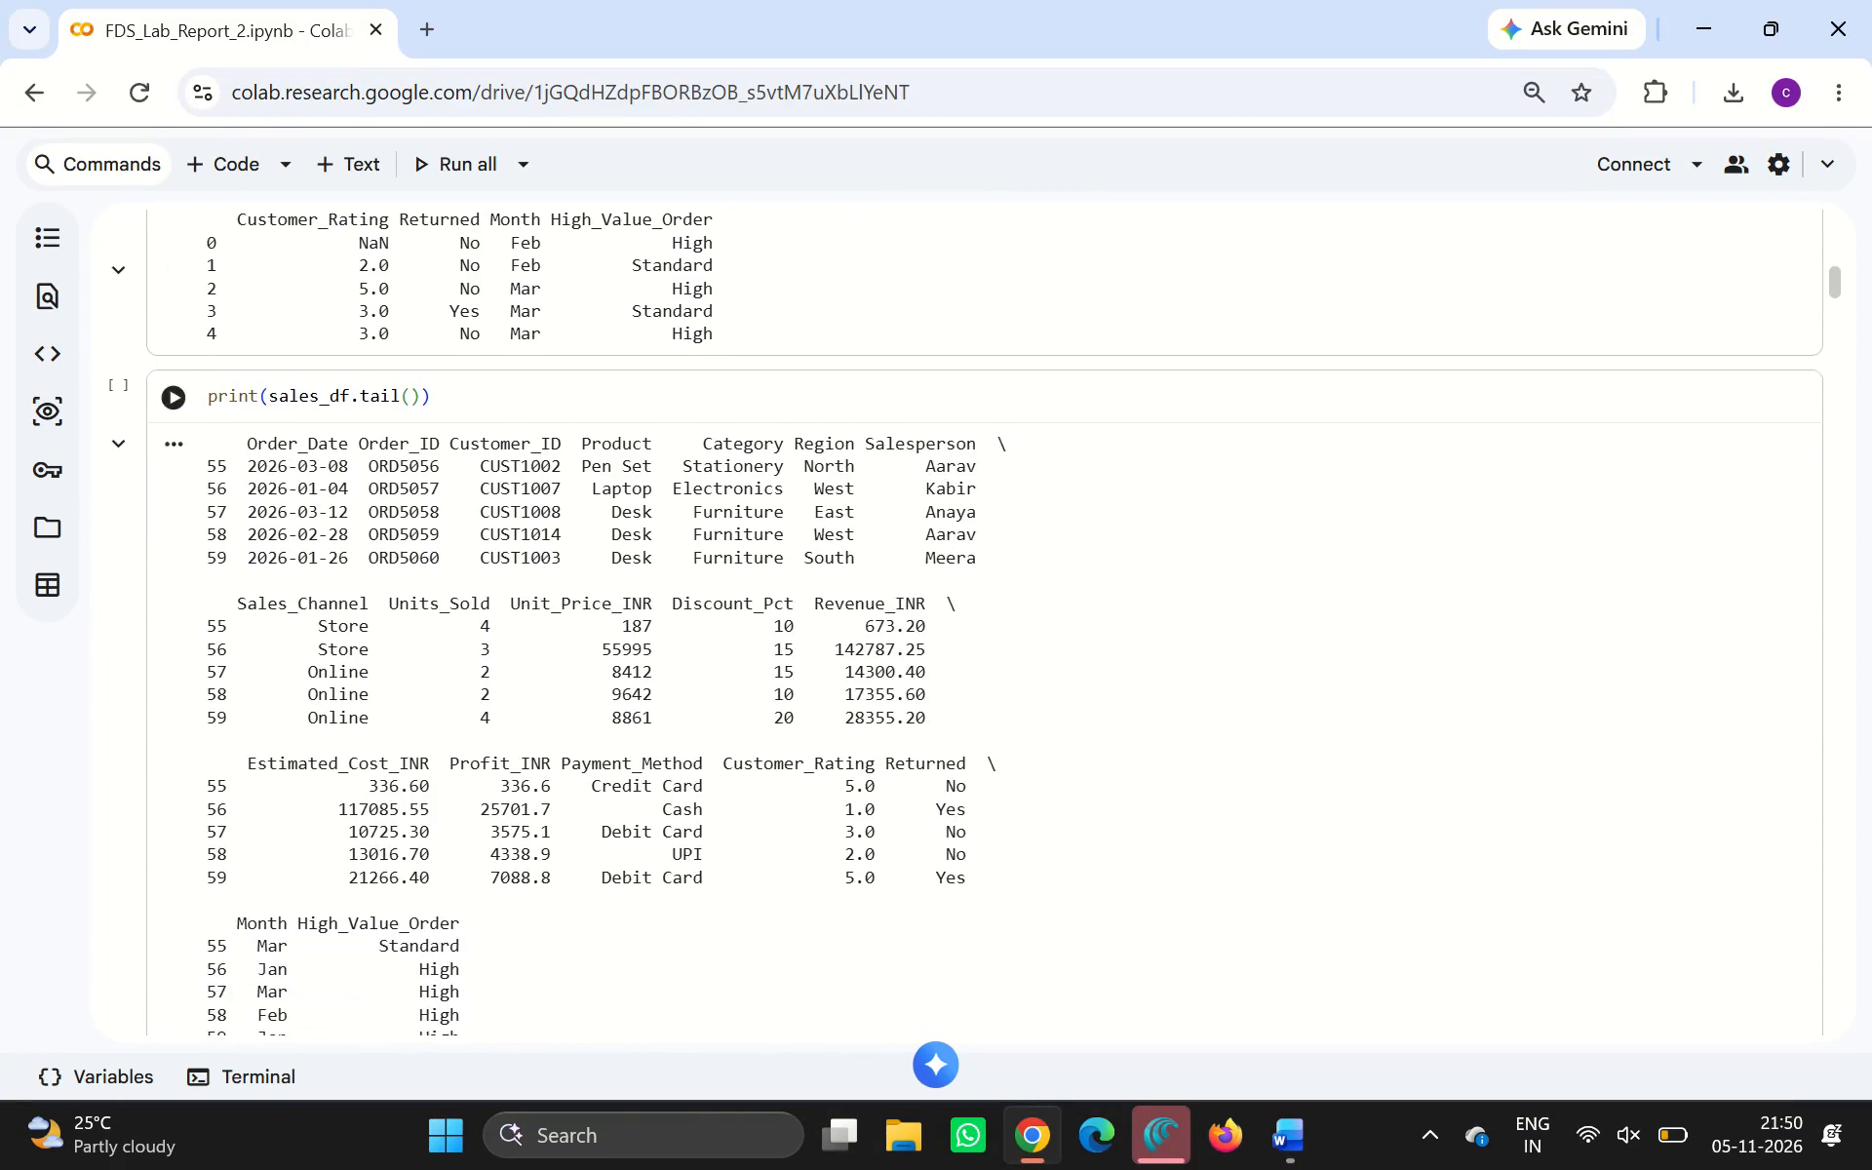
scroll(612, 581, down, 3)
scroll(612, 581, up, 13)
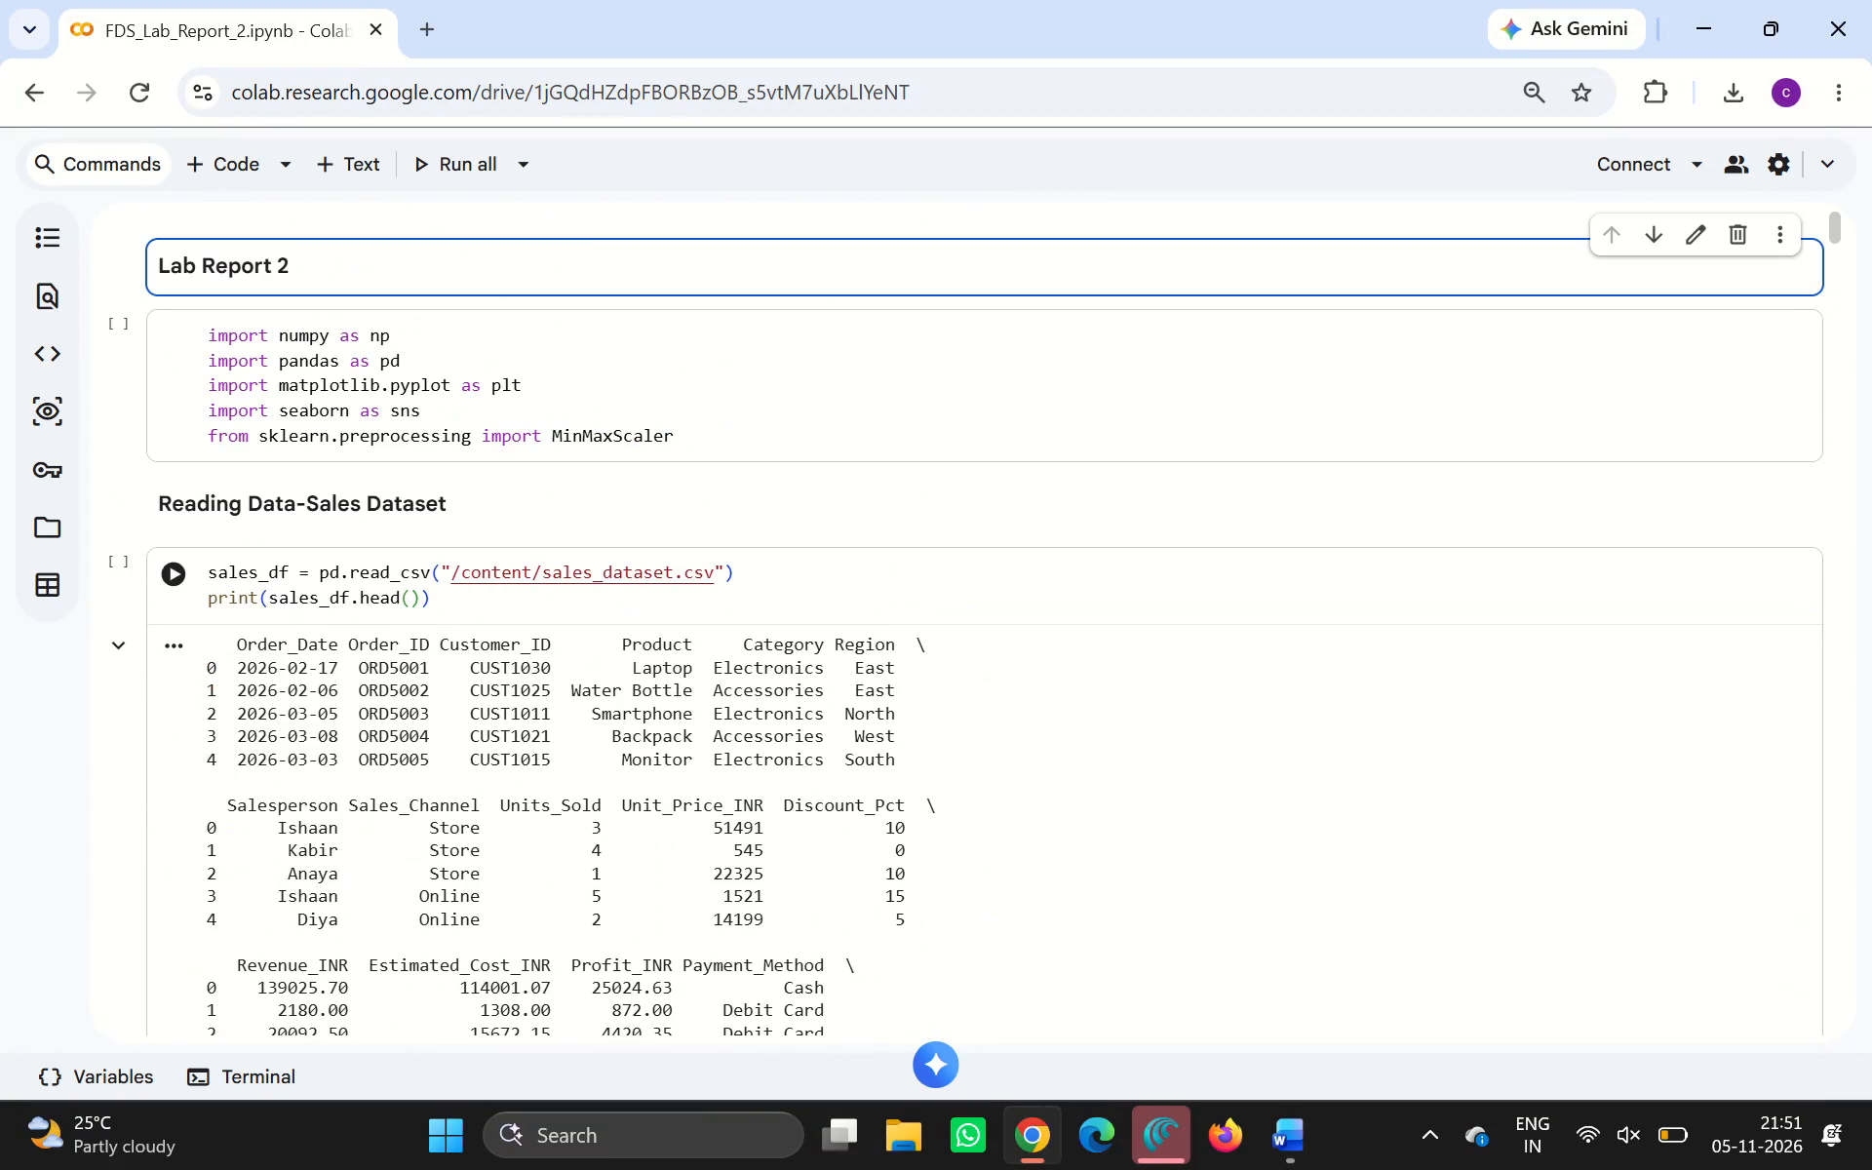
scroll(1005, 859, down, 1)
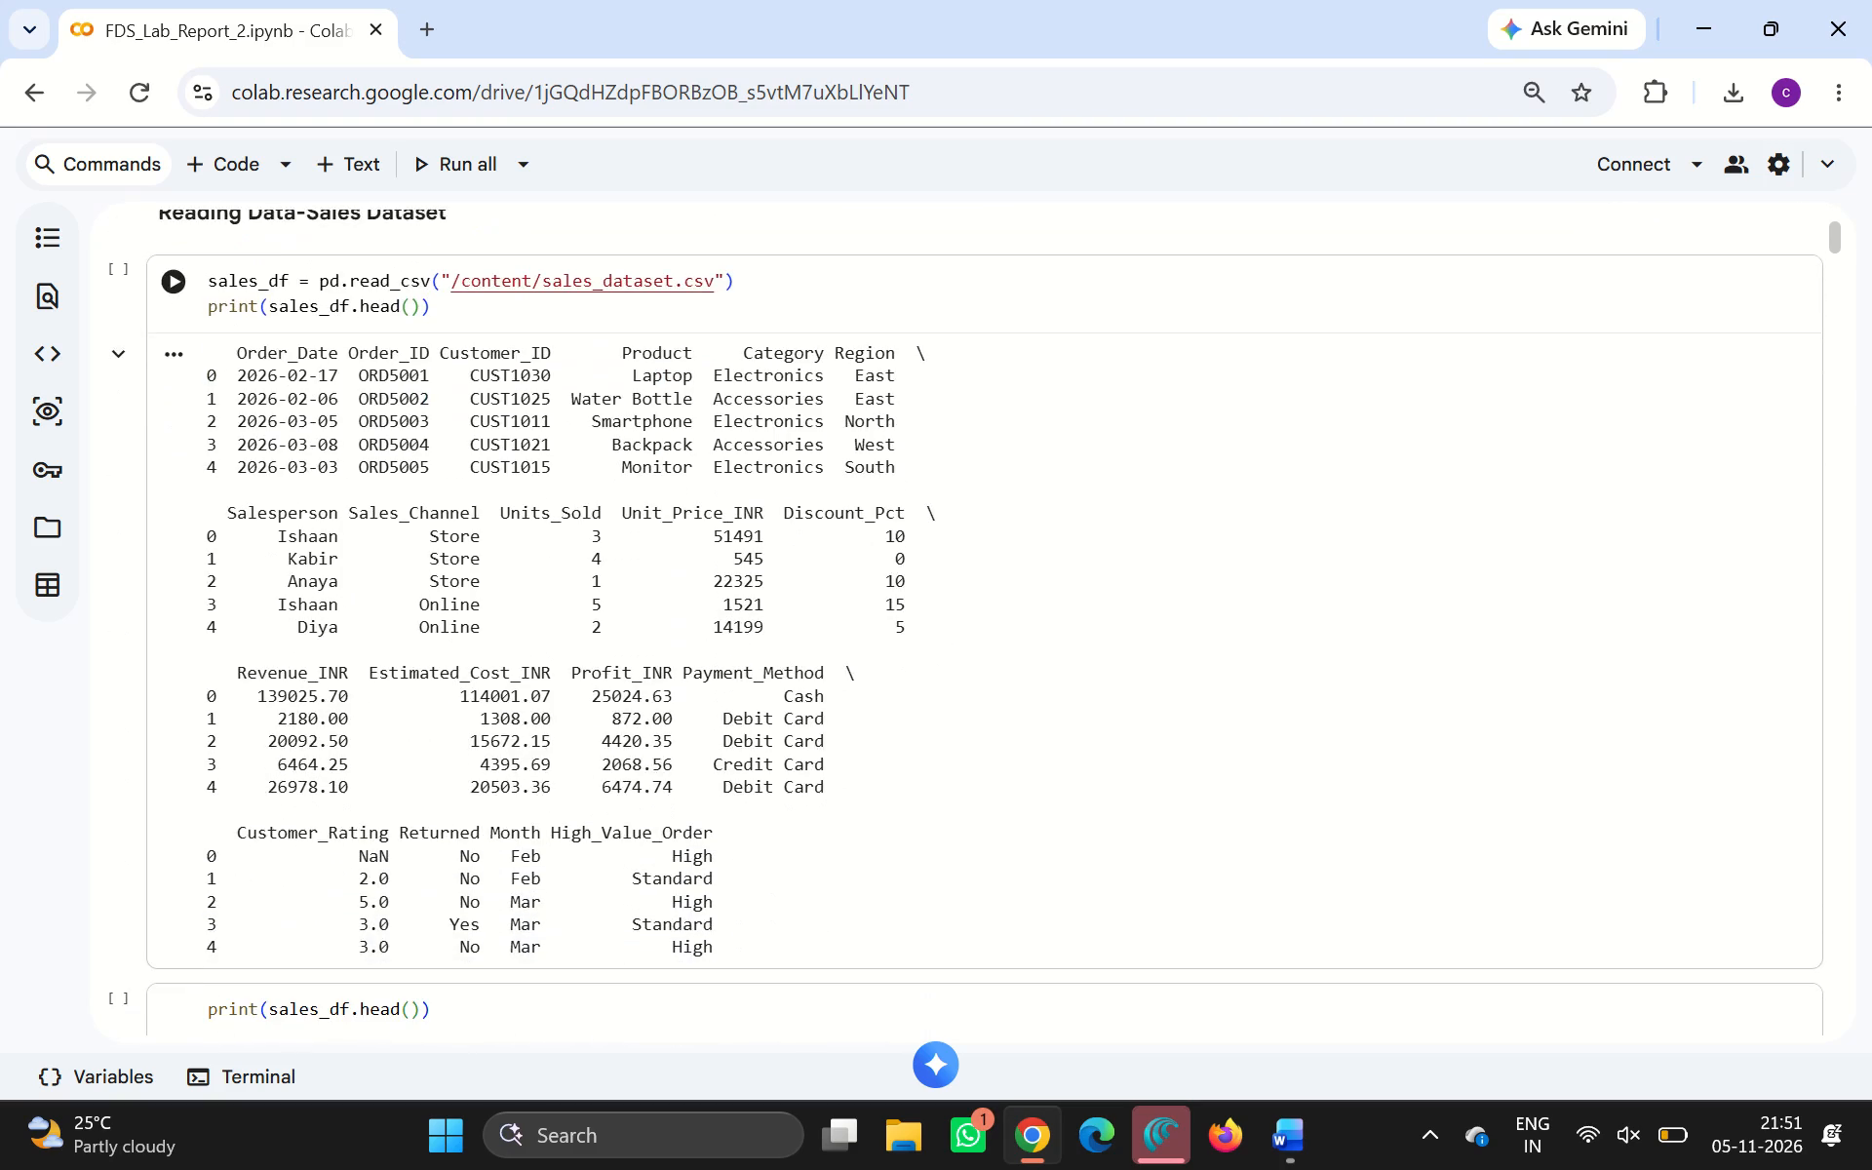
scroll(1005, 859, down, 1)
scroll(1005, 859, up, 3)
scroll(1005, 859, down, 1)
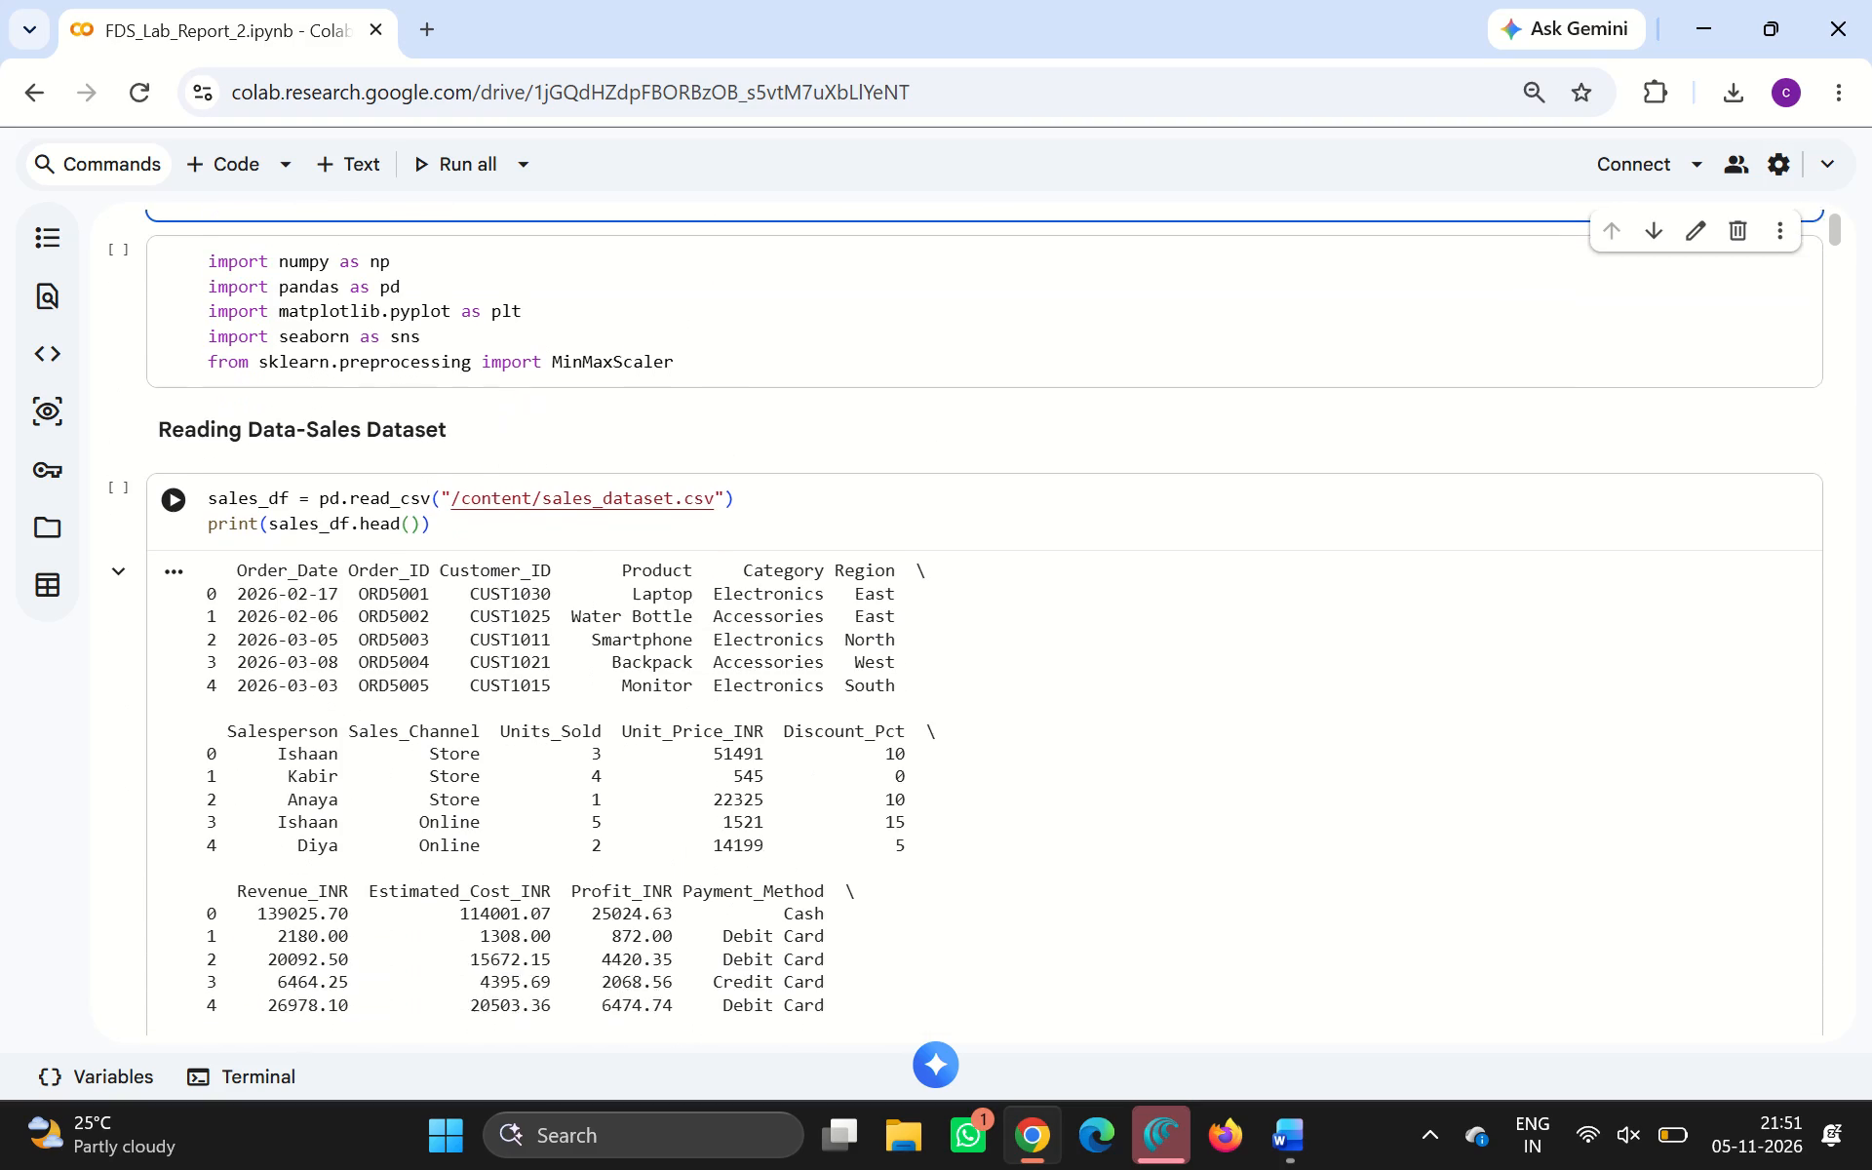
scroll(1005, 859, down, 3)
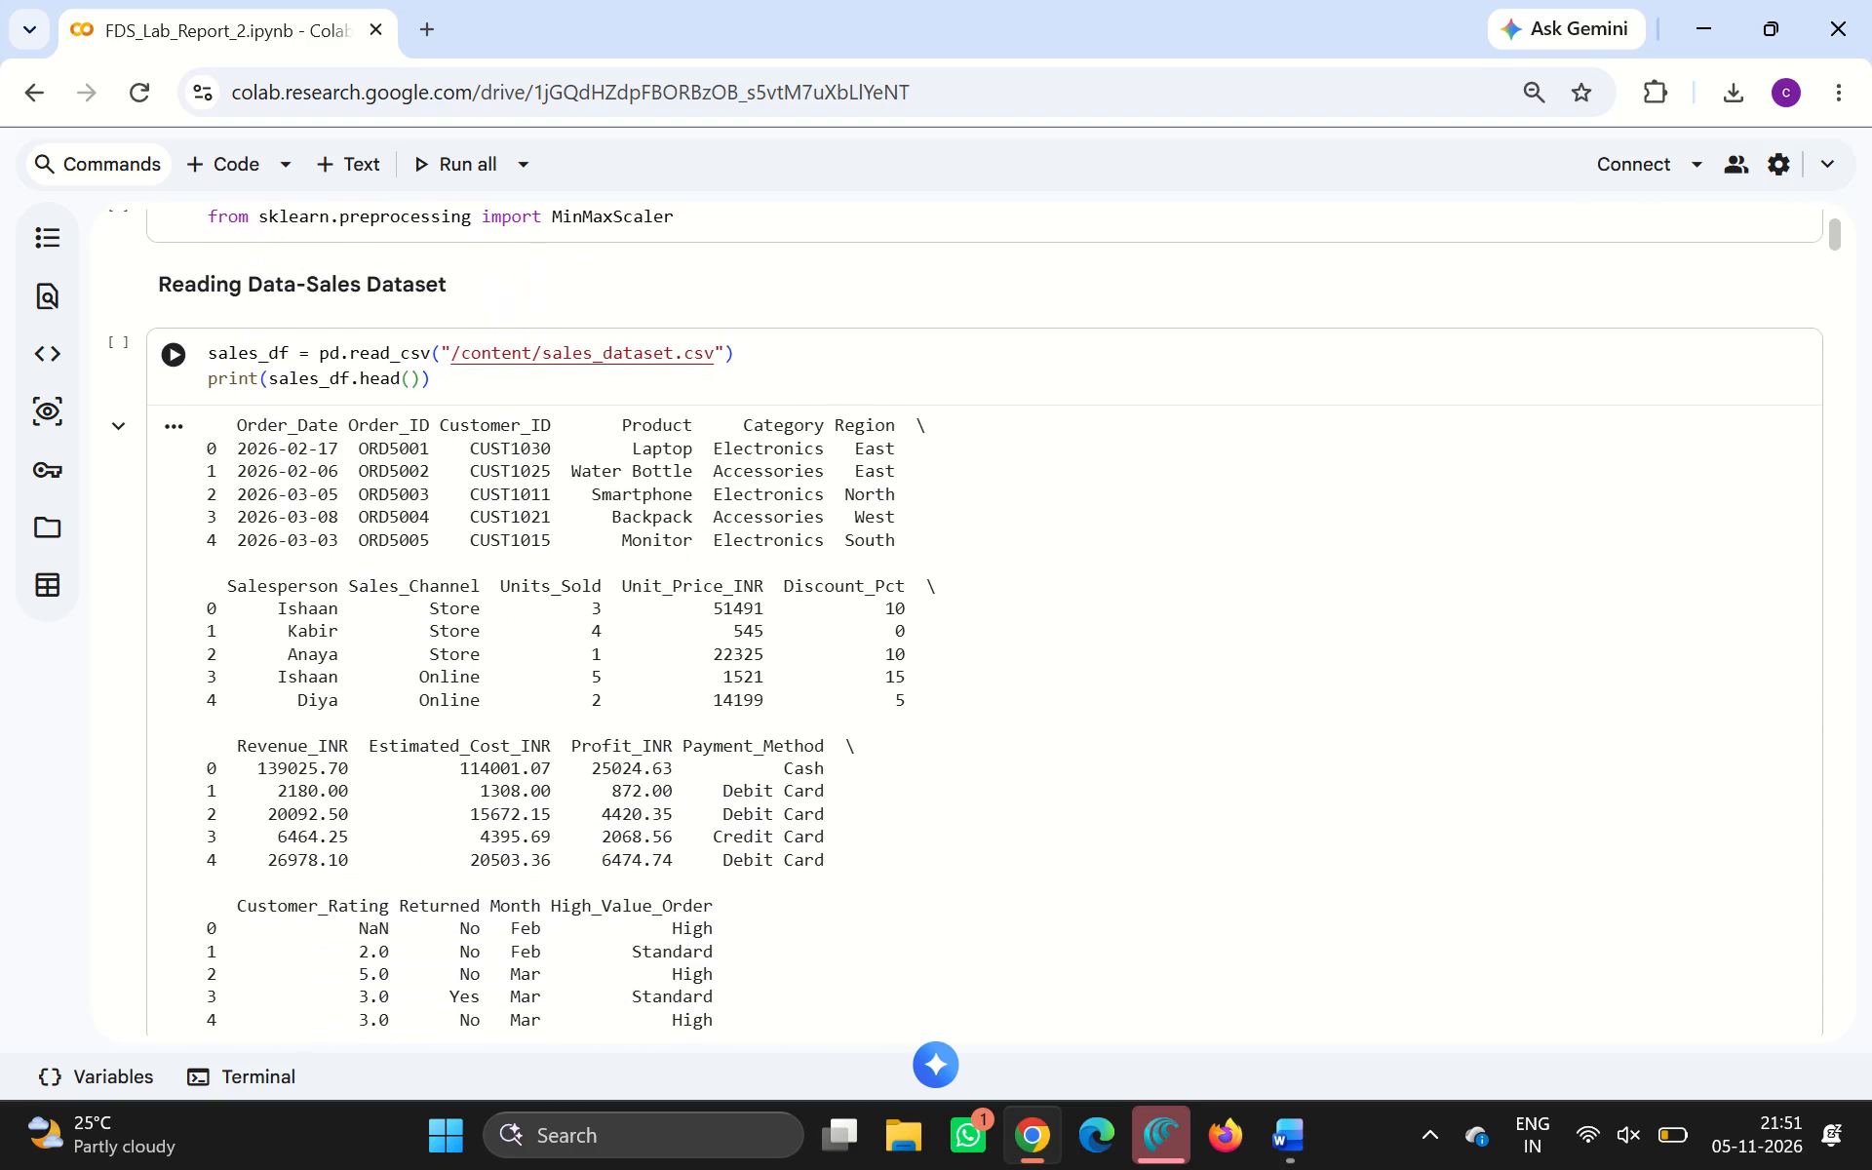
scroll(1005, 859, down, 1)
key(Print)
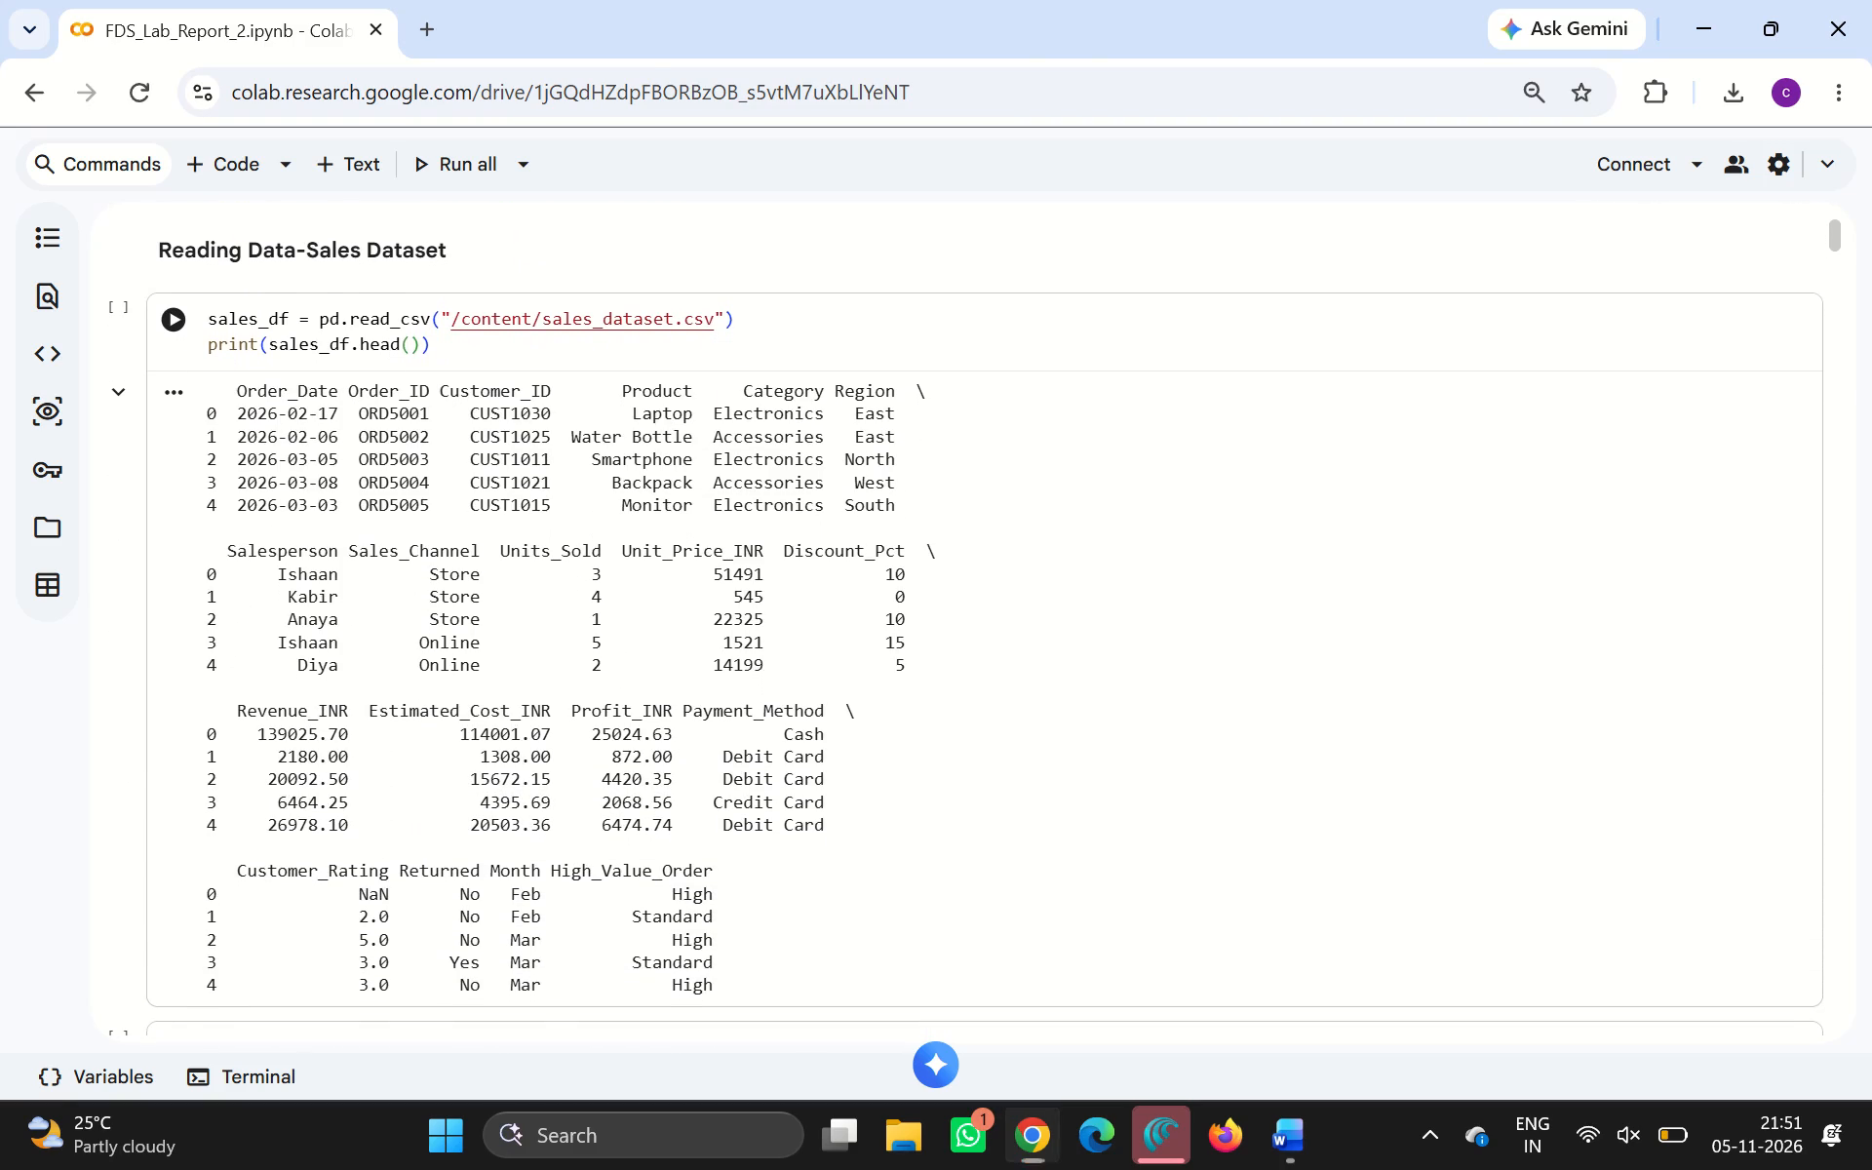
click(858, 53)
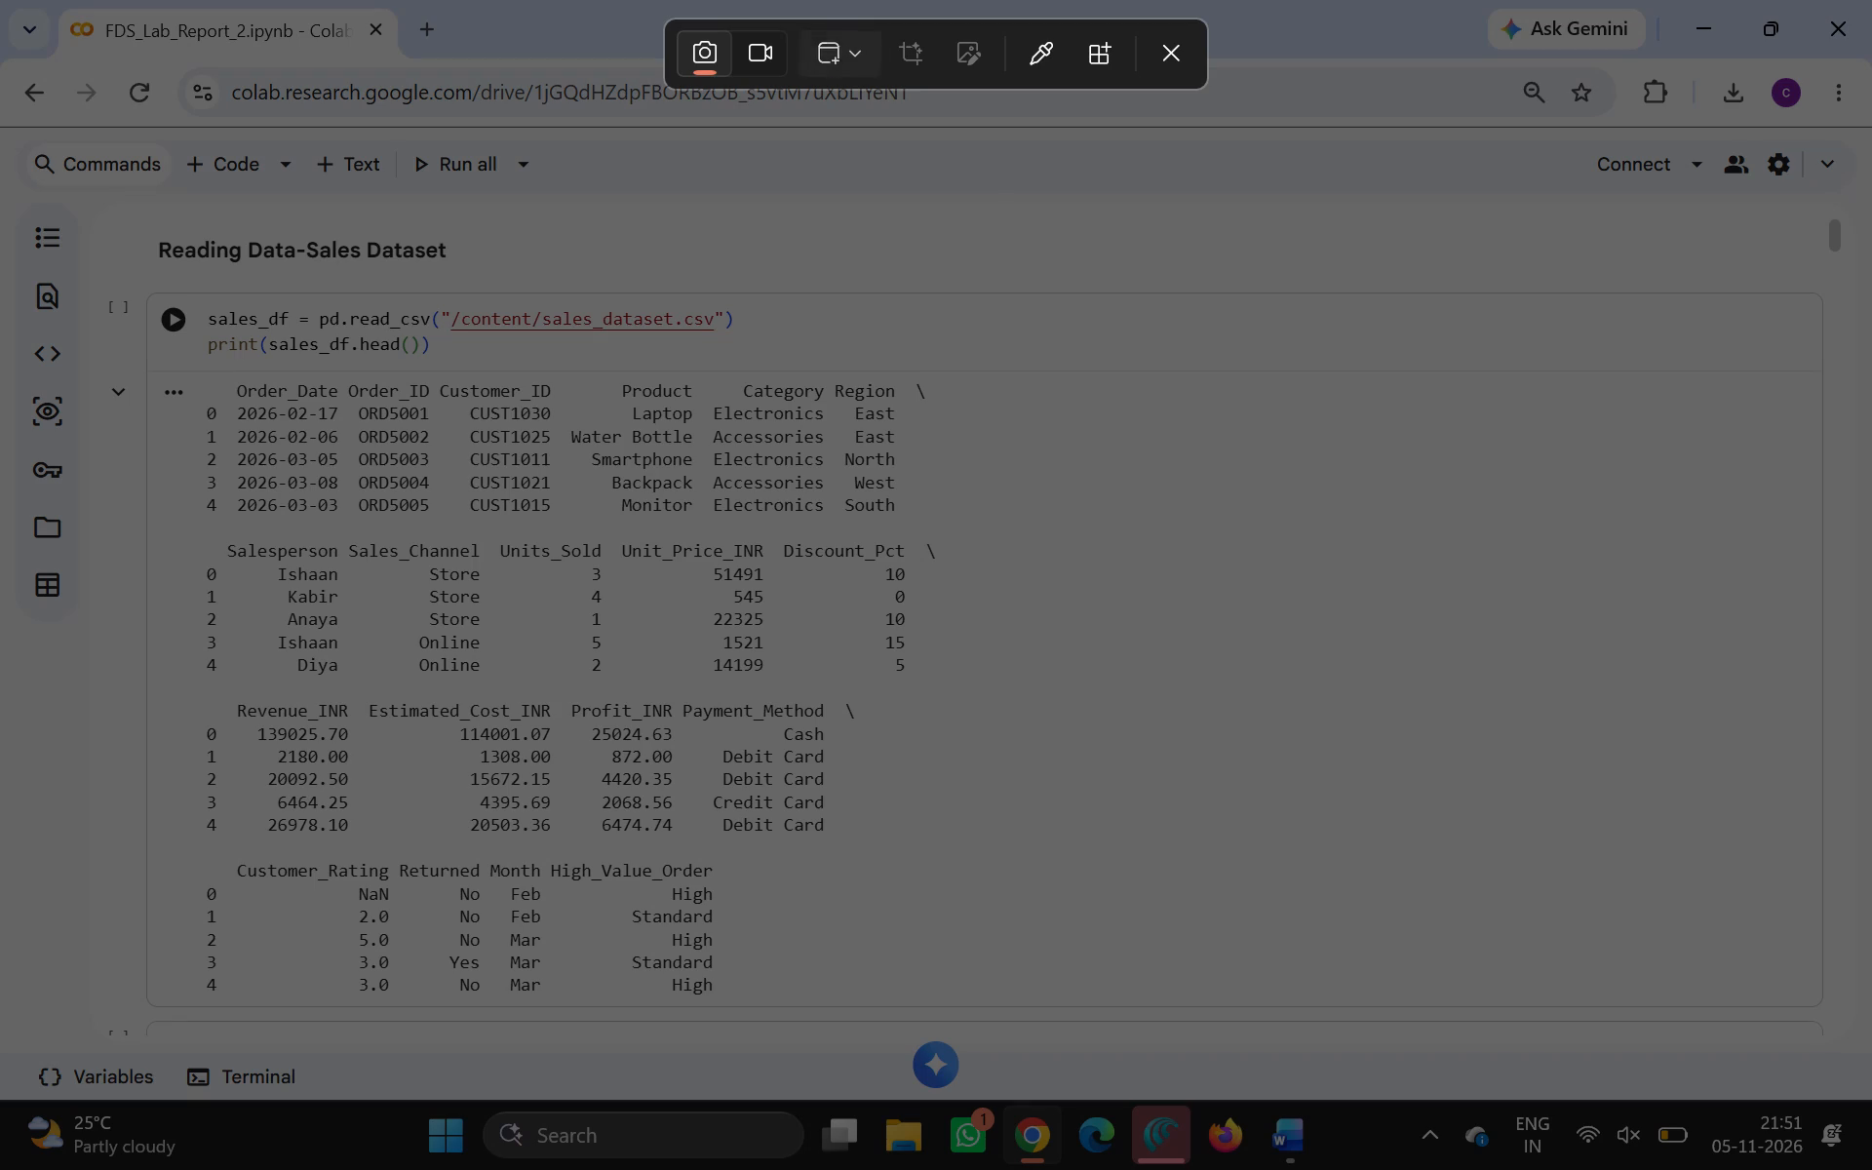
click(871, 163)
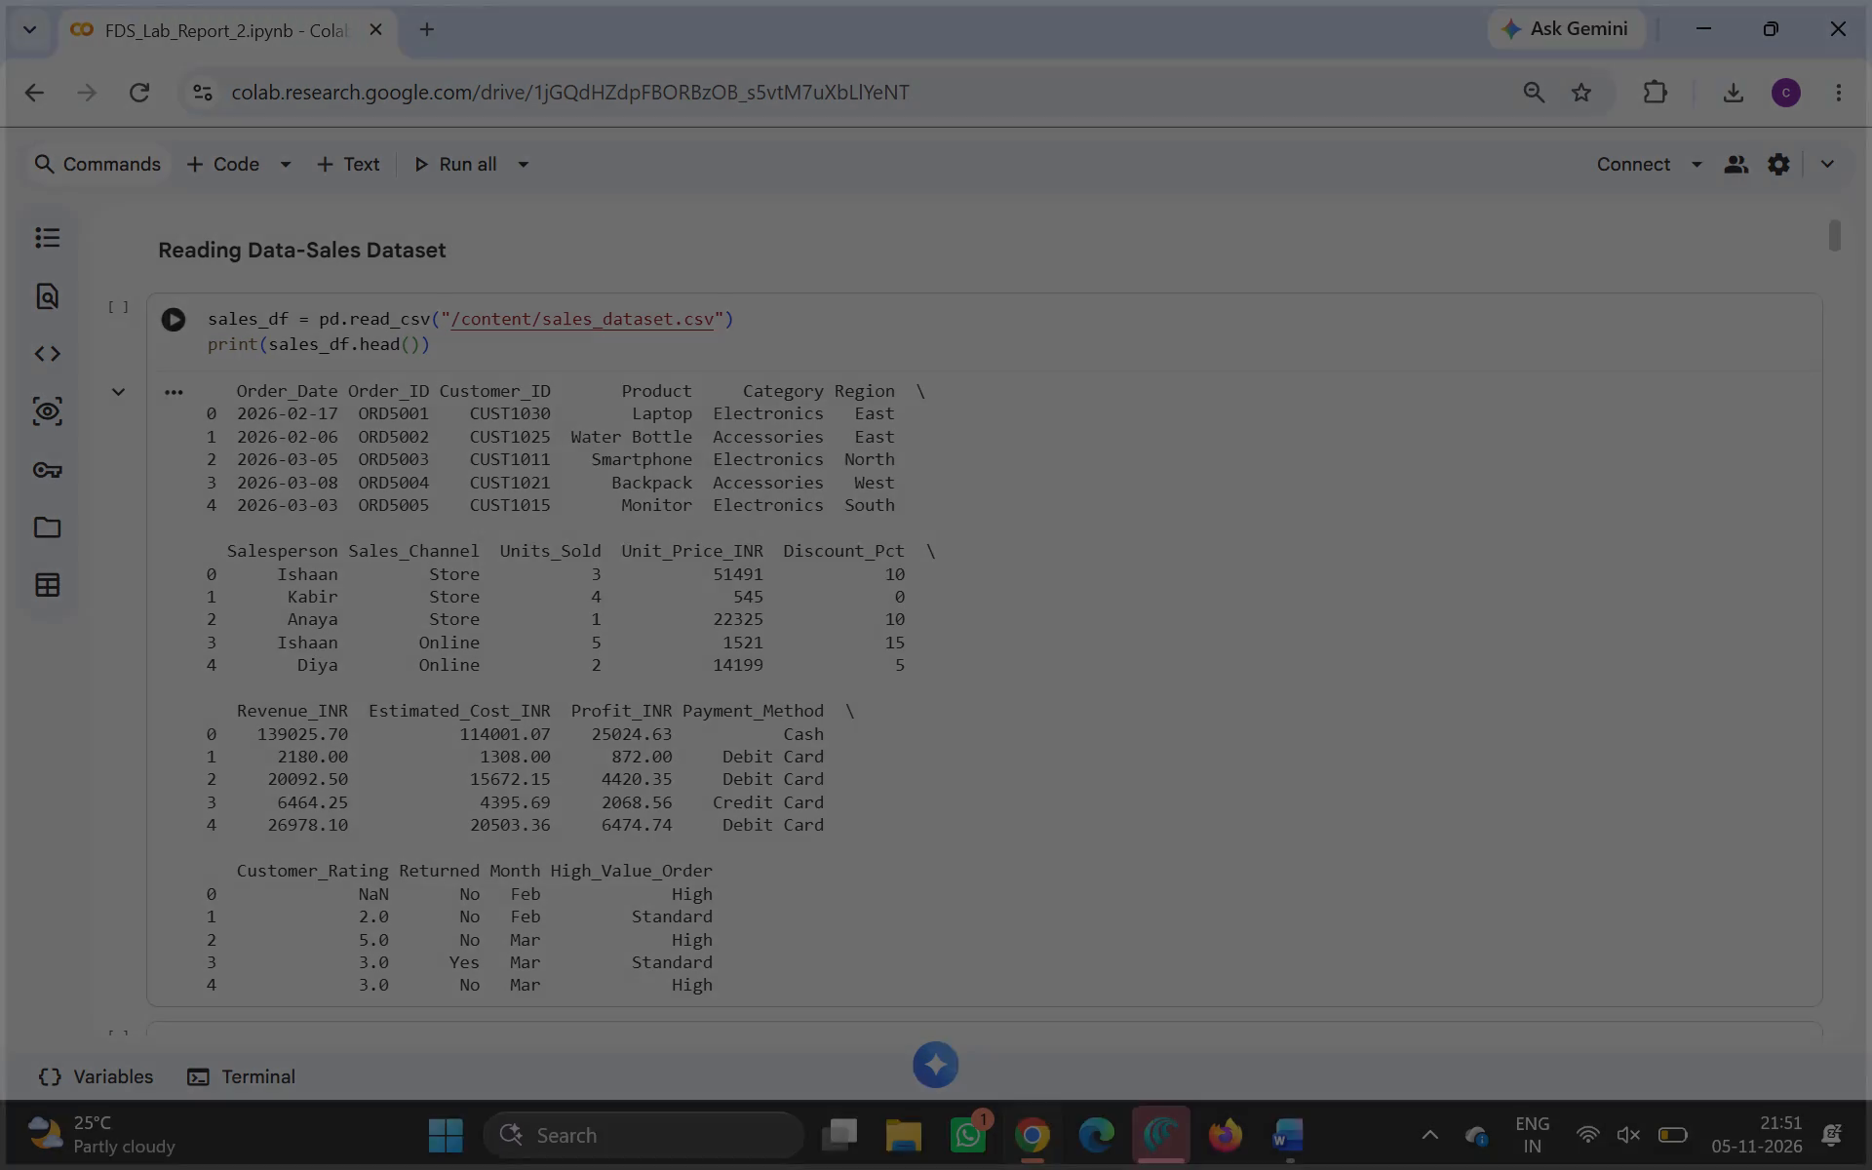
In the Word lab report, replace the picture under "1. Reading Data" with the copied screenshot.
click(1286, 1153)
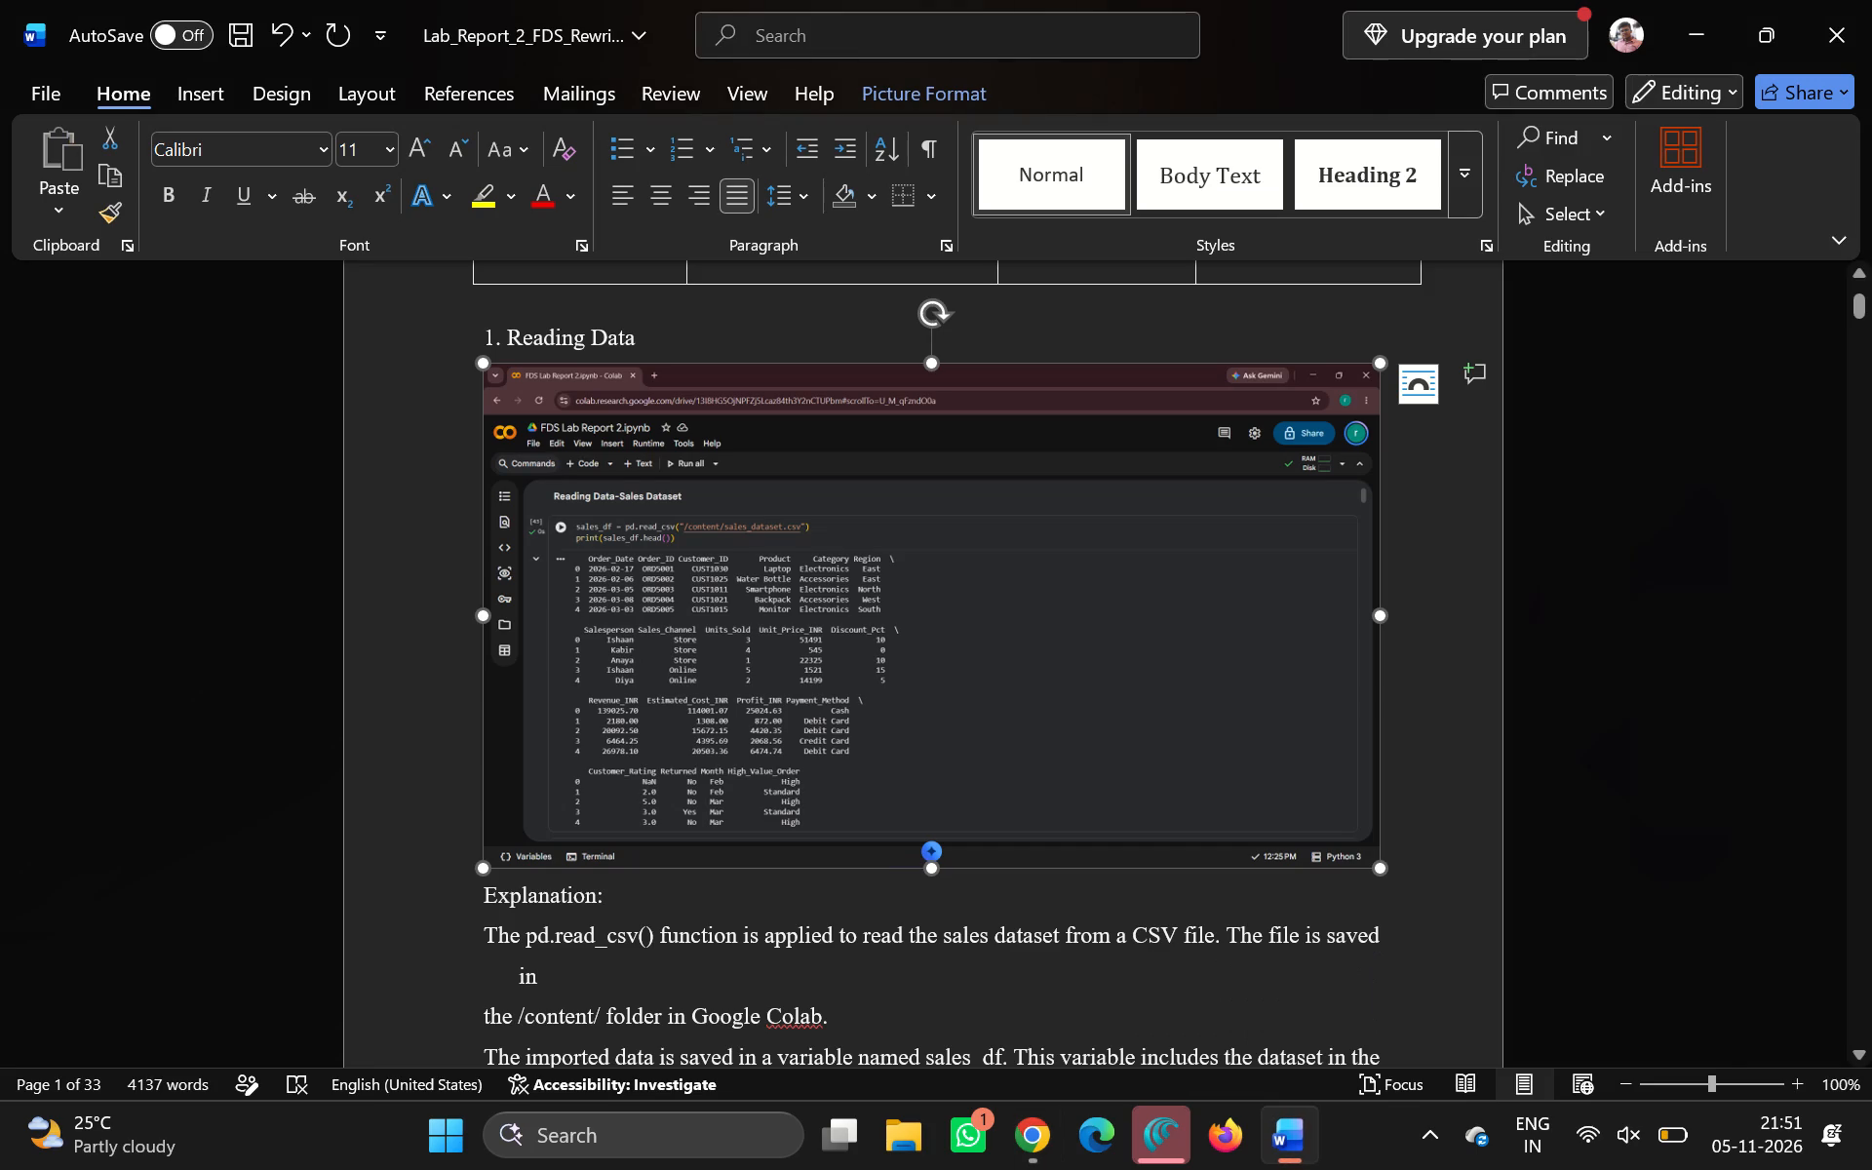
click(885, 637)
key(BackSpace)
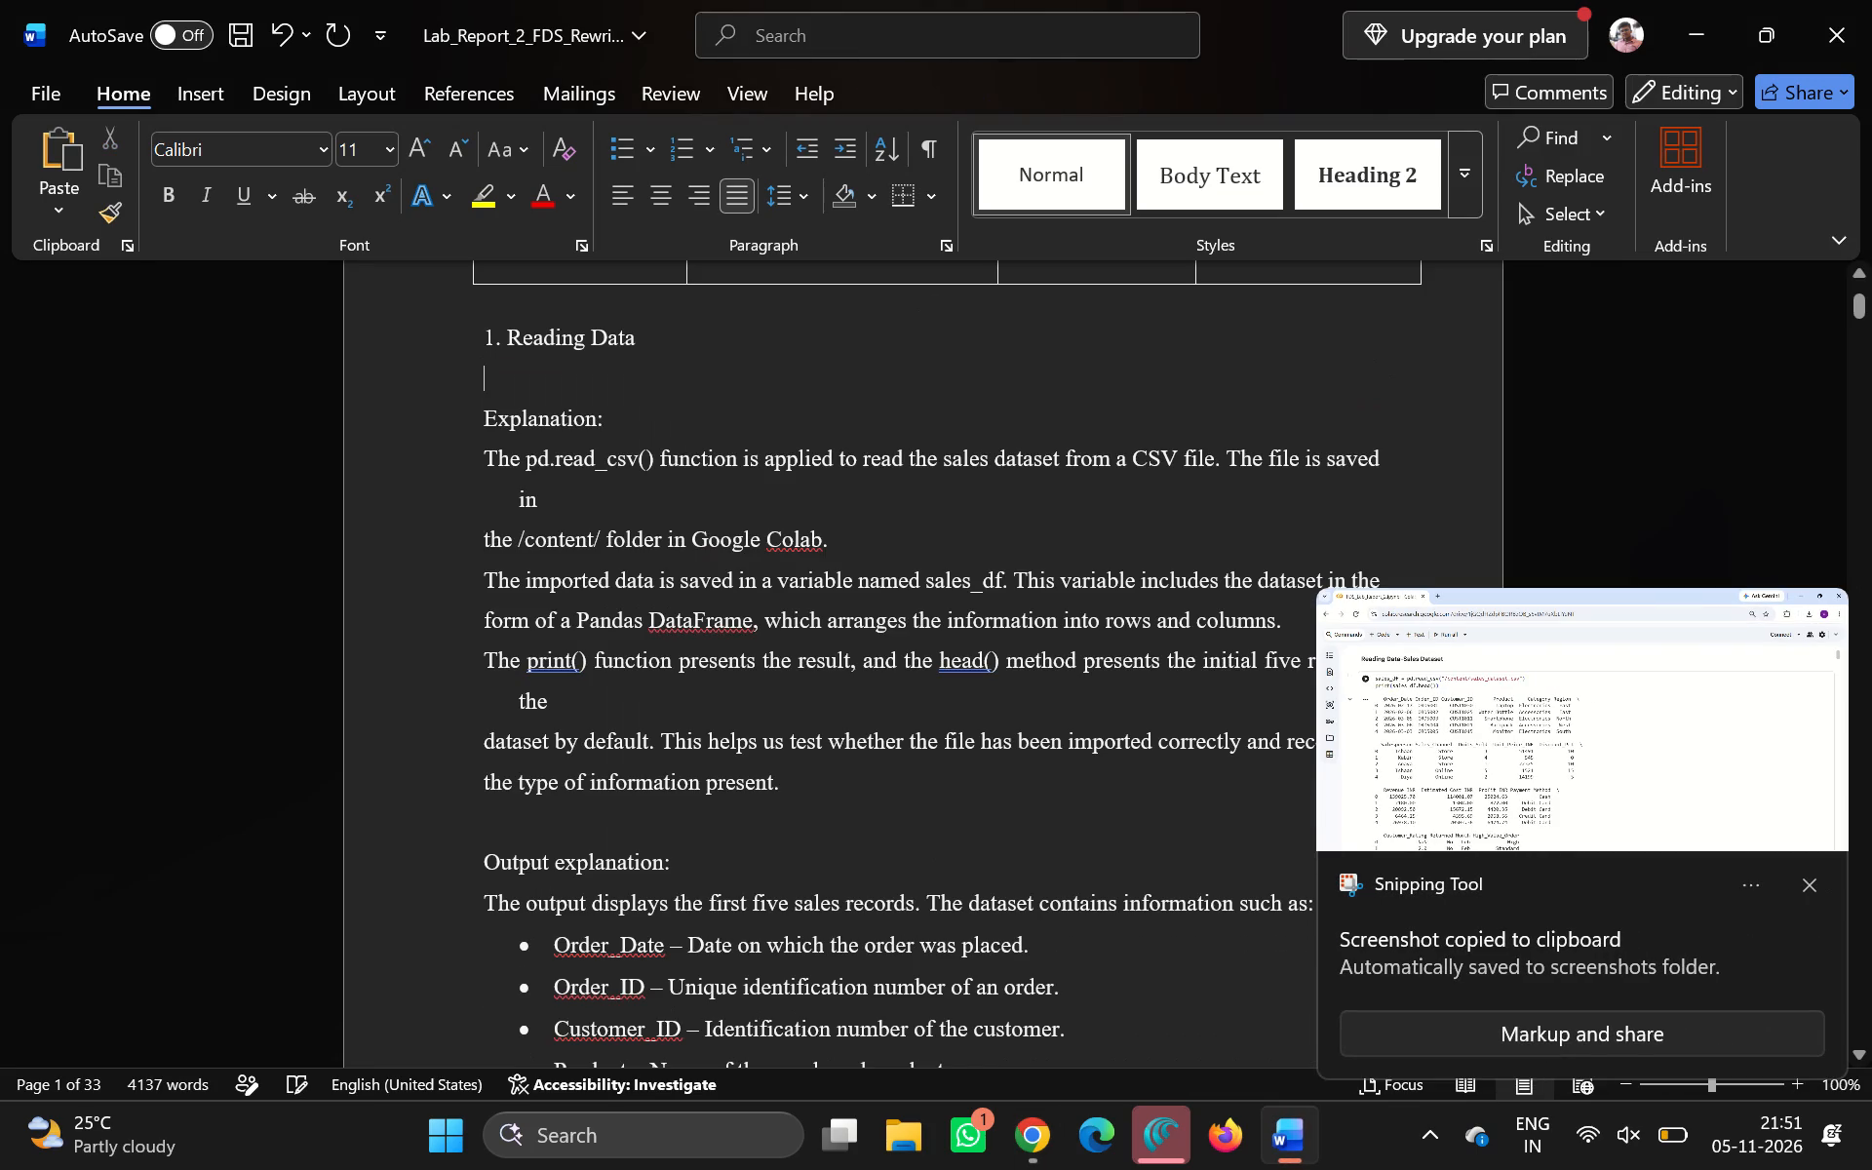
key(ctrl+v)
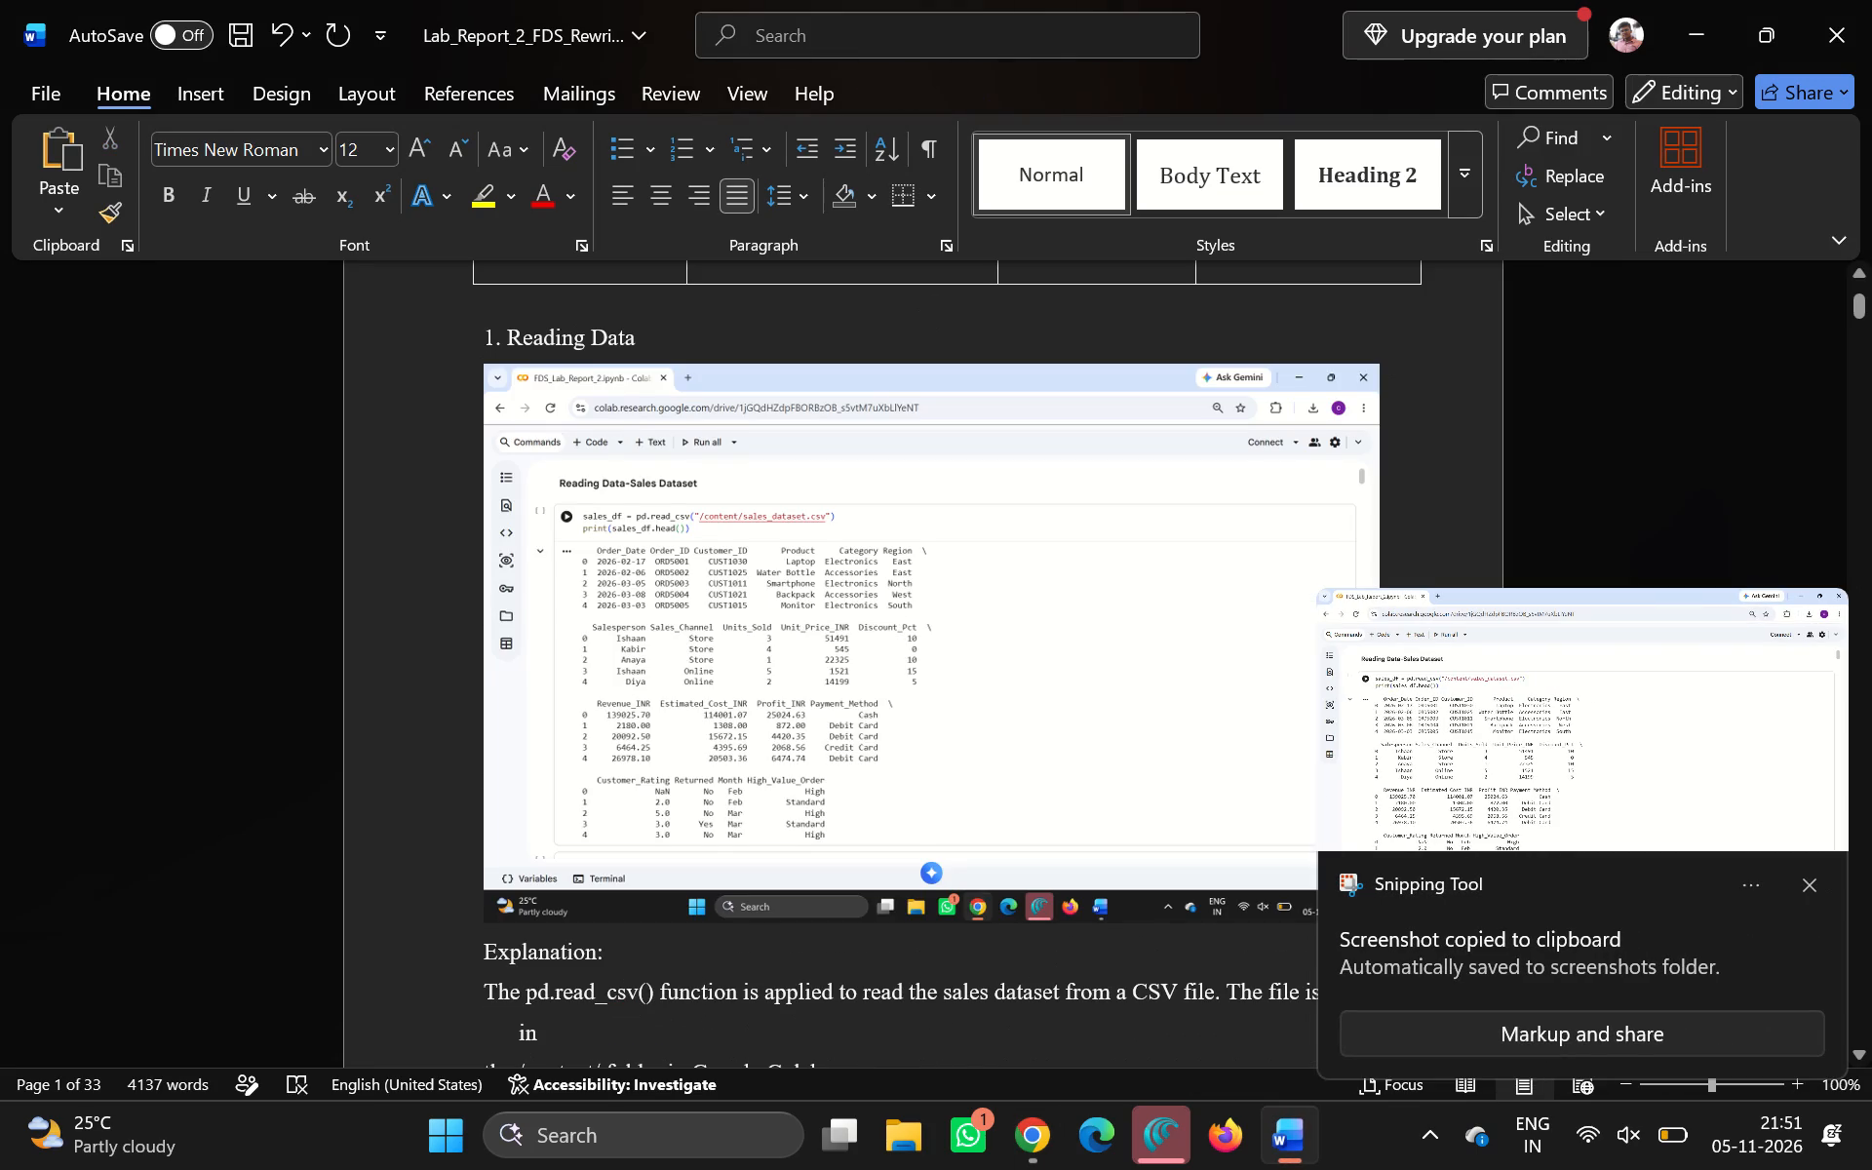
Locate the report's next old picture, showing print(sales_df.head()), and capture the matching Colab cell and output as a window screenshot.
scroll(885, 637, down, 2)
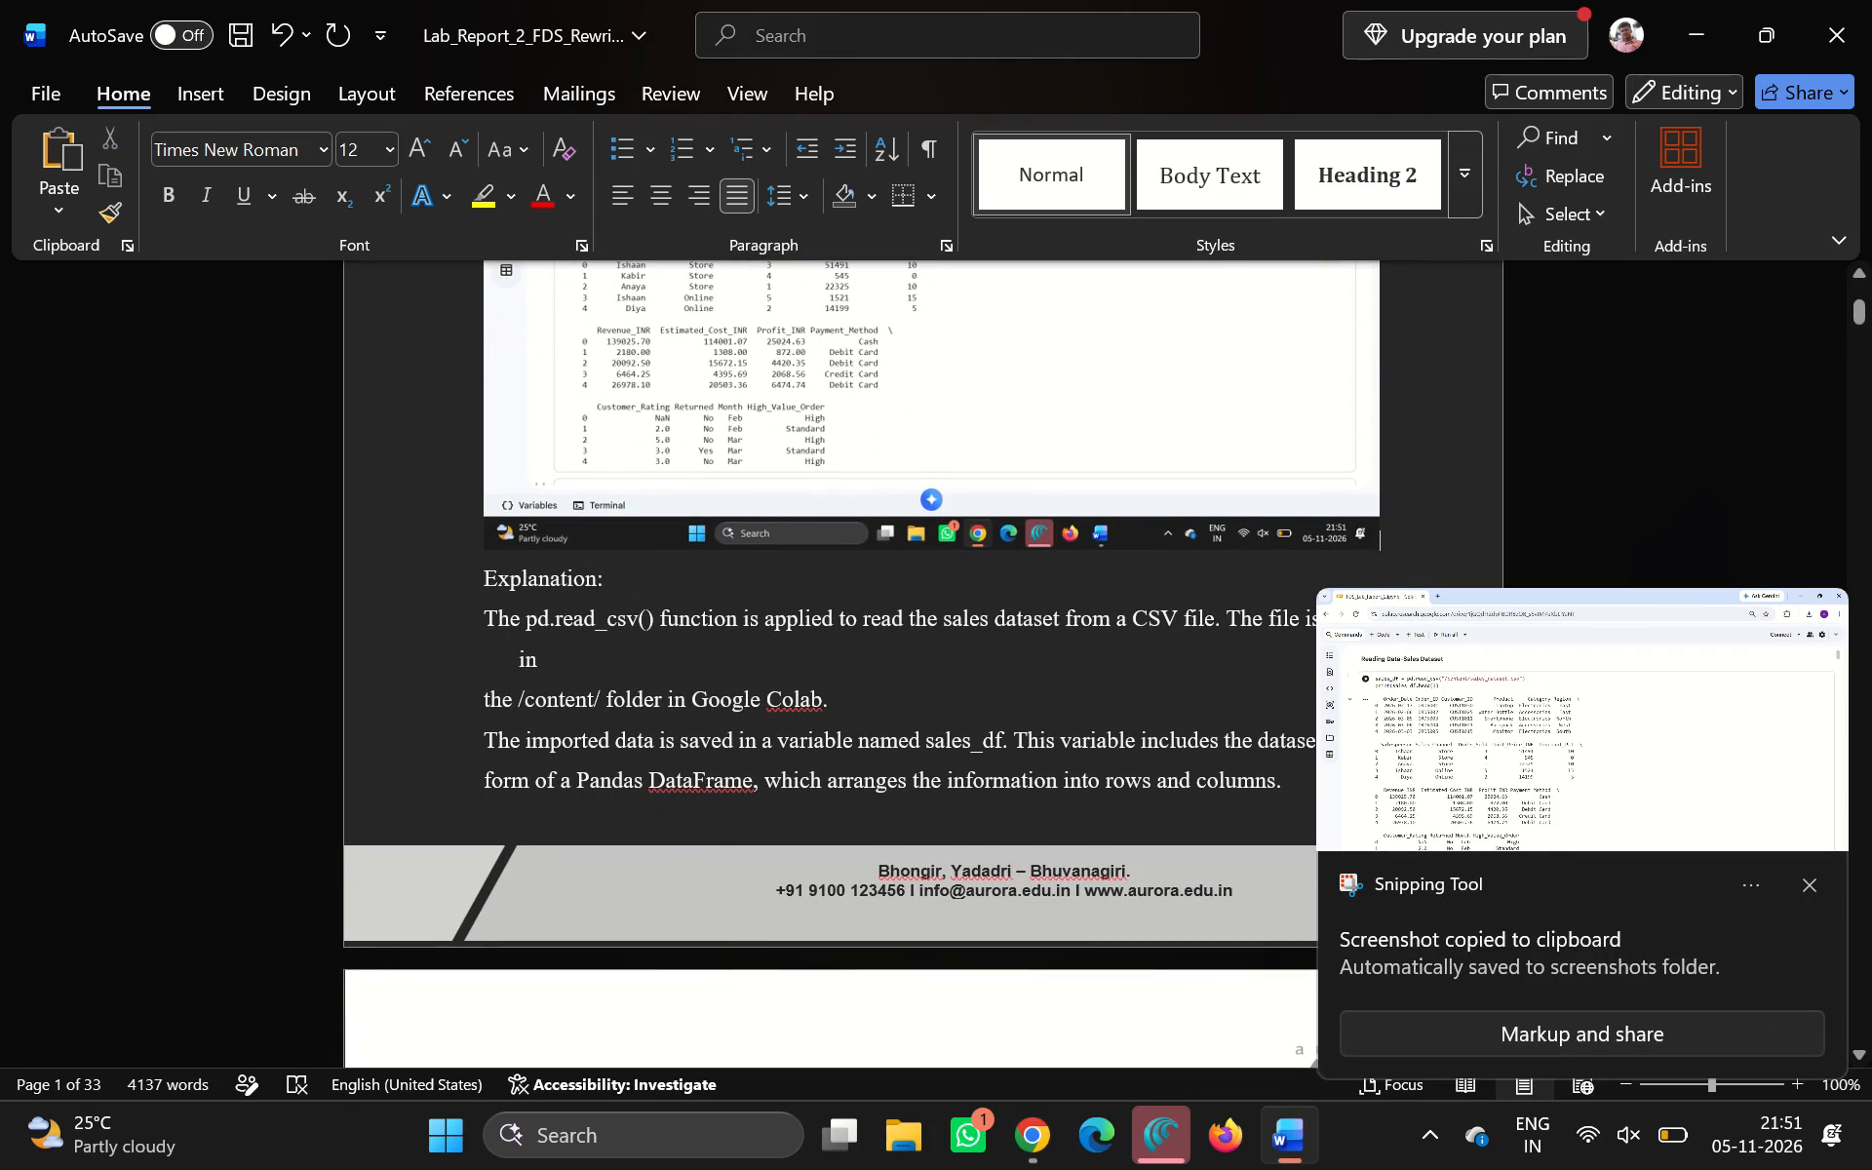
scroll(885, 637, down, 8)
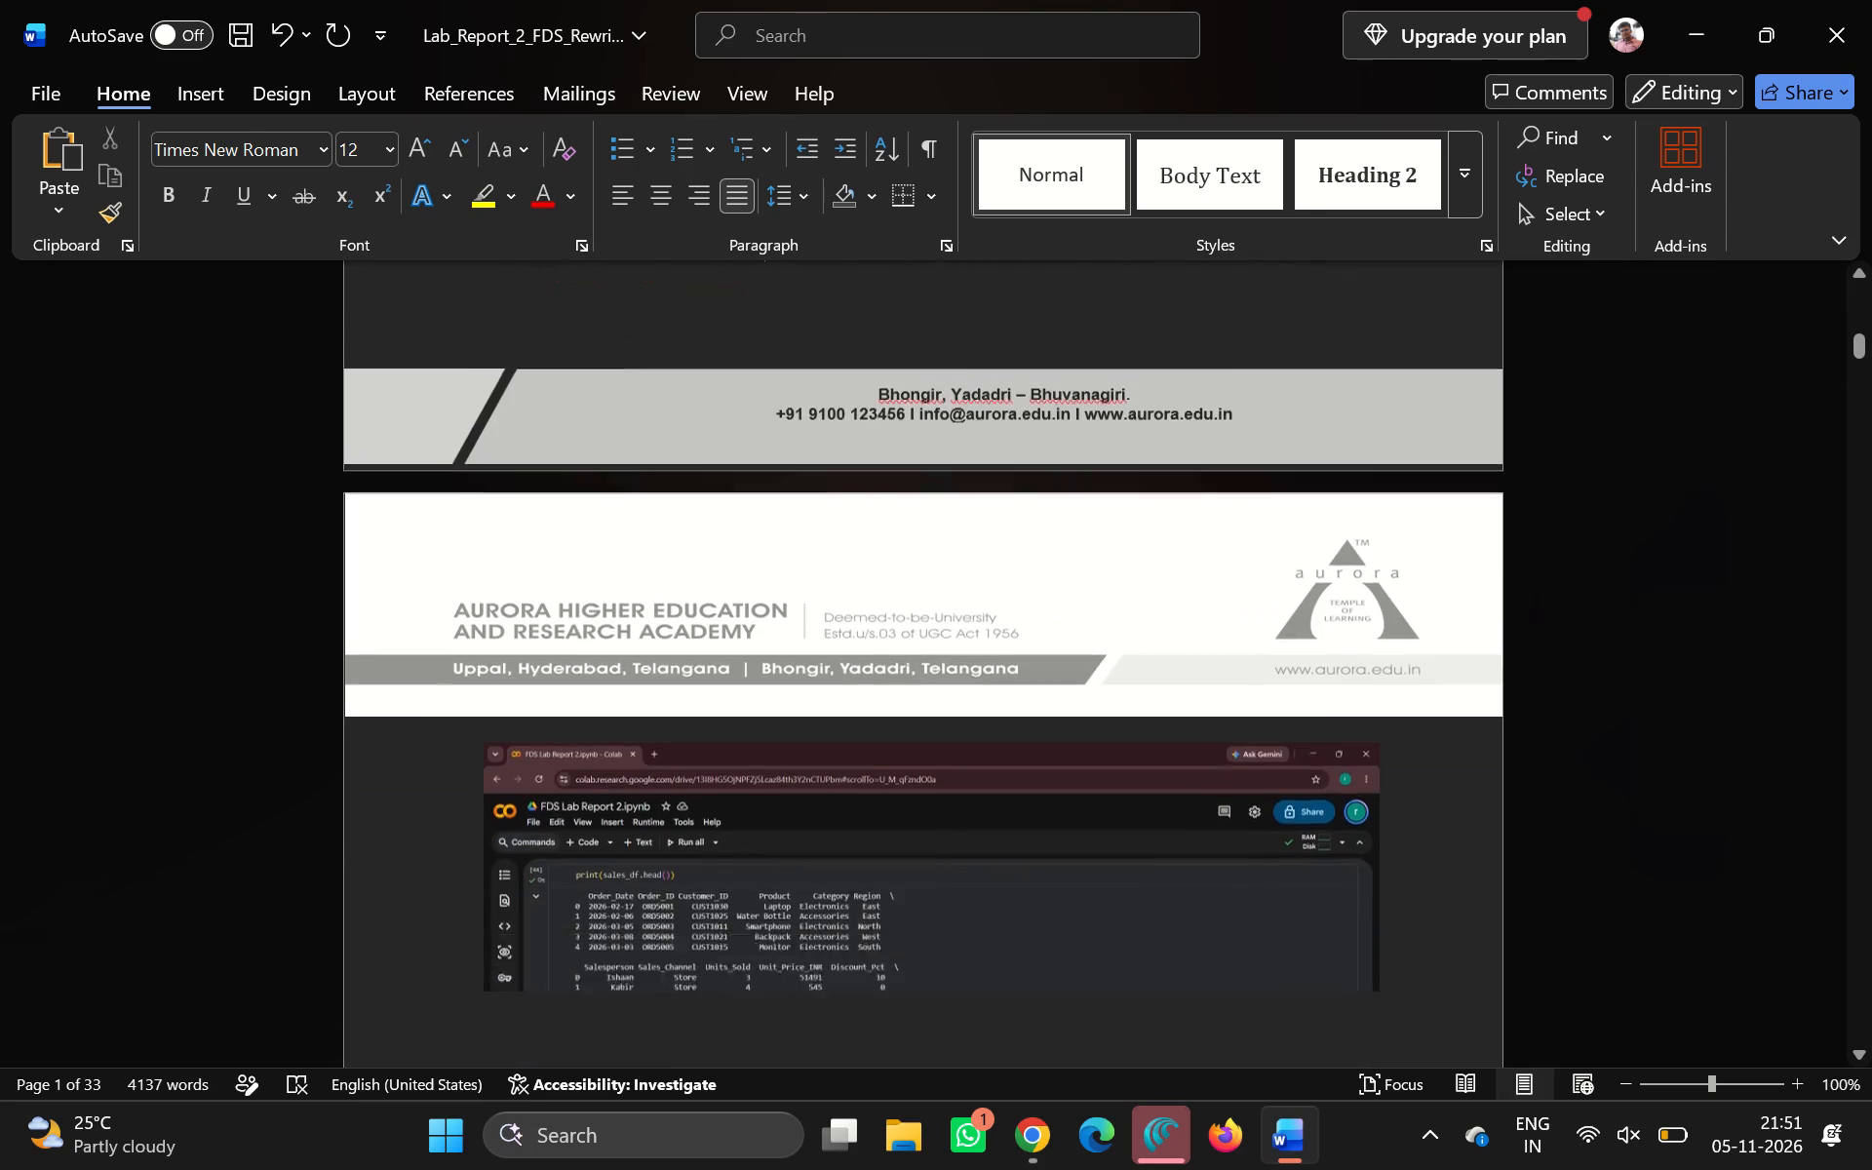
scroll(885, 637, up, 1)
click(707, 696)
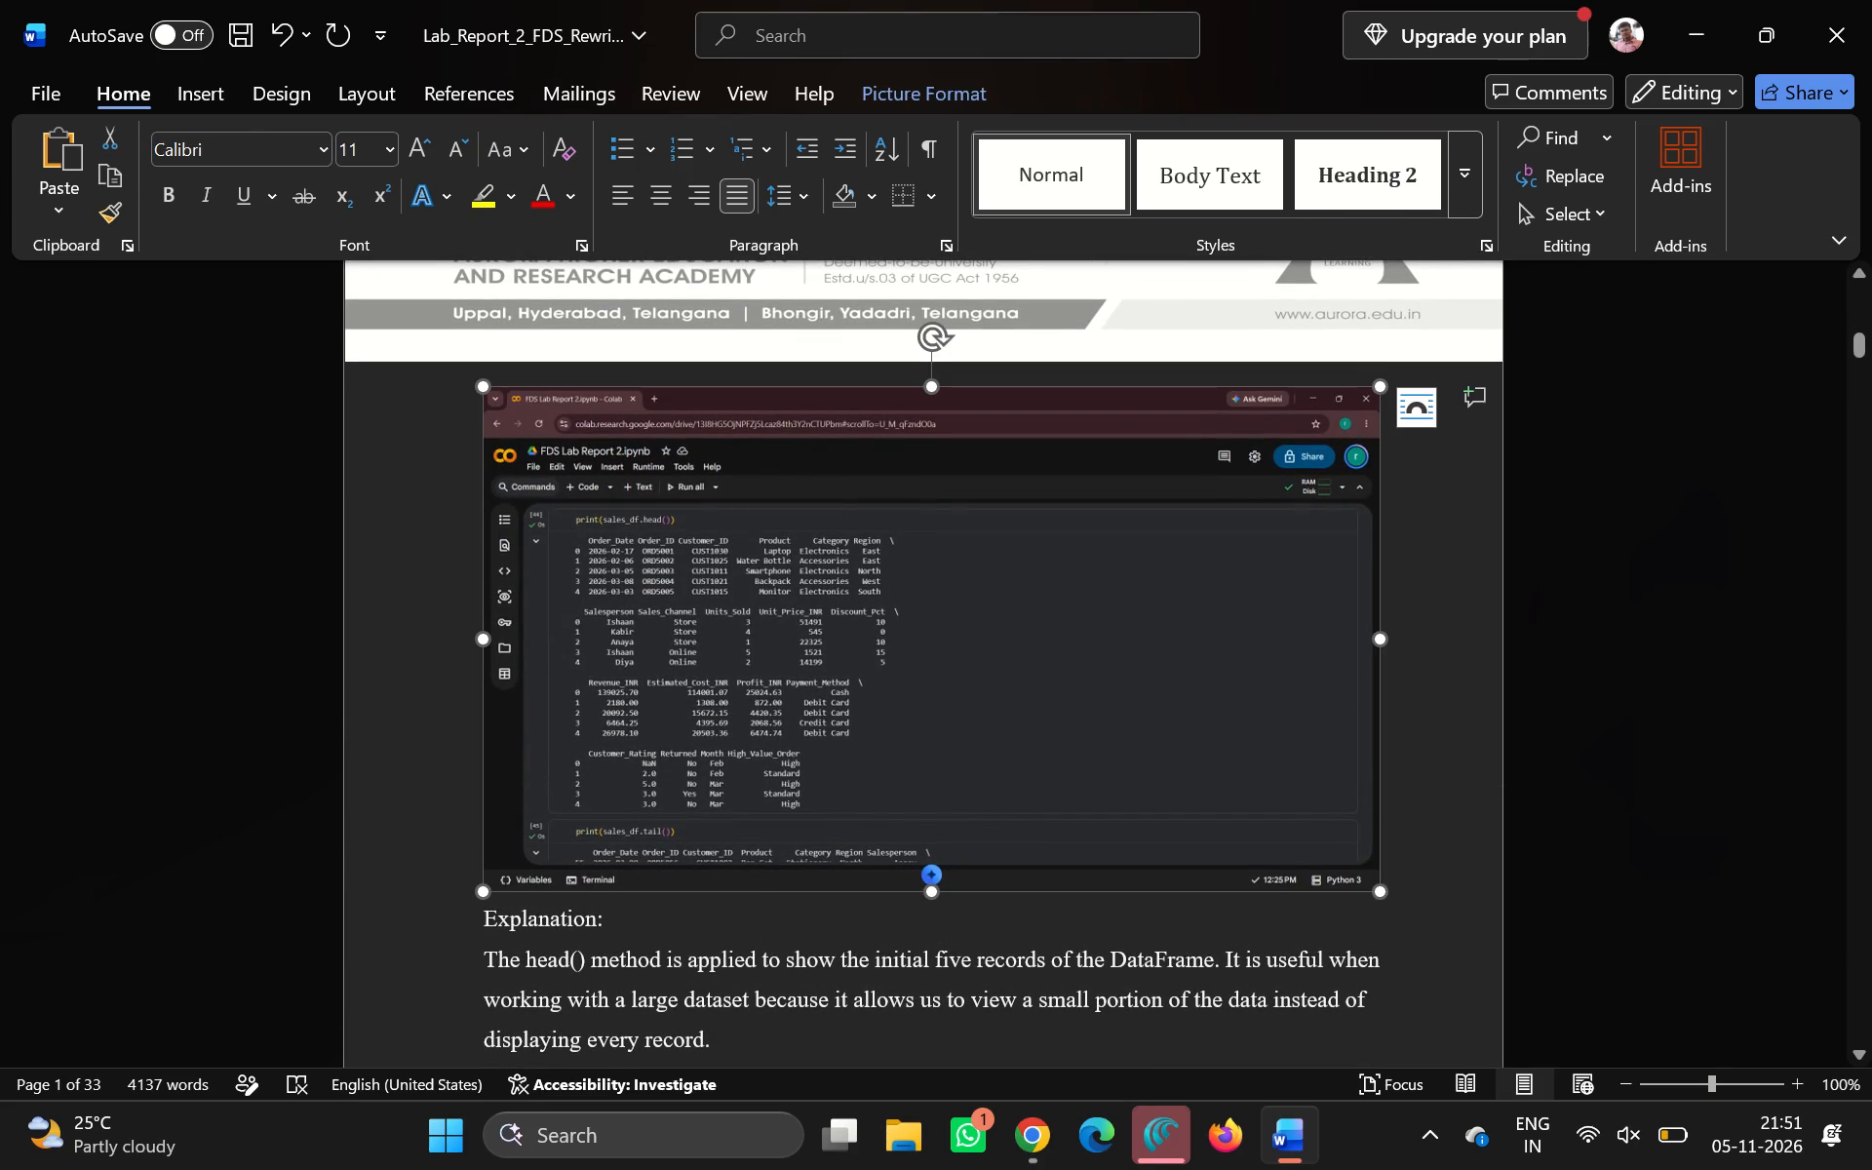
key(alt+Tab)
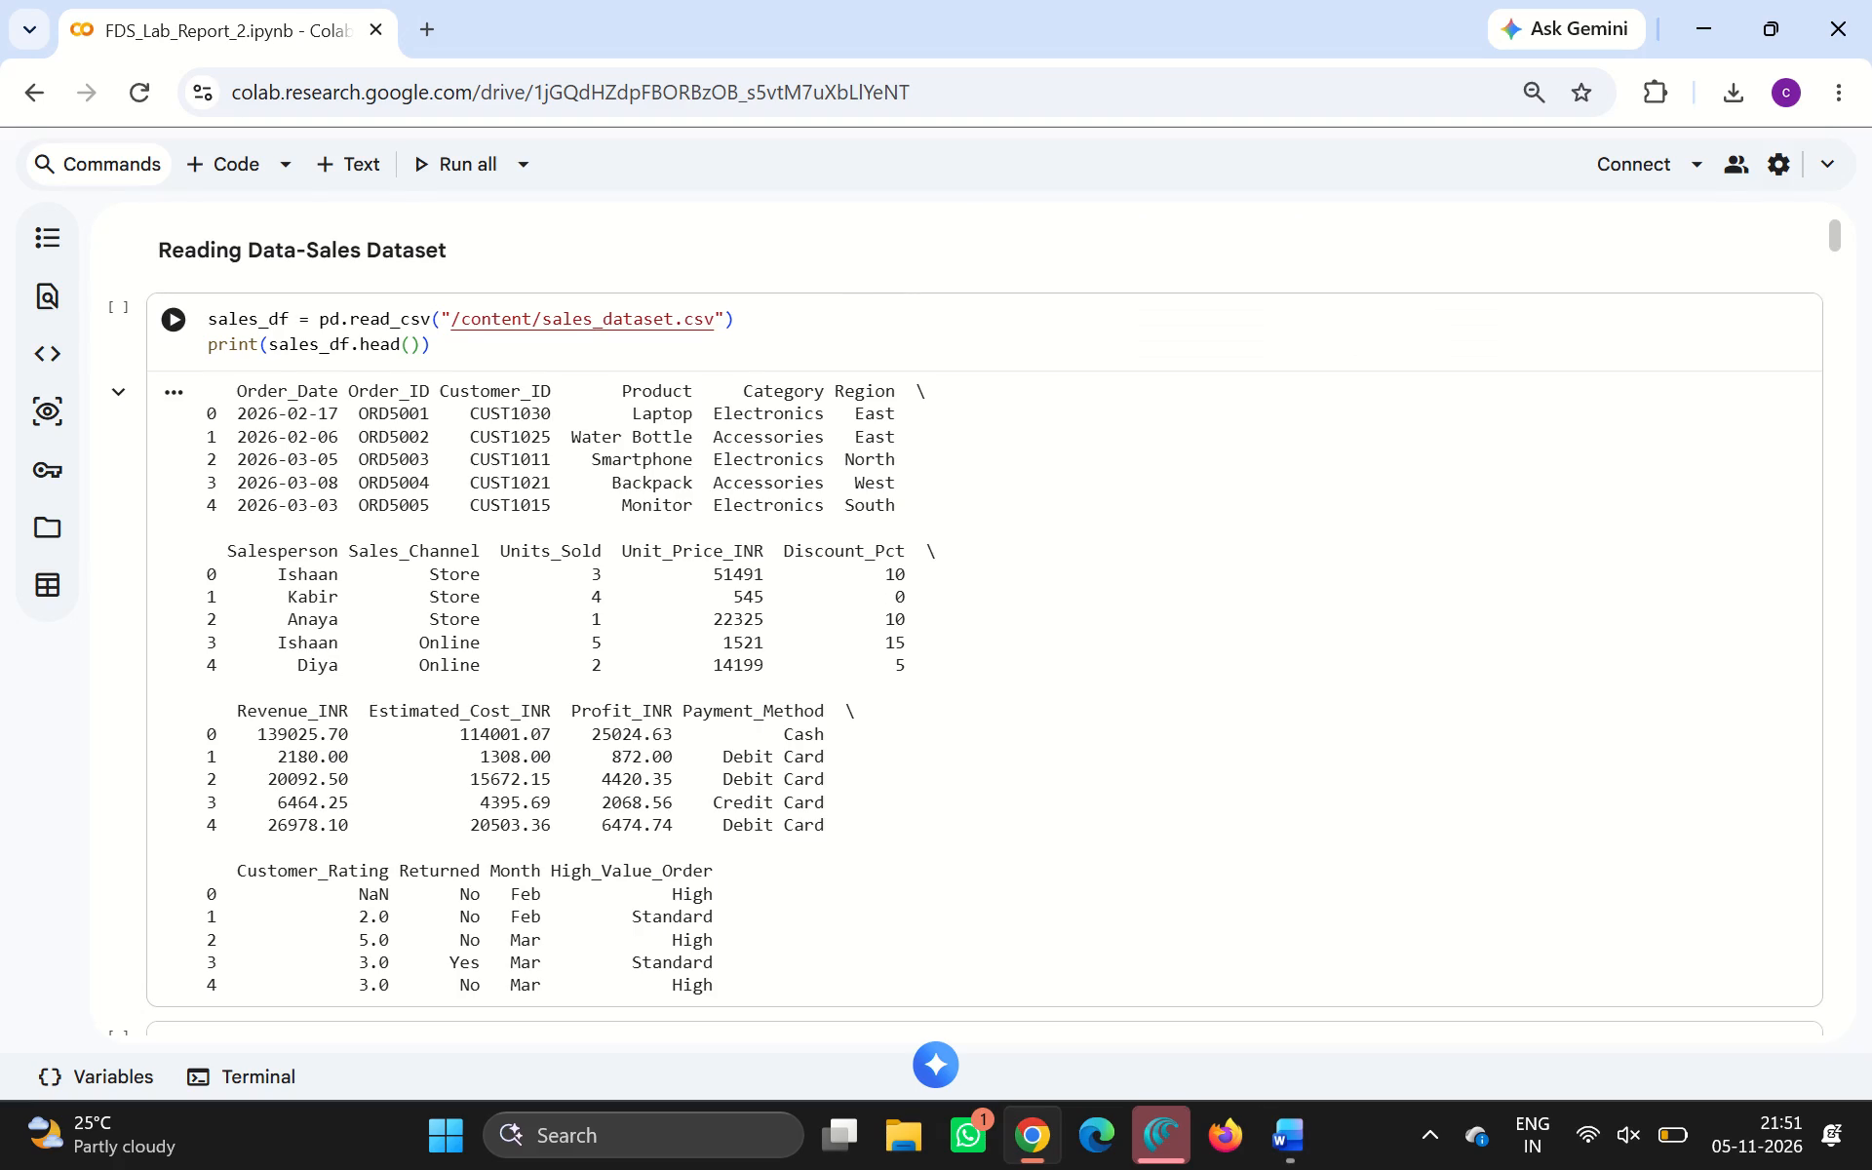
scroll(634, 619, down, 5)
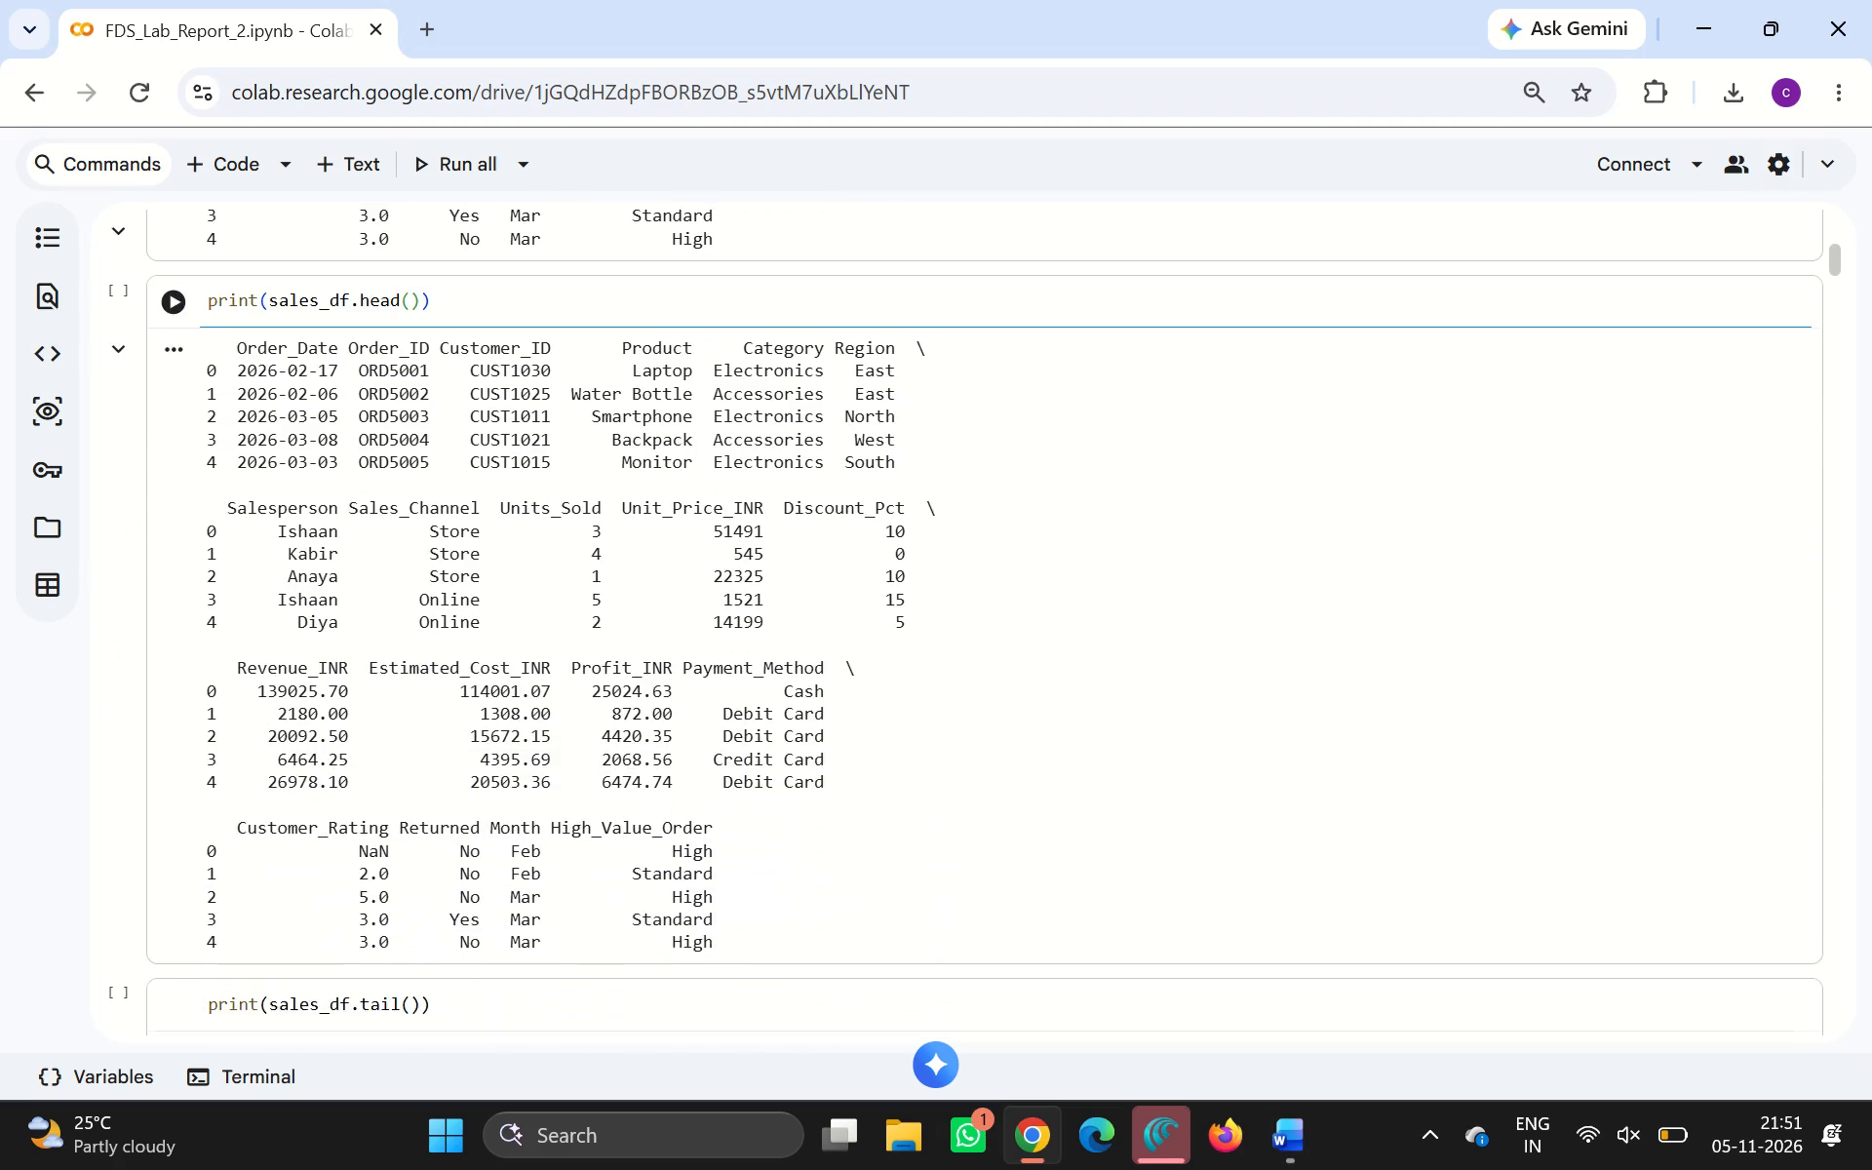
scroll(634, 619, down, 2)
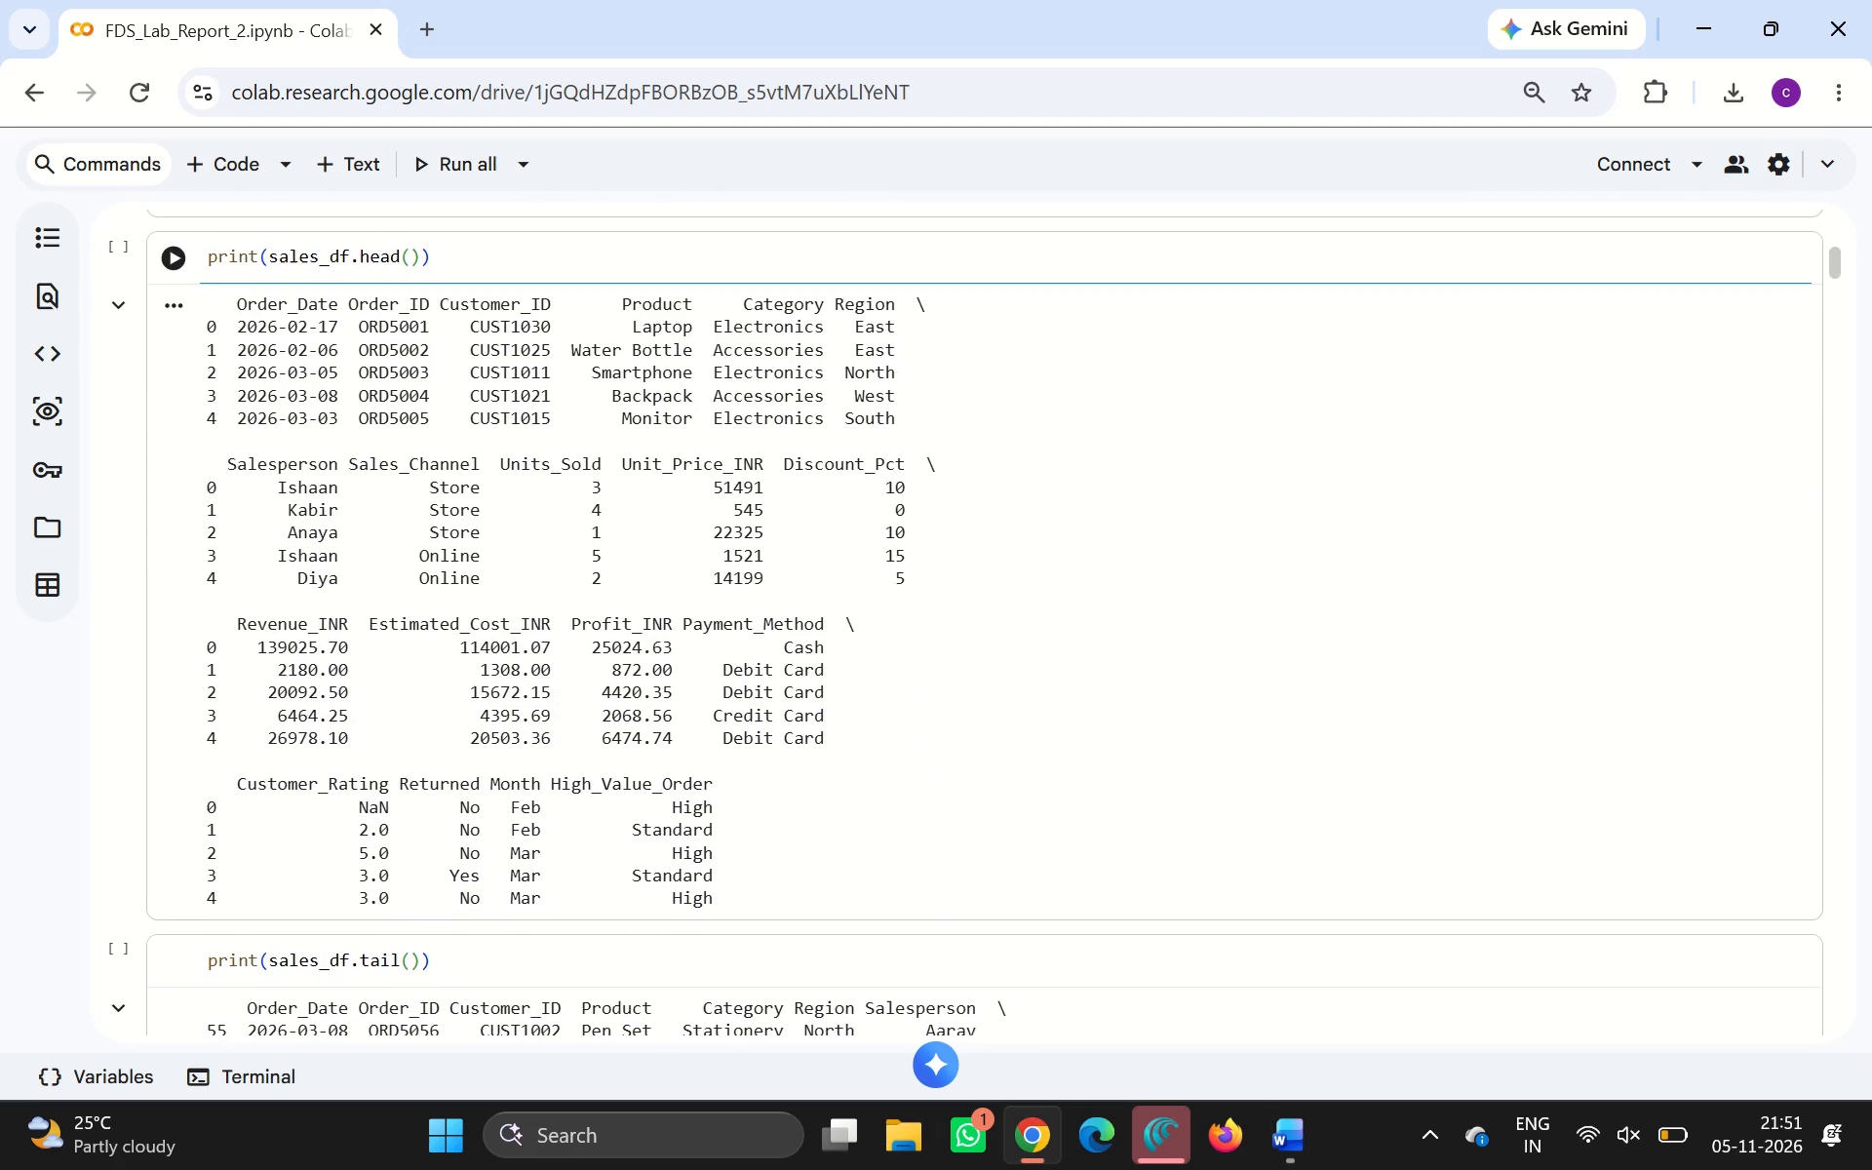
scroll(634, 619, down, 1)
scroll(634, 619, up, 1)
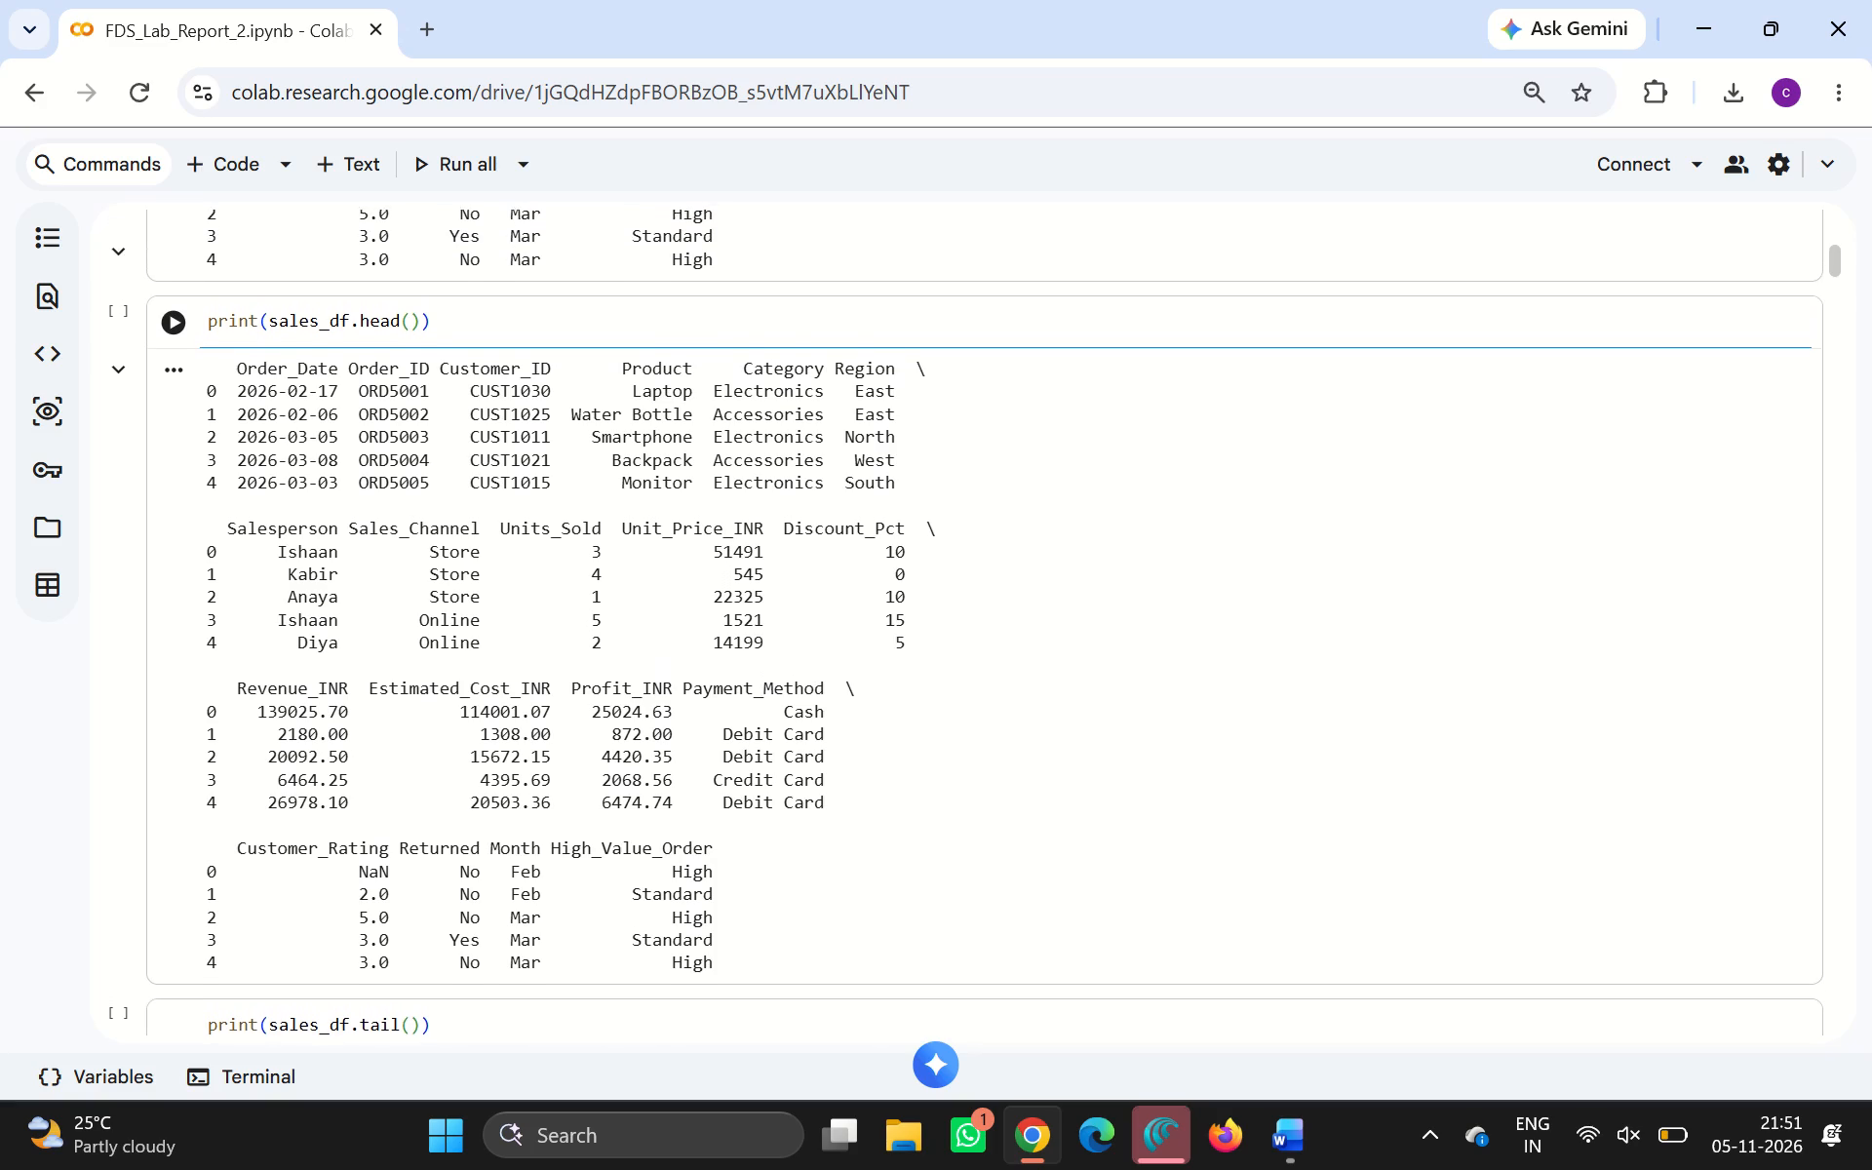
scroll(634, 619, up, 2)
key(Print)
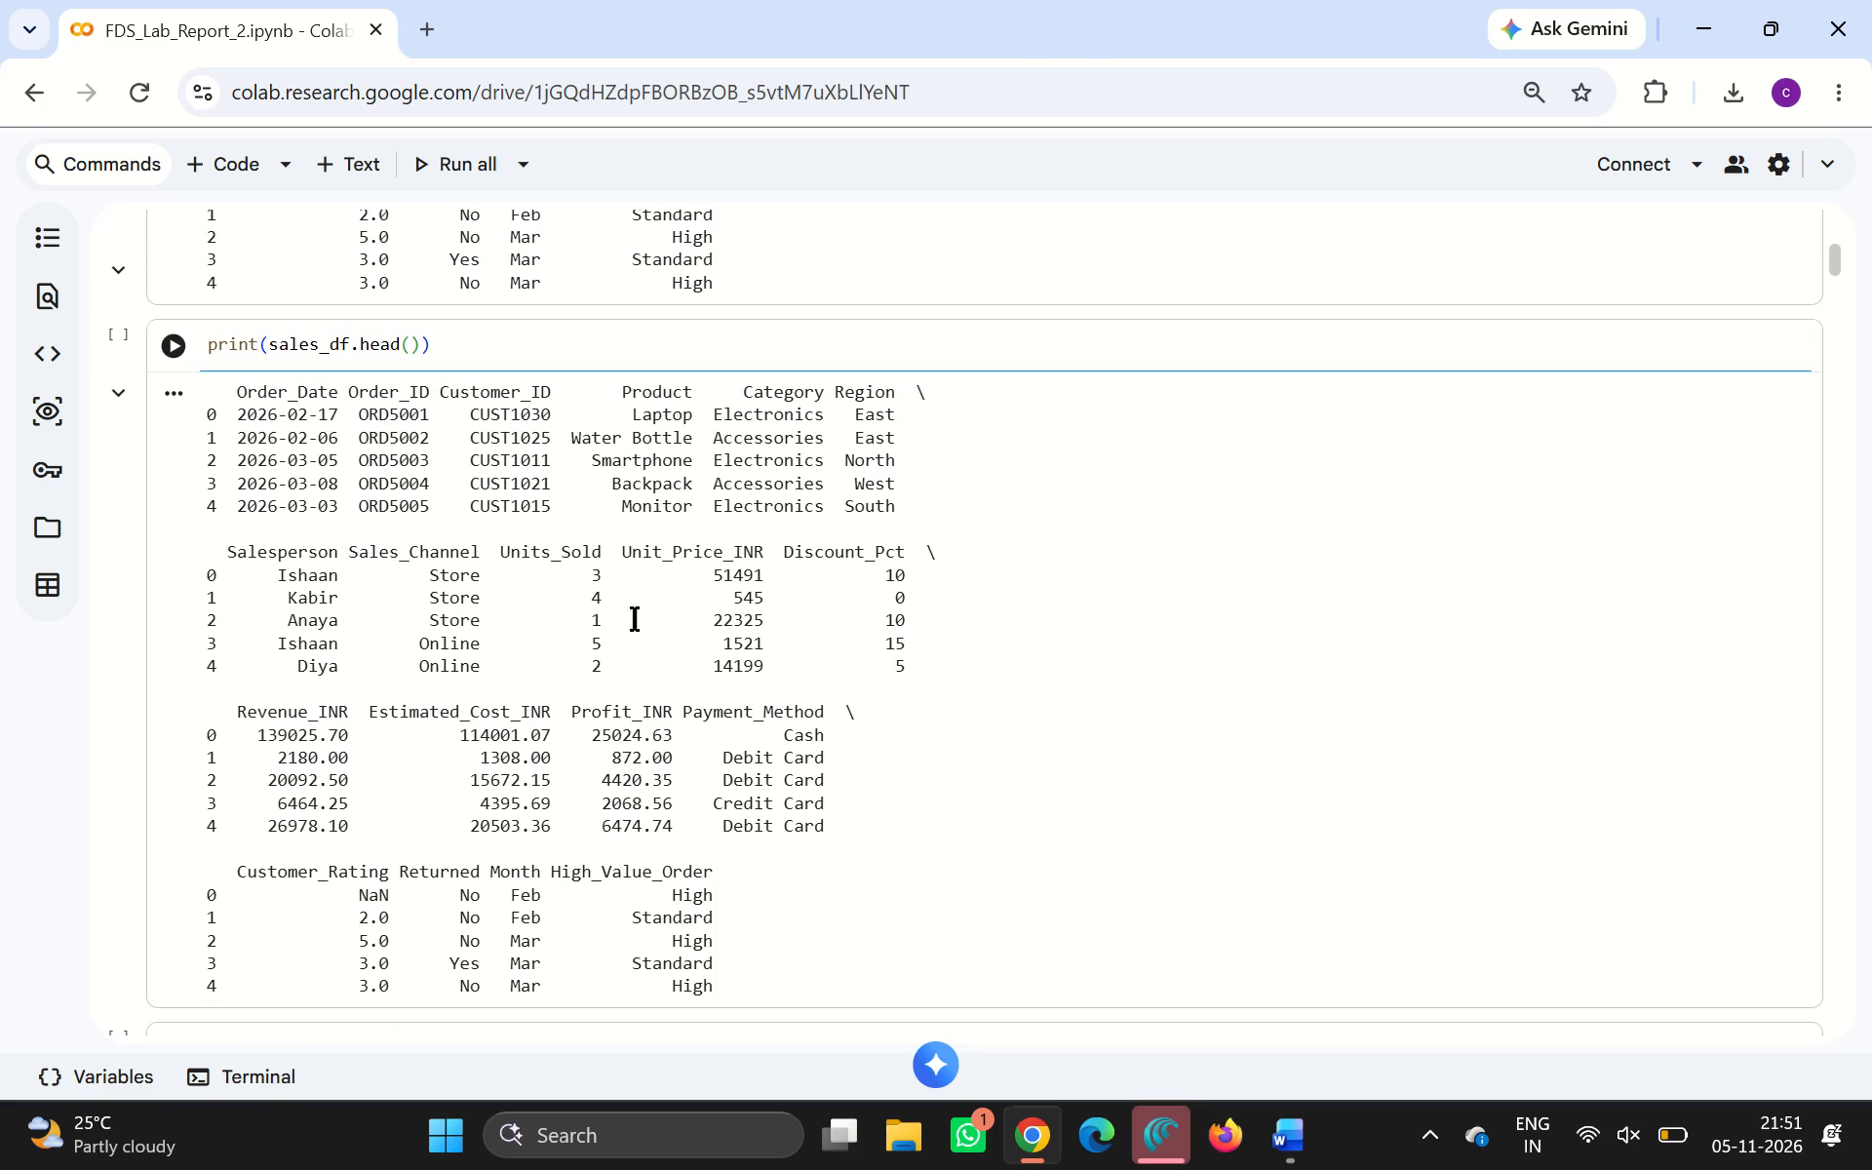
click(848, 24)
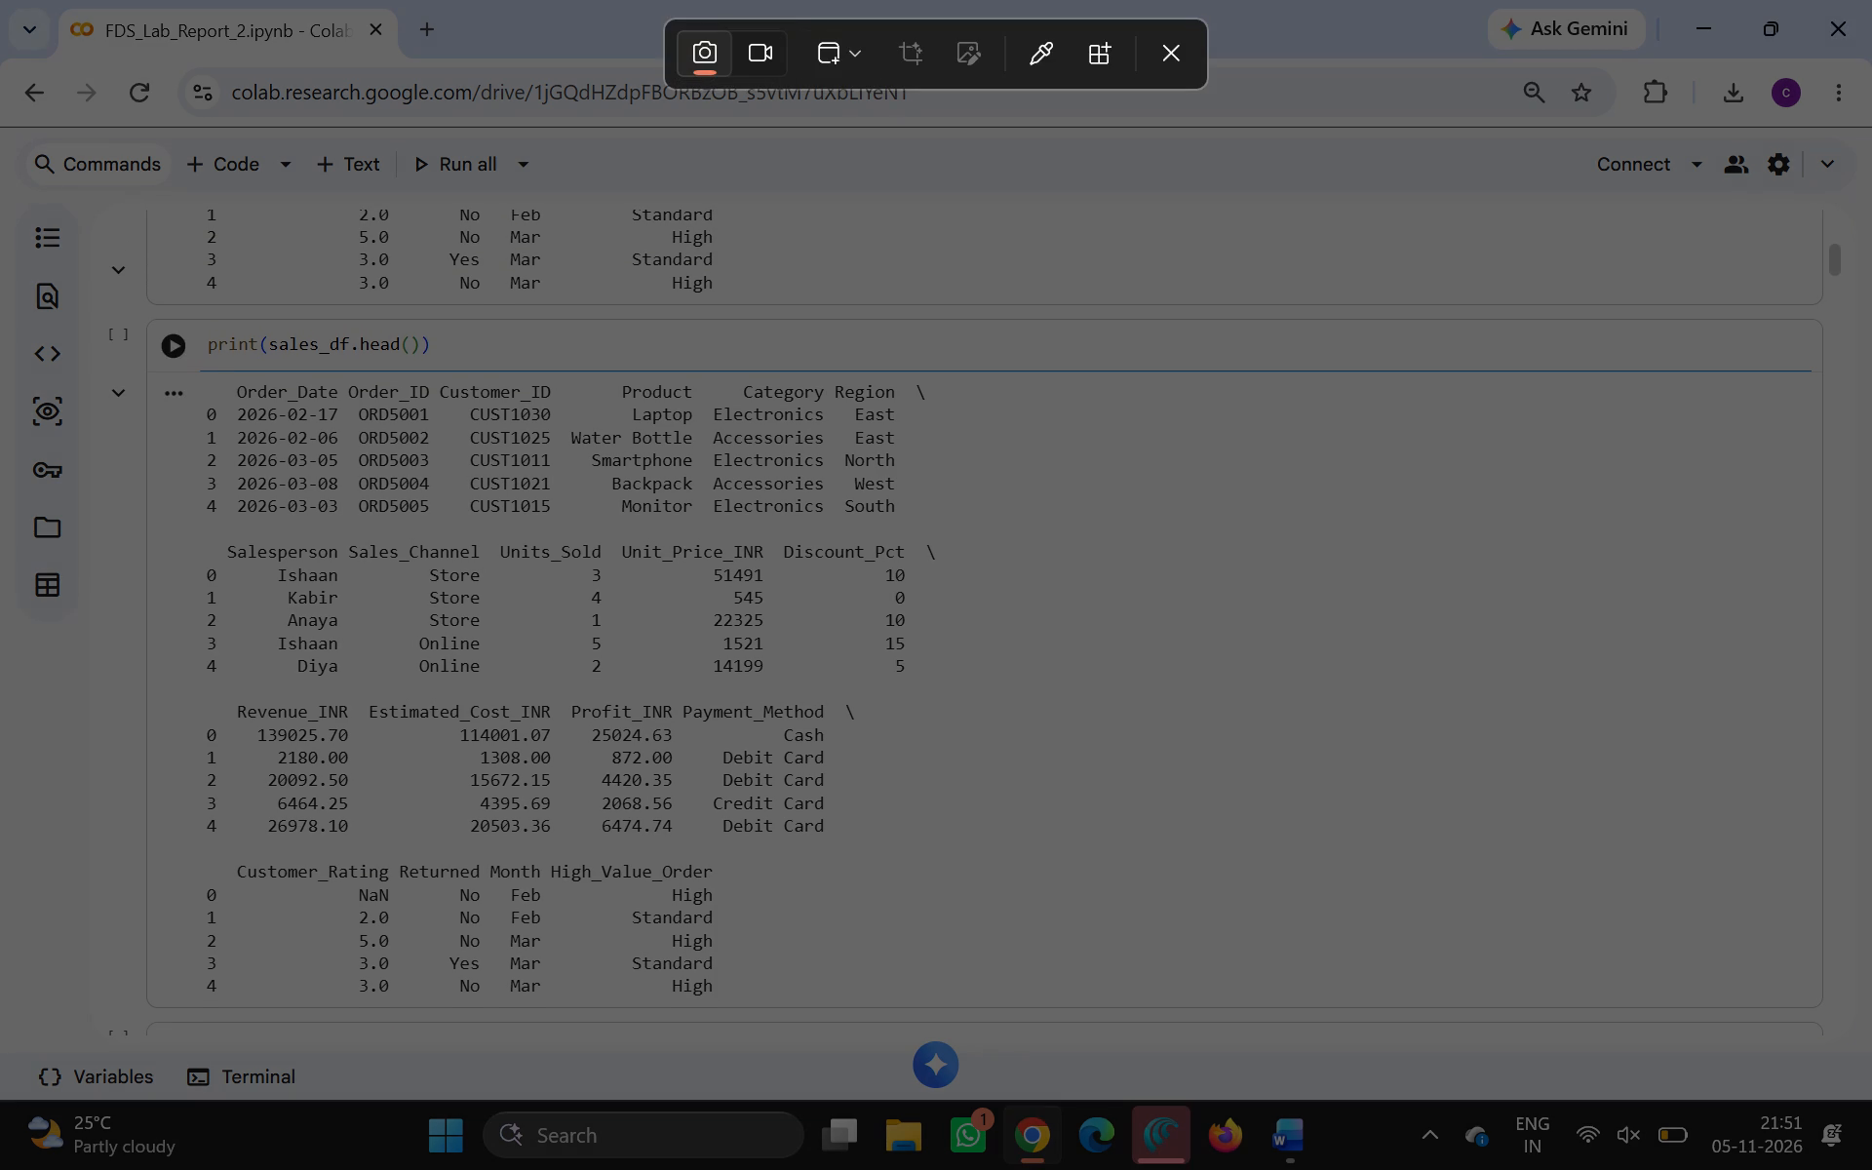
click(848, 58)
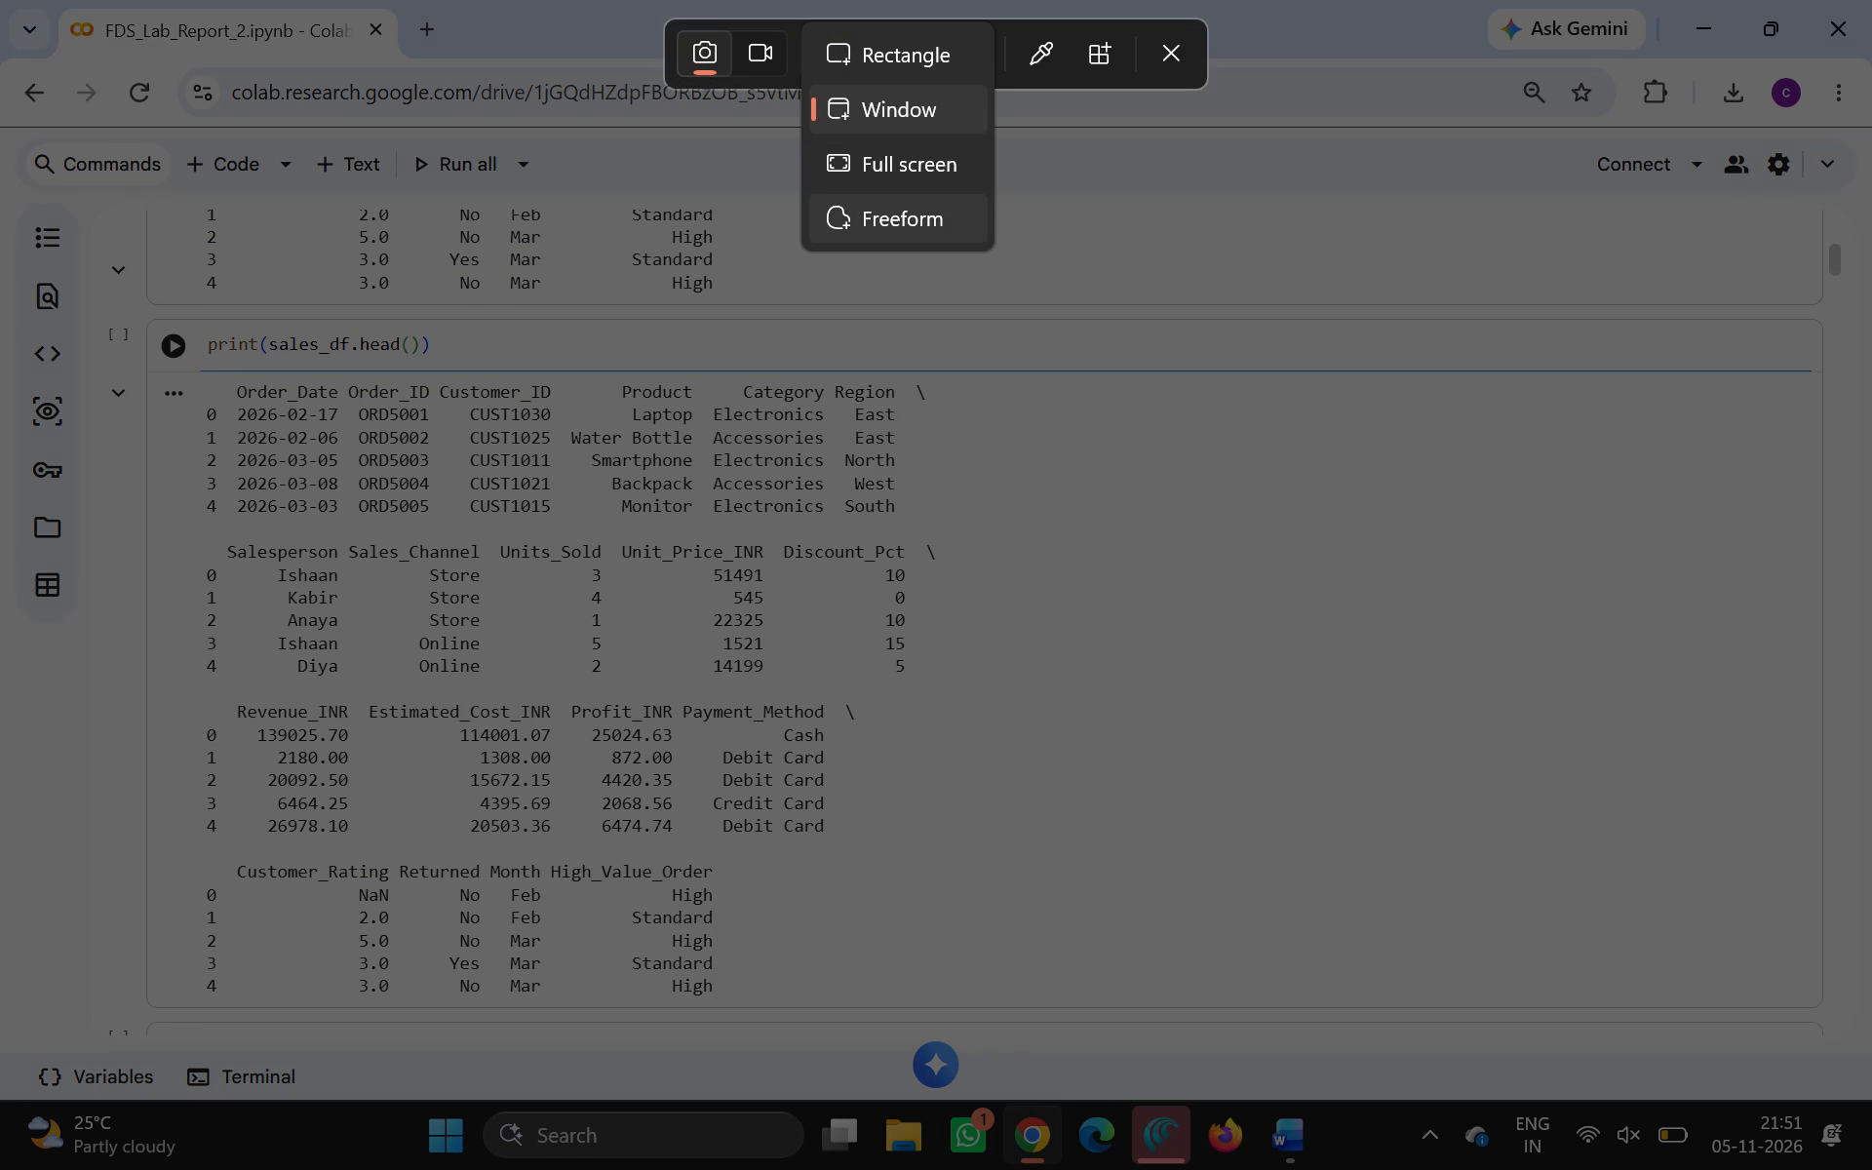
click(903, 105)
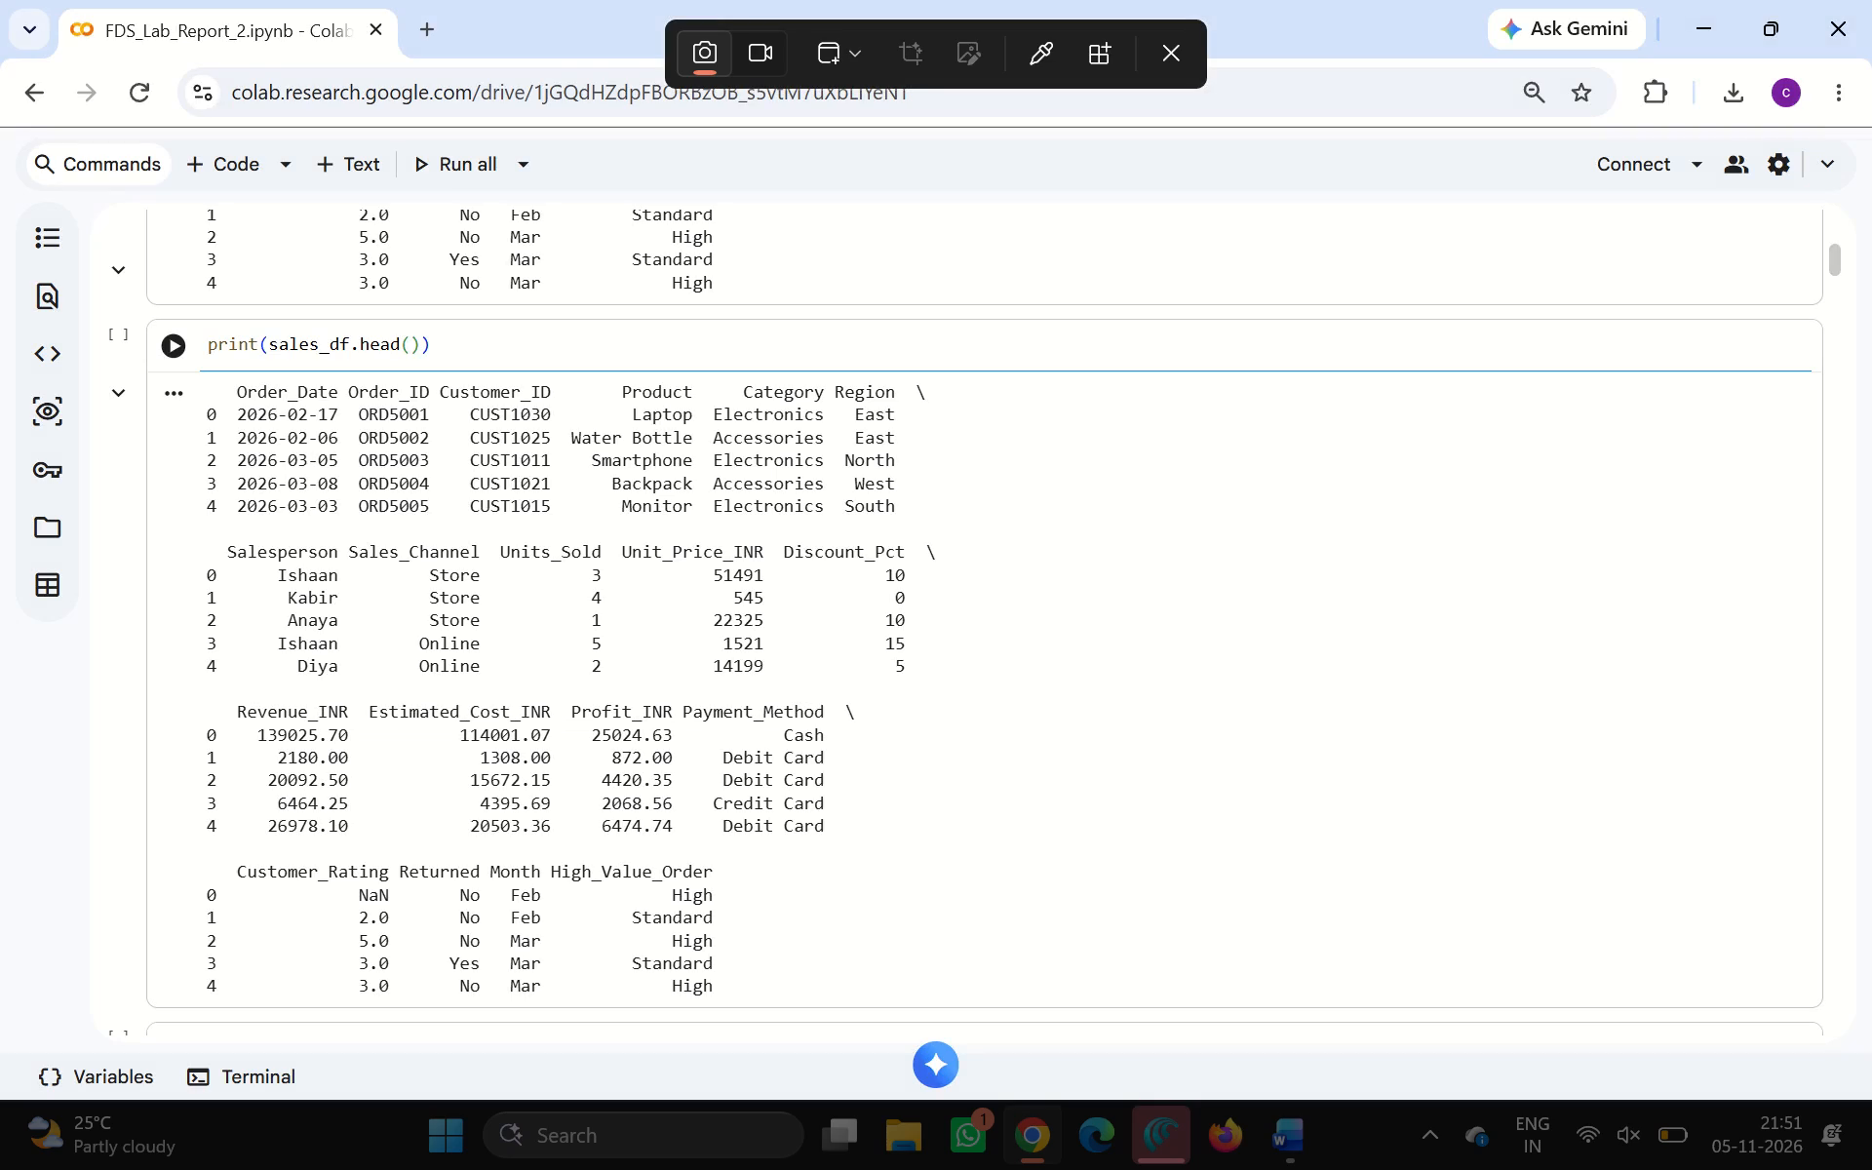
click(633, 554)
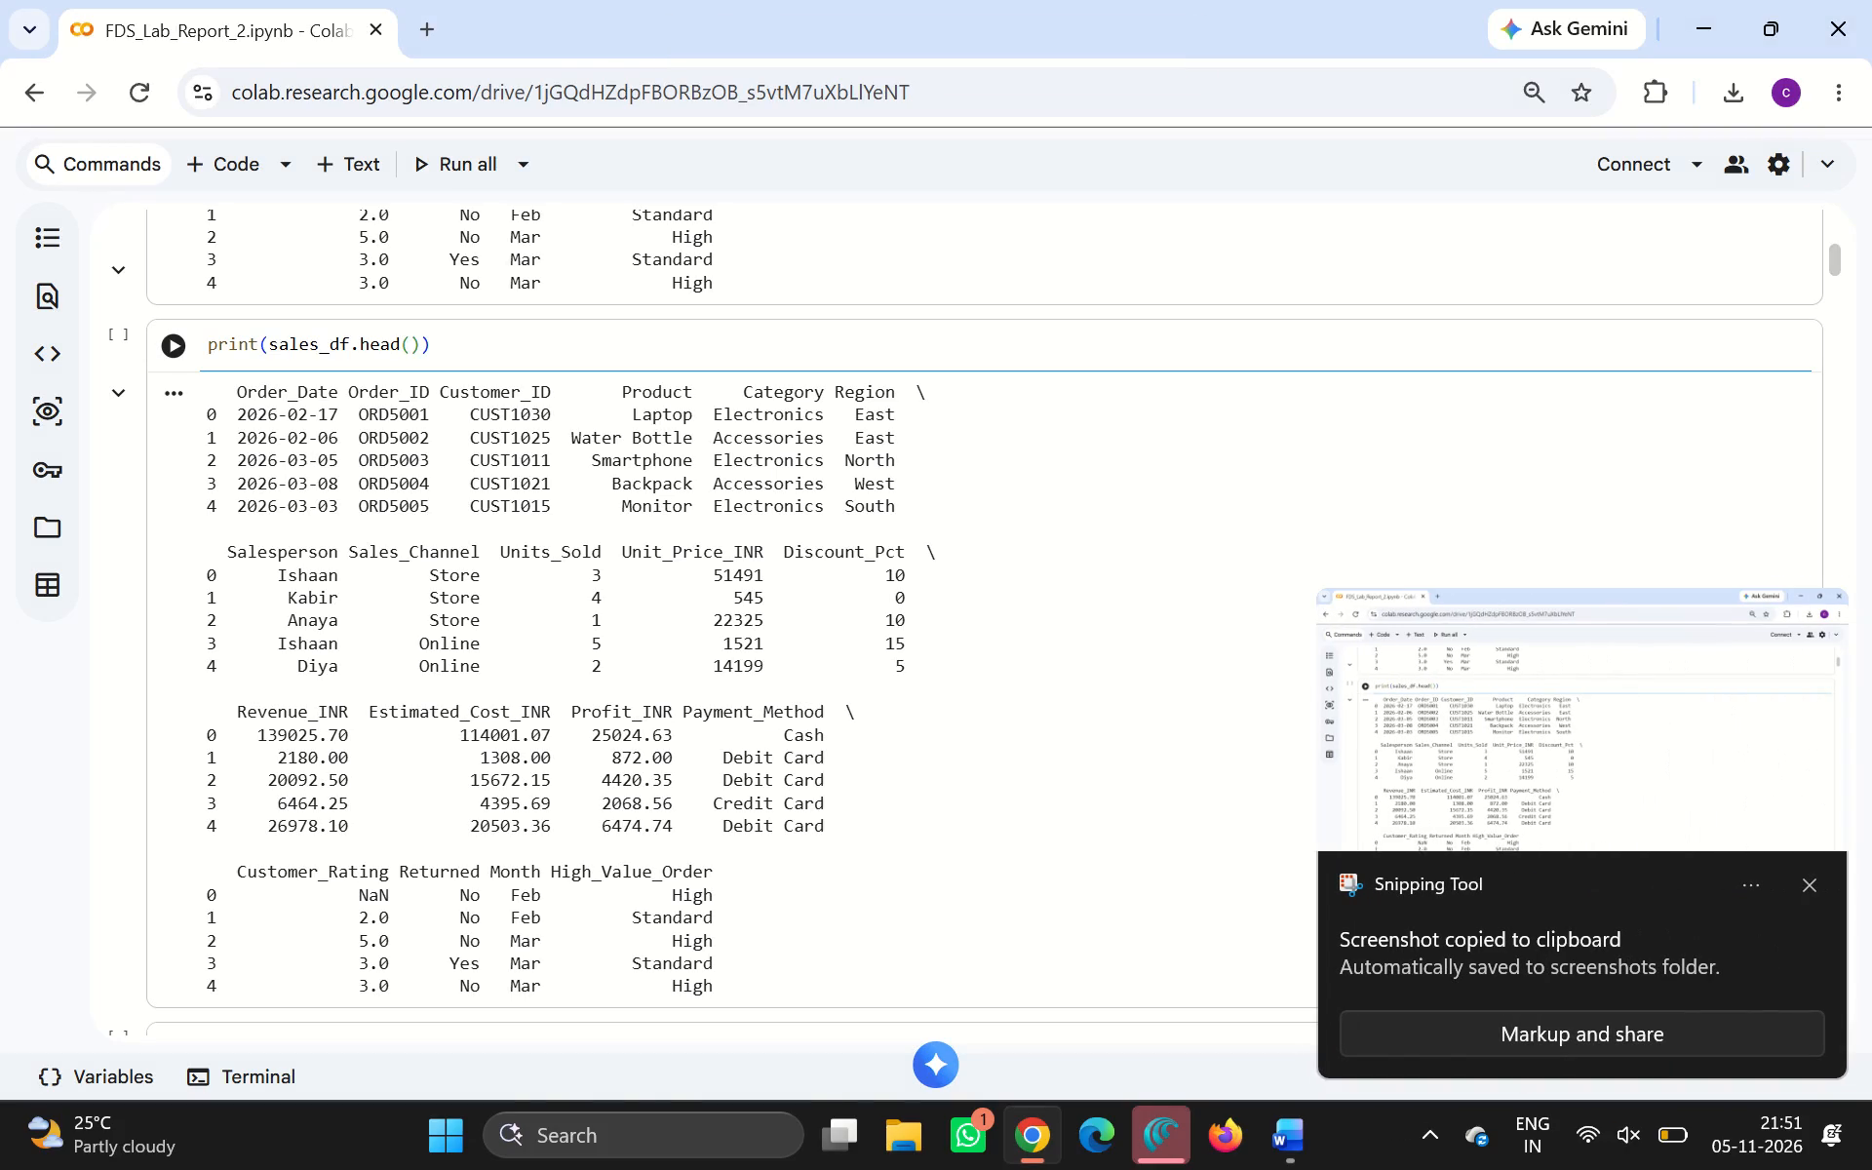
In the Word report, replace the old picture above the head() explanation with the copied window screenshot.
key(alt+Tab)
click(673, 598)
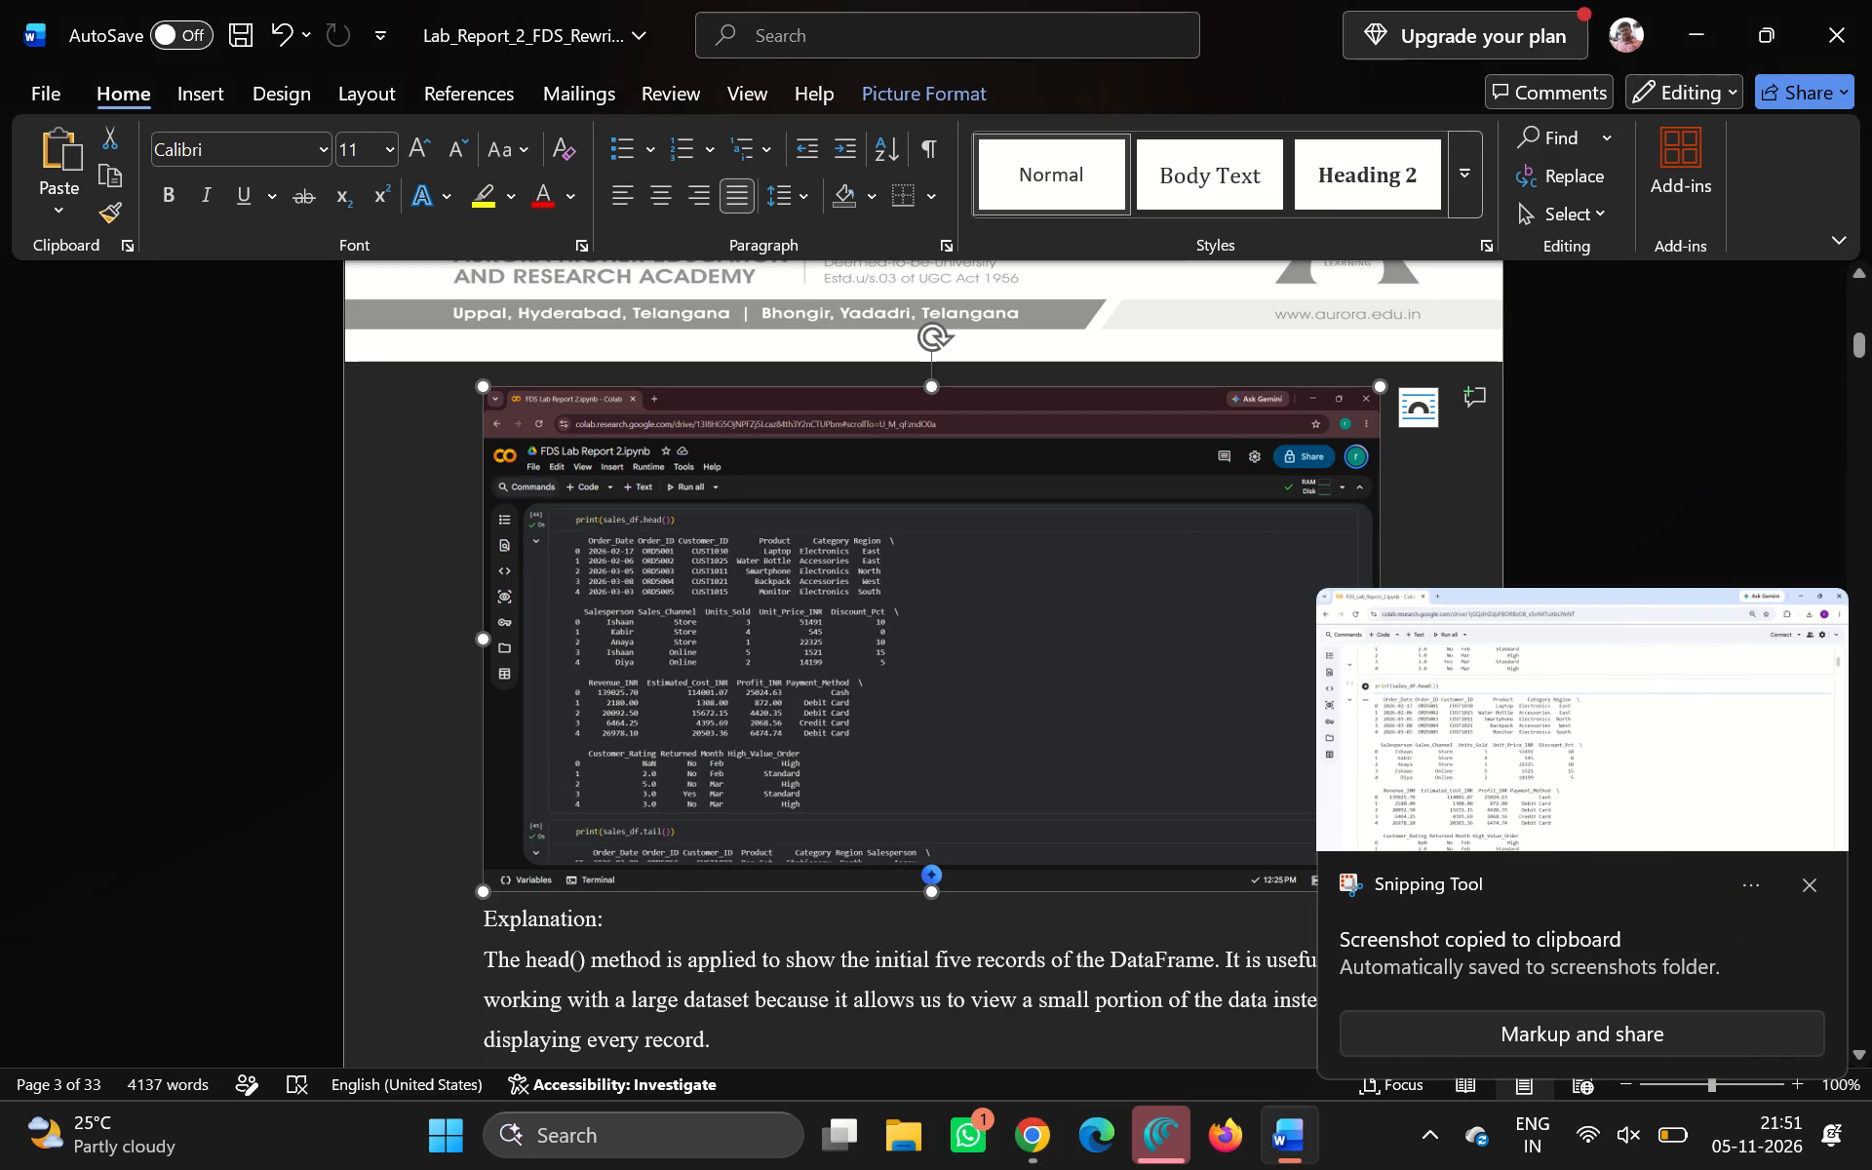
key(BackSpace)
key(ctrl+v)
Locate the report's next old picture, showing print(sales_df.tail()), and capture the matching Colab cell with its full output as a window screenshot.
scroll(673, 598, down, 5)
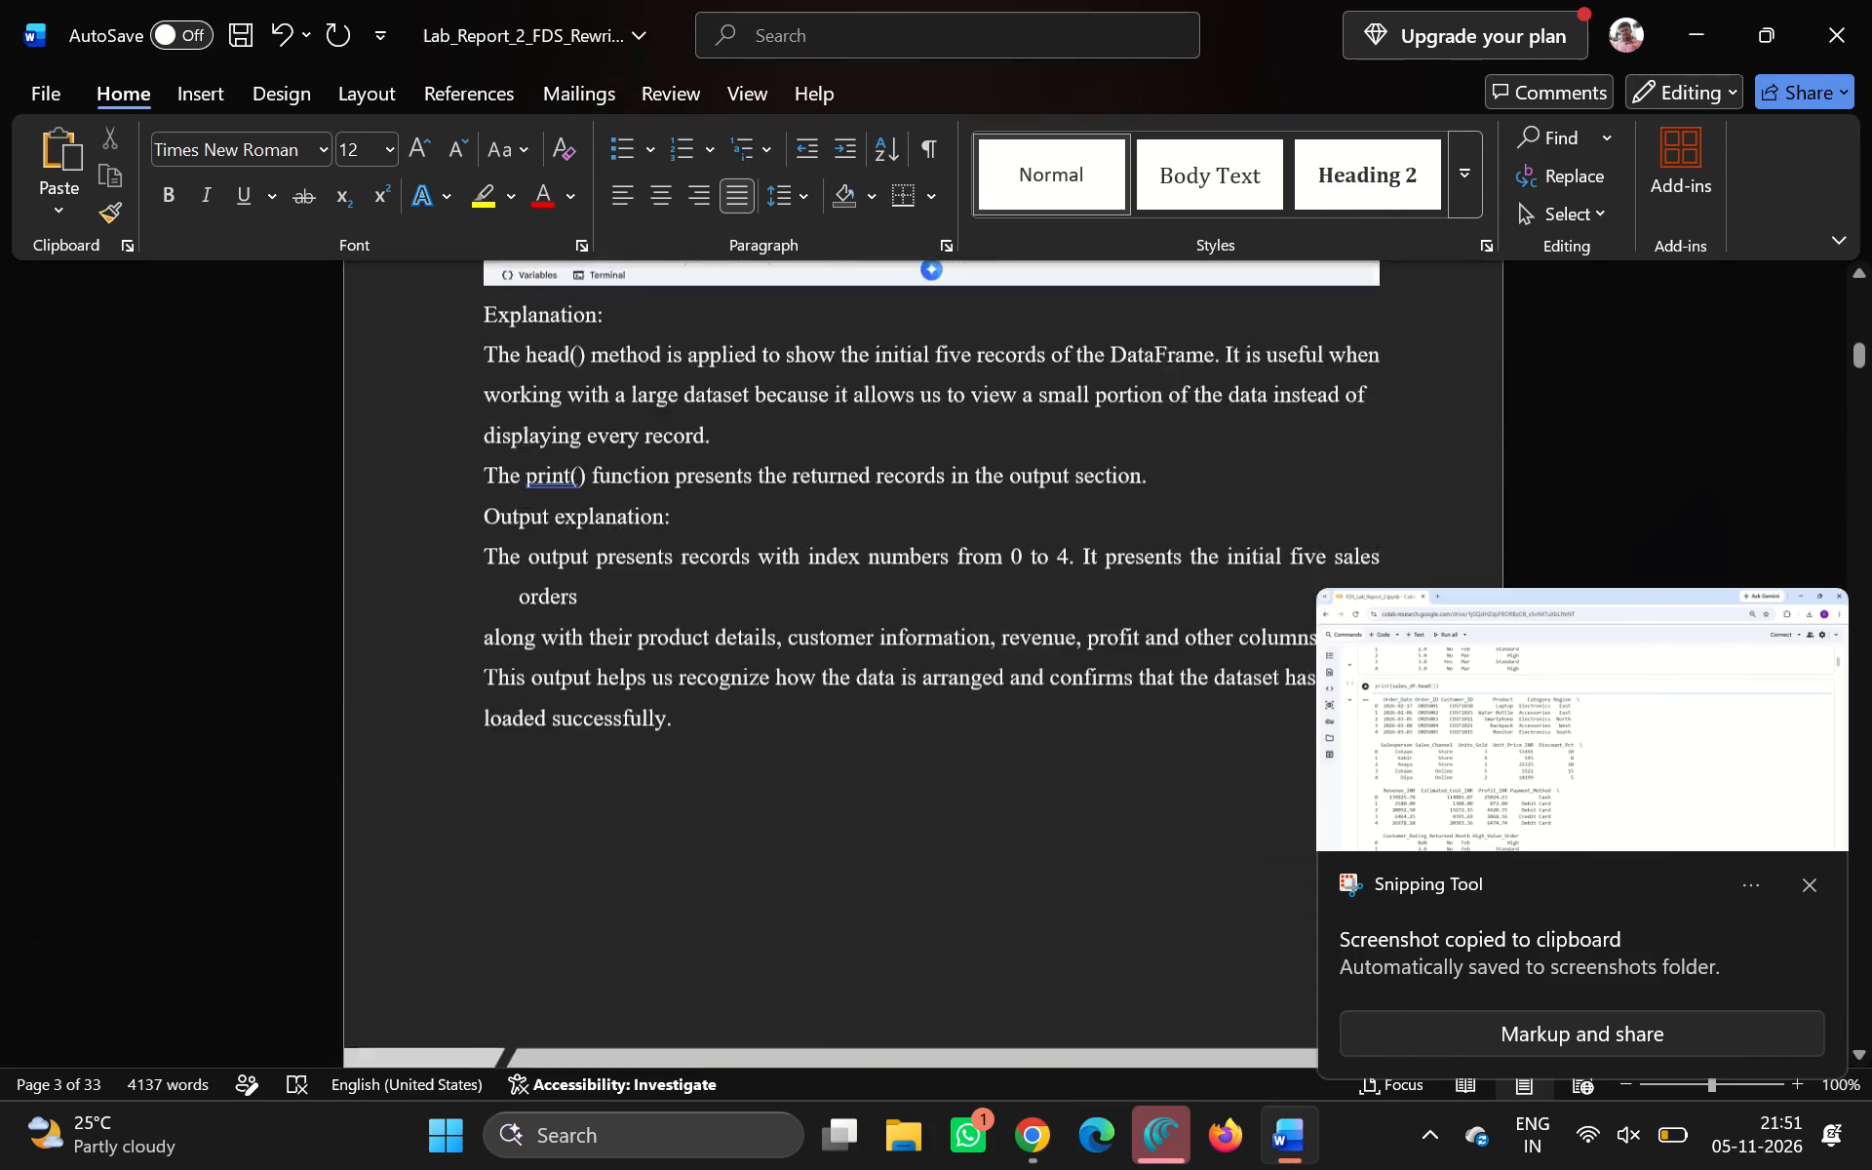
scroll(673, 598, down, 2)
click(799, 585)
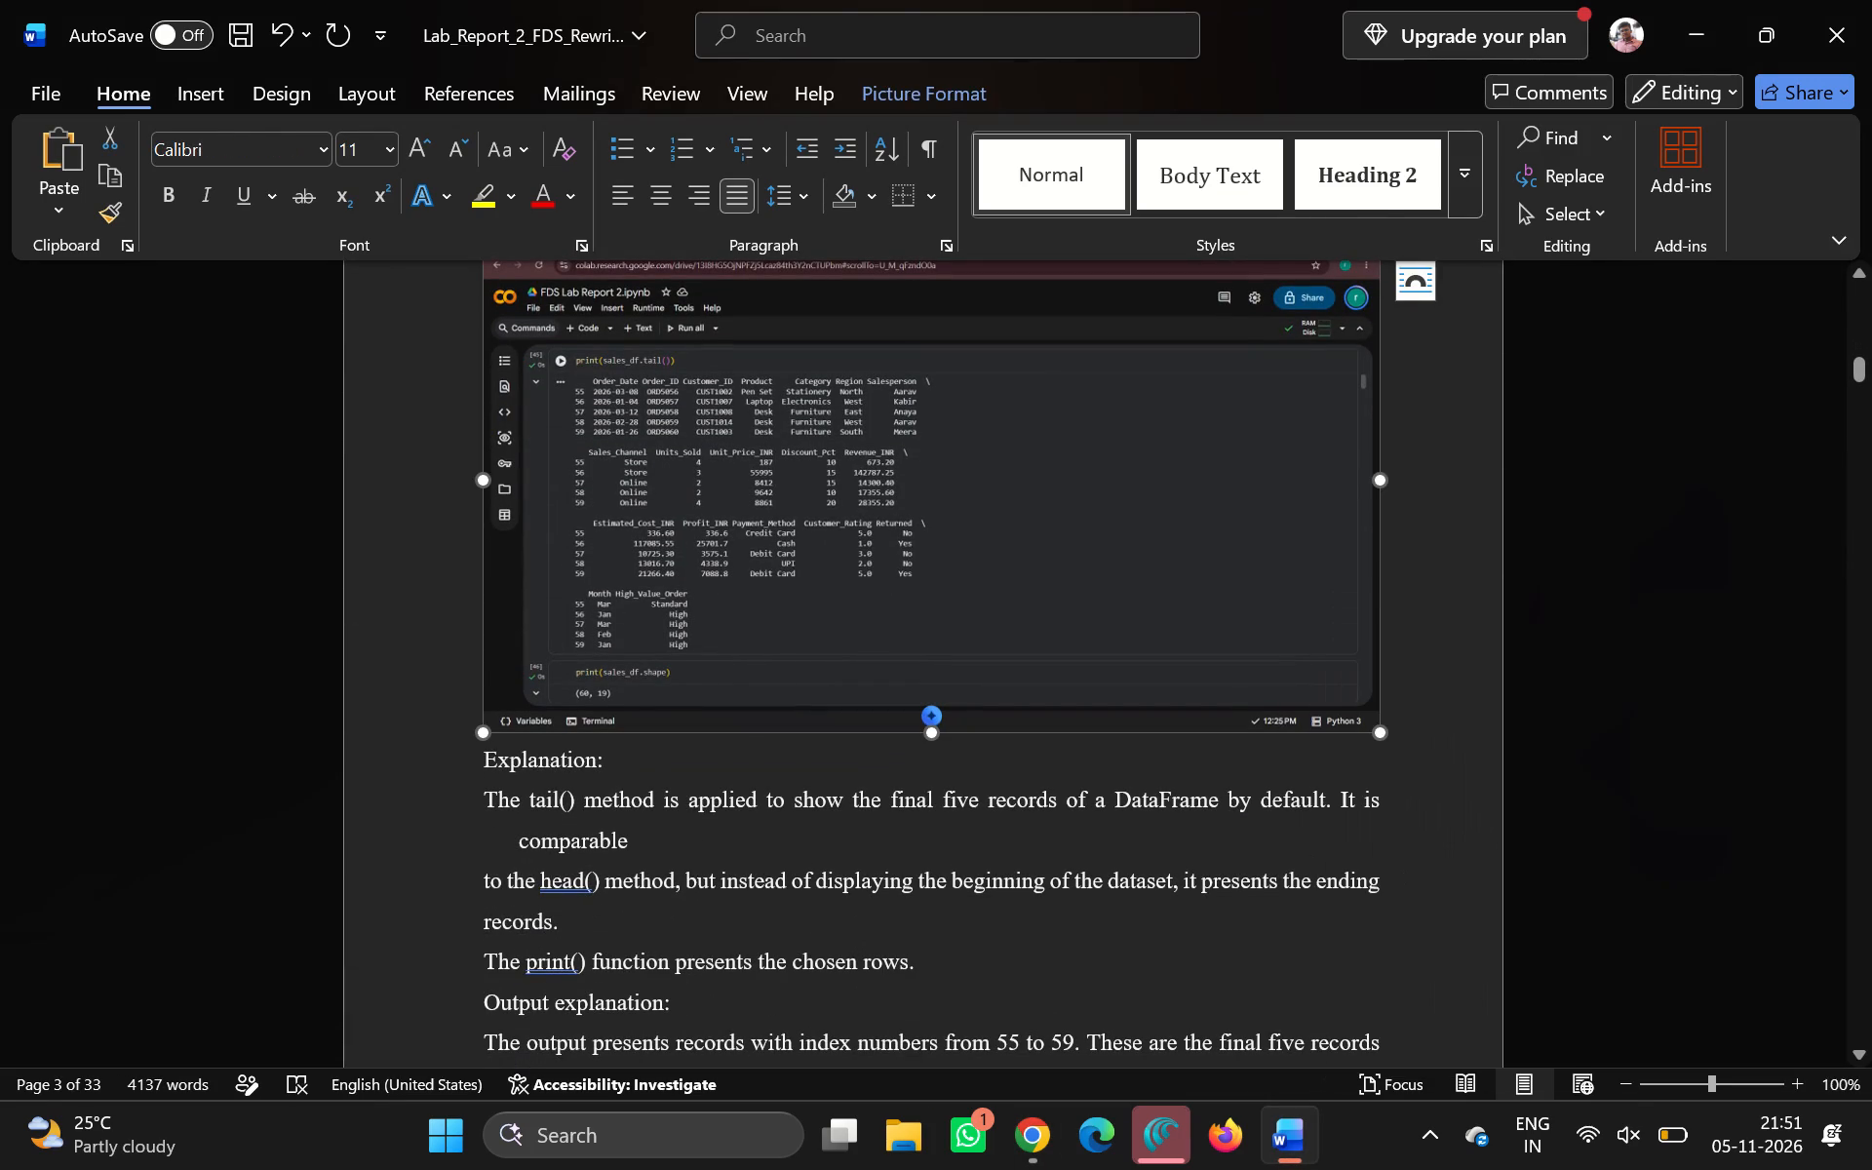
key(alt+Tab)
scroll(679, 698, down, 1)
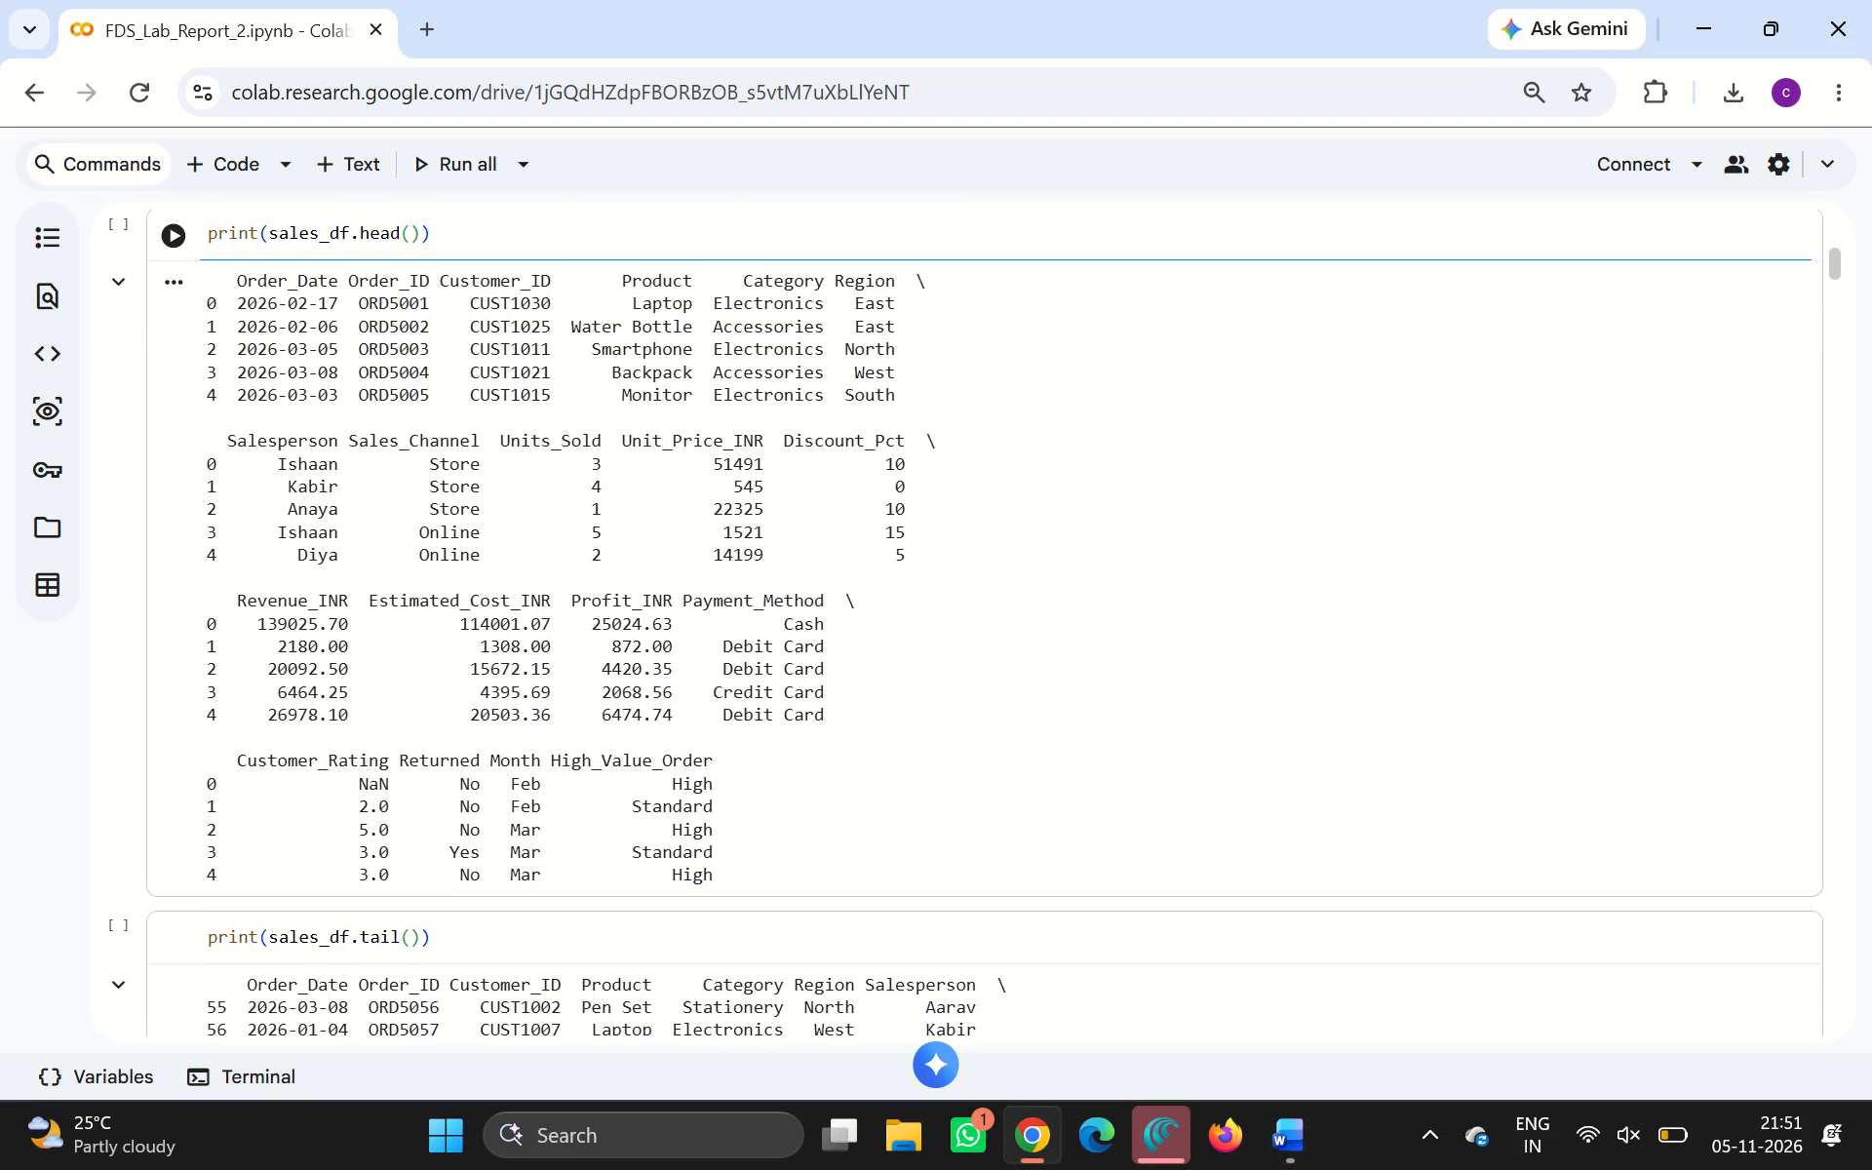
scroll(679, 698, down, 2)
key(alt+Tab)
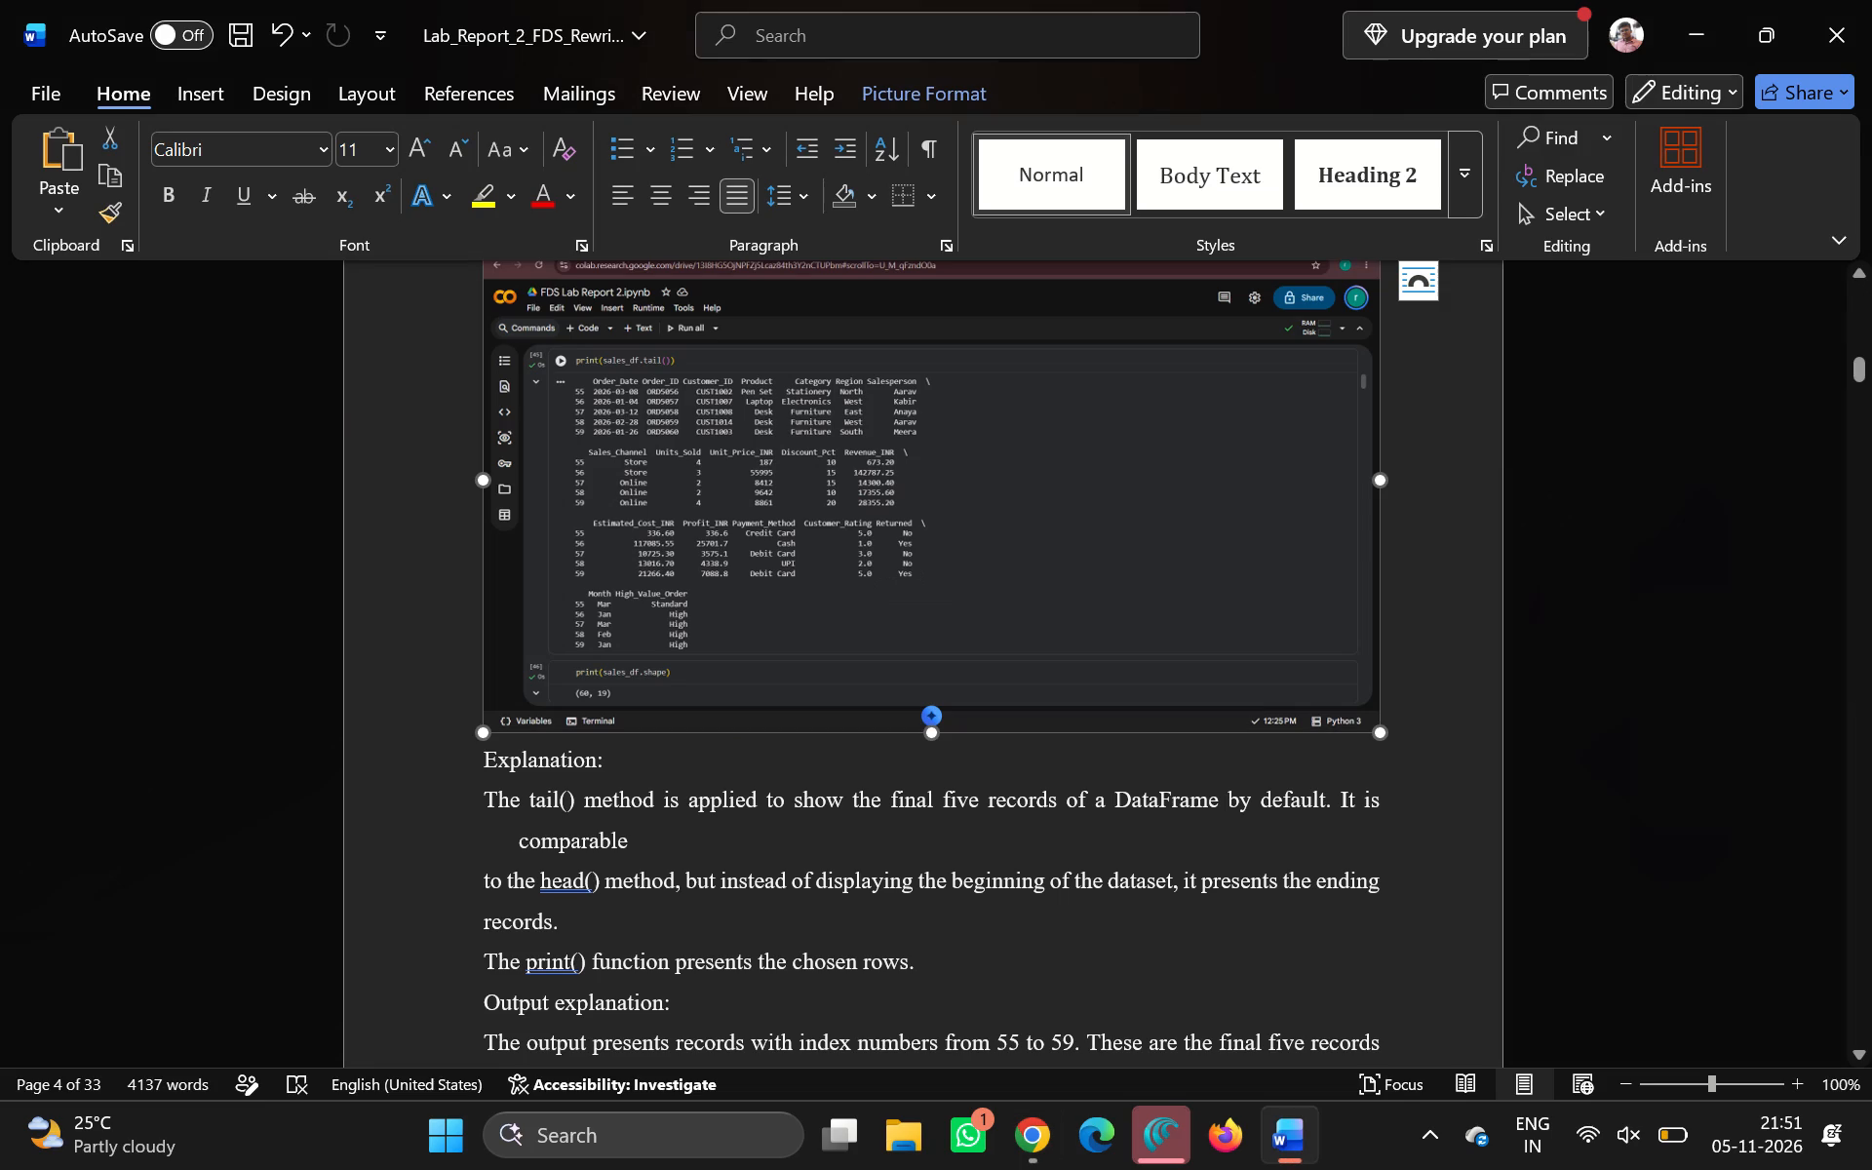
key(alt+Tab)
scroll(679, 698, down, 6)
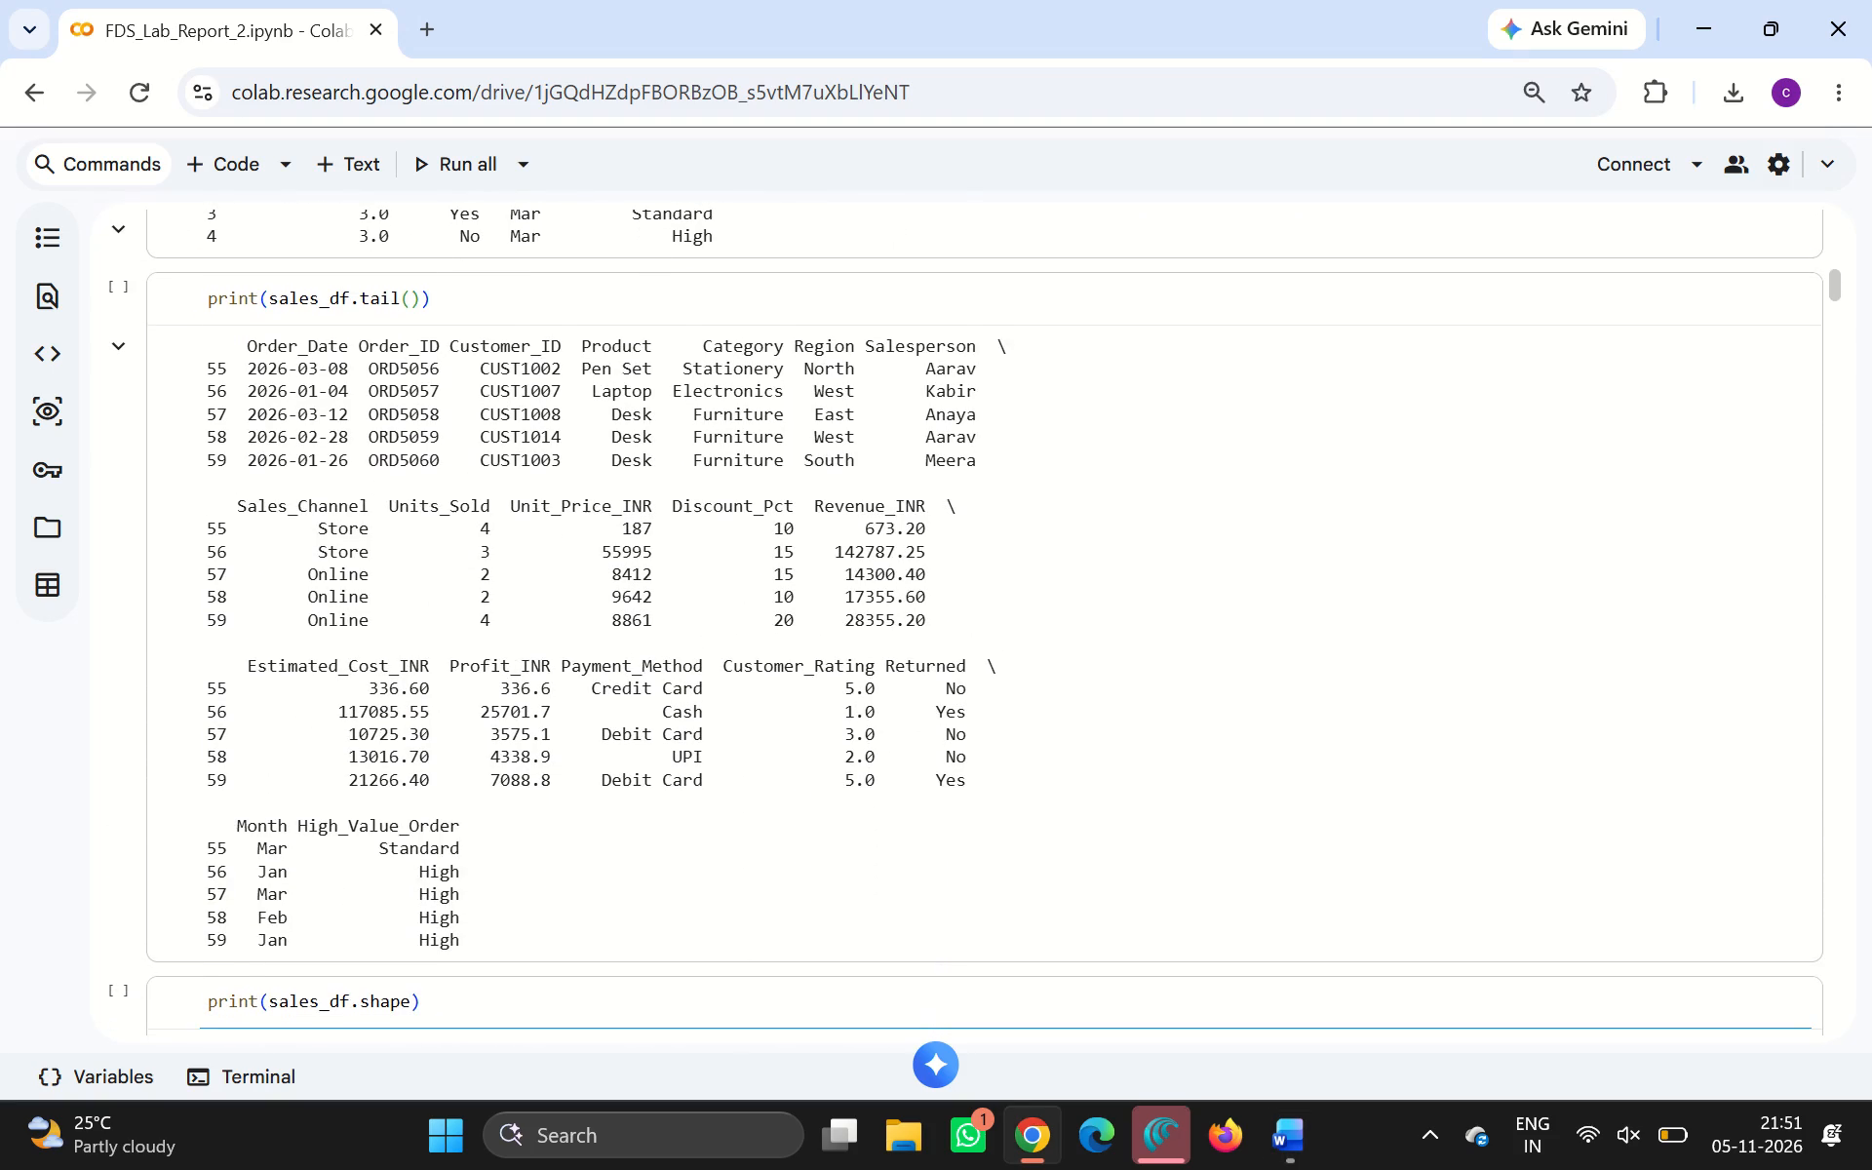
scroll(589, 390, down, 1)
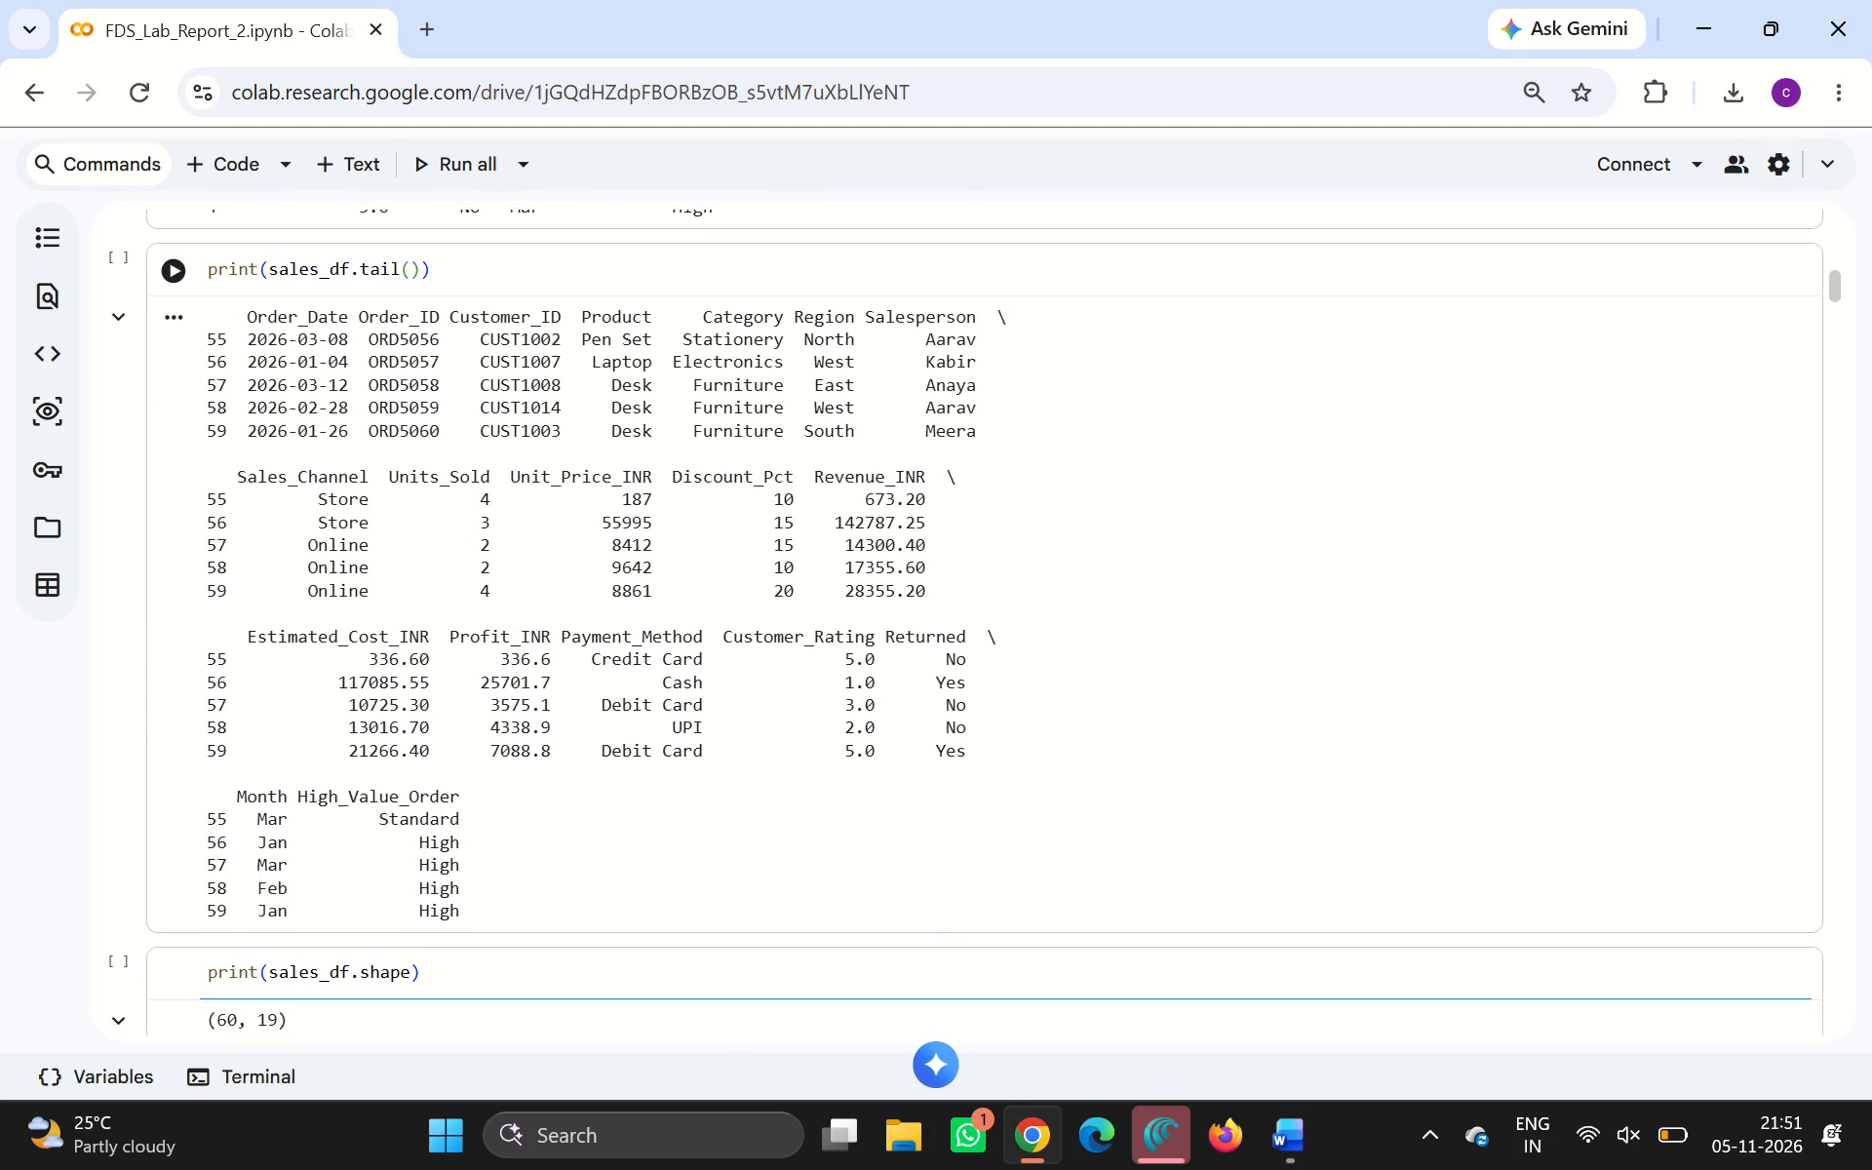
scroll(589, 390, down, 1)
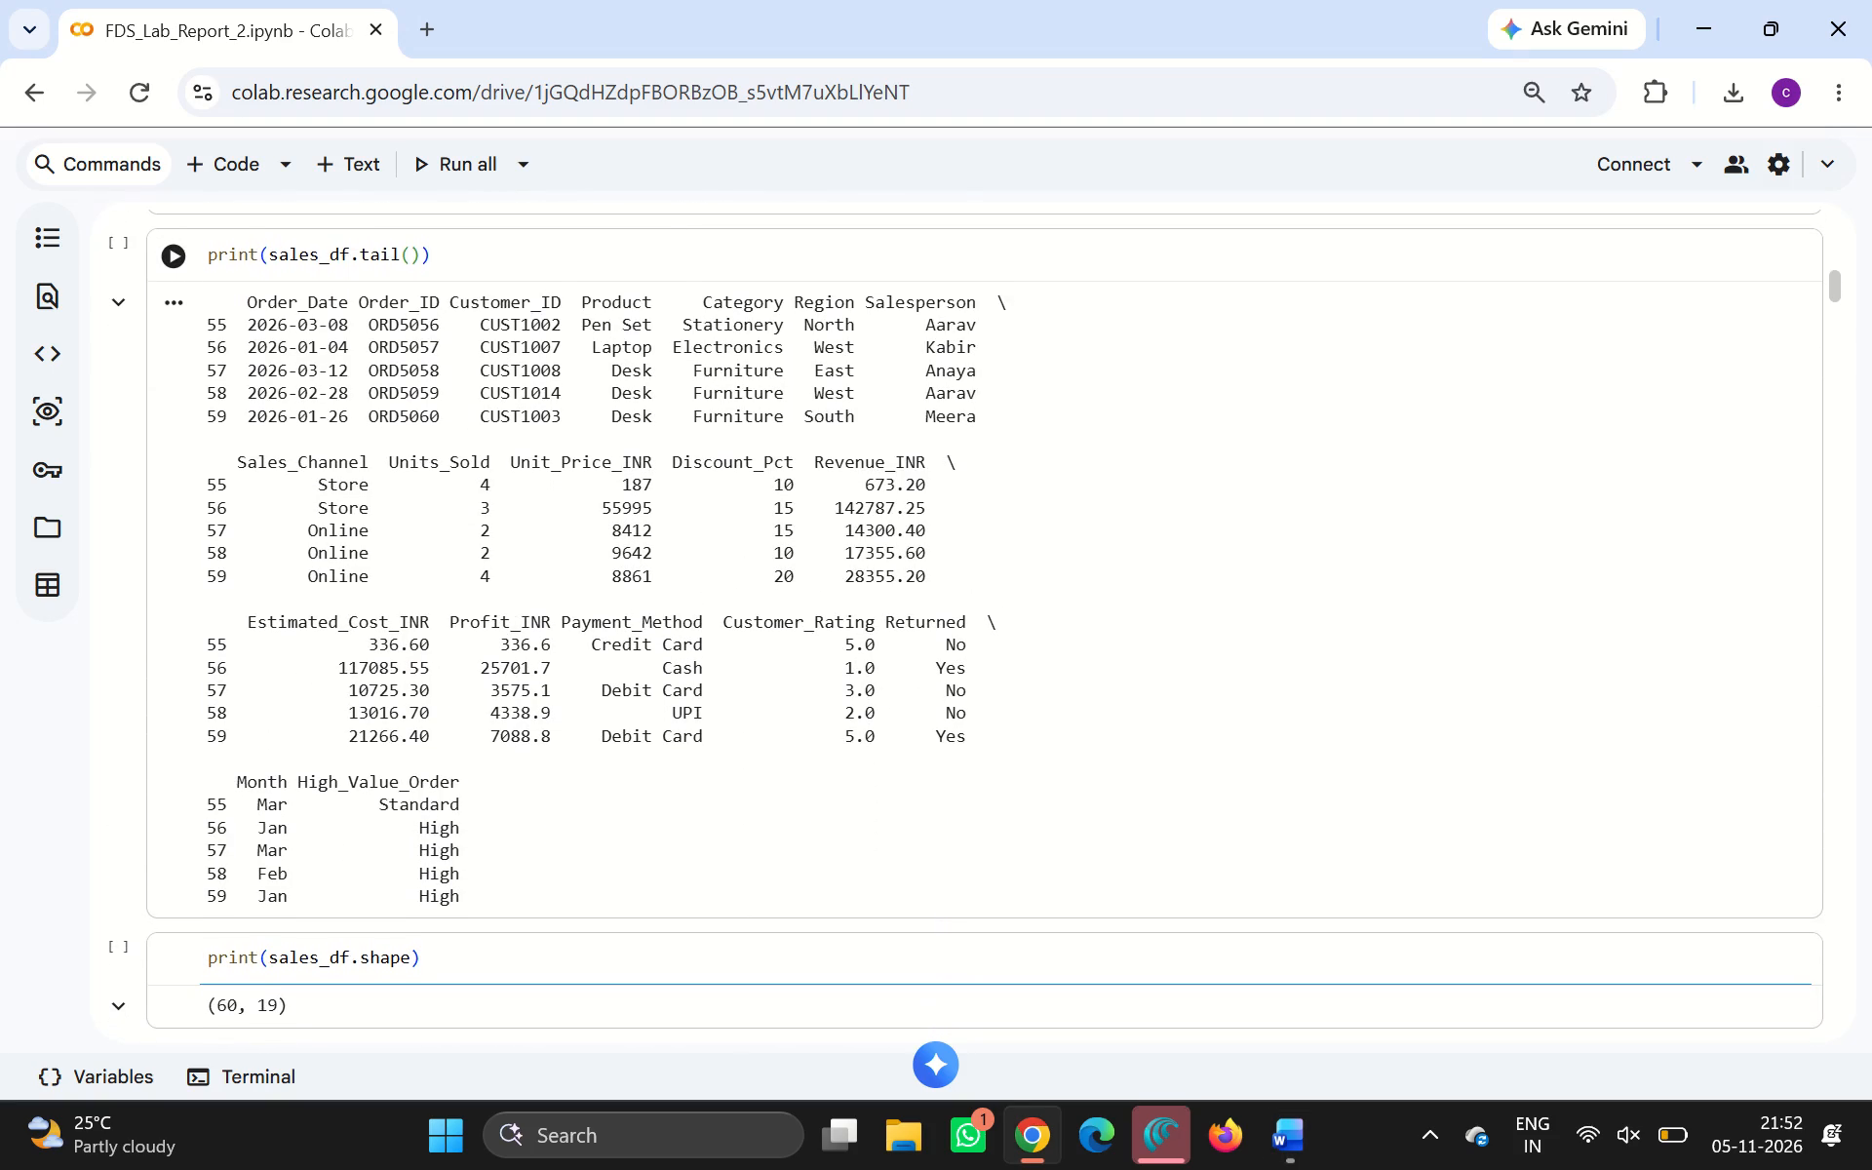
scroll(589, 390, up, 1)
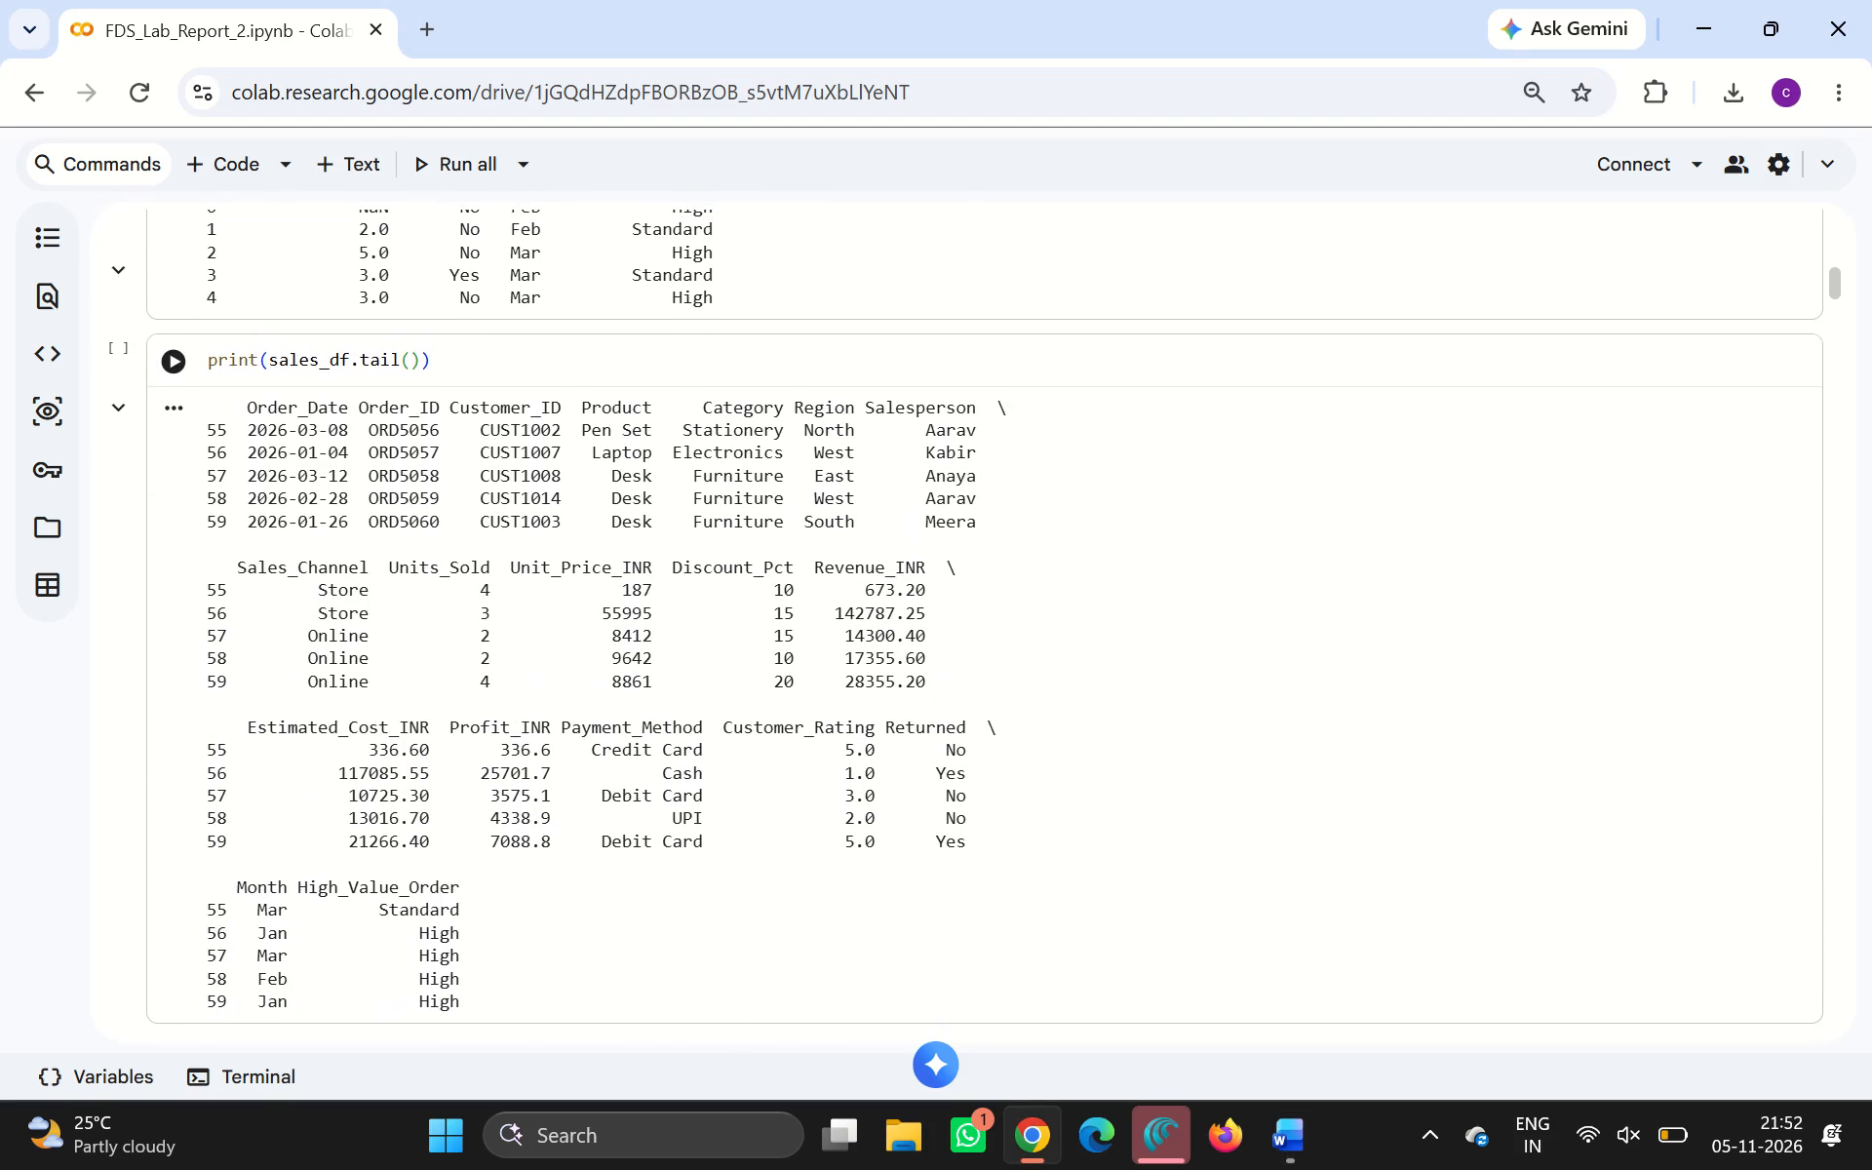
key(Print)
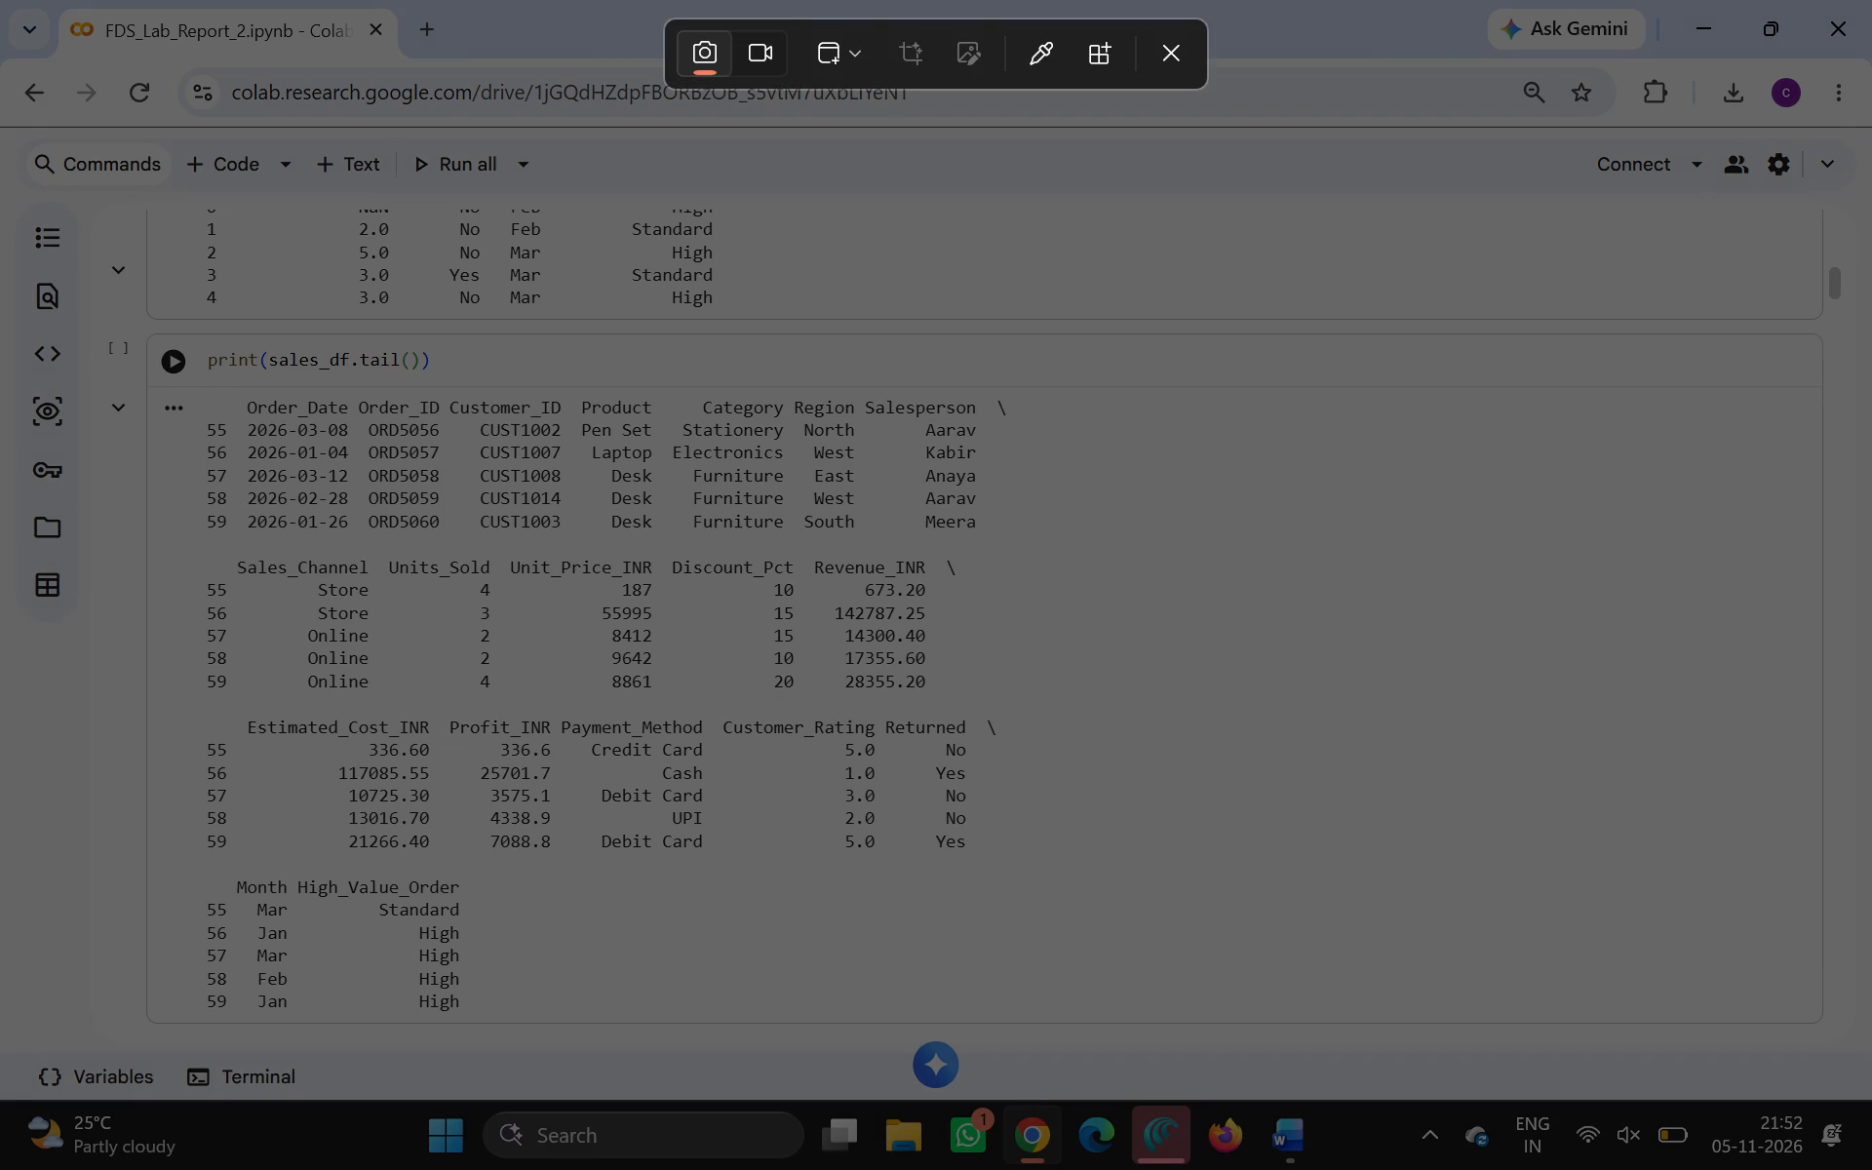
click(838, 50)
click(879, 127)
click(792, 355)
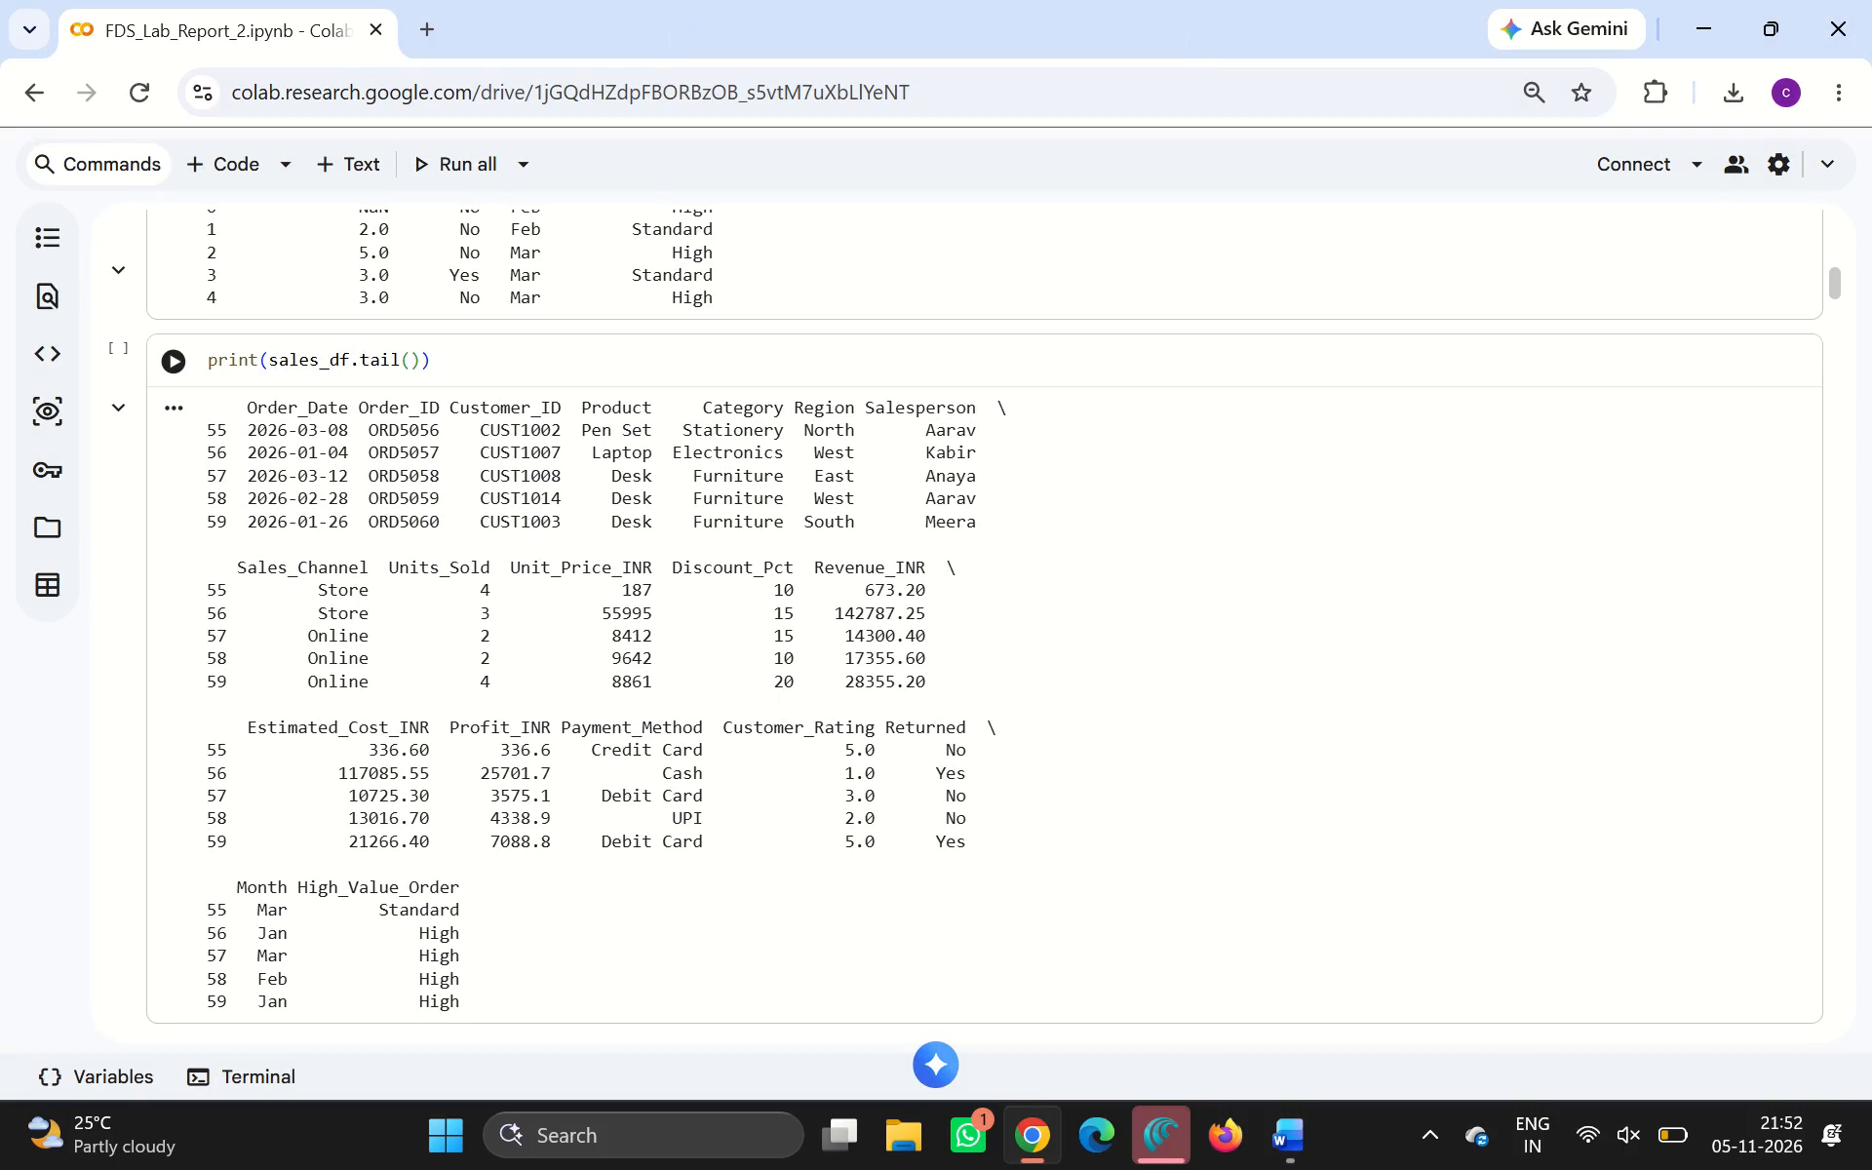
In the Word report, replace the old picture above the tail() explanation with the copied window screenshot.
key(alt+Tab)
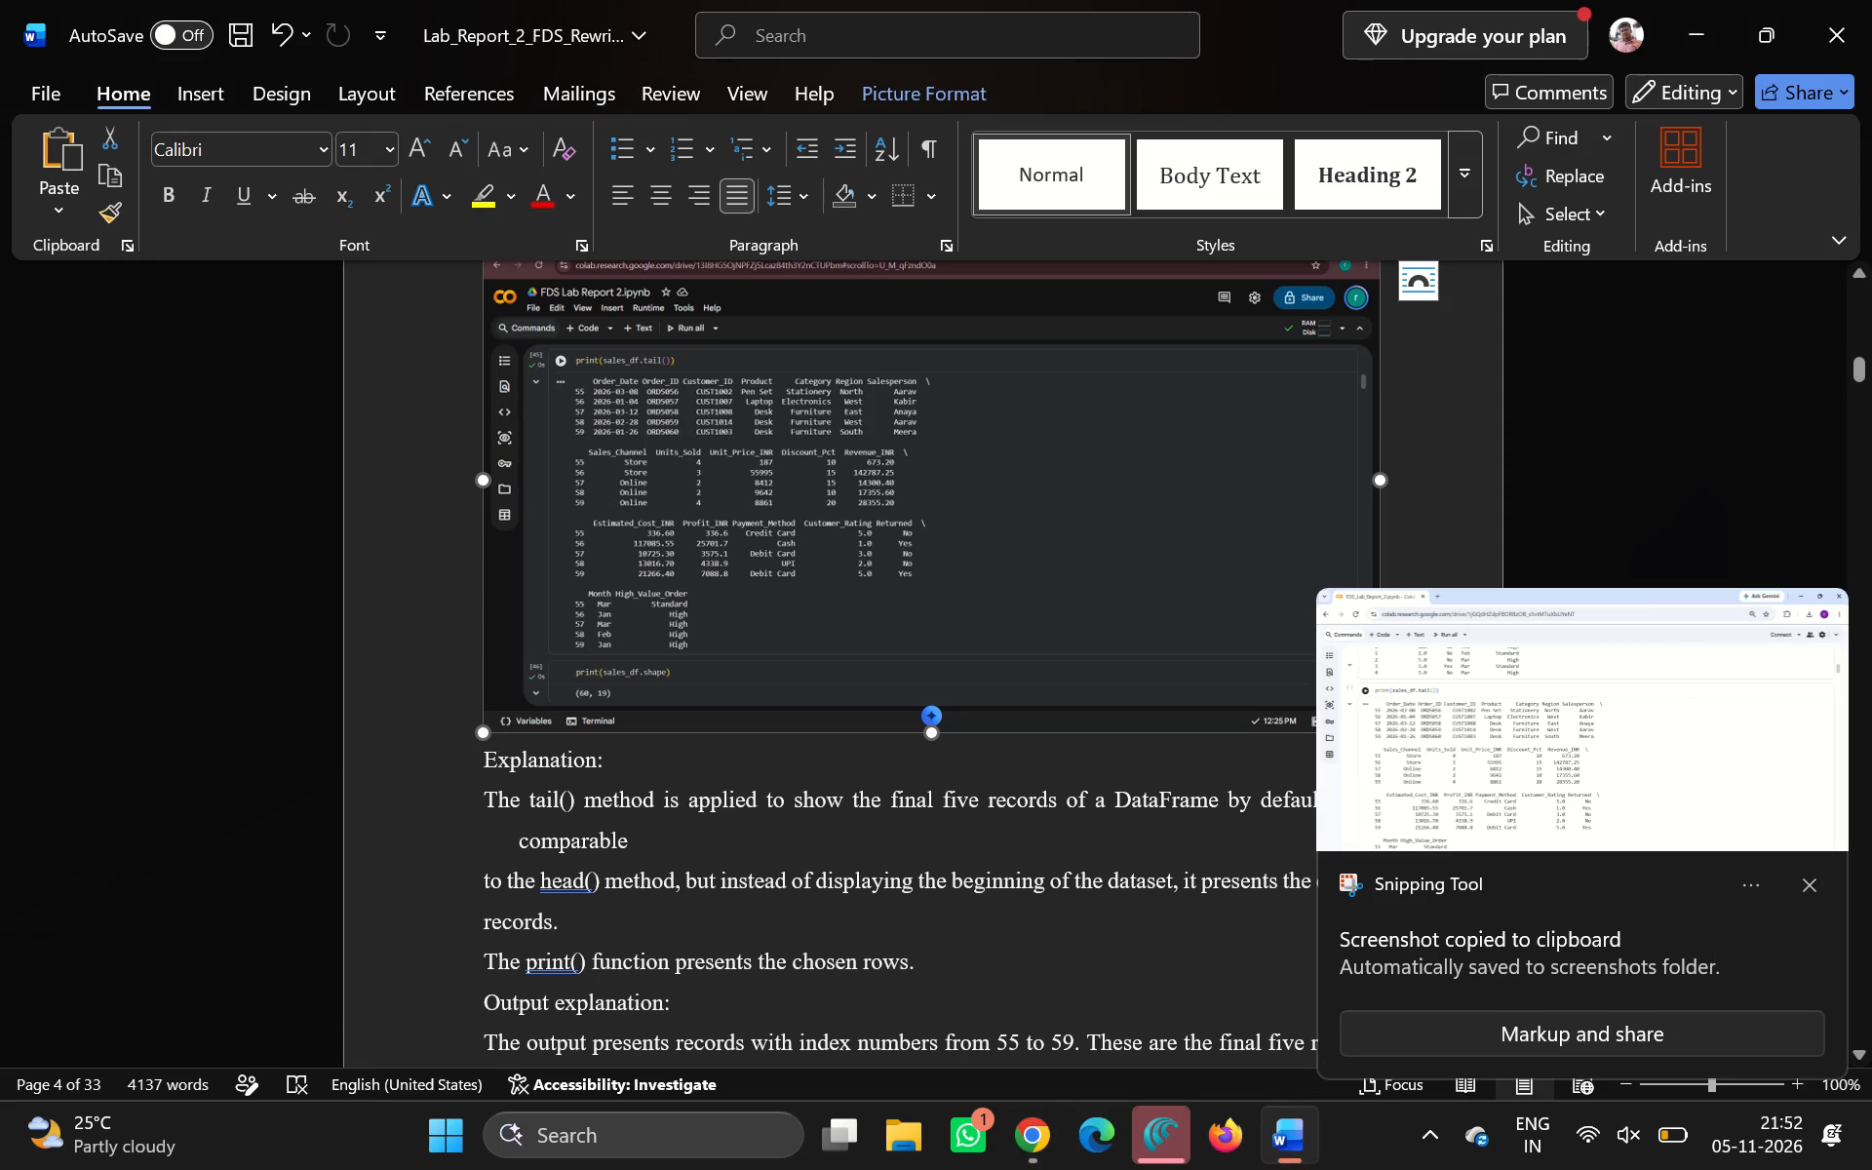
click(820, 596)
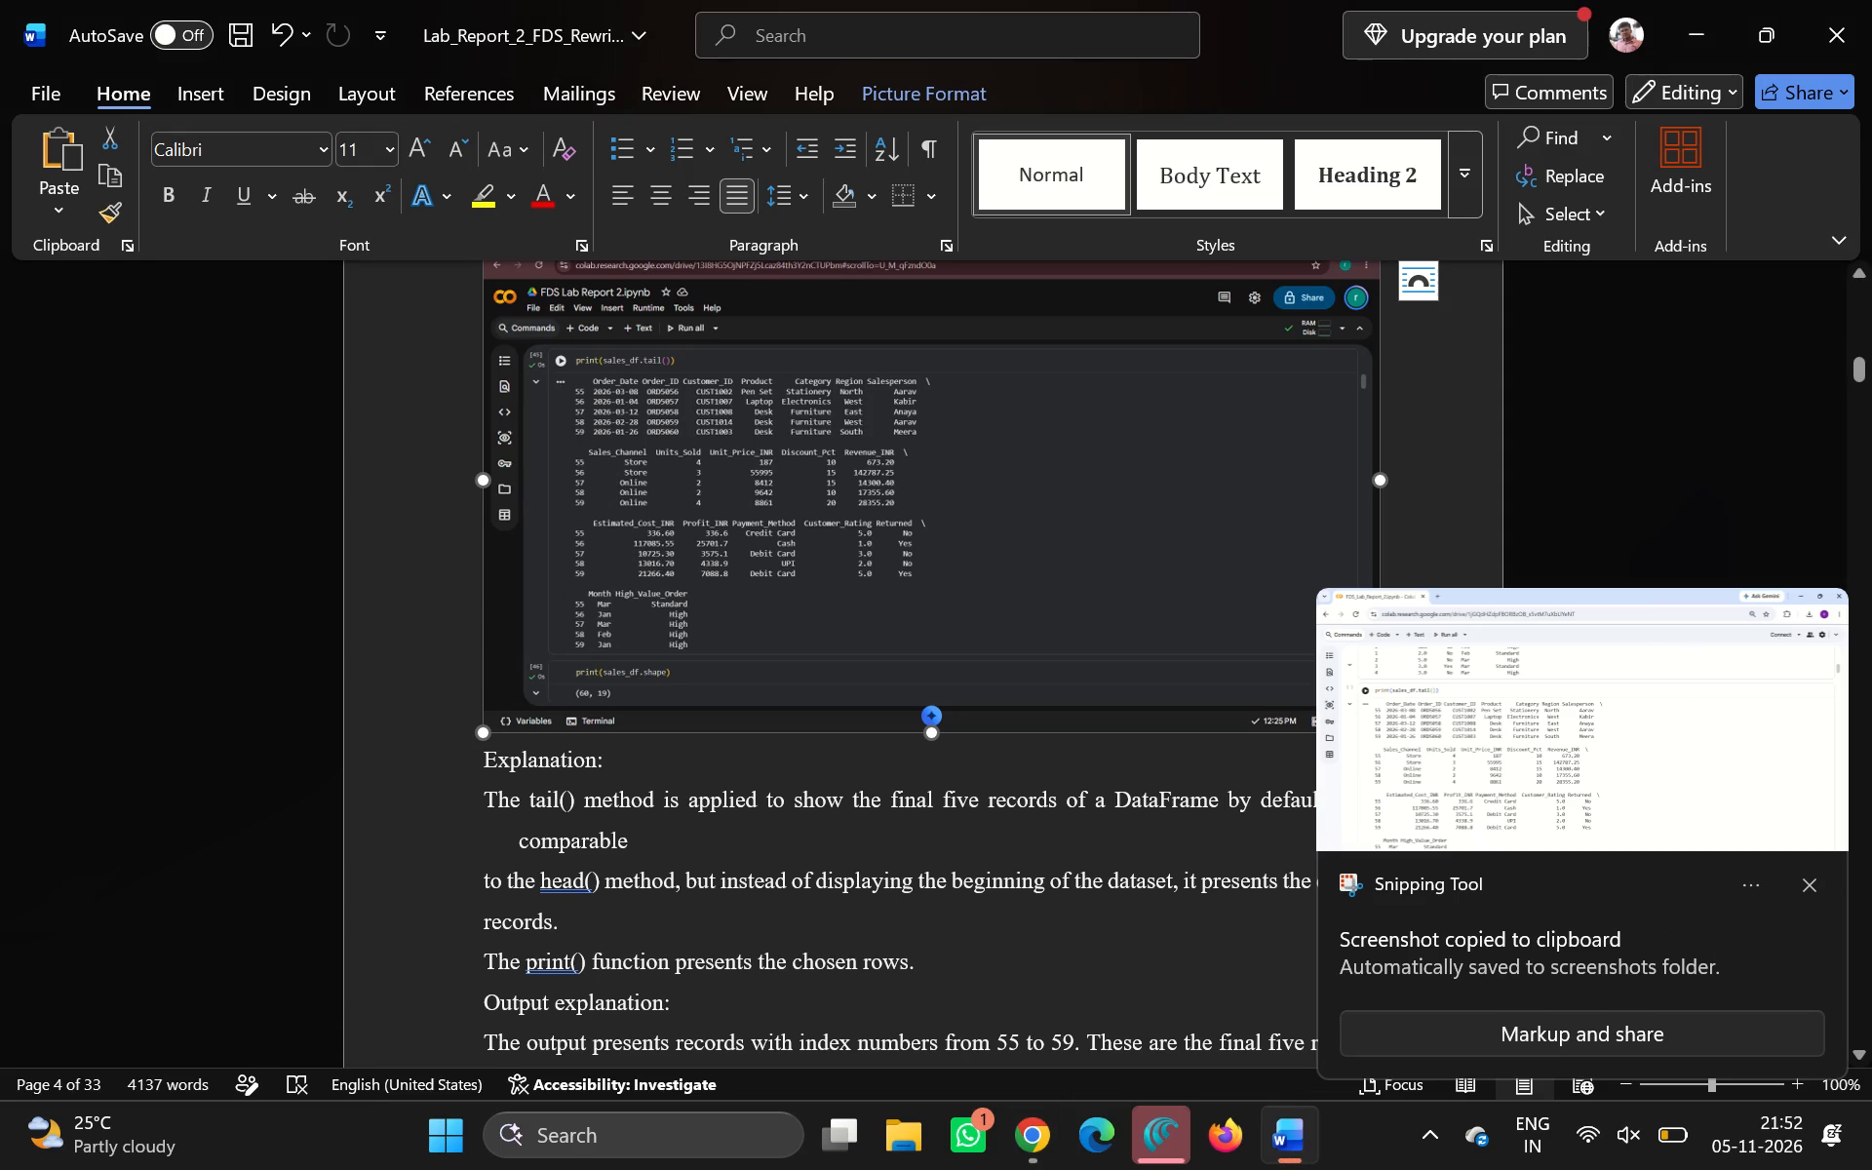
click(968, 550)
key(BackSpace)
key(ctrl+v)
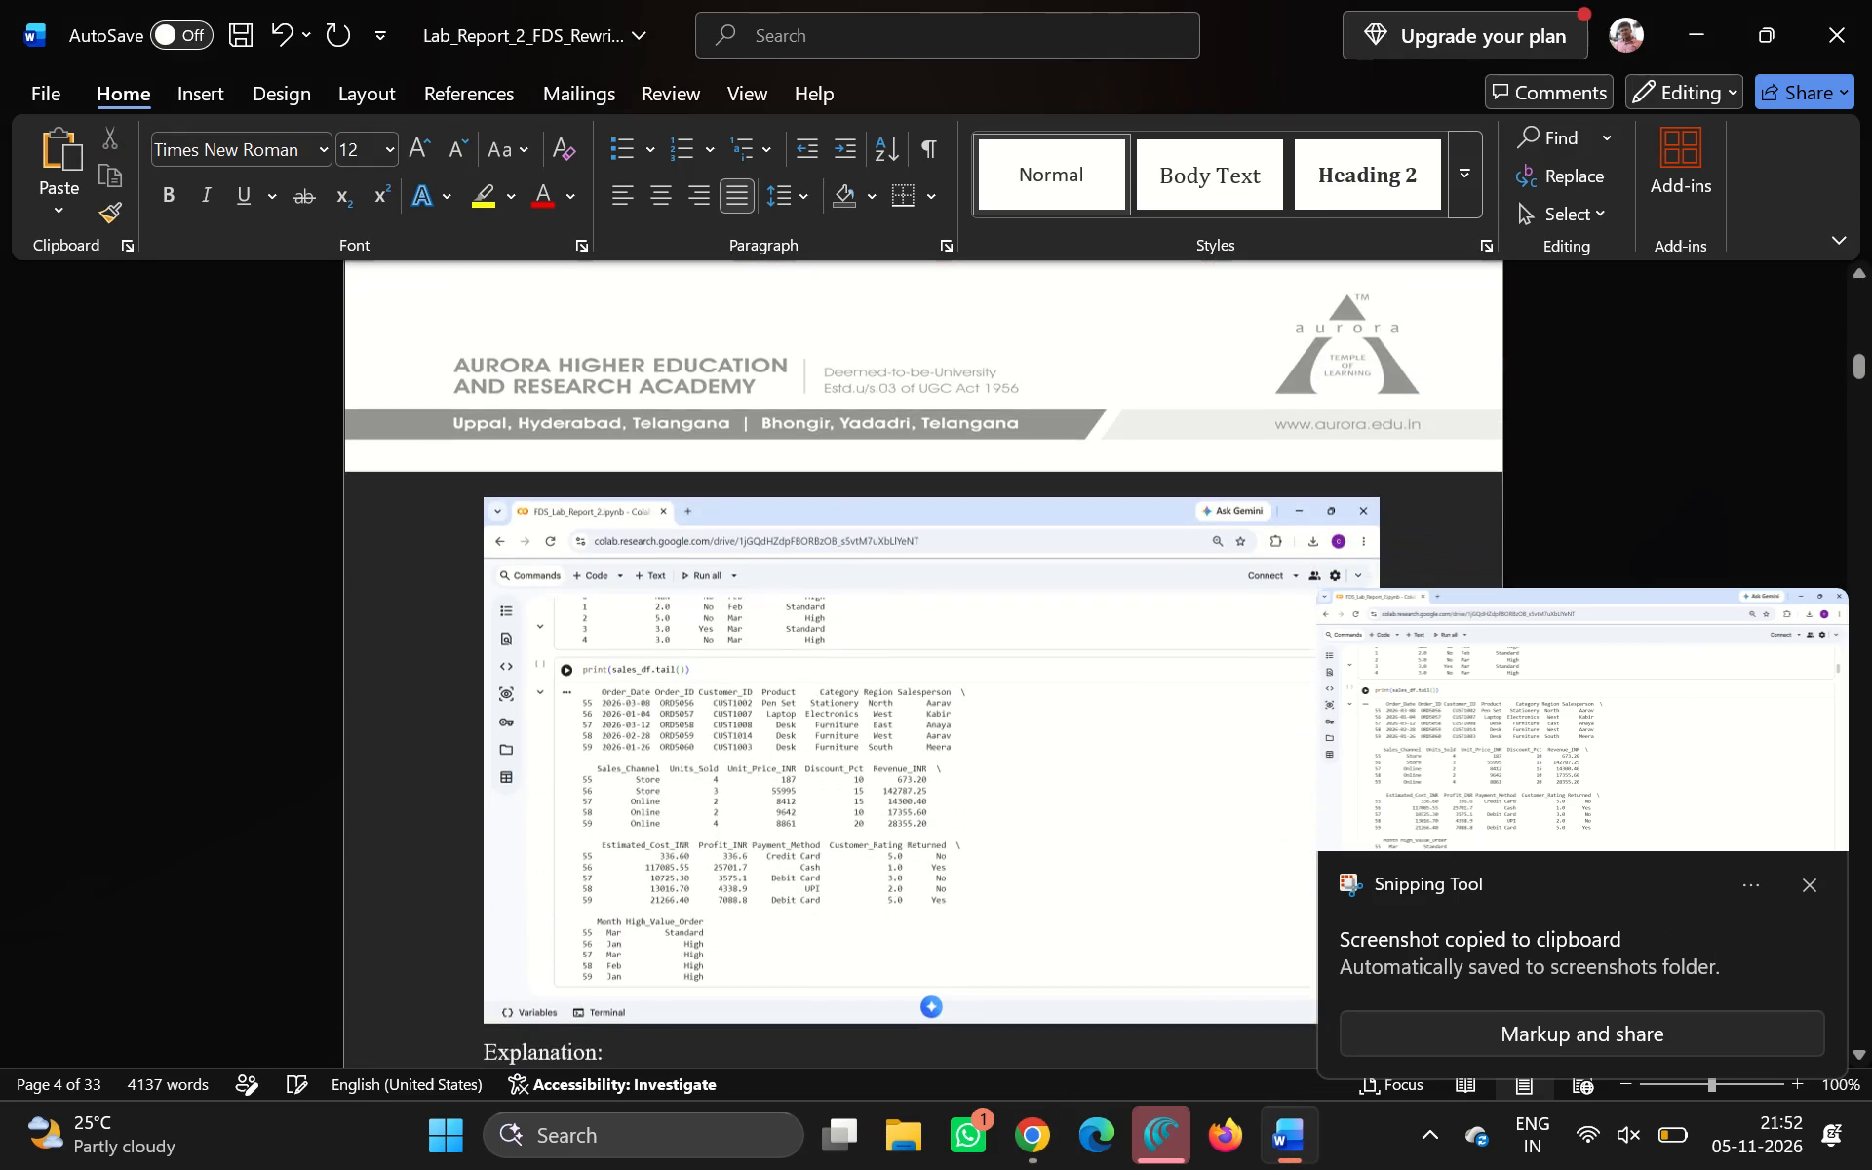
Locate the report's next old picture, showing print(sales_df.columns) and sales_df.info(), and capture the matching Colab cells as a window screenshot.
scroll(968, 550, up, 5)
scroll(968, 550, down, 2)
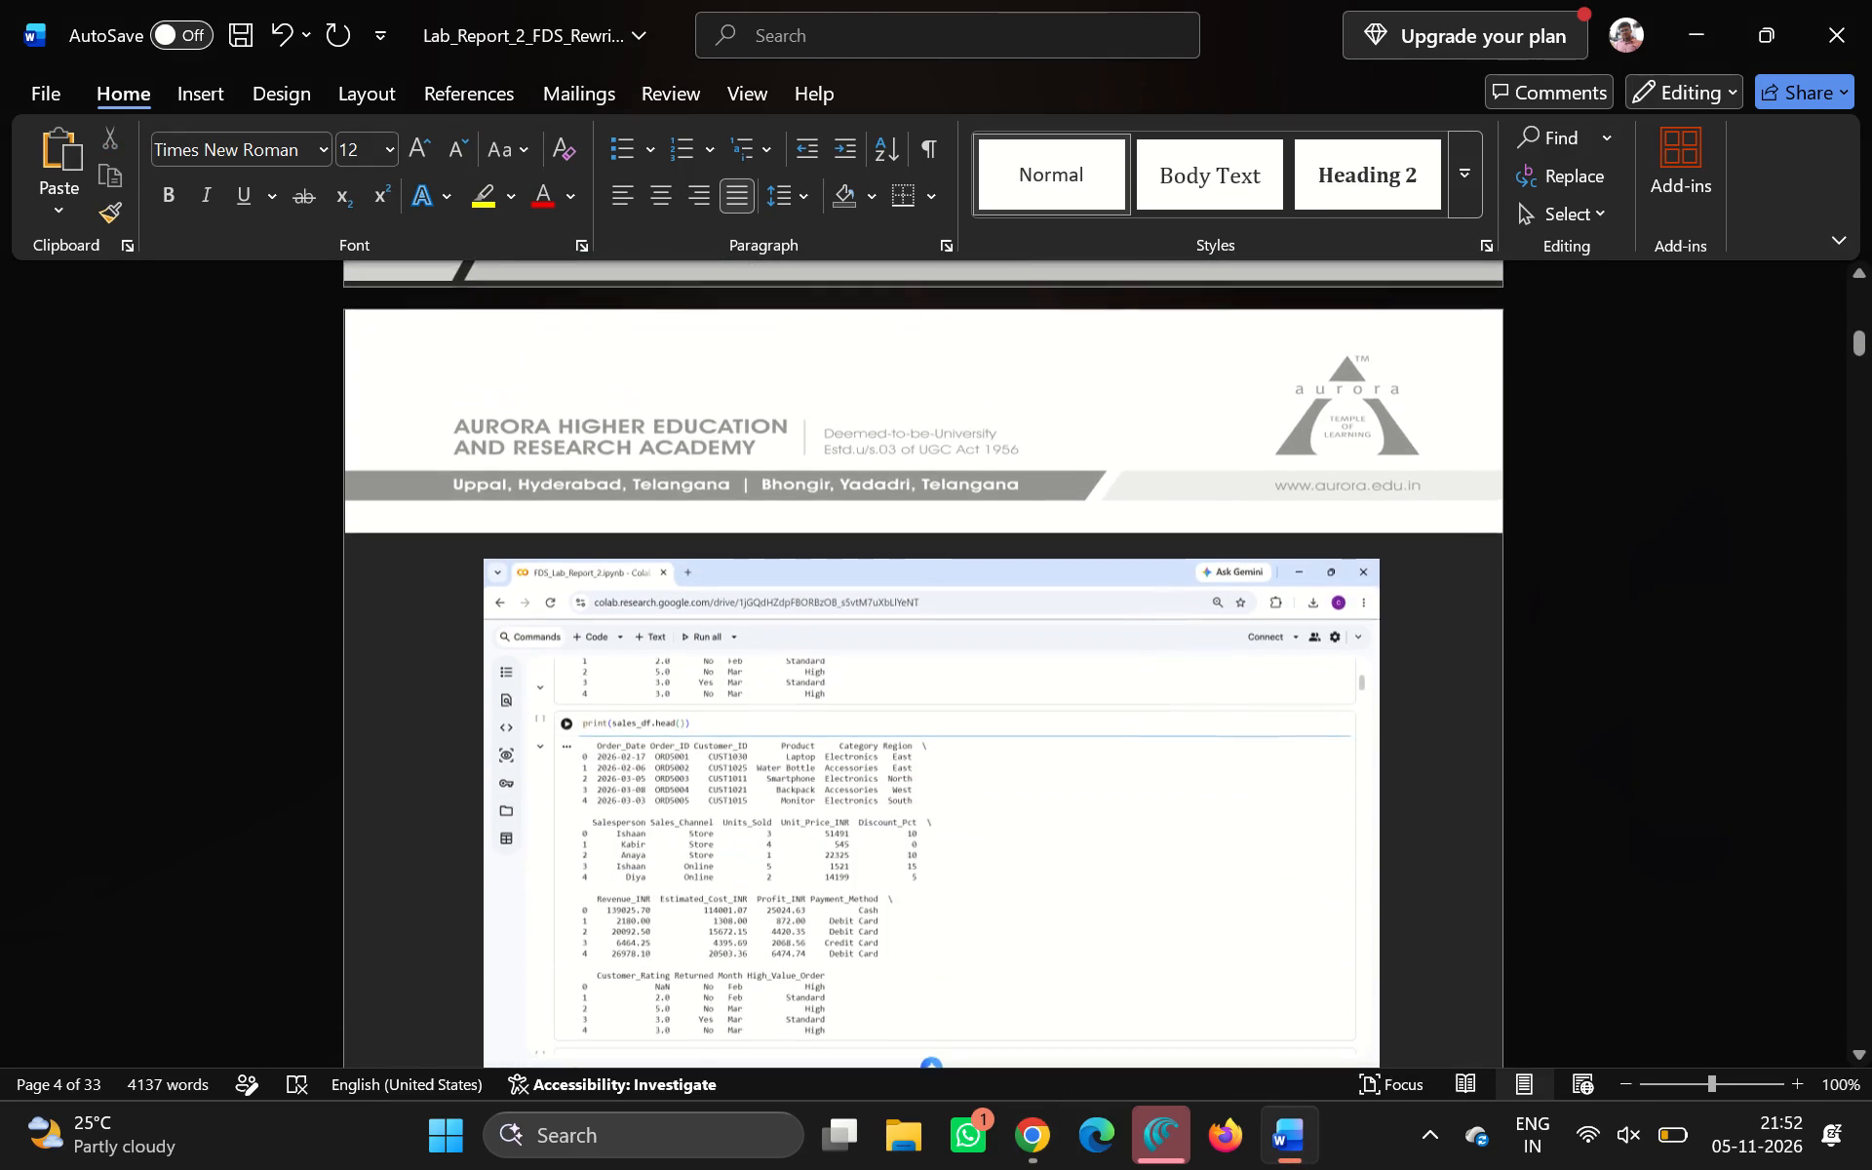
scroll(968, 550, down, 3)
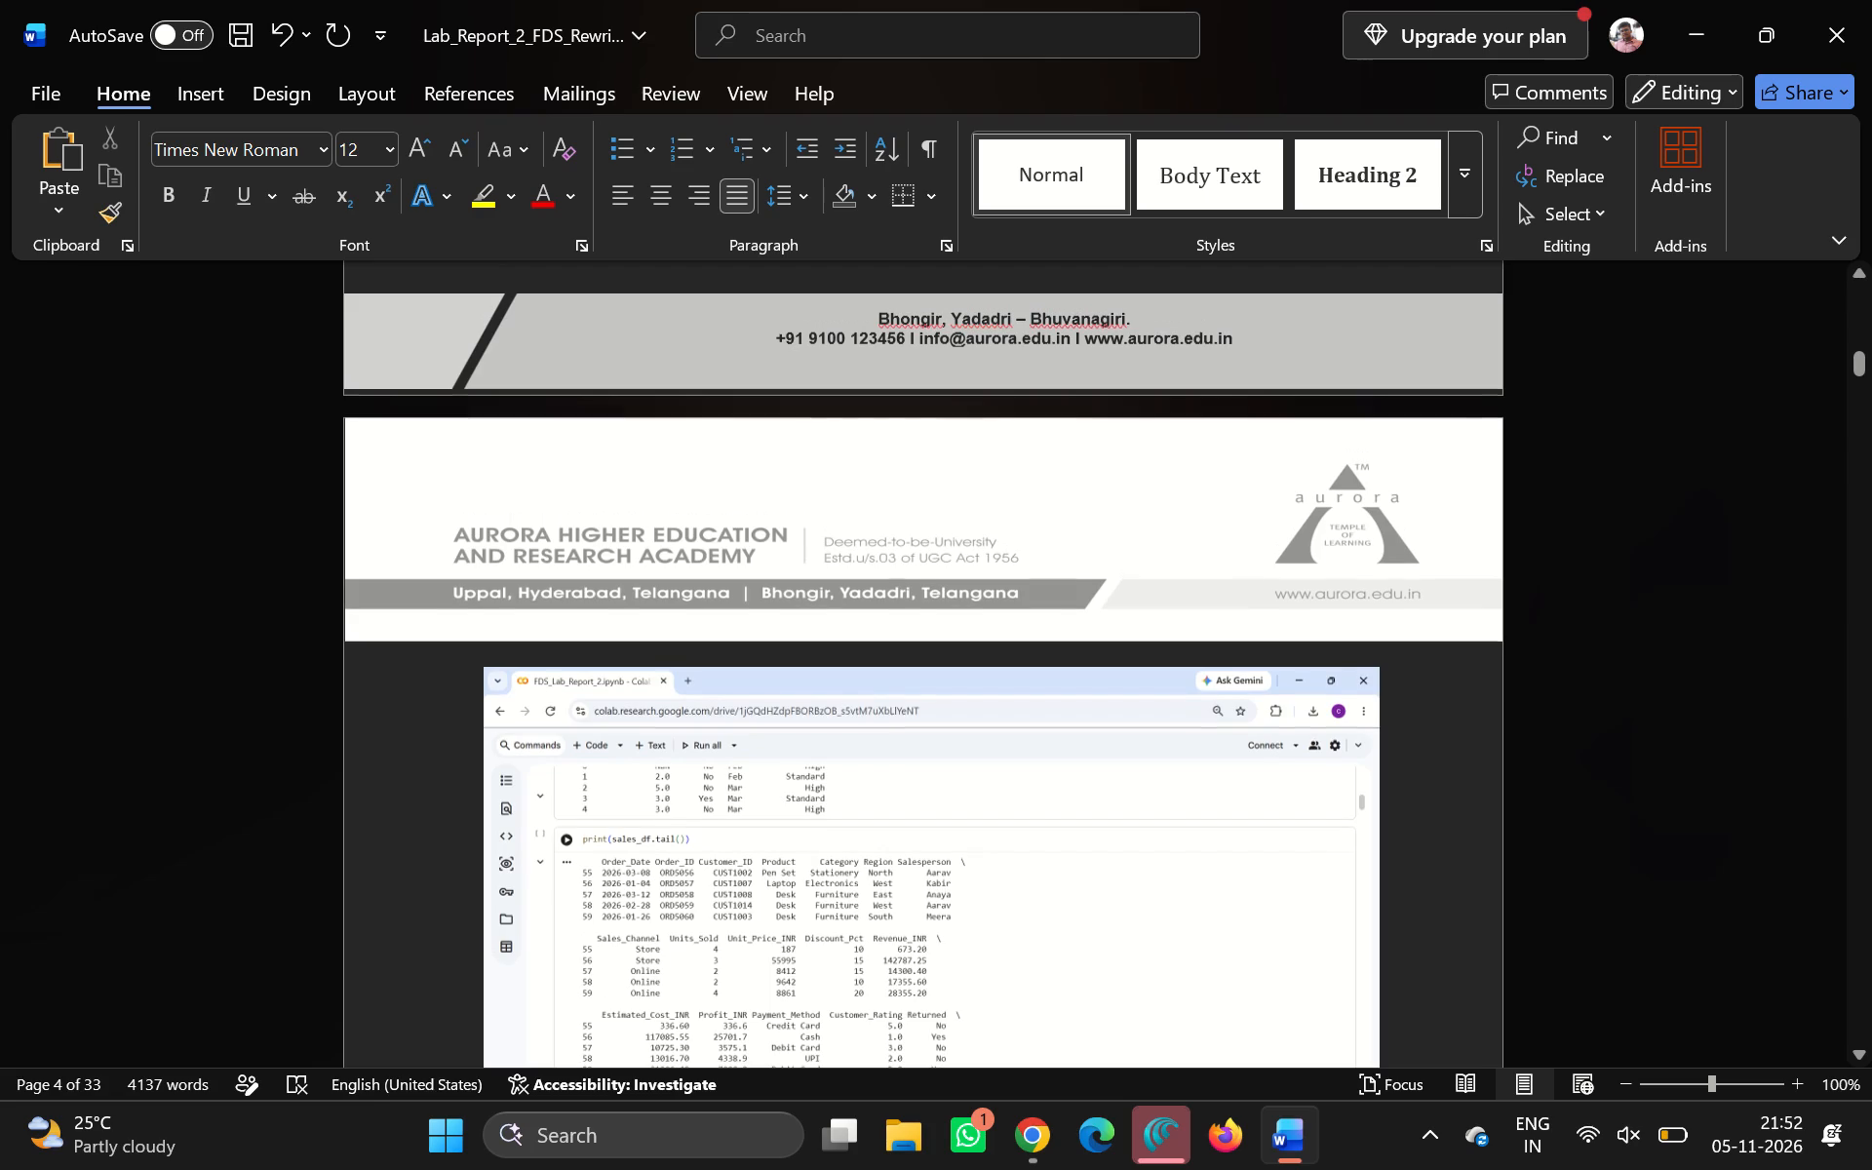
scroll(968, 550, up, 2)
scroll(968, 550, down, 1)
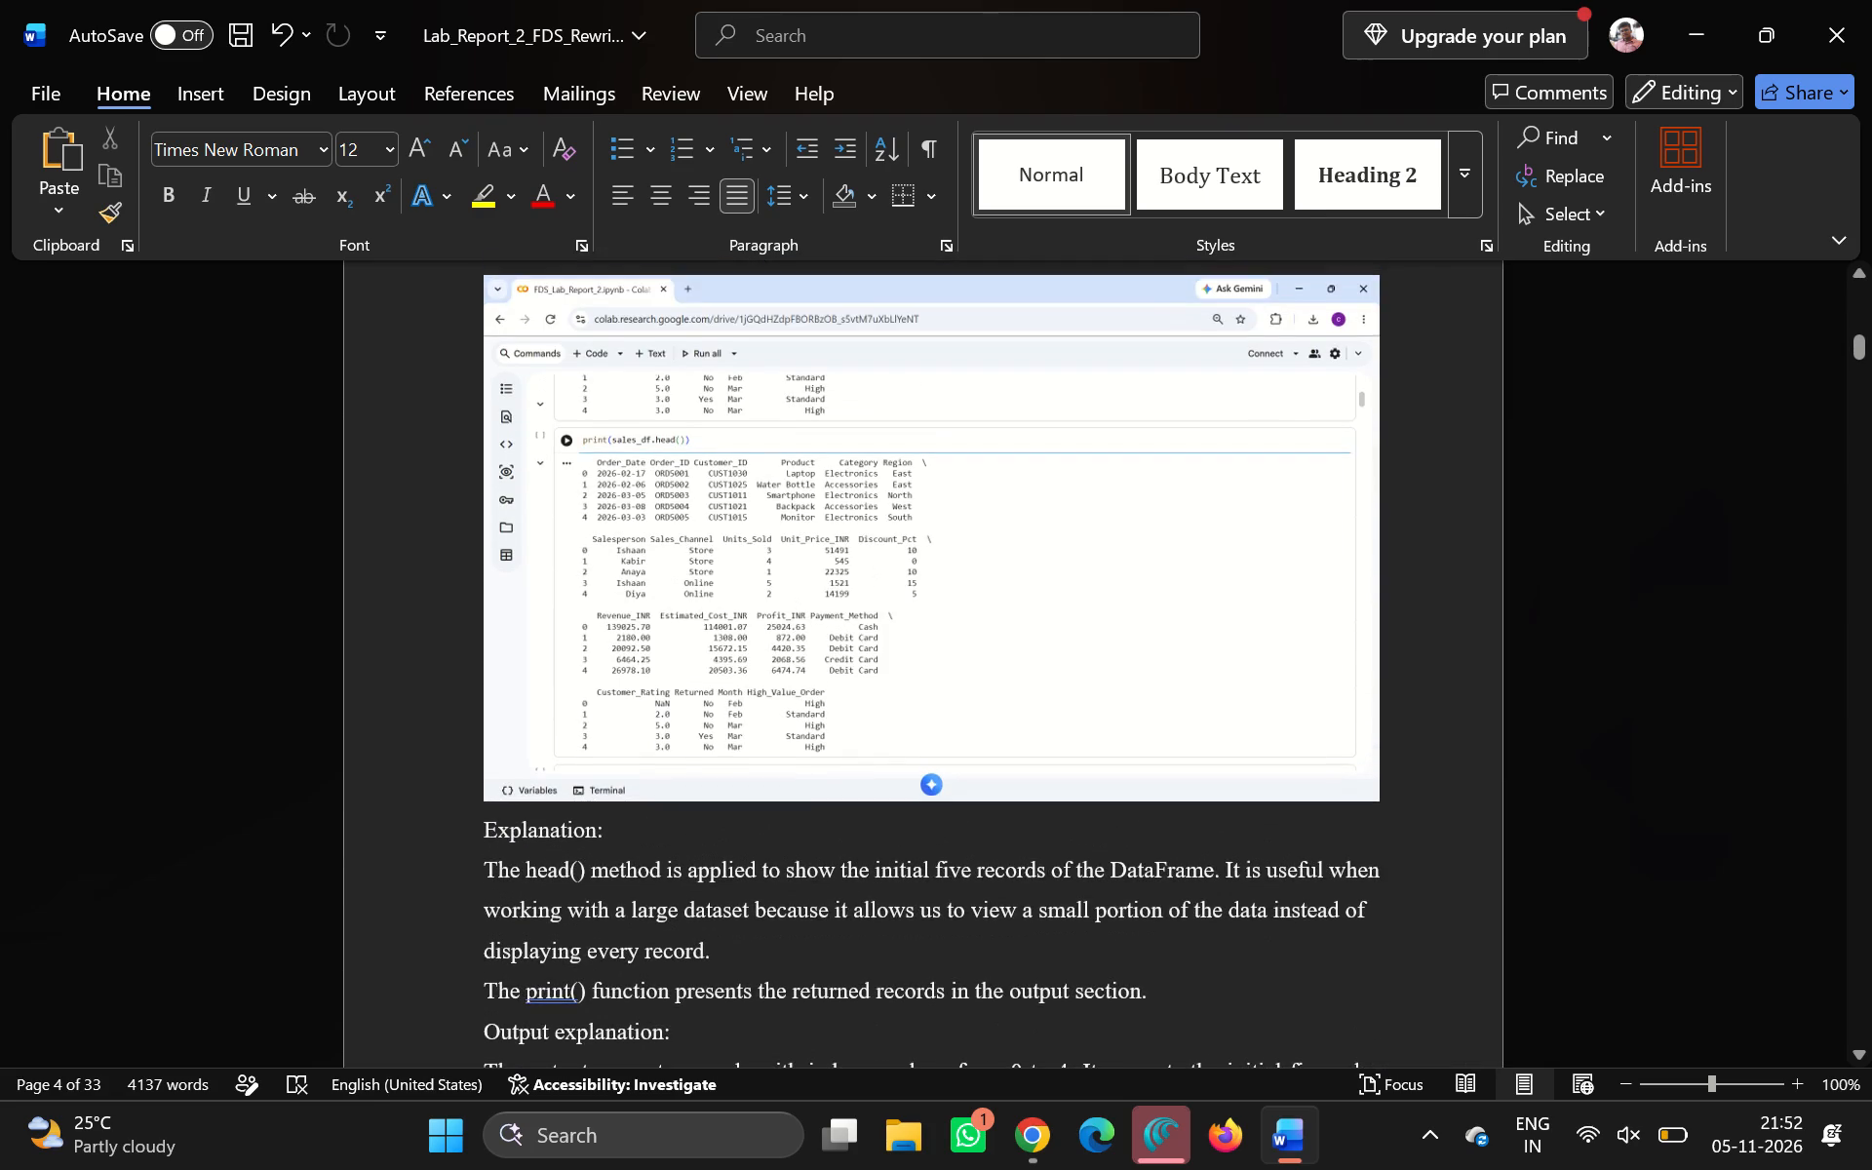
scroll(968, 550, down, 5)
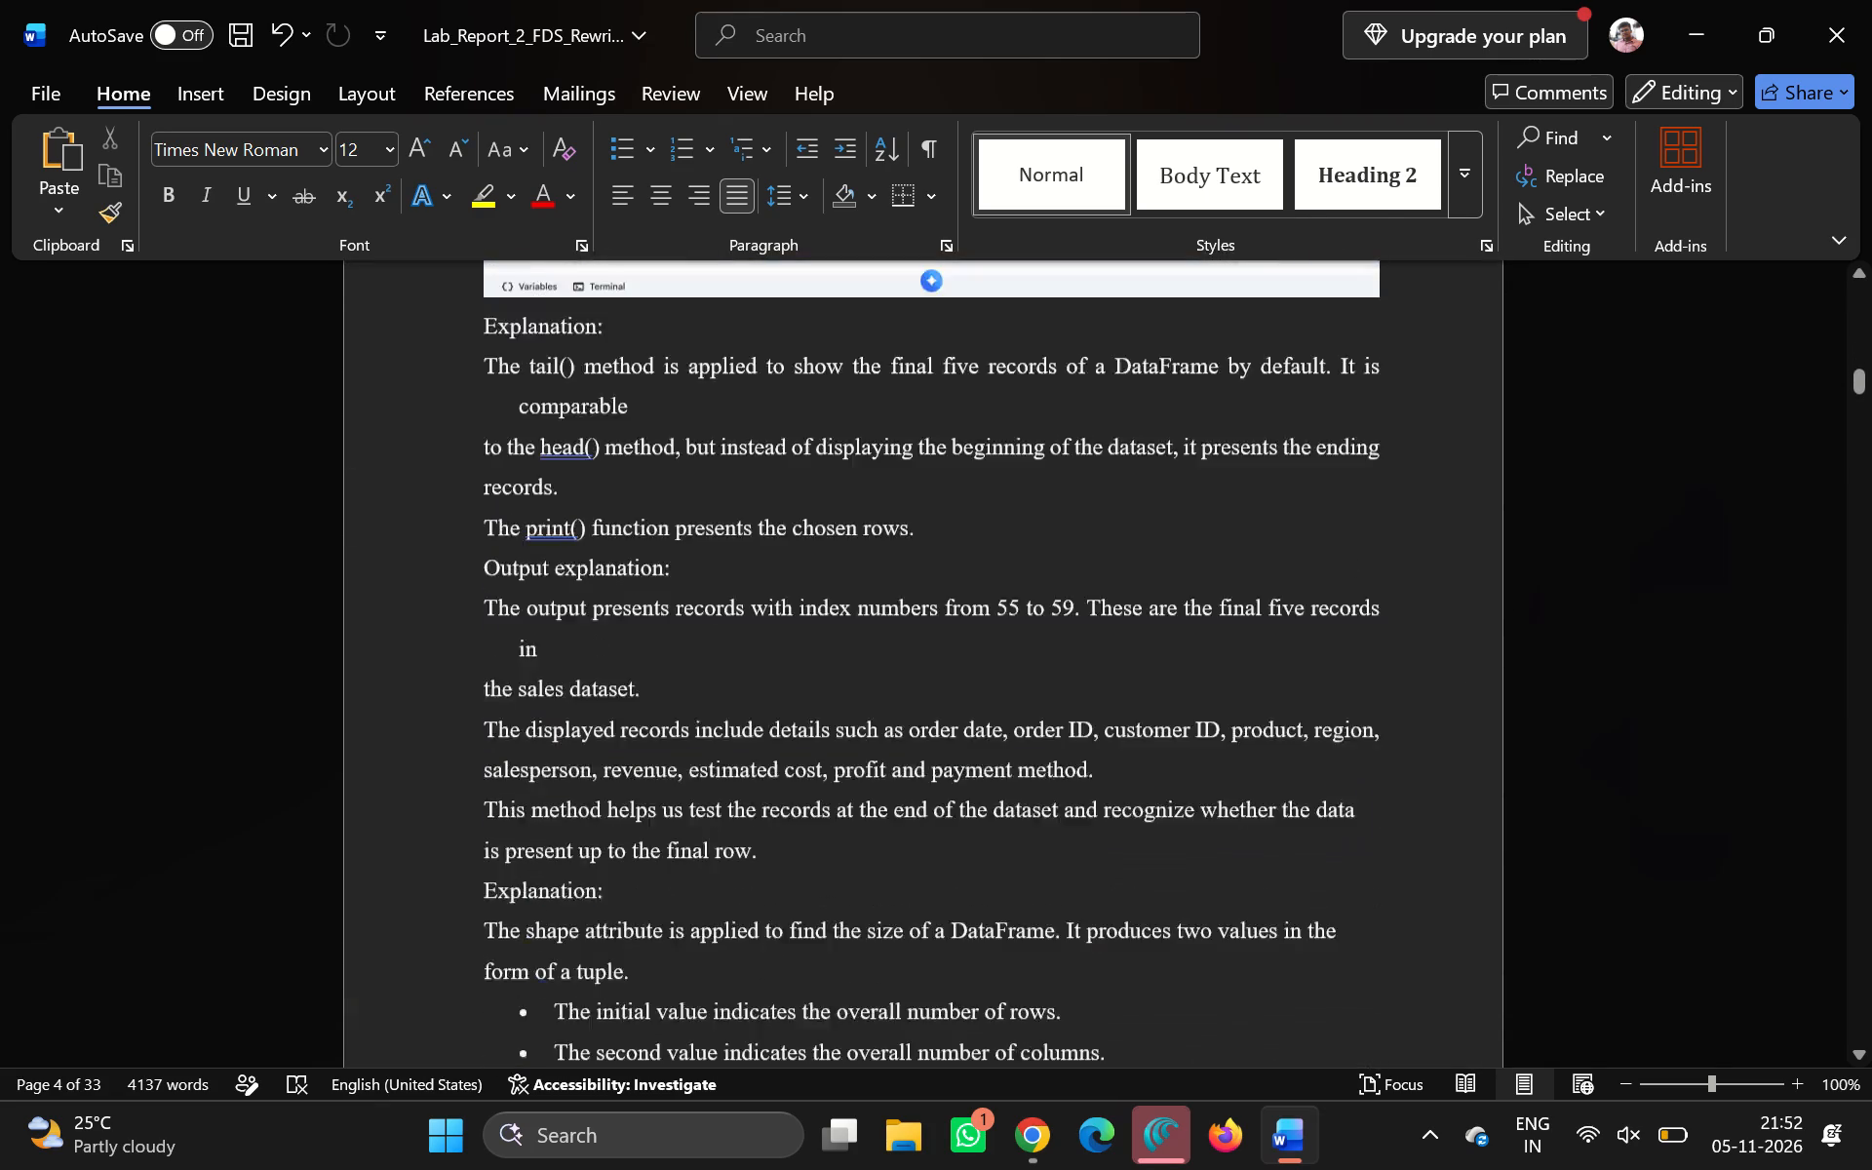
scroll(968, 550, down, 4)
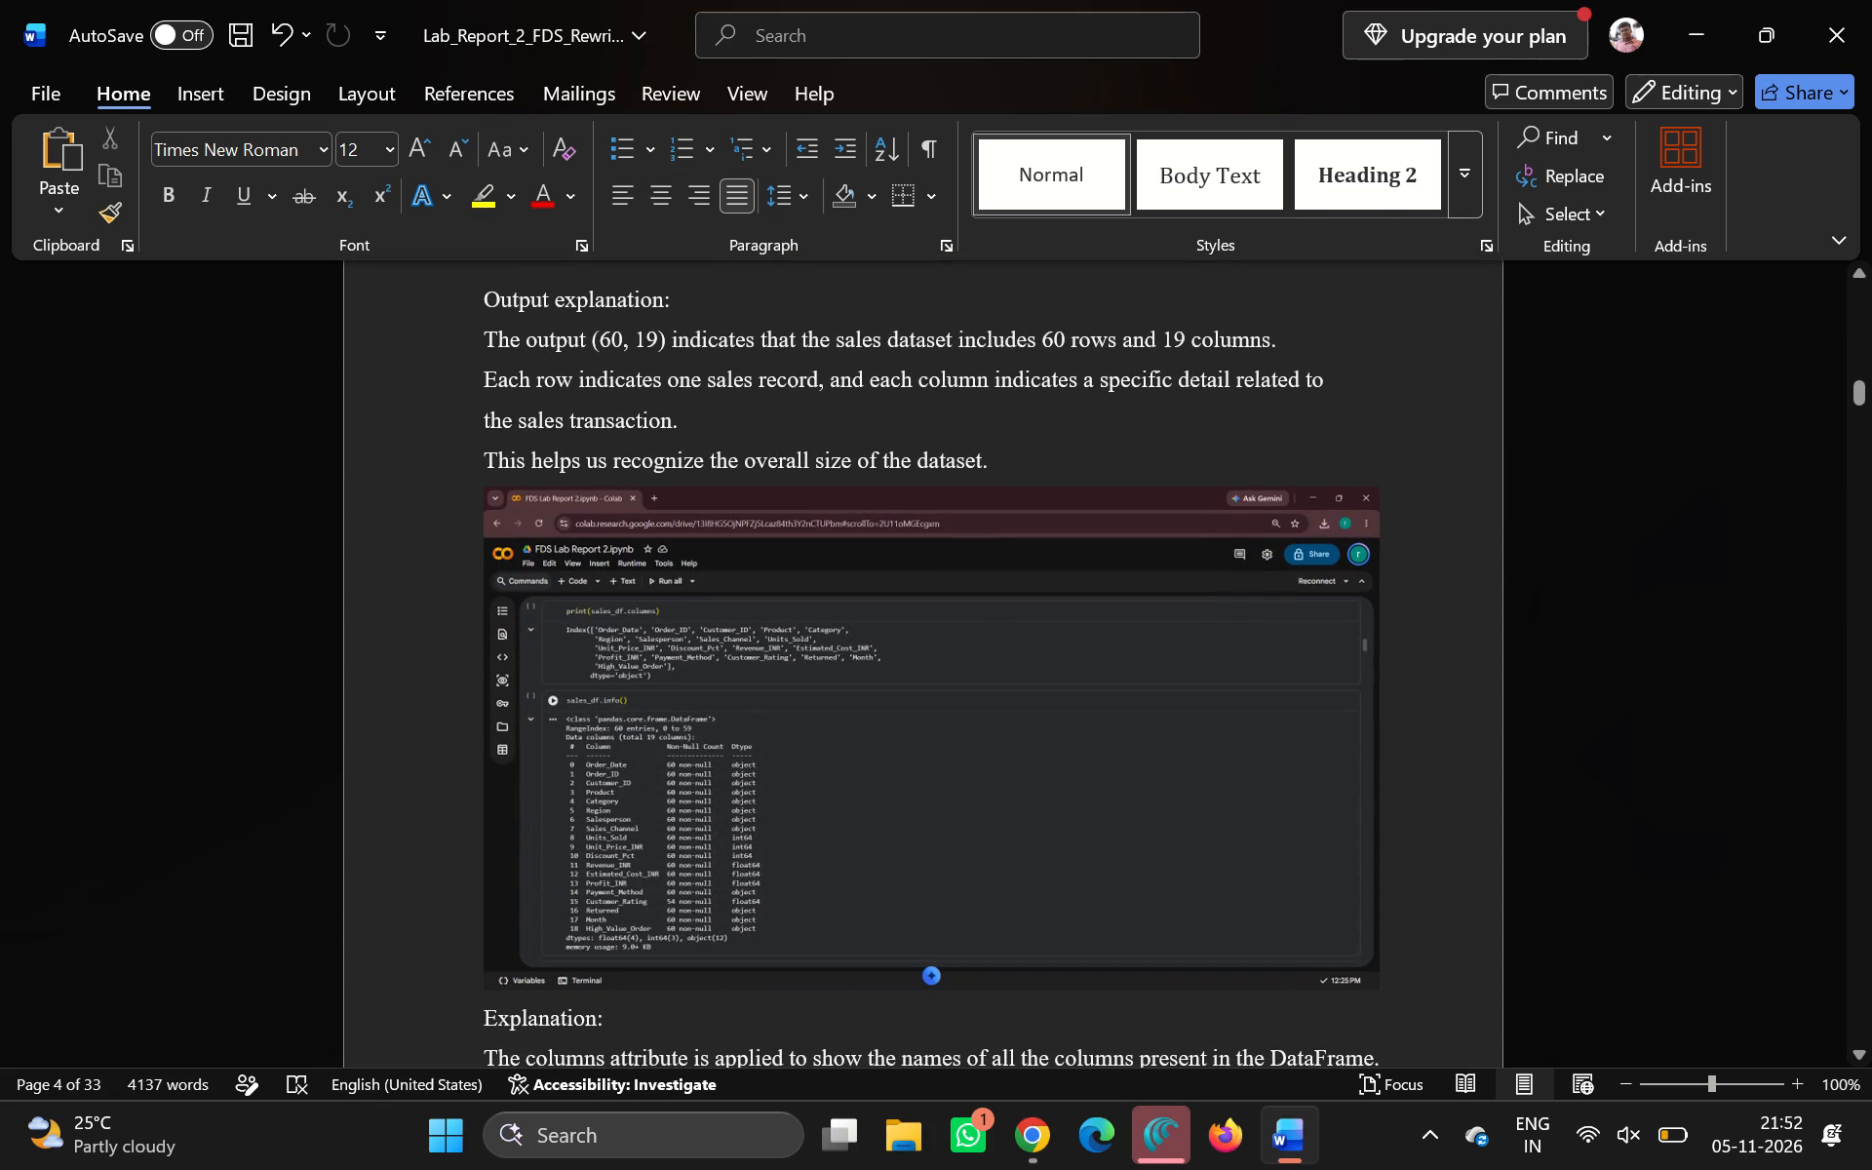
click(654, 659)
key(alt+Tab)
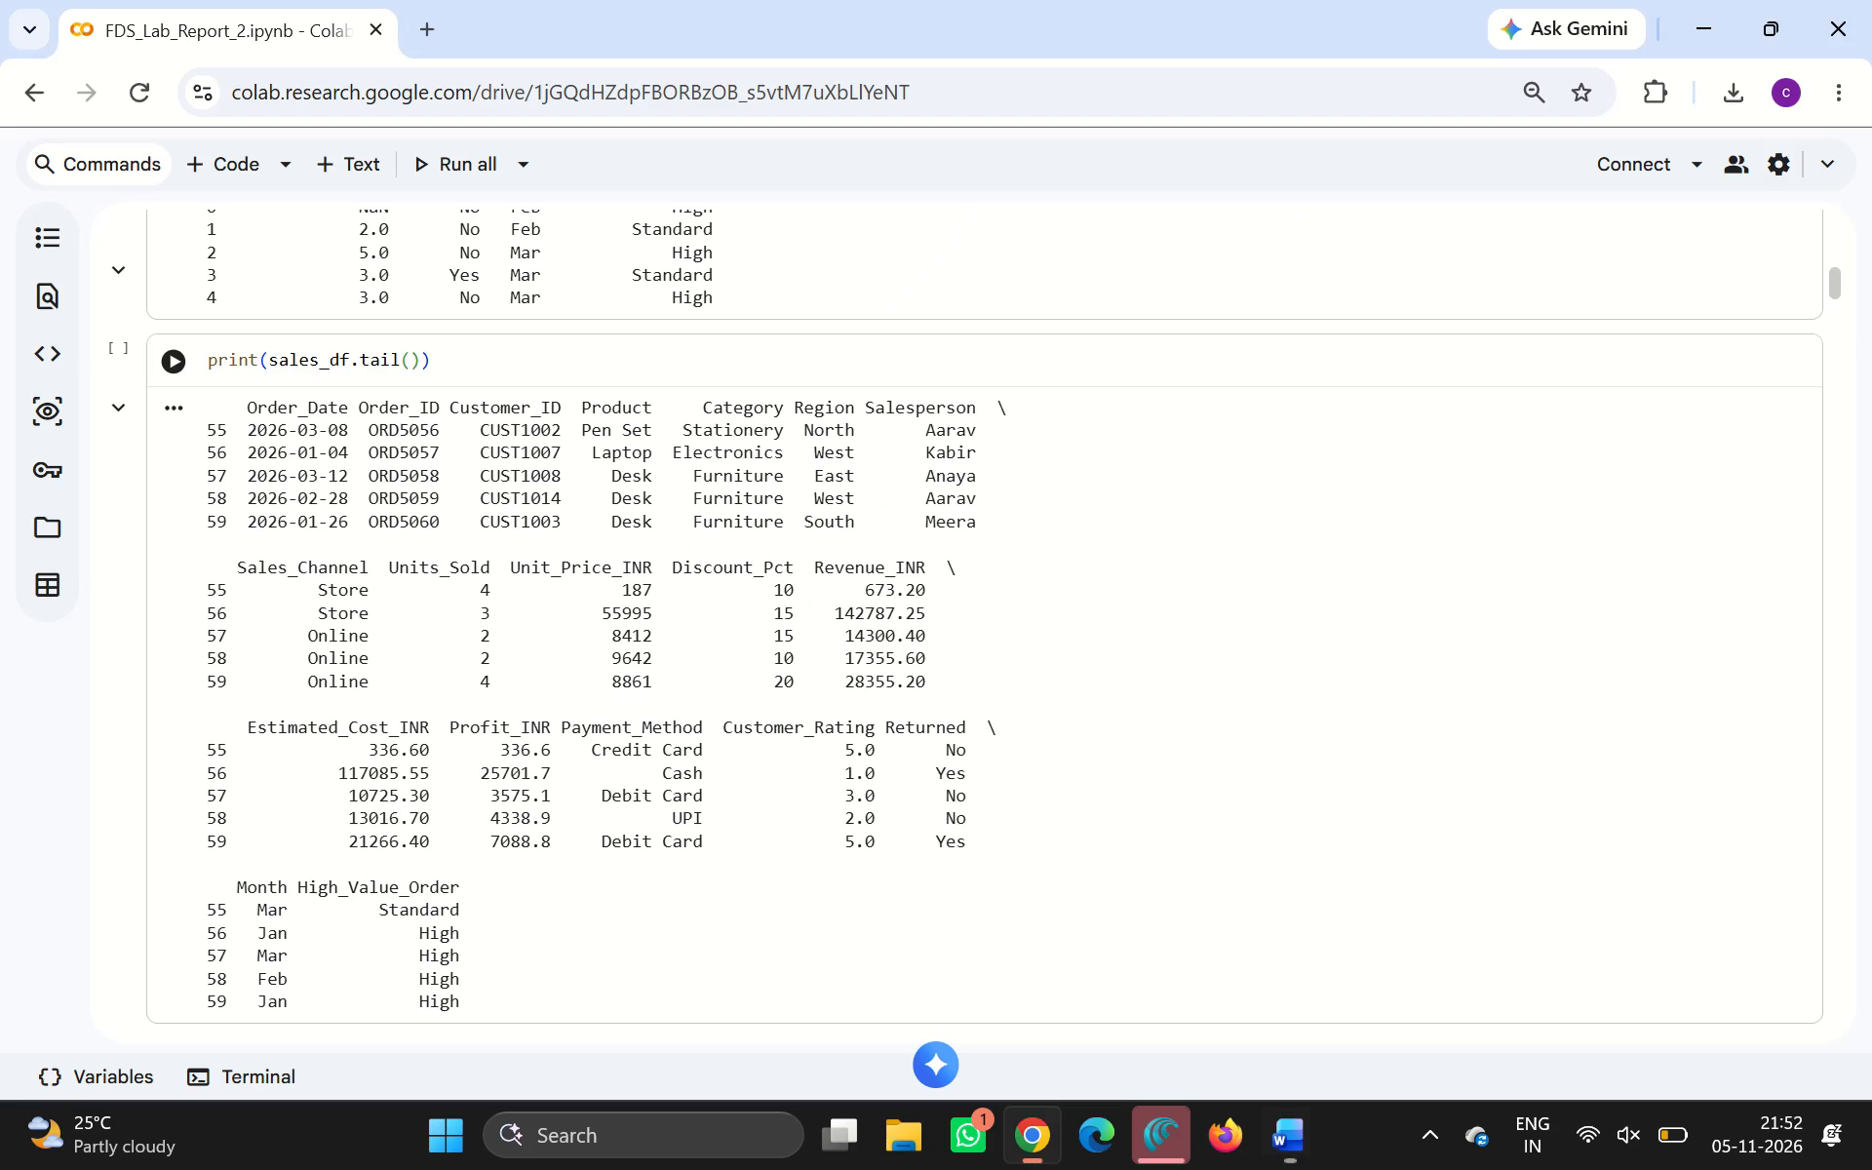
scroll(406, 821, down, 6)
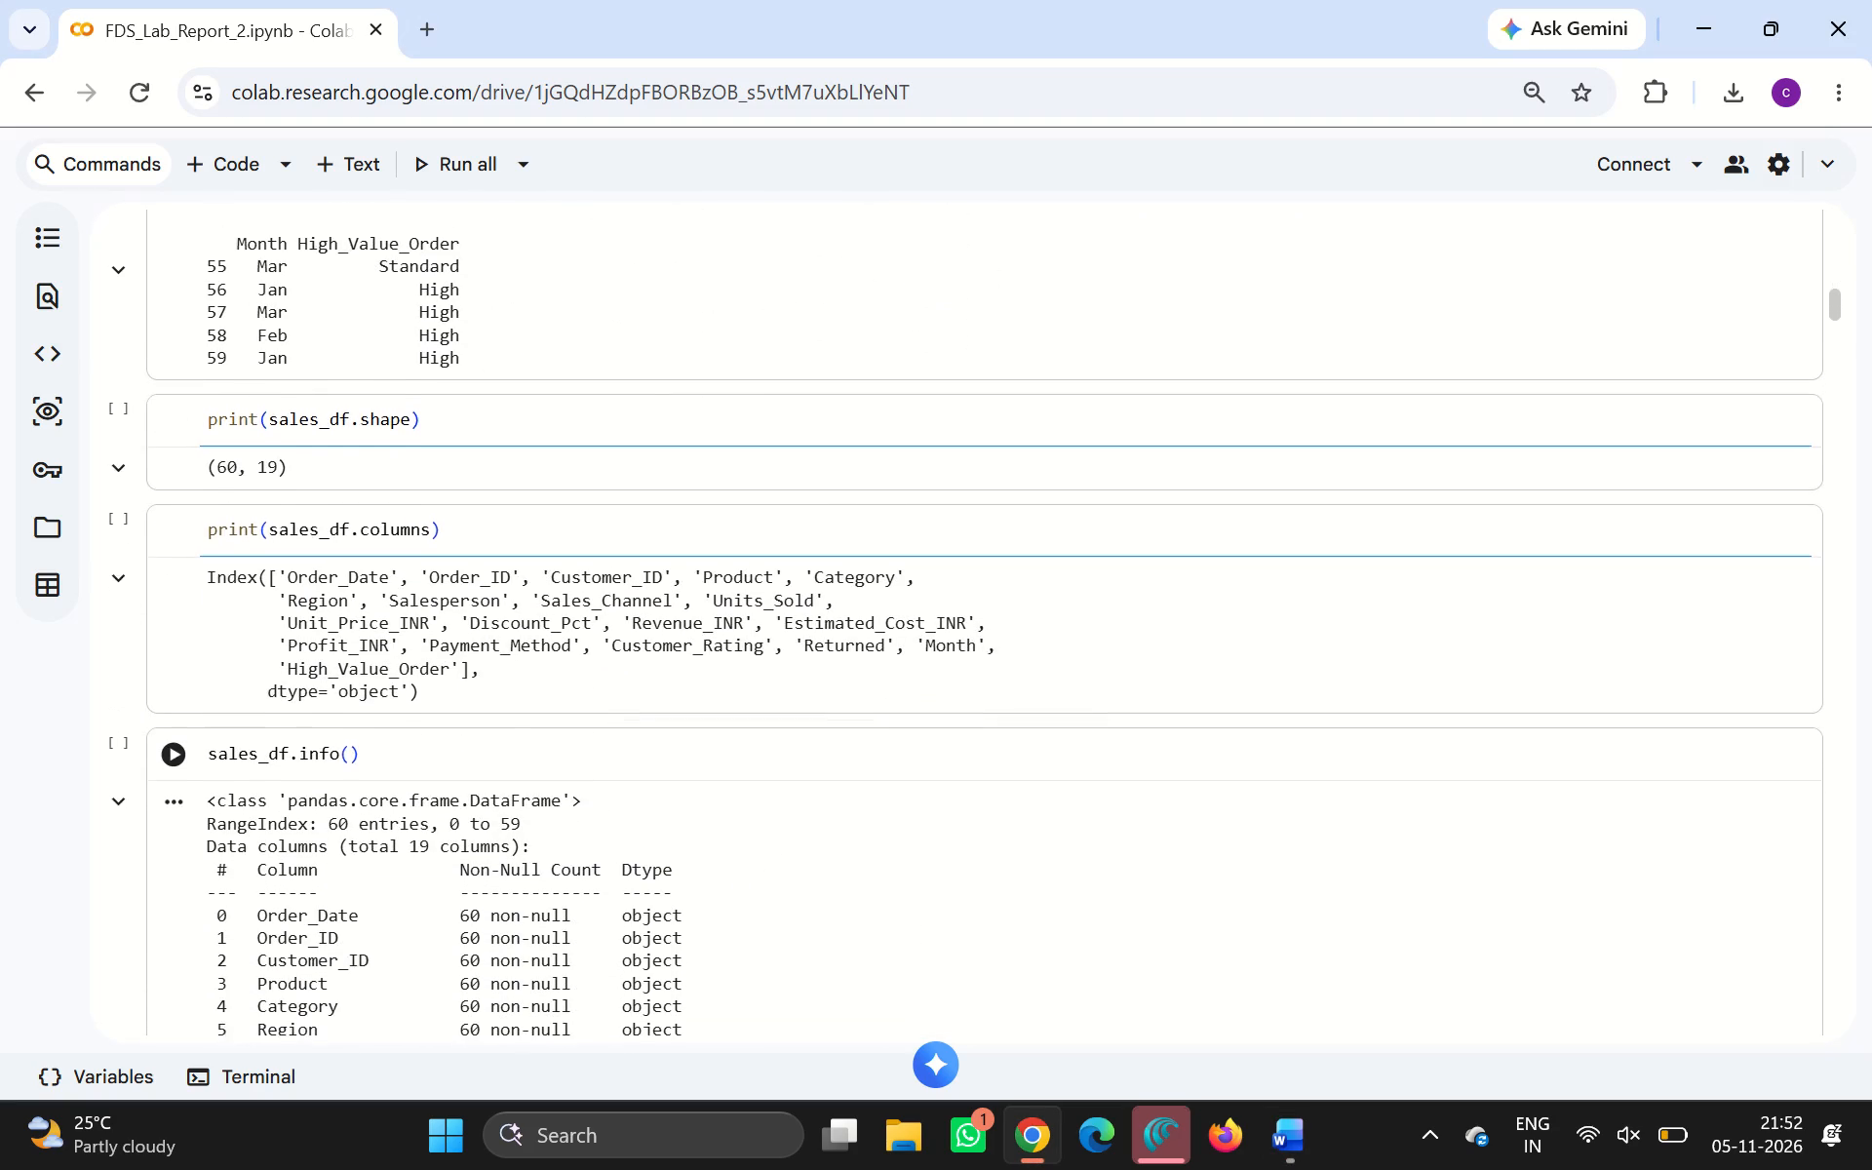
scroll(406, 821, down, 1)
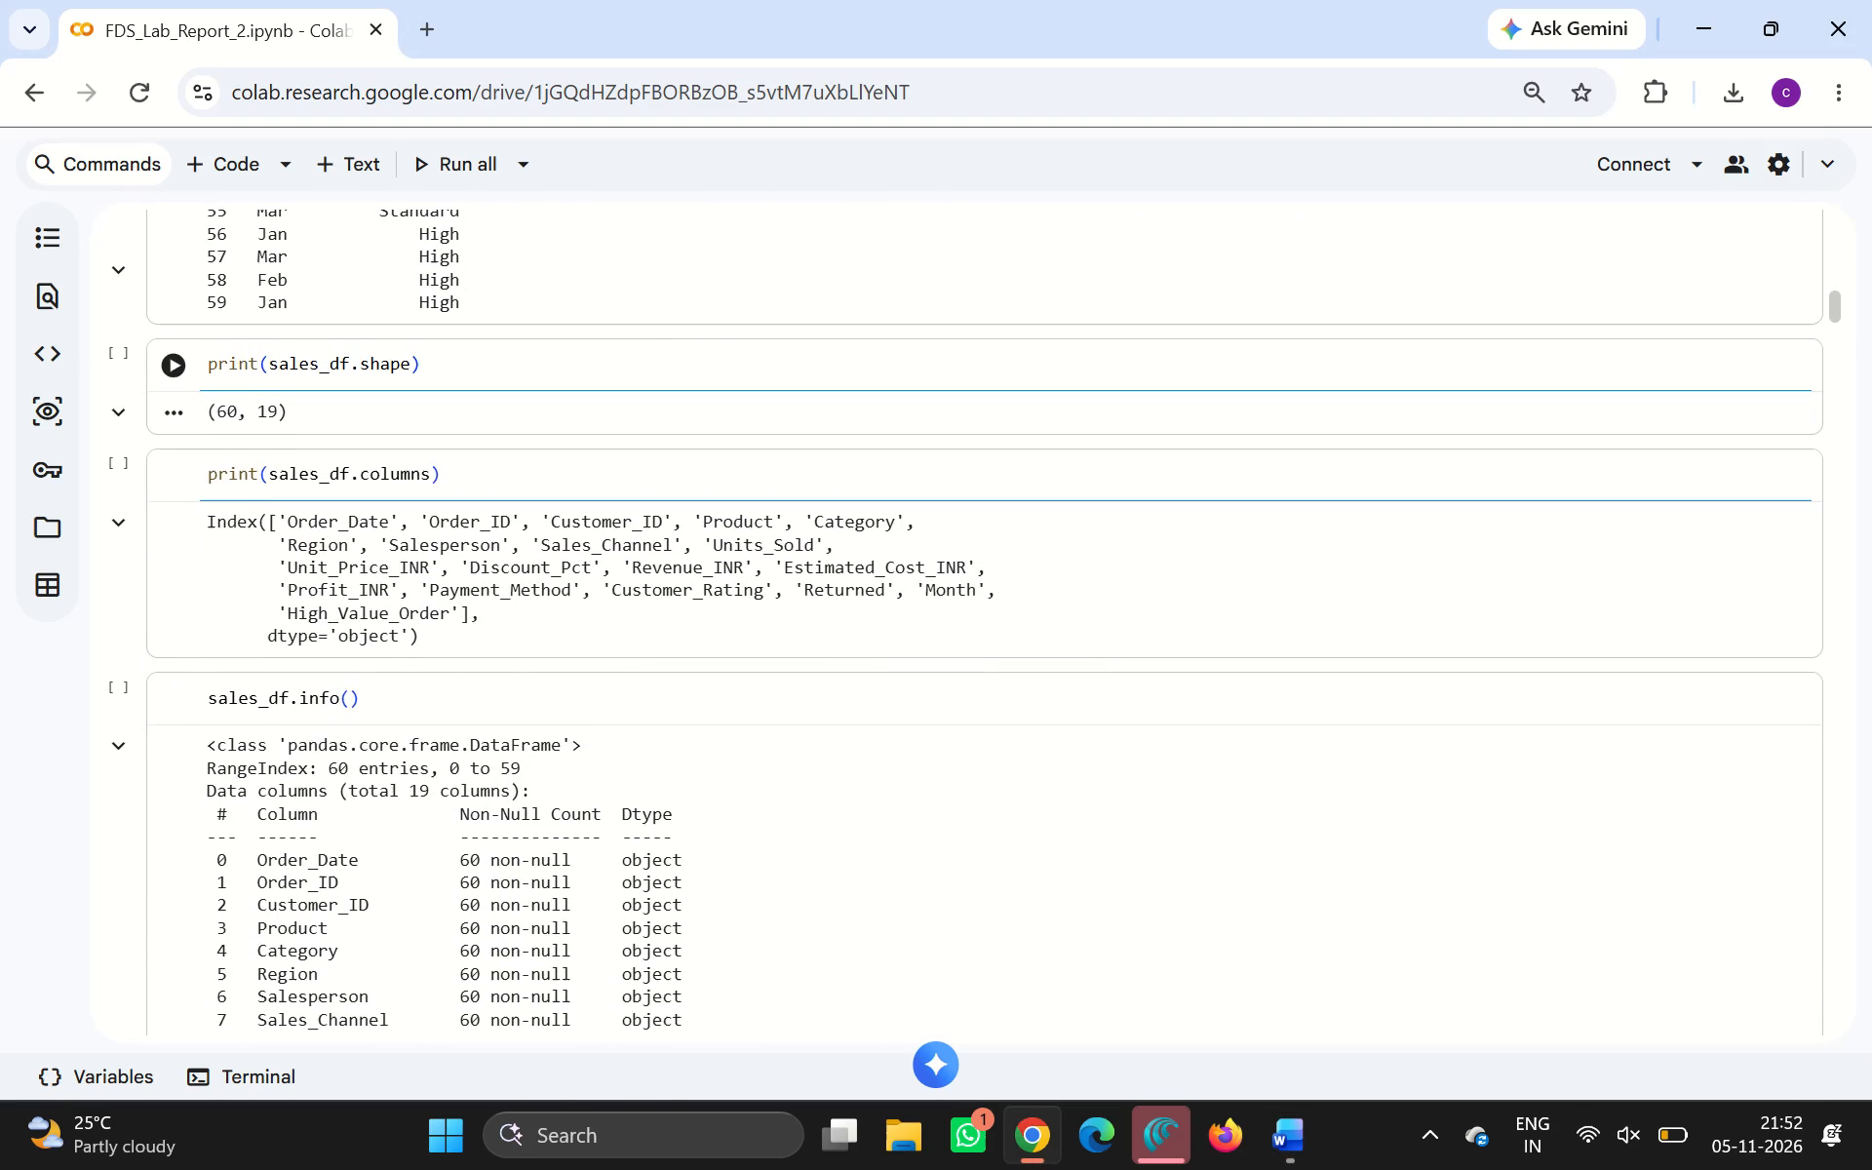
key(alt+Tab)
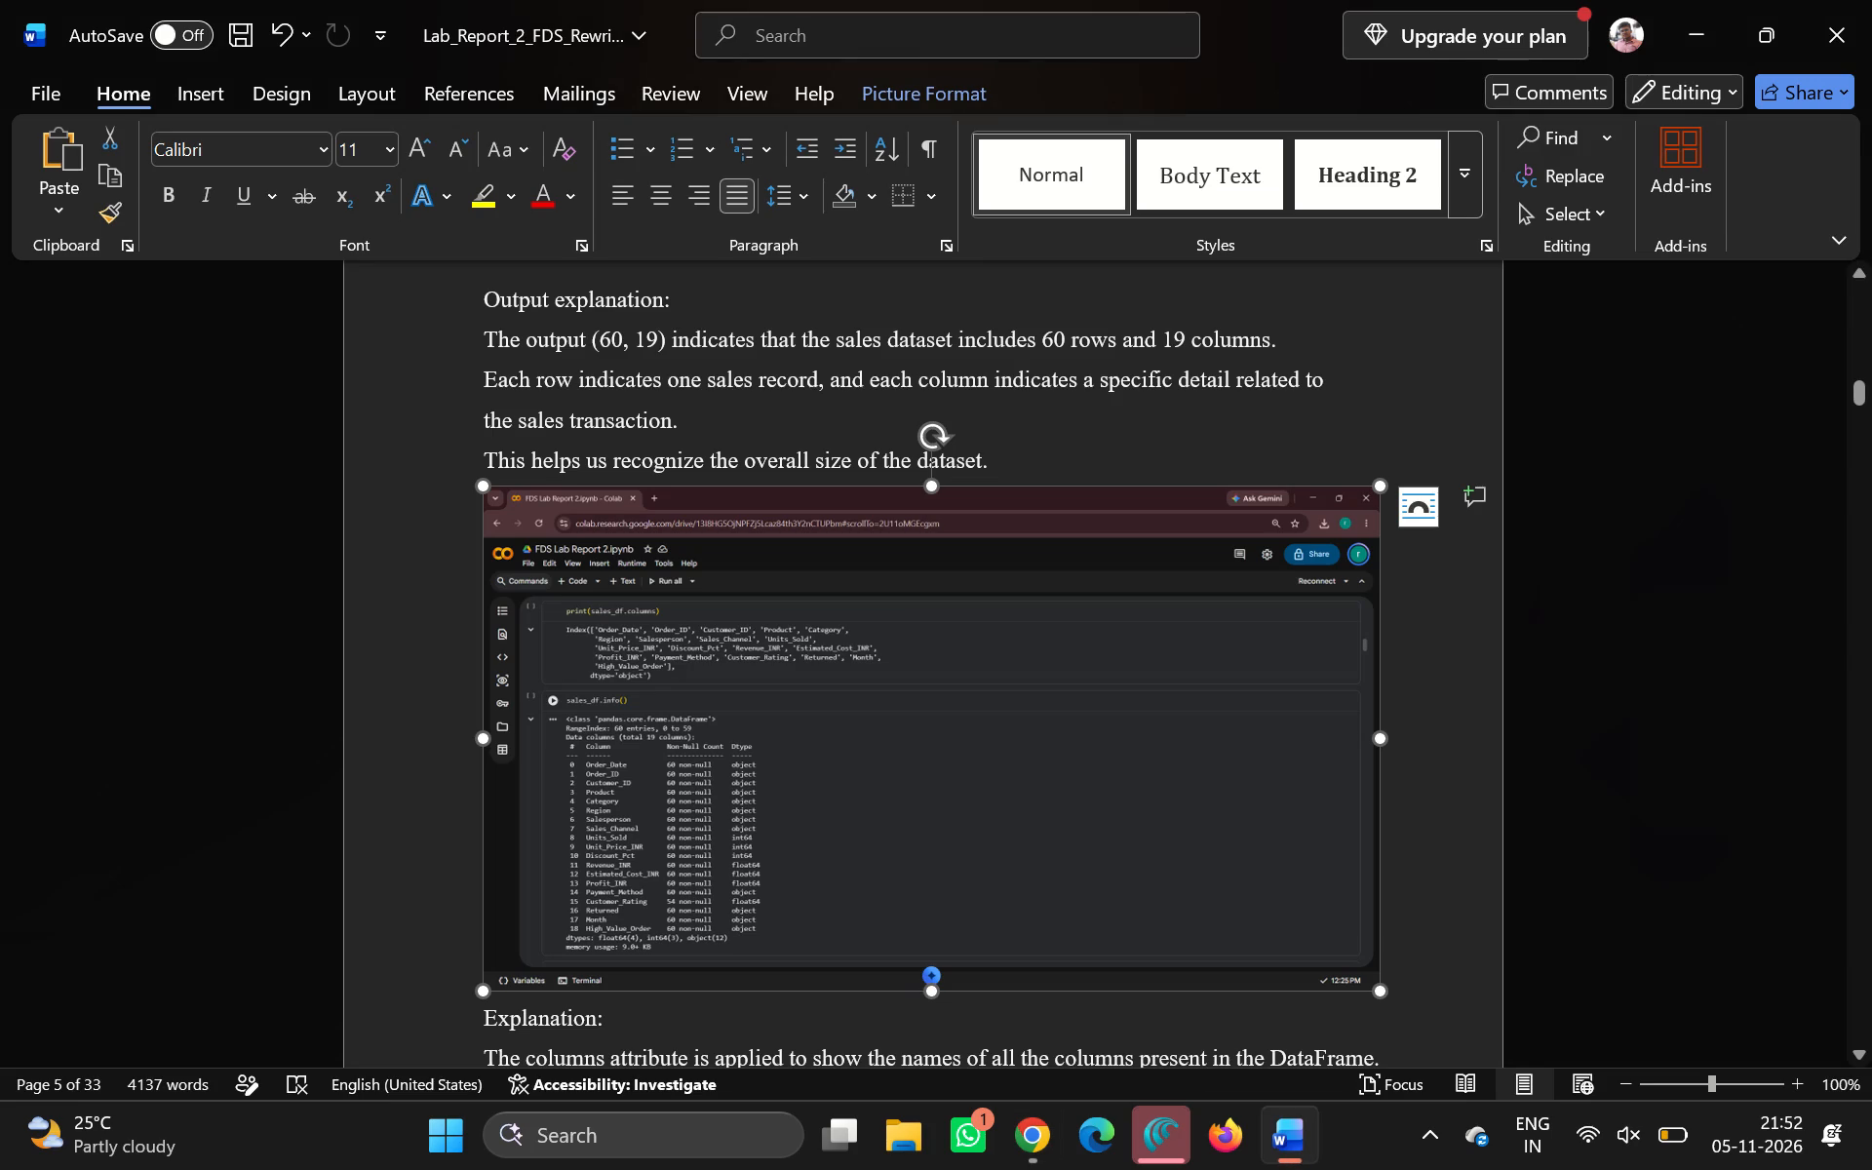
key(alt+Tab)
scroll(362, 381, down, 1)
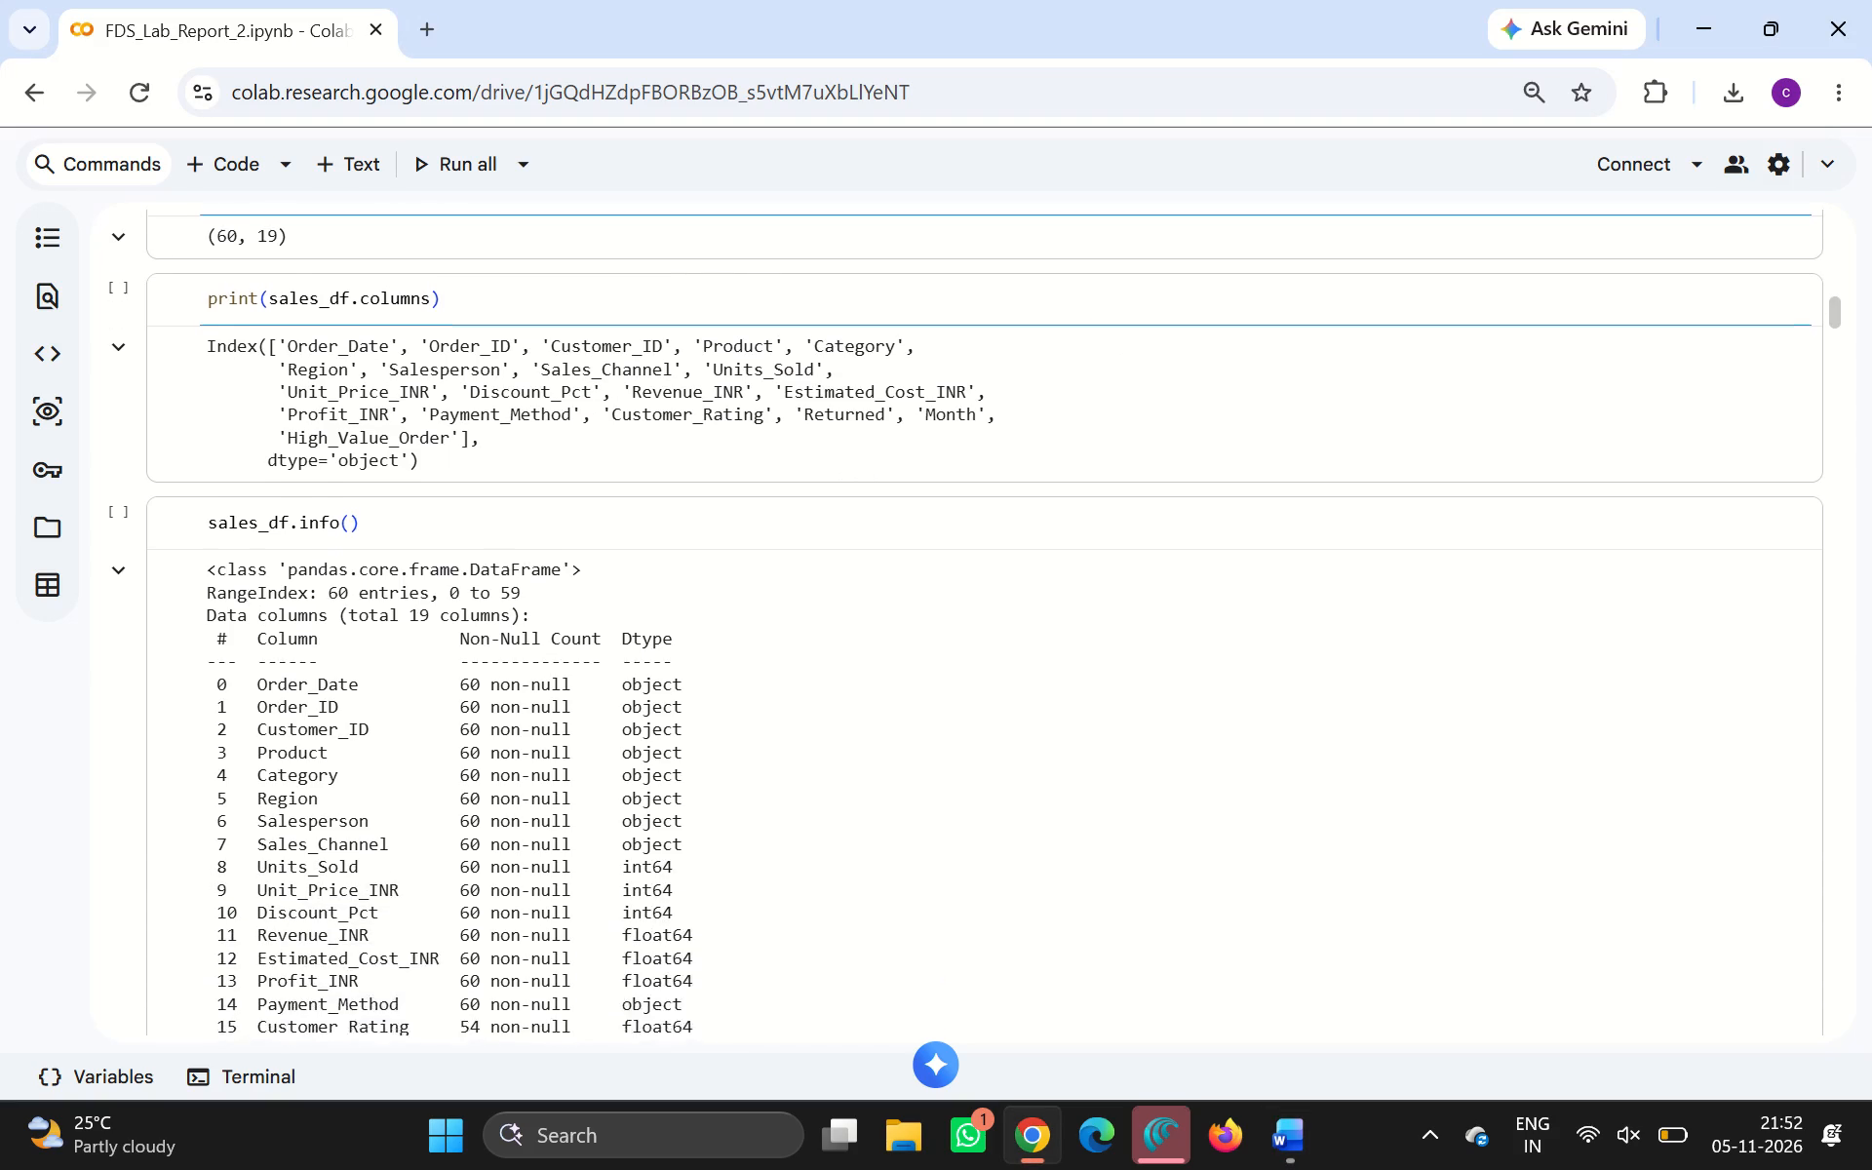
scroll(362, 381, down, 1)
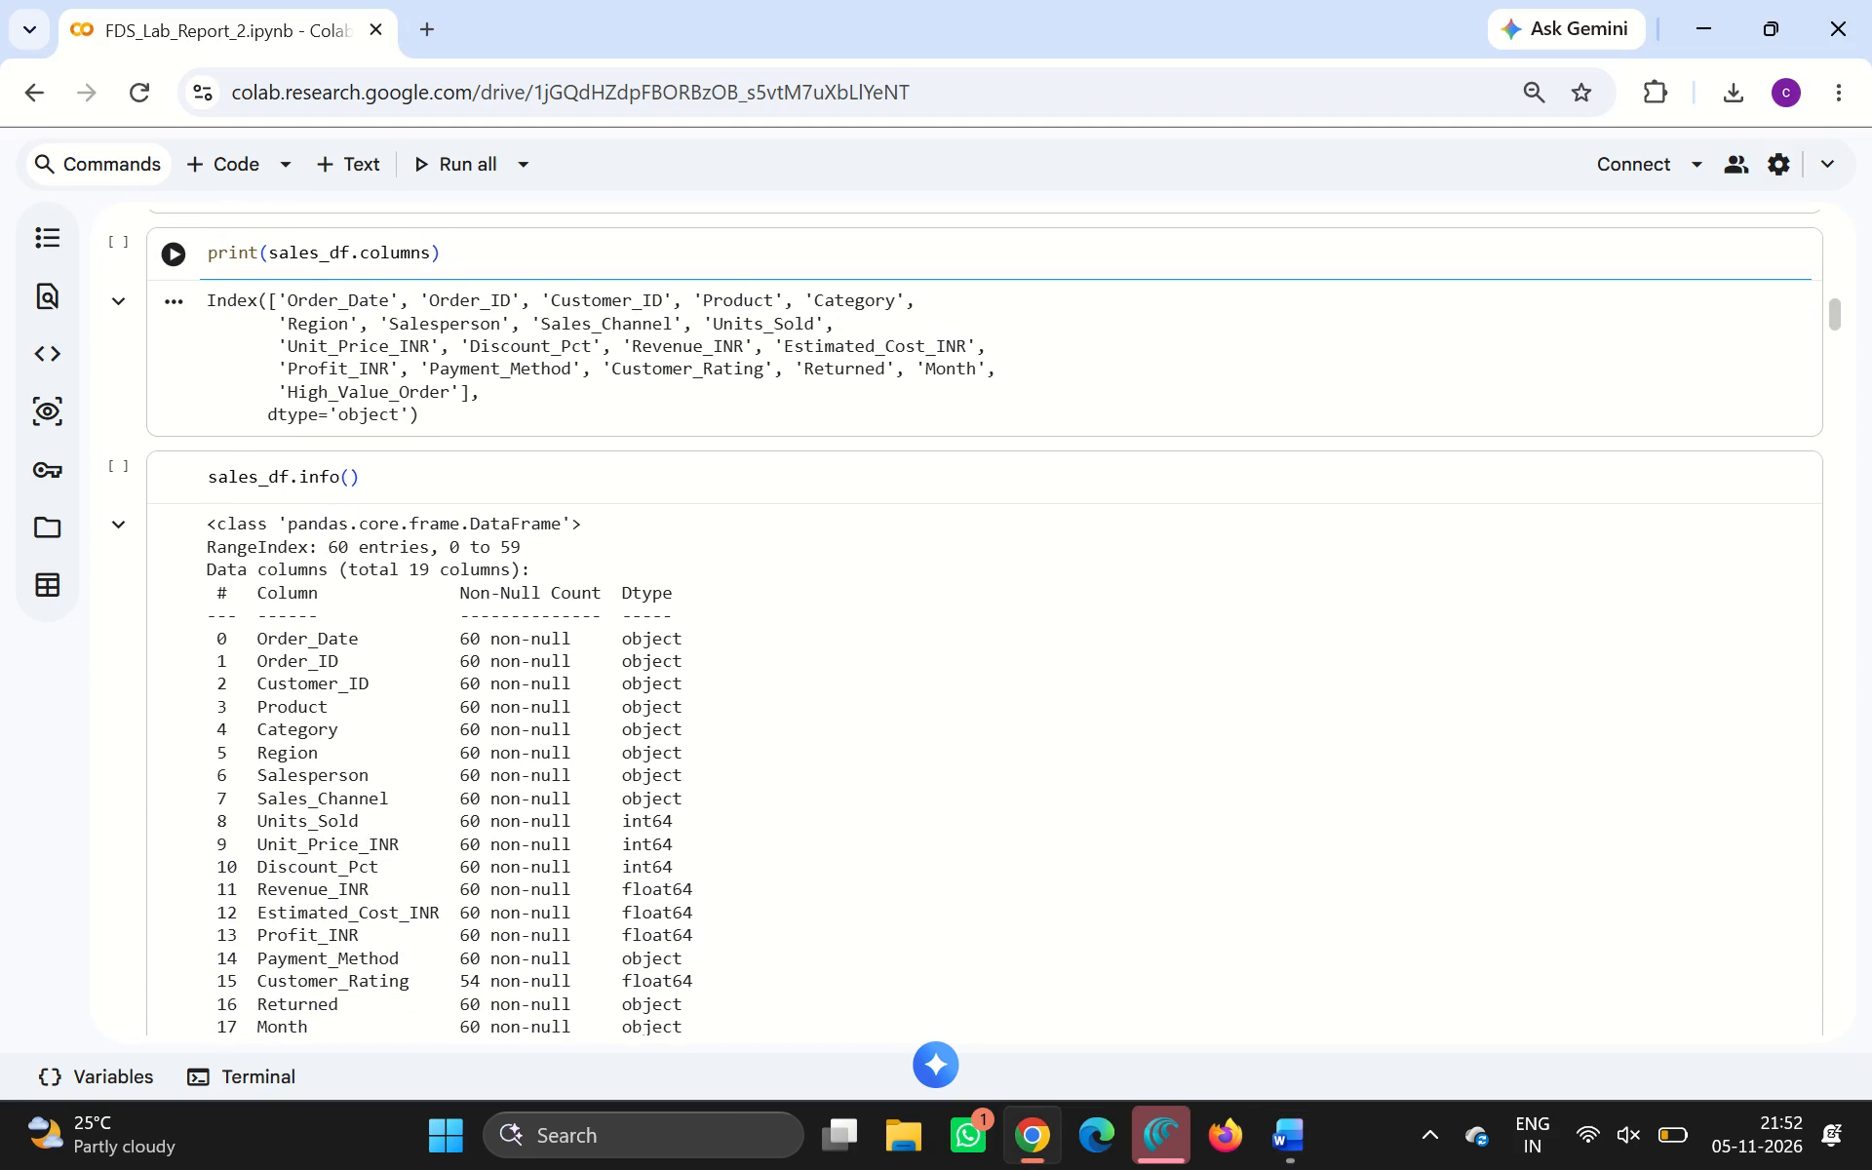
key(Print)
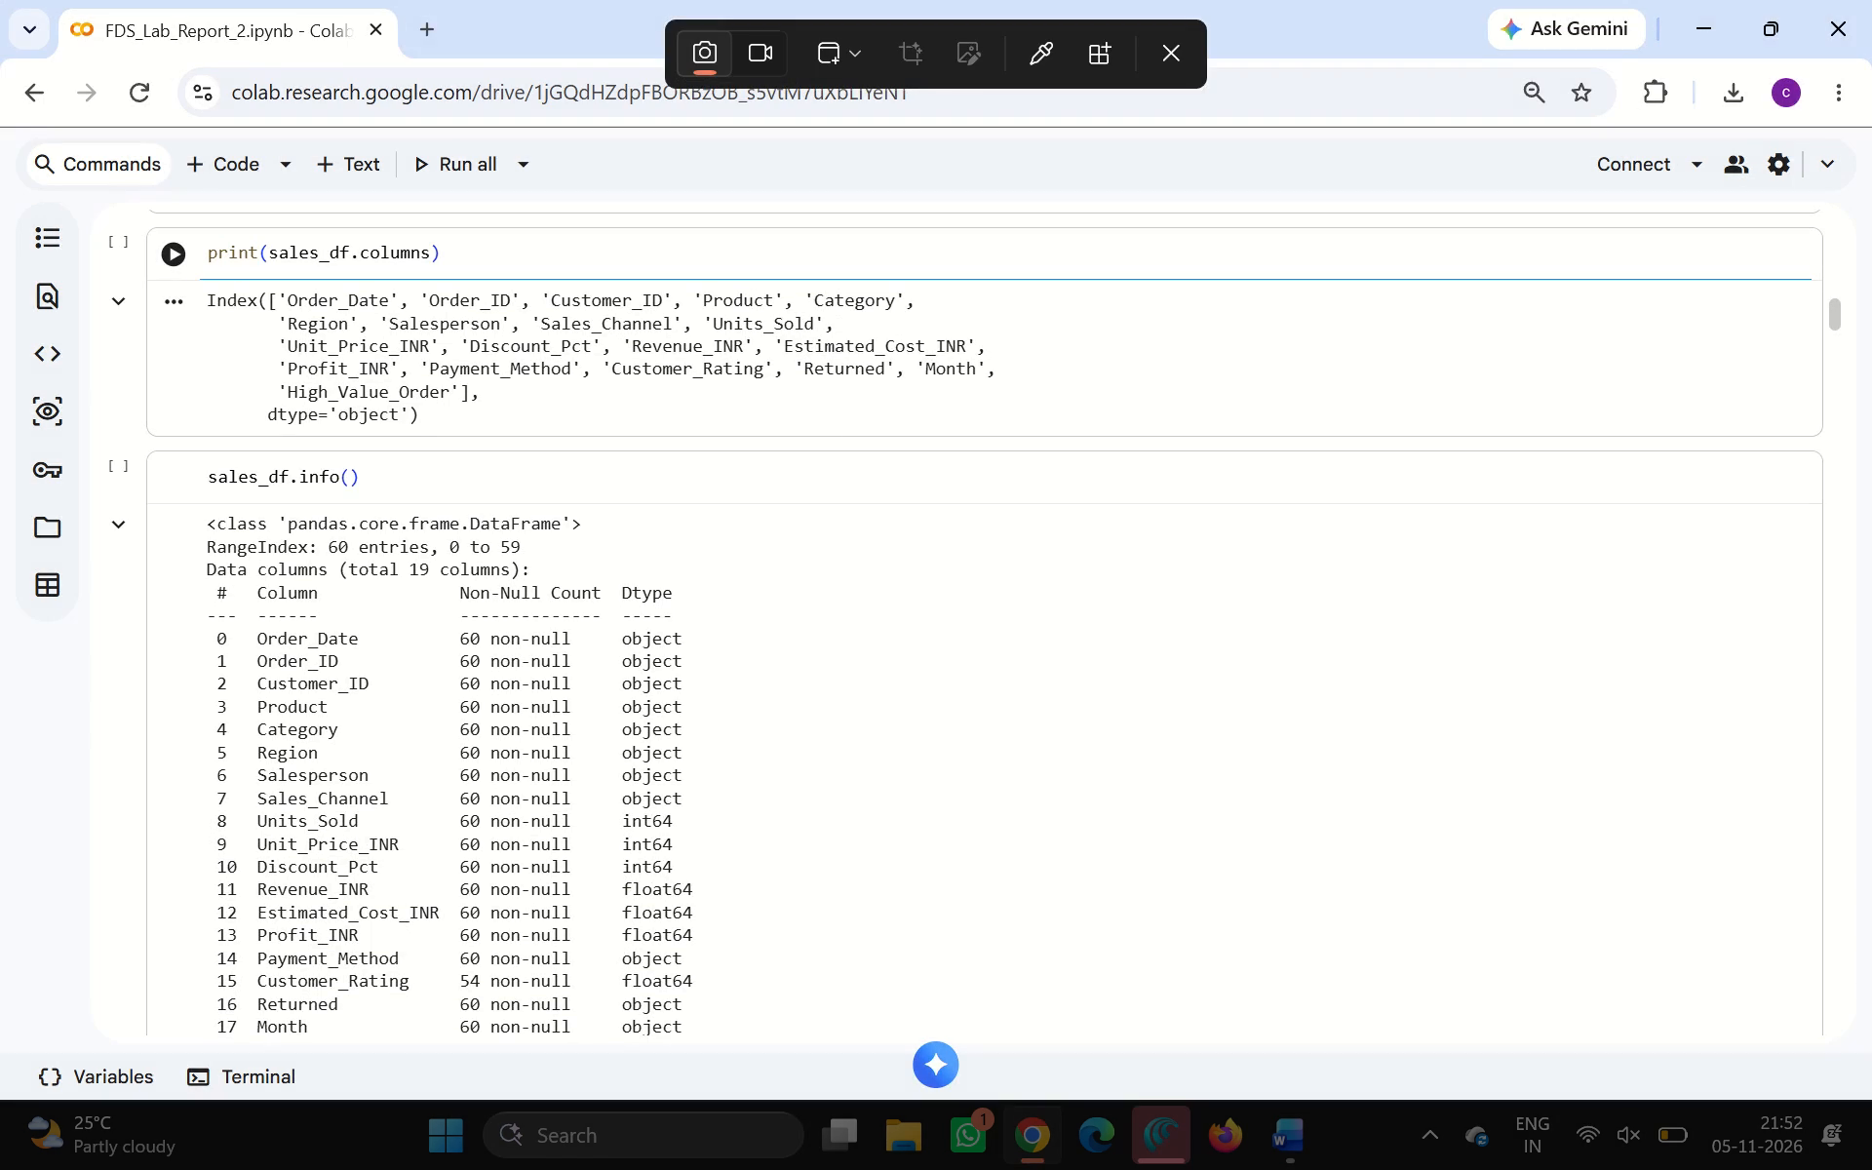
click(689, 411)
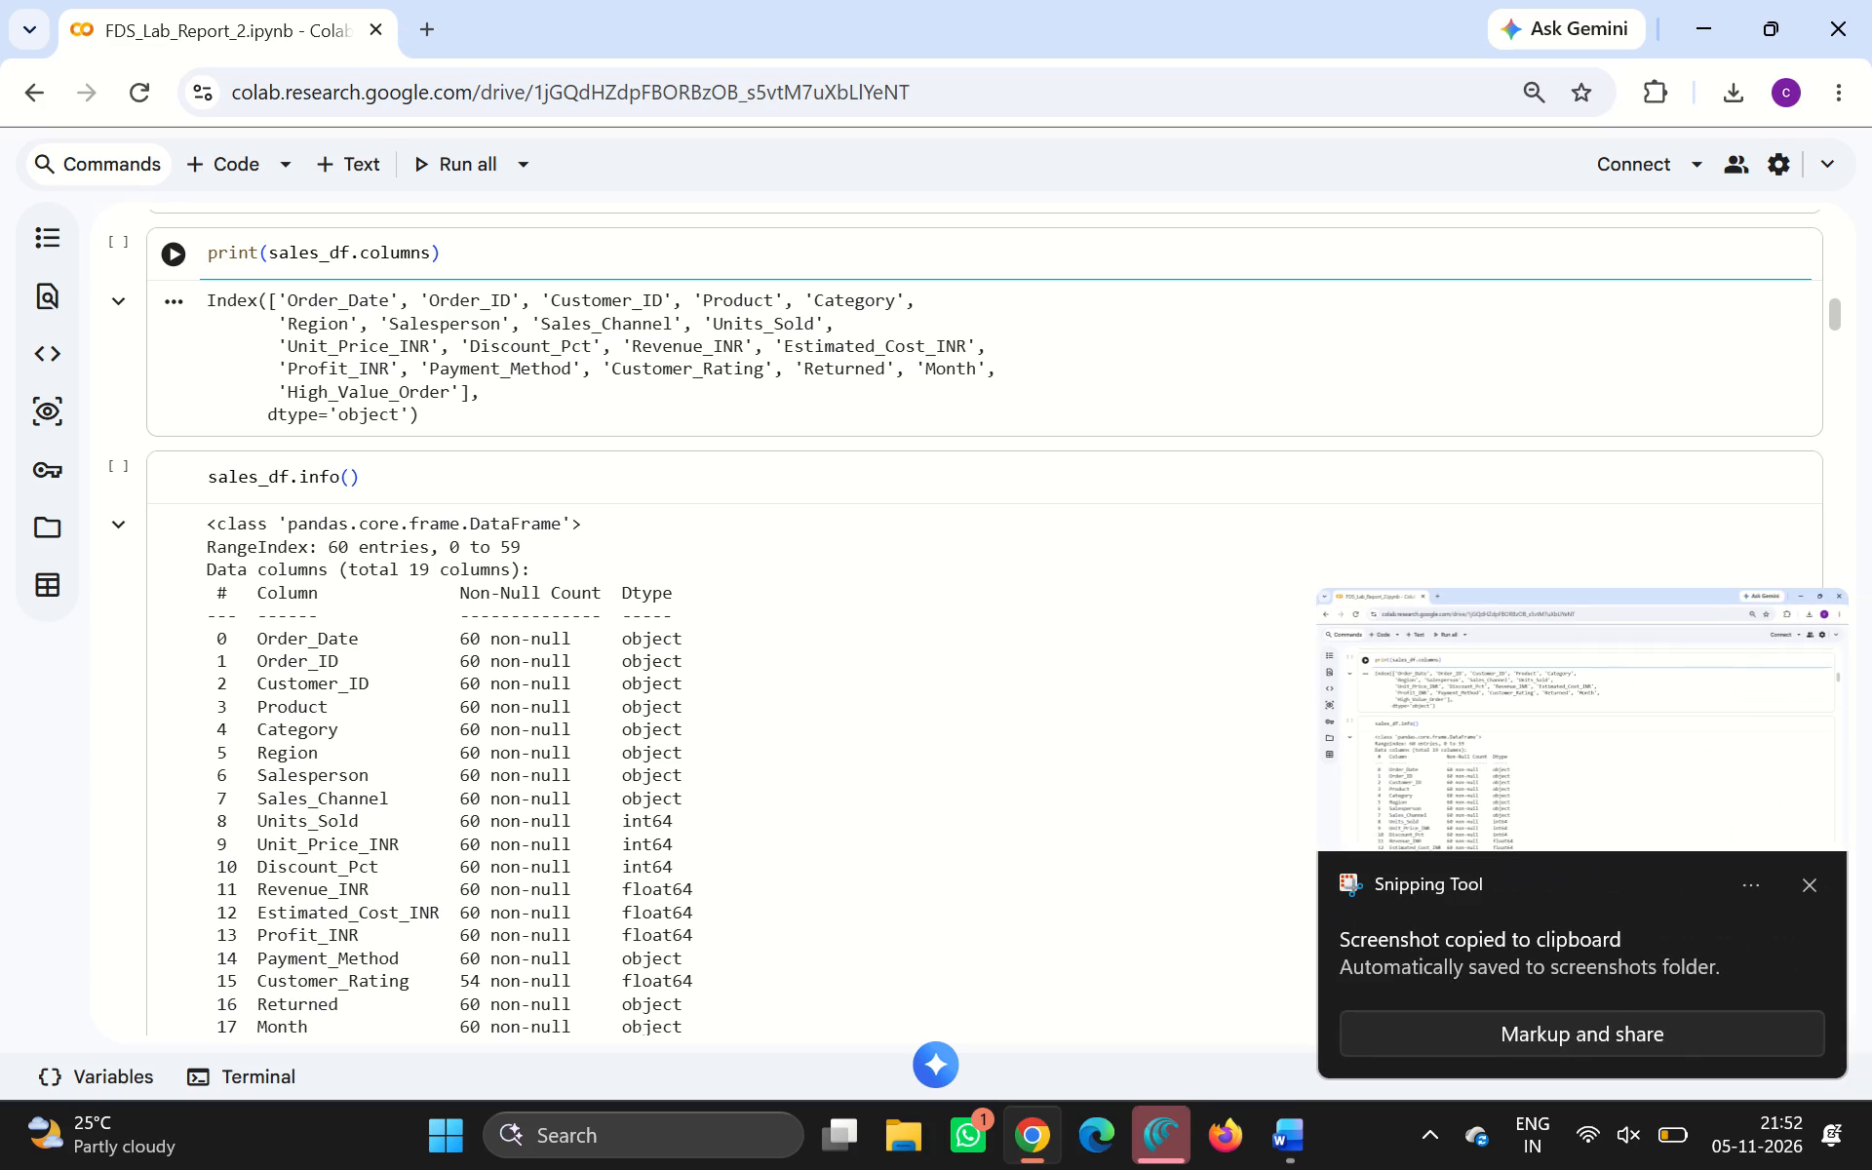
In the Word report, replace the old picture above the columns attribute explanation with the copied window screenshot.
key(alt+Tab)
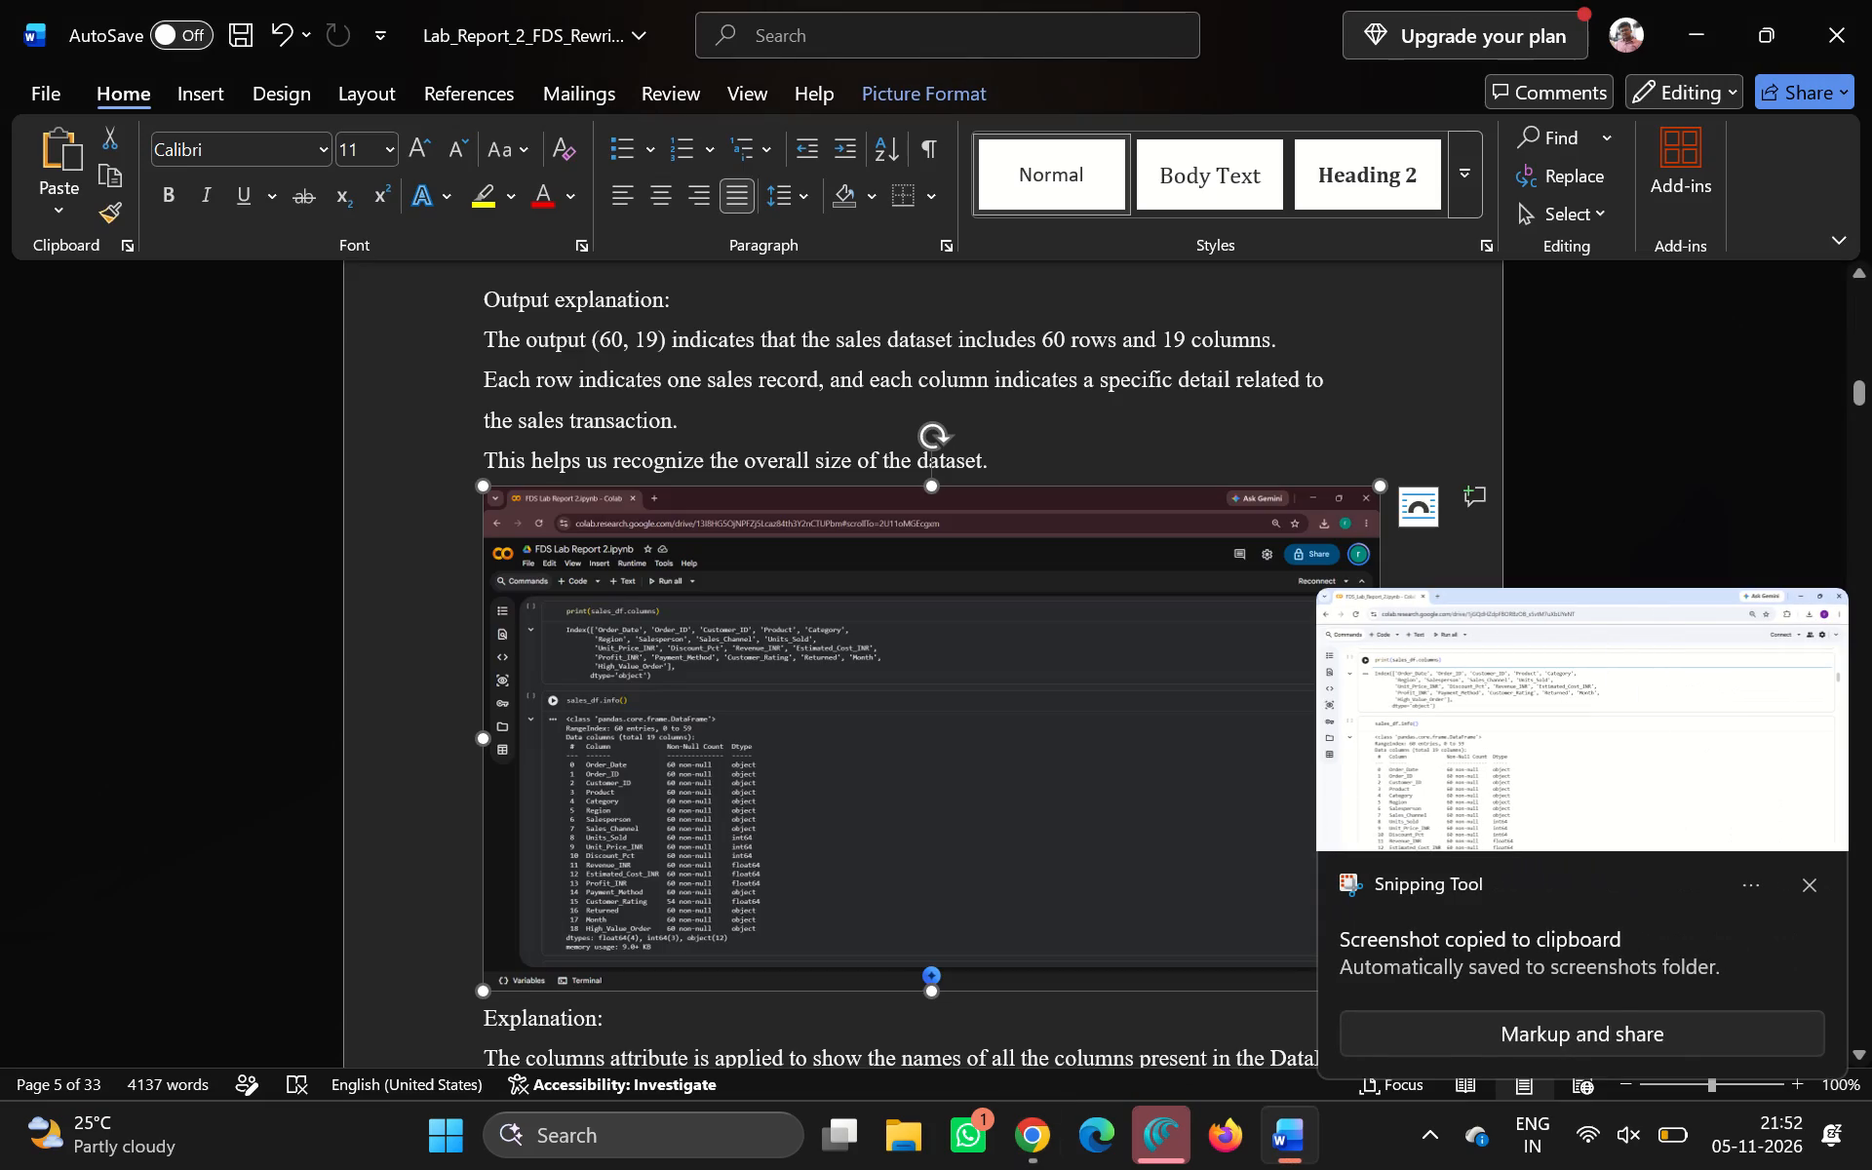
click(732, 912)
key(BackSpace)
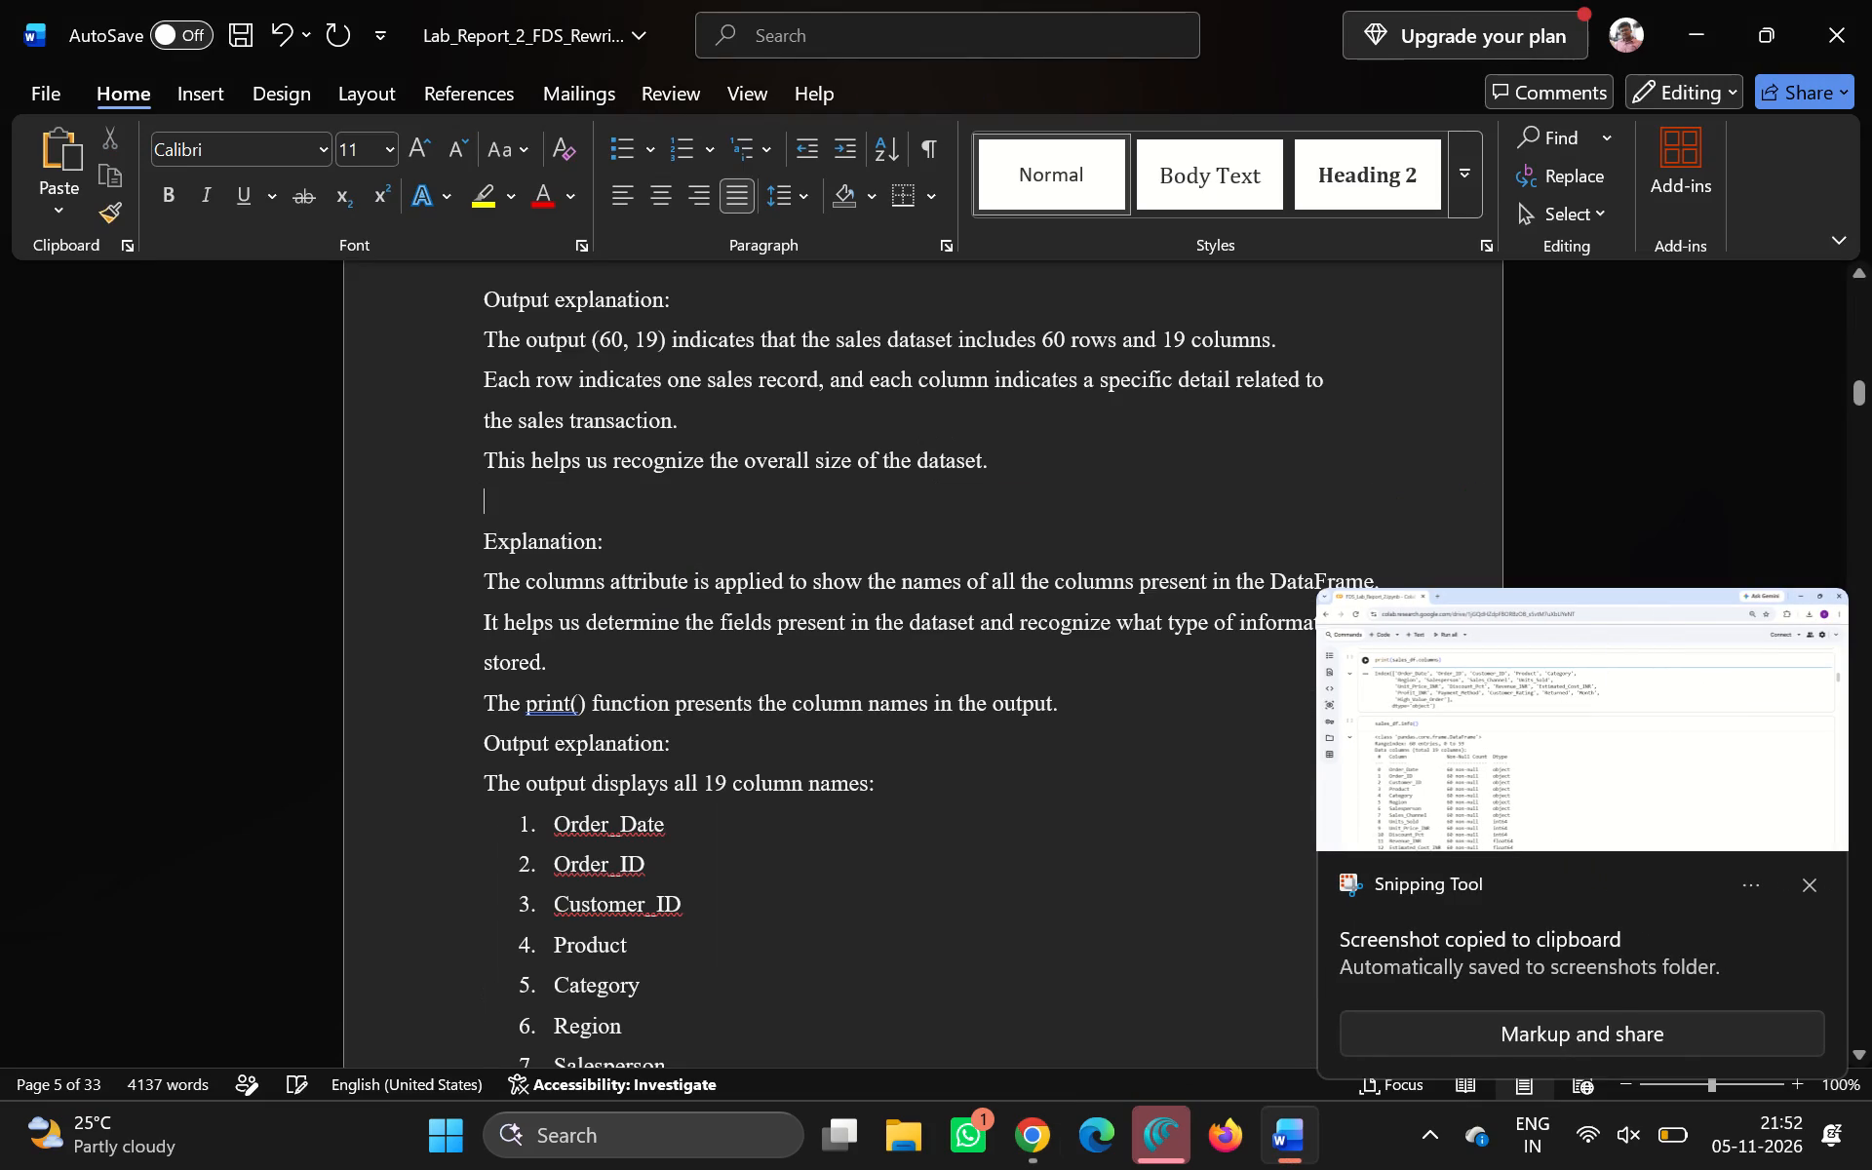
key(ctrl+v)
Locate the report's next old picture, showing print(sales_df.describe()), and capture the matching Colab cell with its full output as a window screenshot.
scroll(732, 912, down, 5)
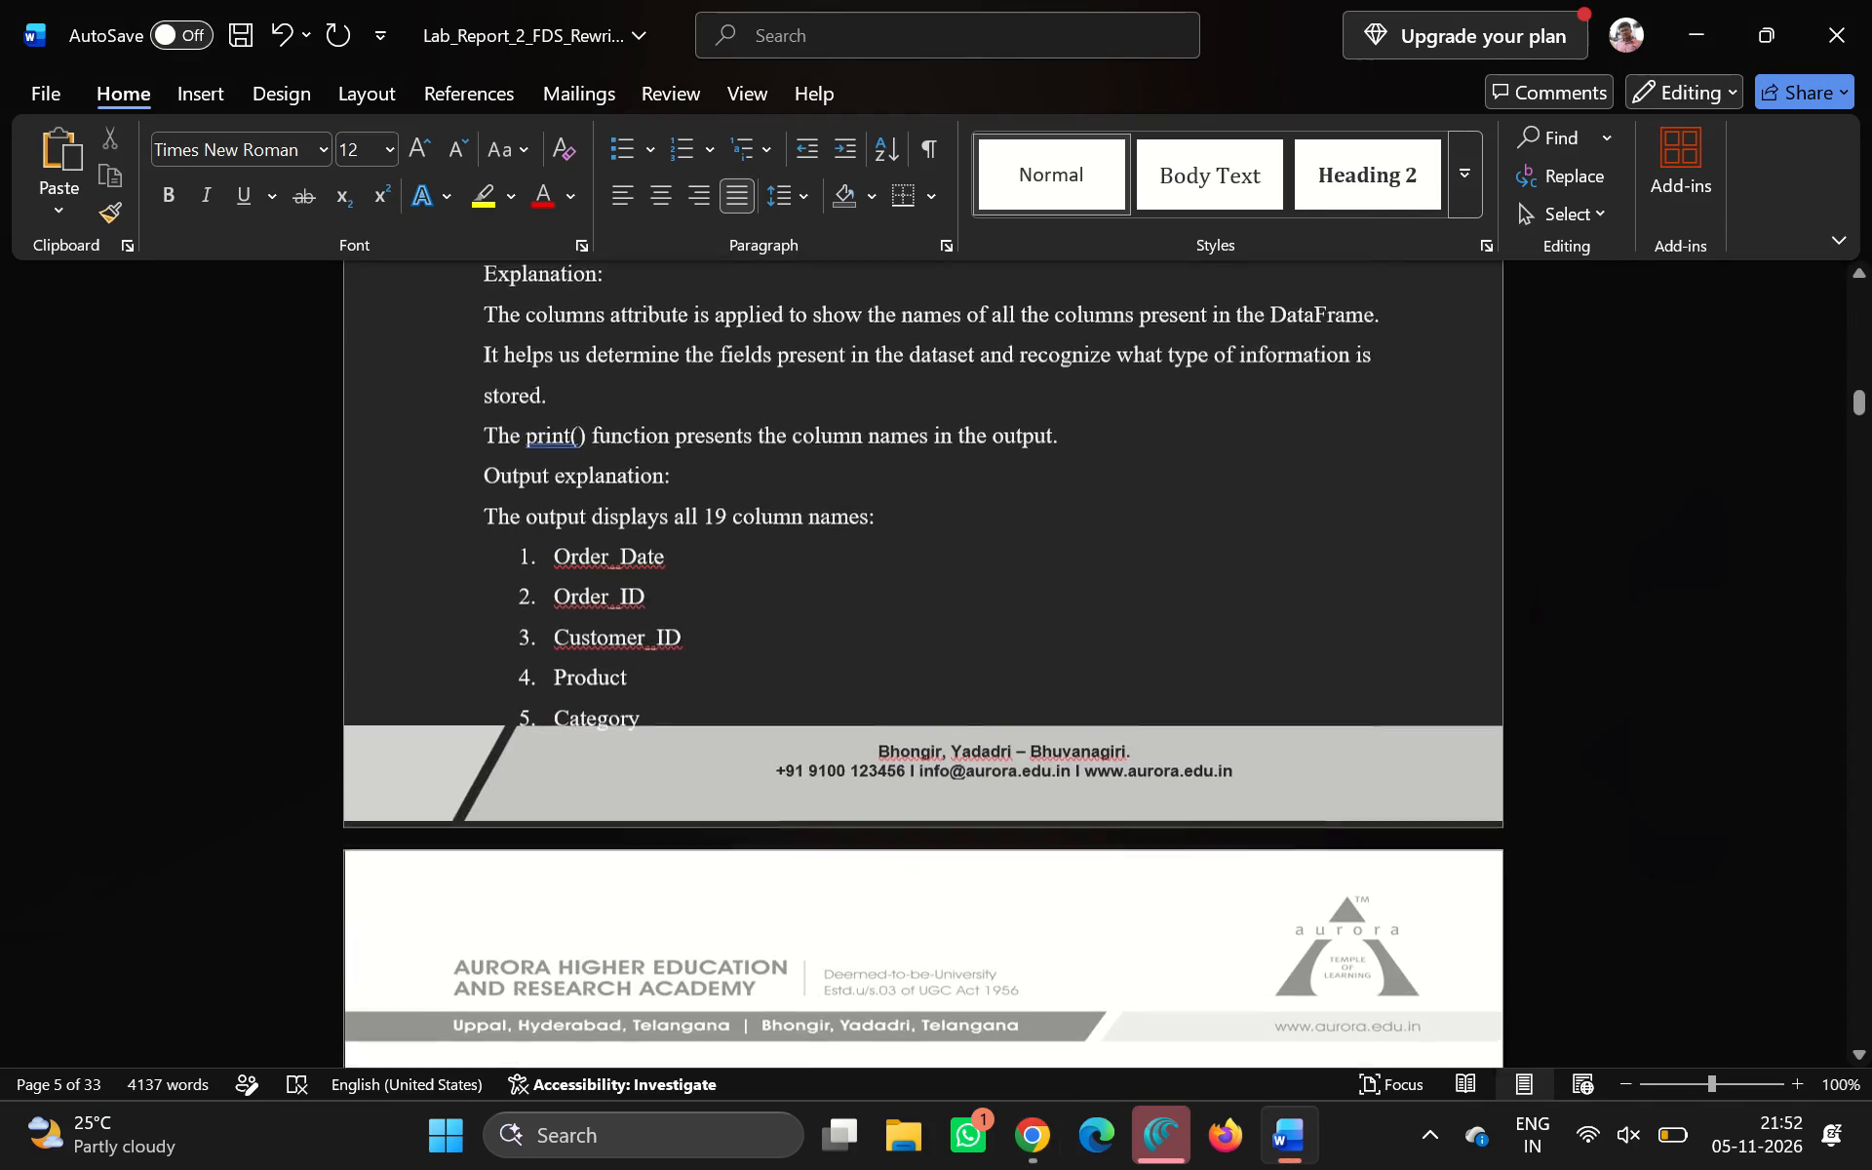
scroll(732, 912, down, 5)
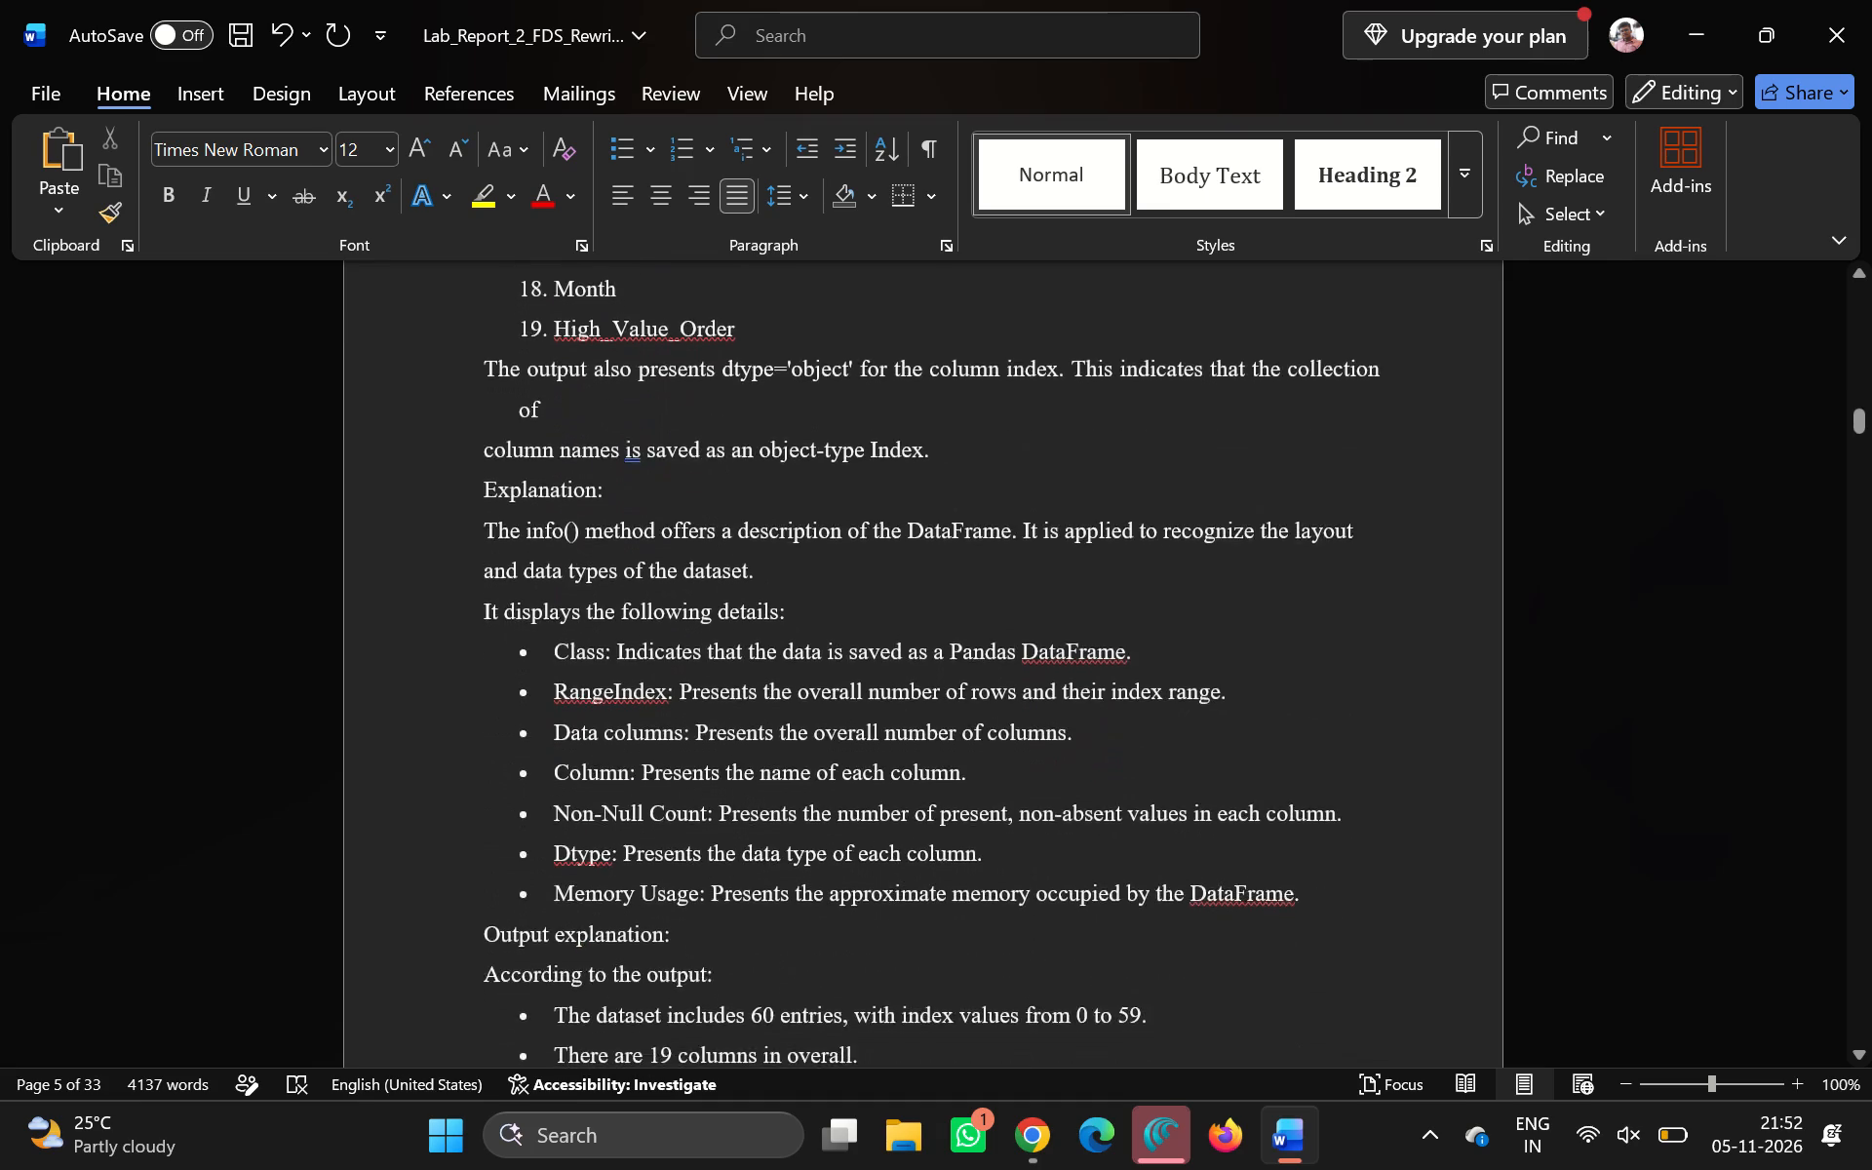
scroll(732, 912, down, 5)
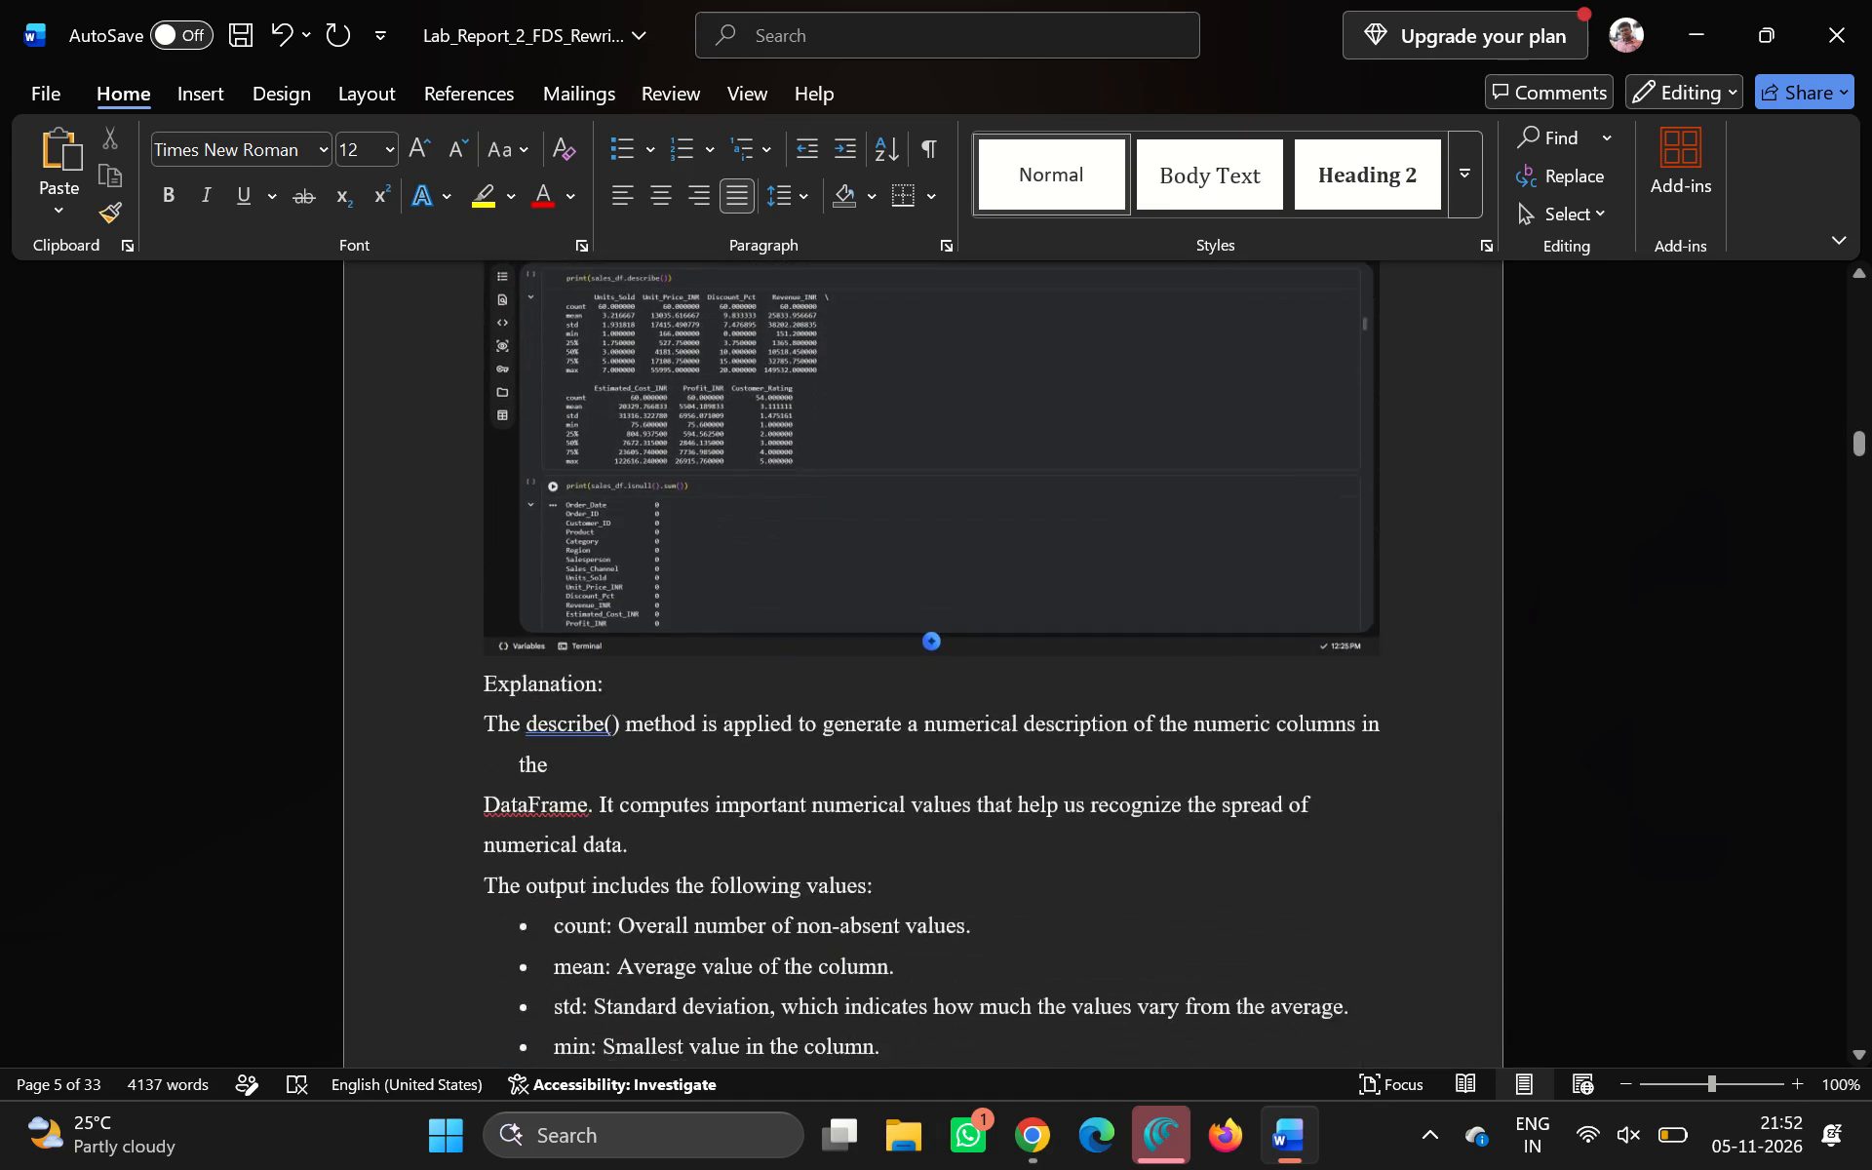
scroll(774, 562, up, 1)
click(670, 677)
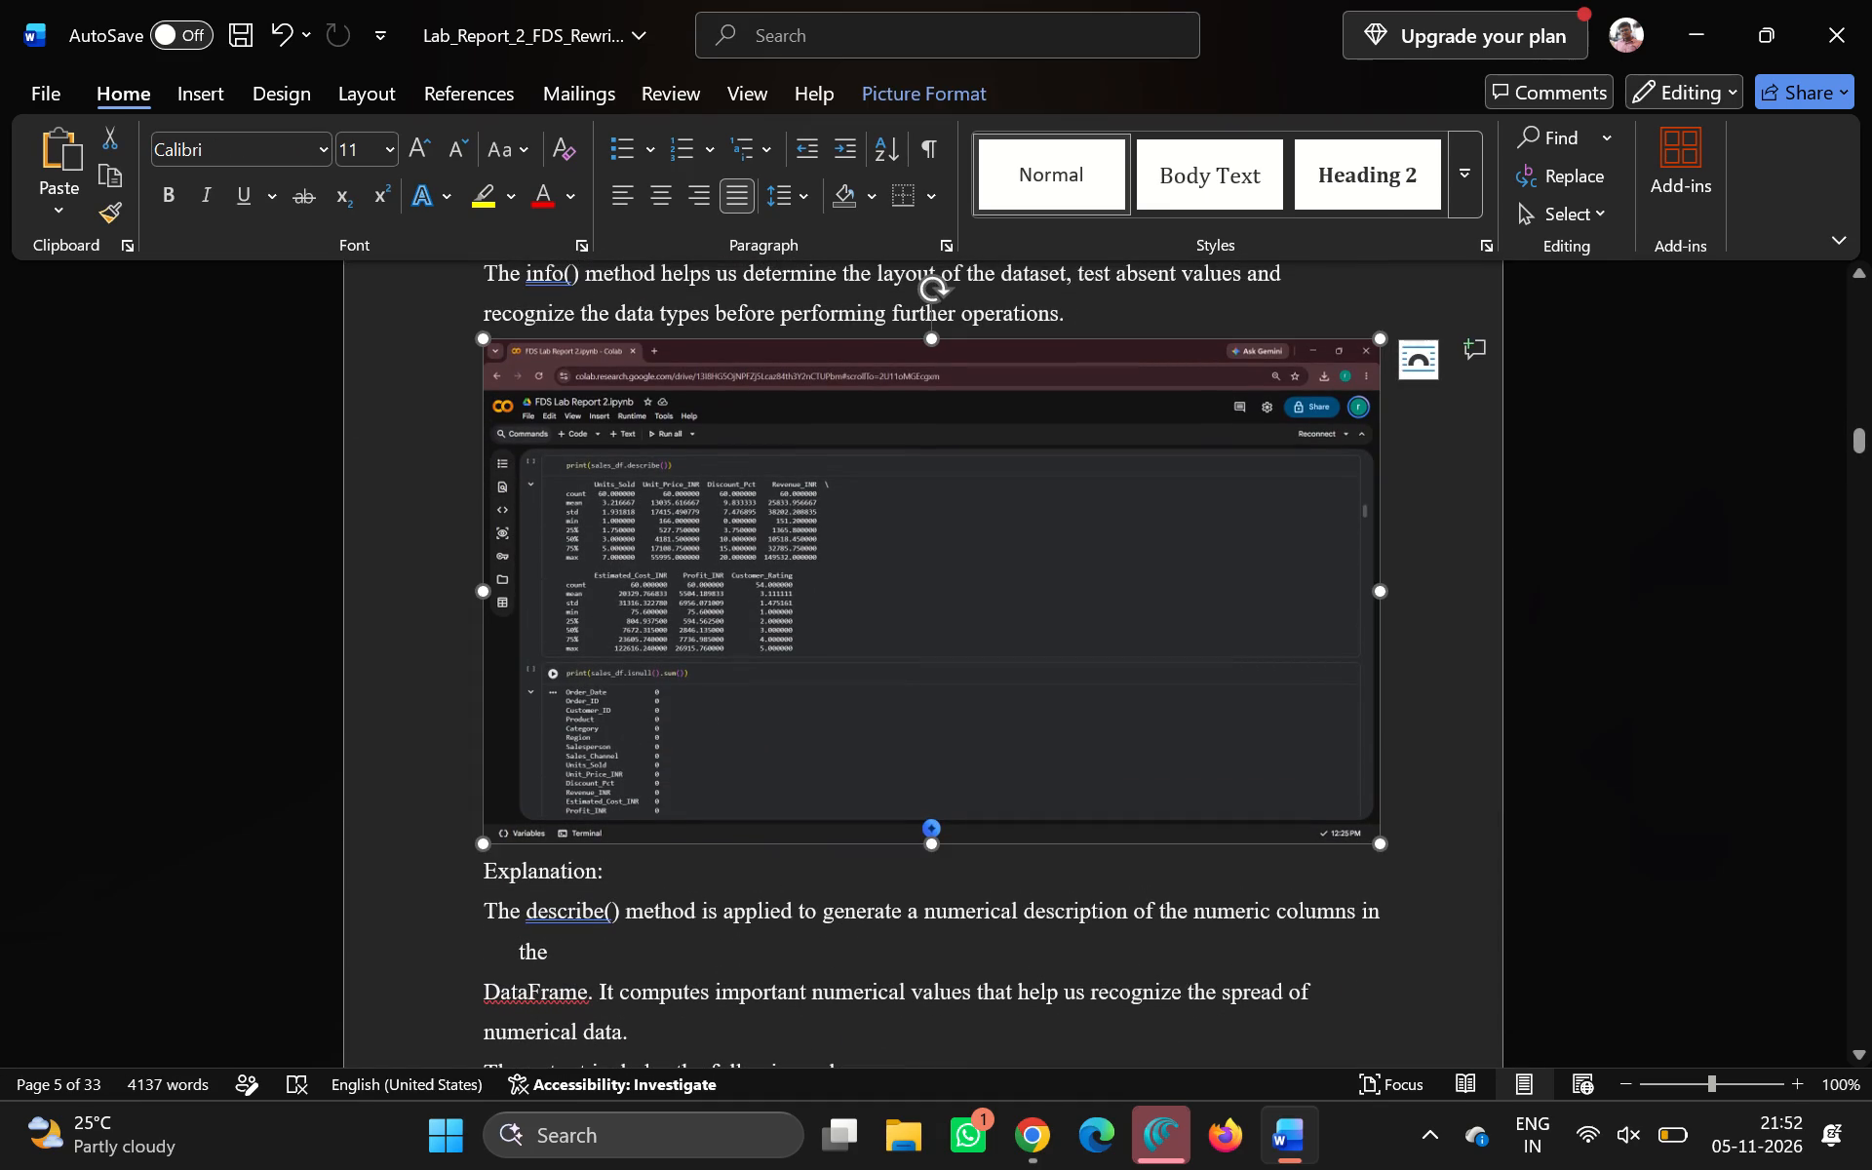
key(alt+Tab)
scroll(505, 543, down, 2)
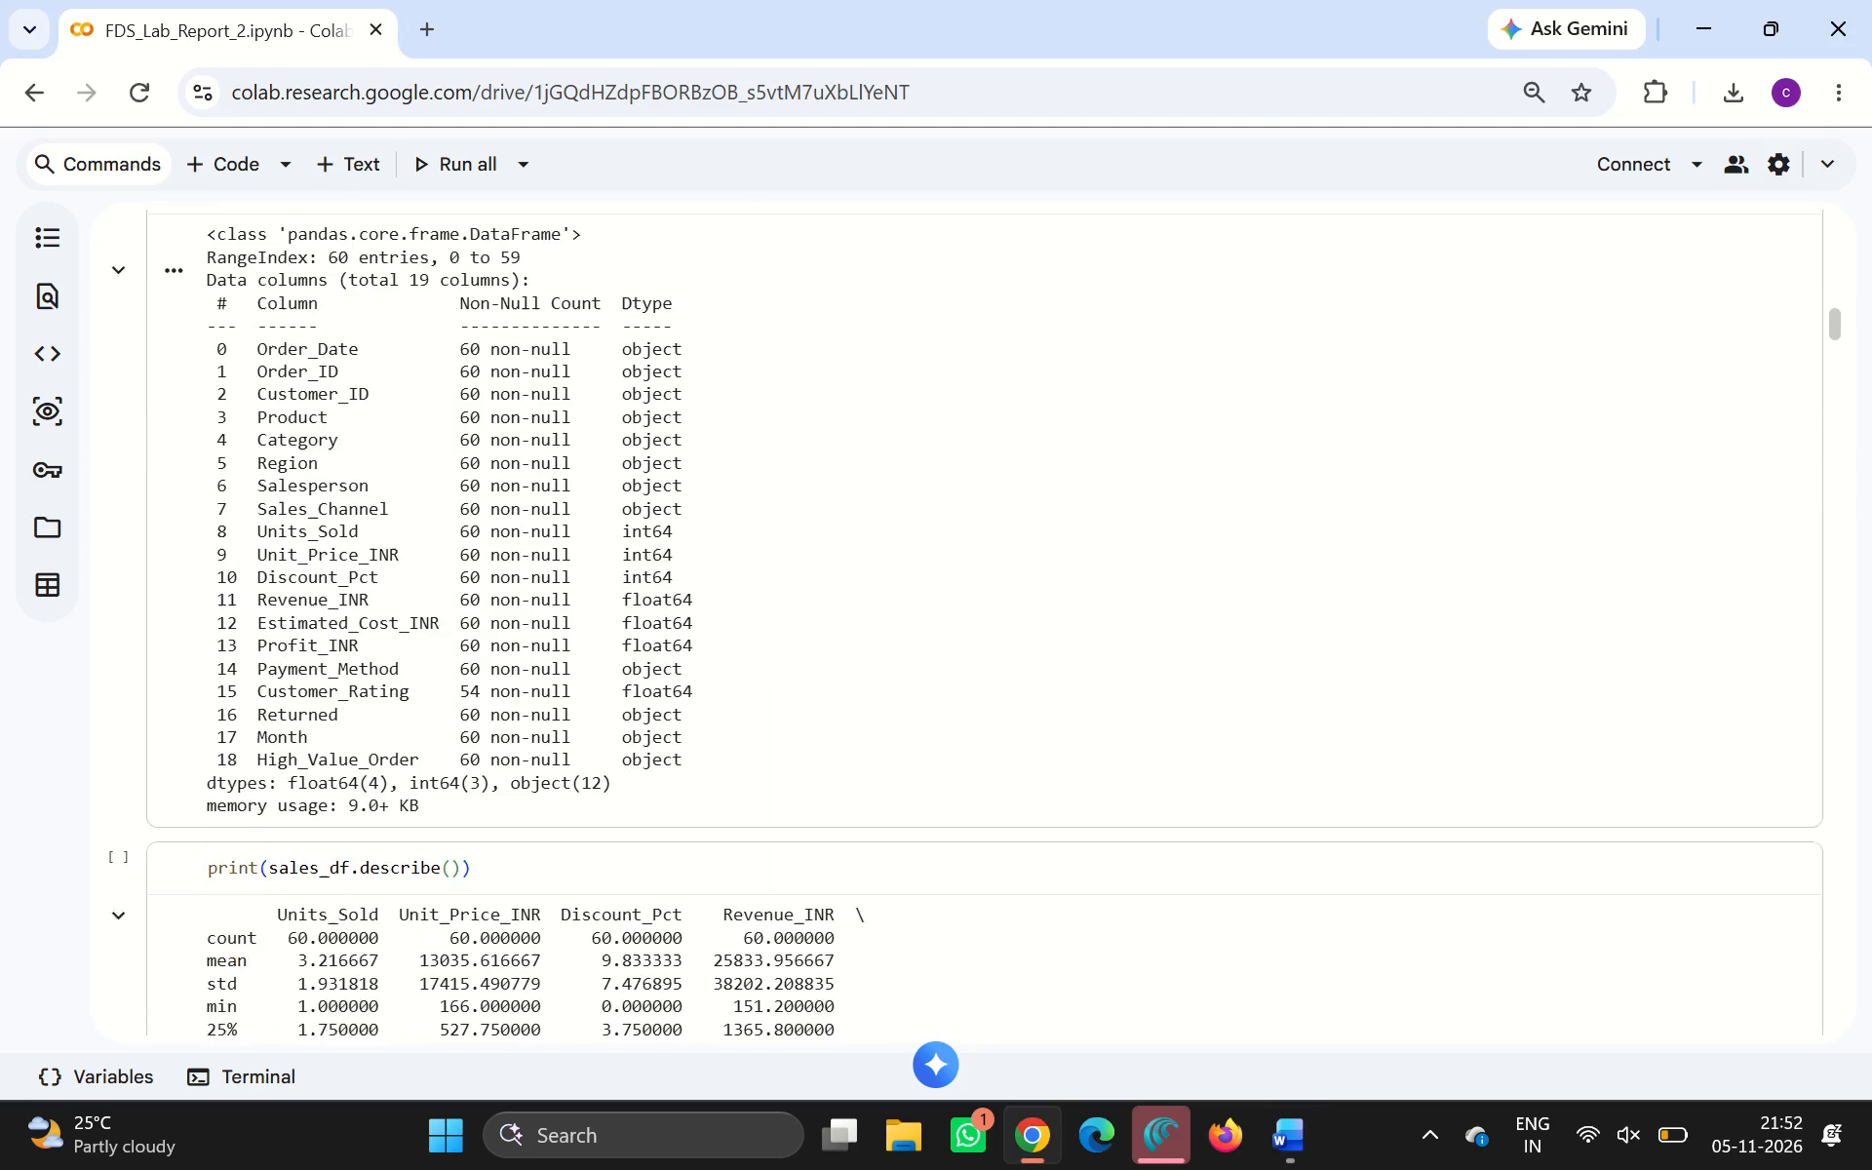
scroll(505, 543, down, 3)
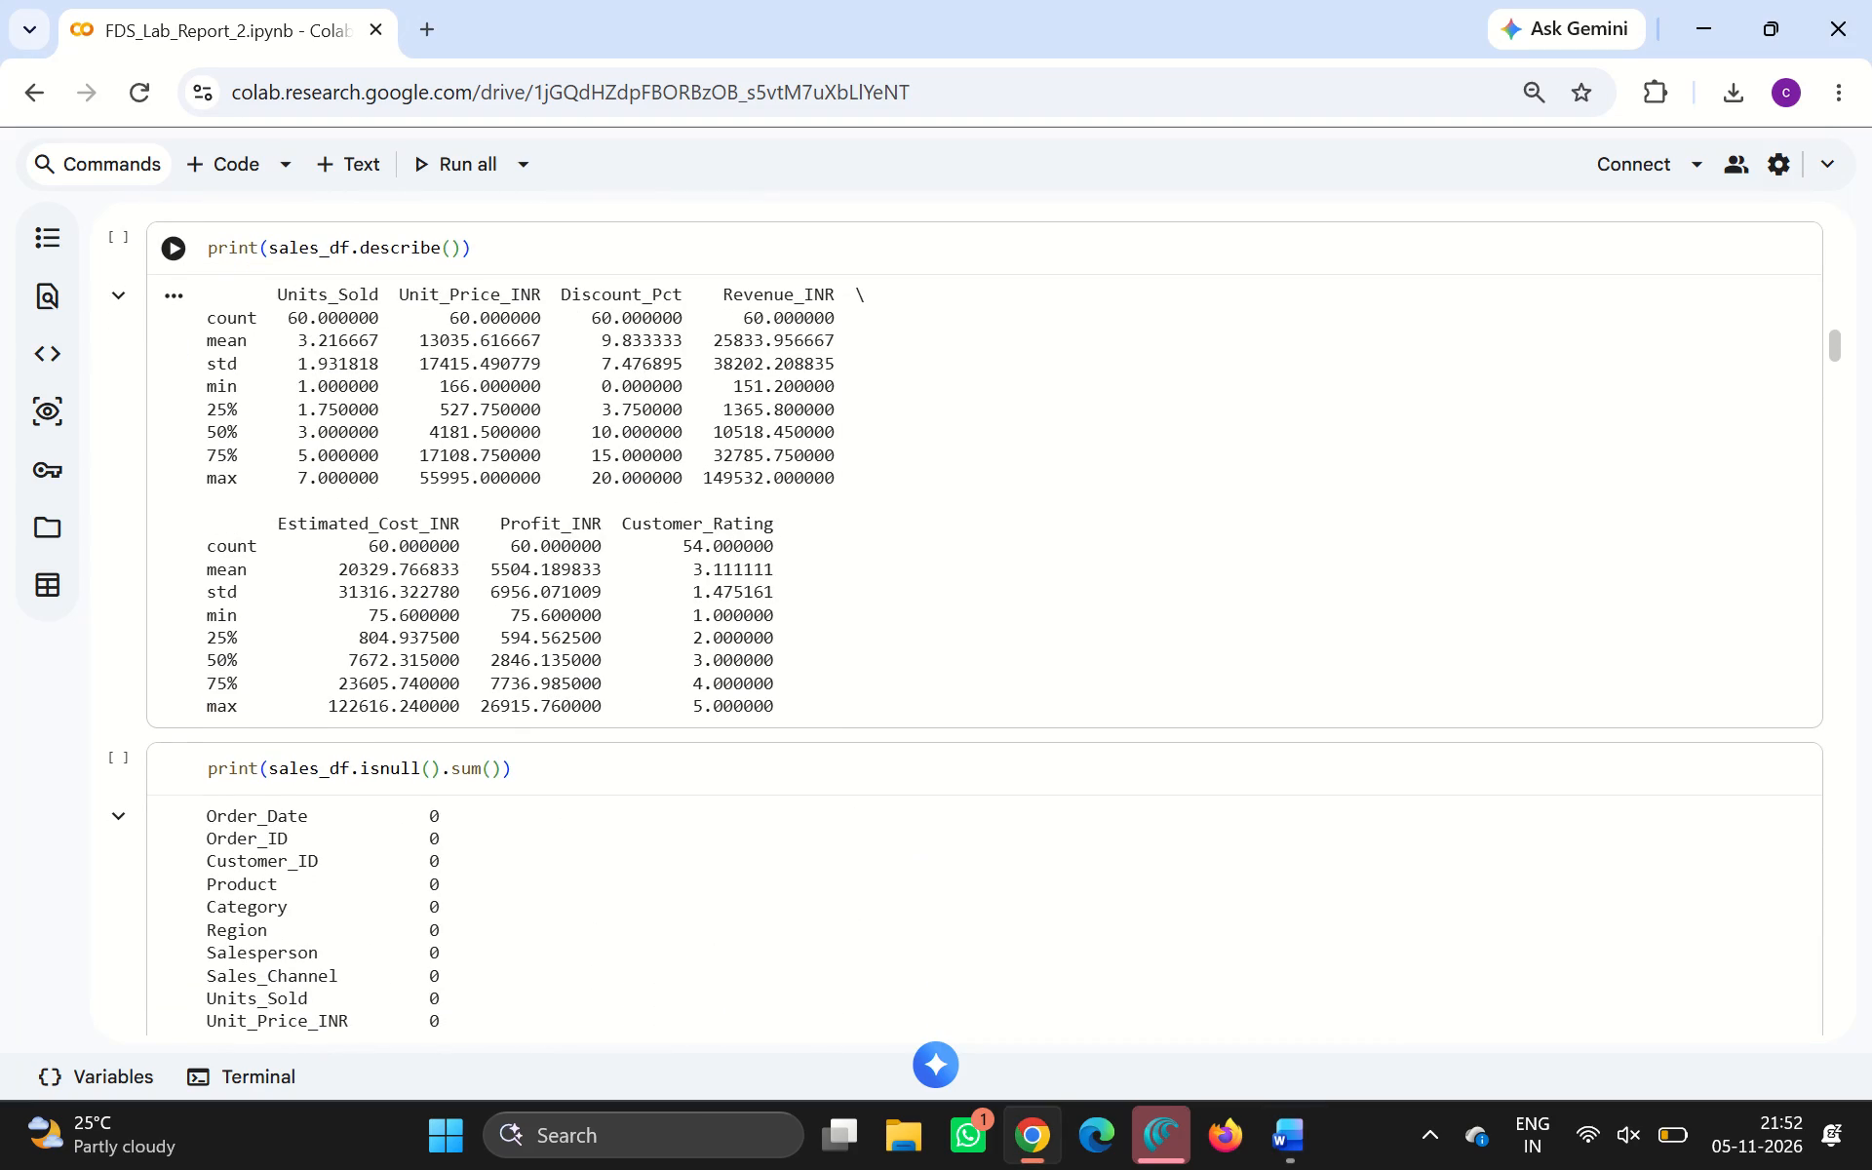
key(Print)
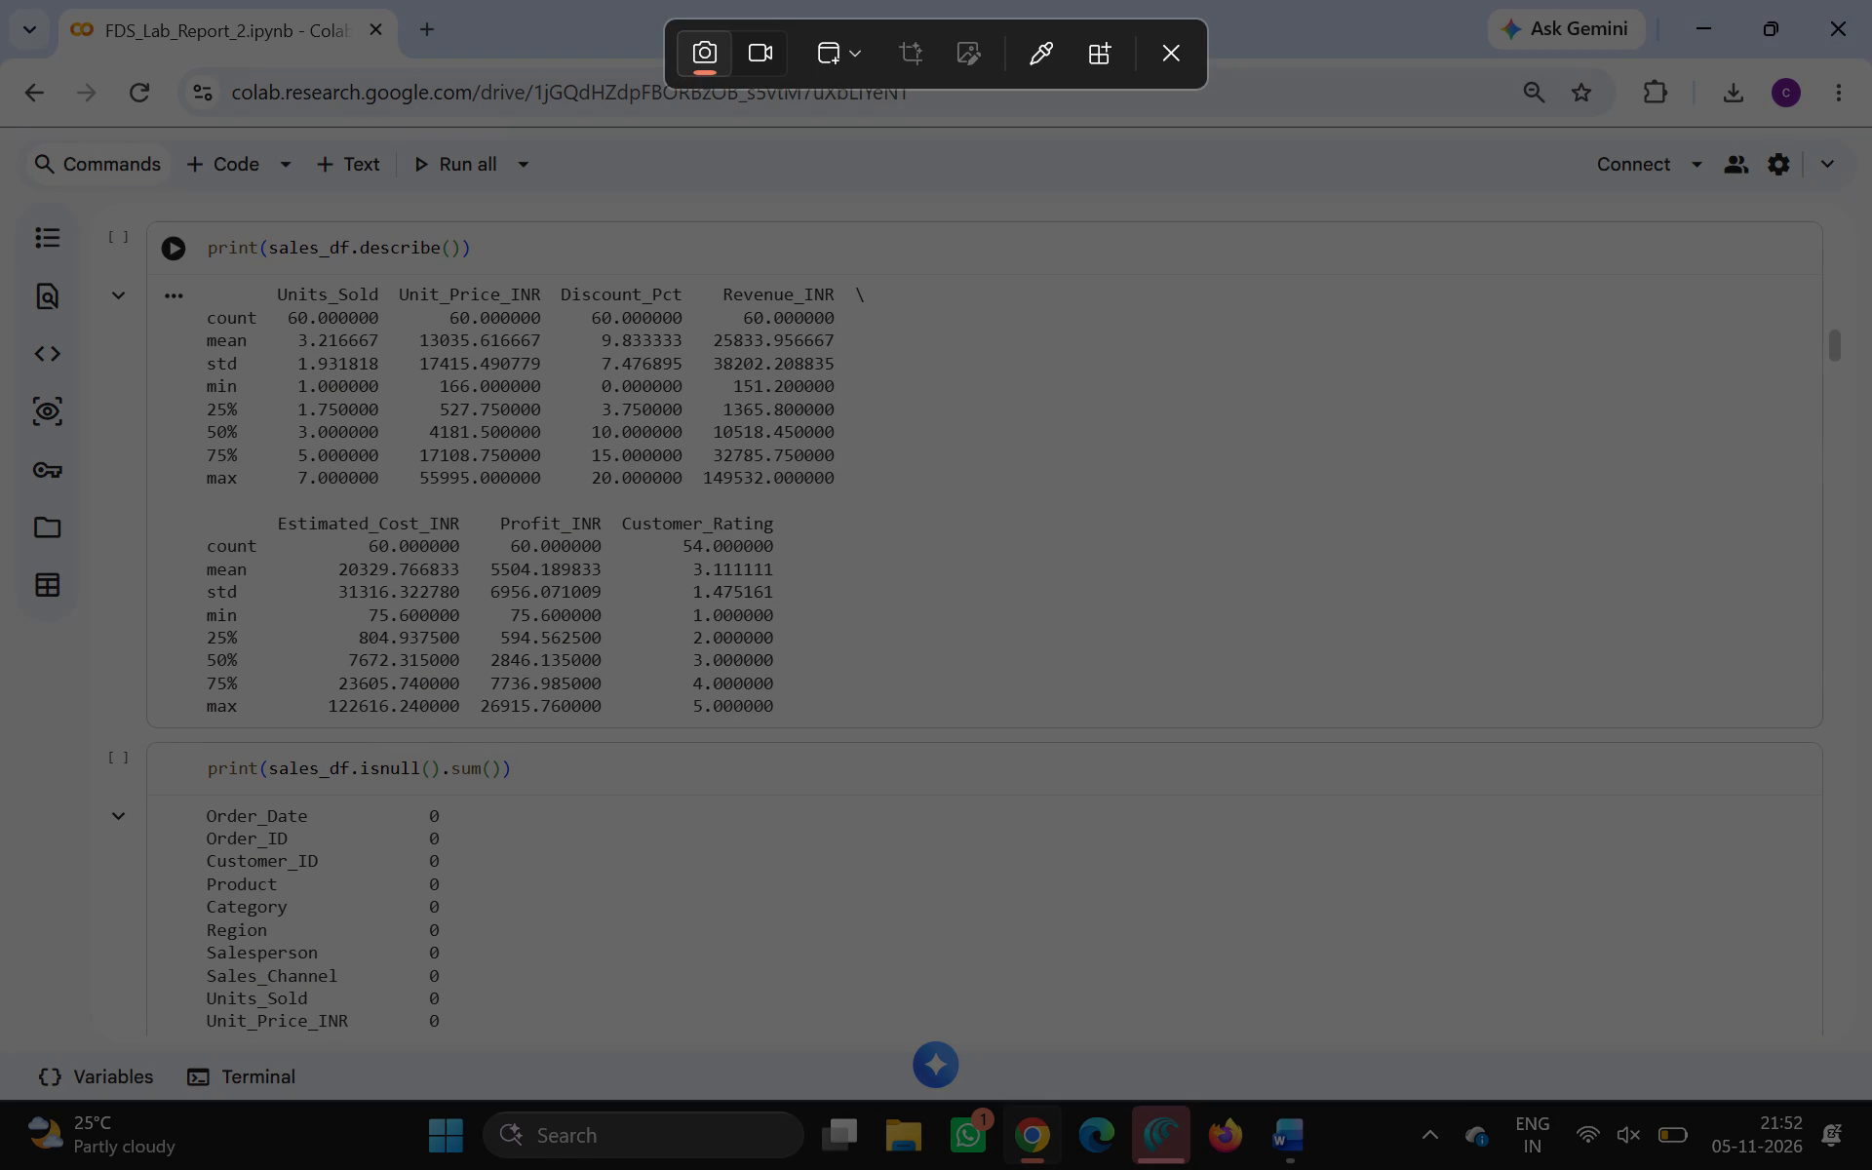
click(704, 537)
In the Word report, replace the old picture above the describe() explanation with the copied window screenshot.
key(alt+Tab)
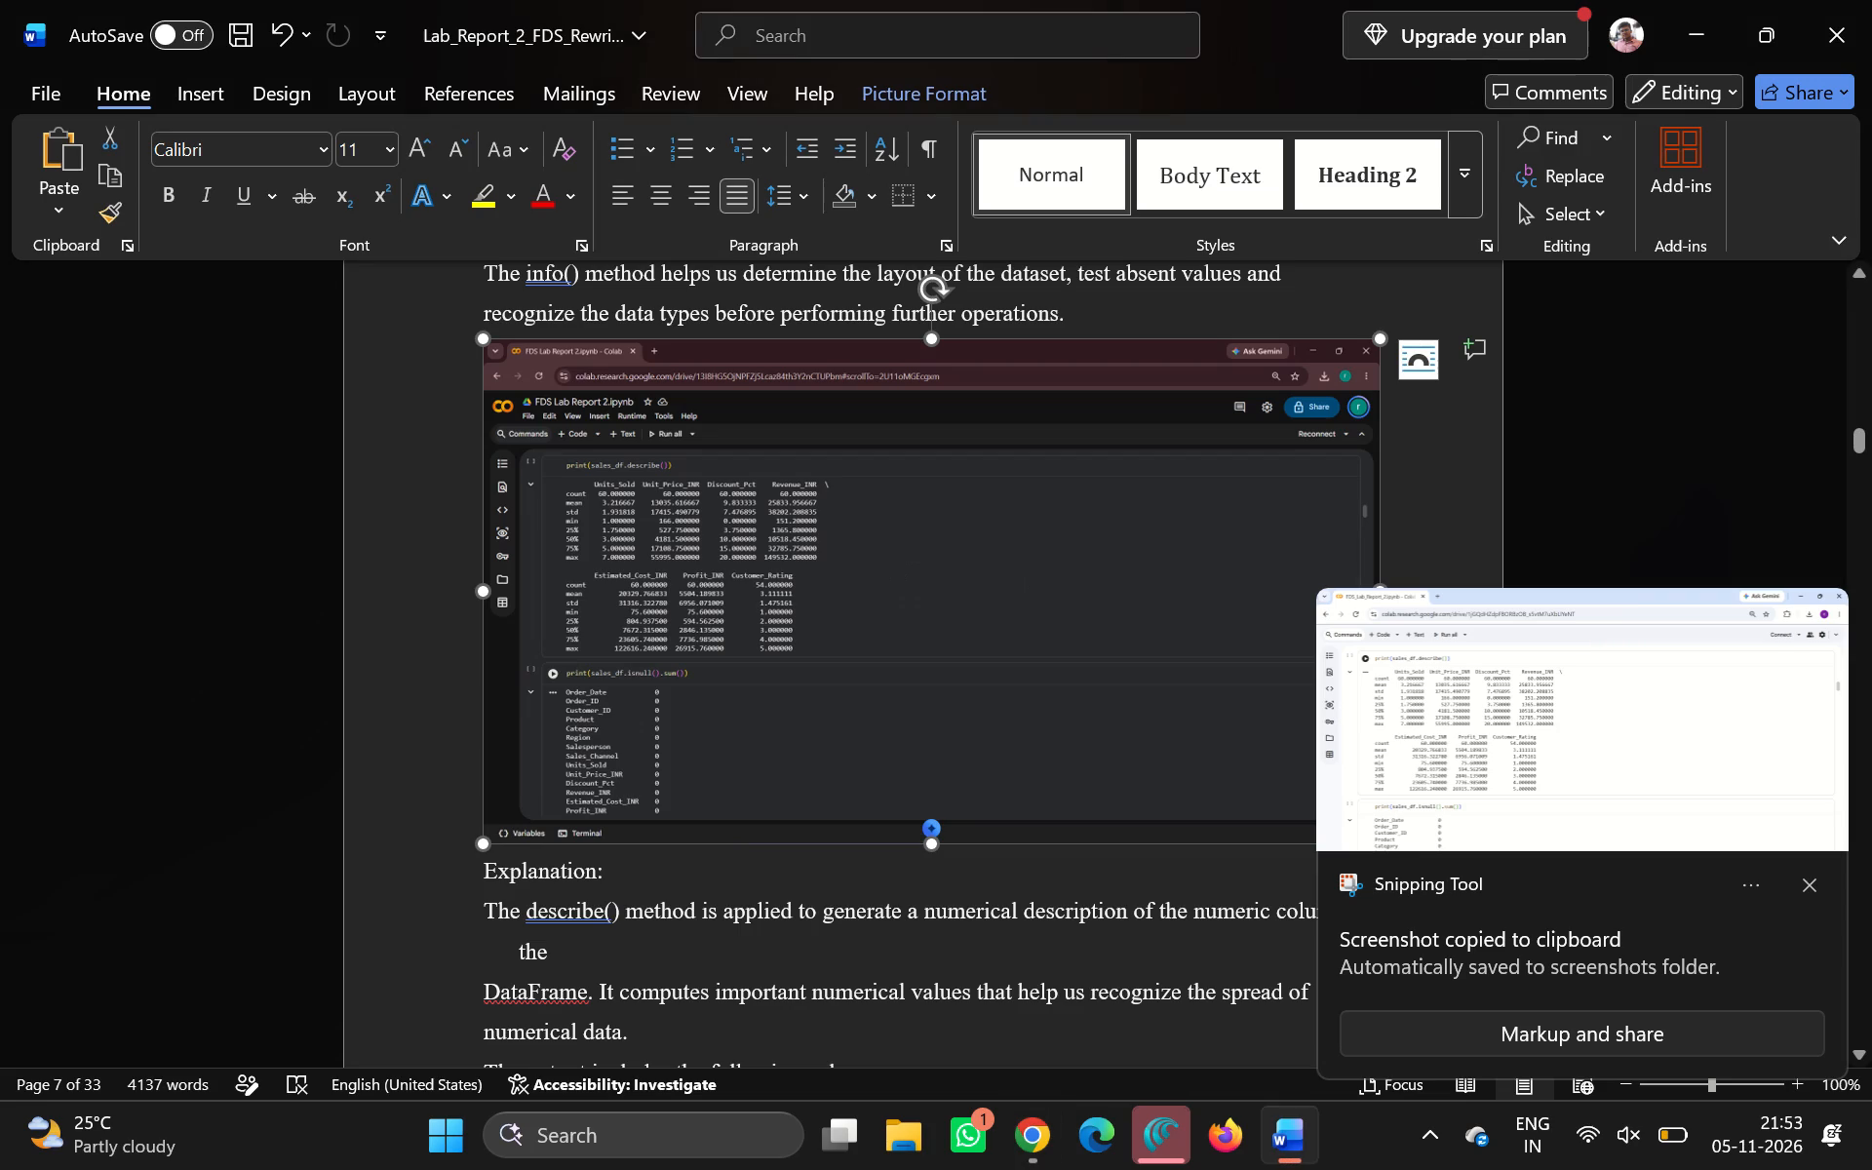
click(782, 576)
key(BackSpace)
key(ctrl+v)
Locate the report's next old picture, showing the full print(sales_df.isnull().sum()) output, and capture the matching Colab cell as a window screenshot.
scroll(782, 576, down, 2)
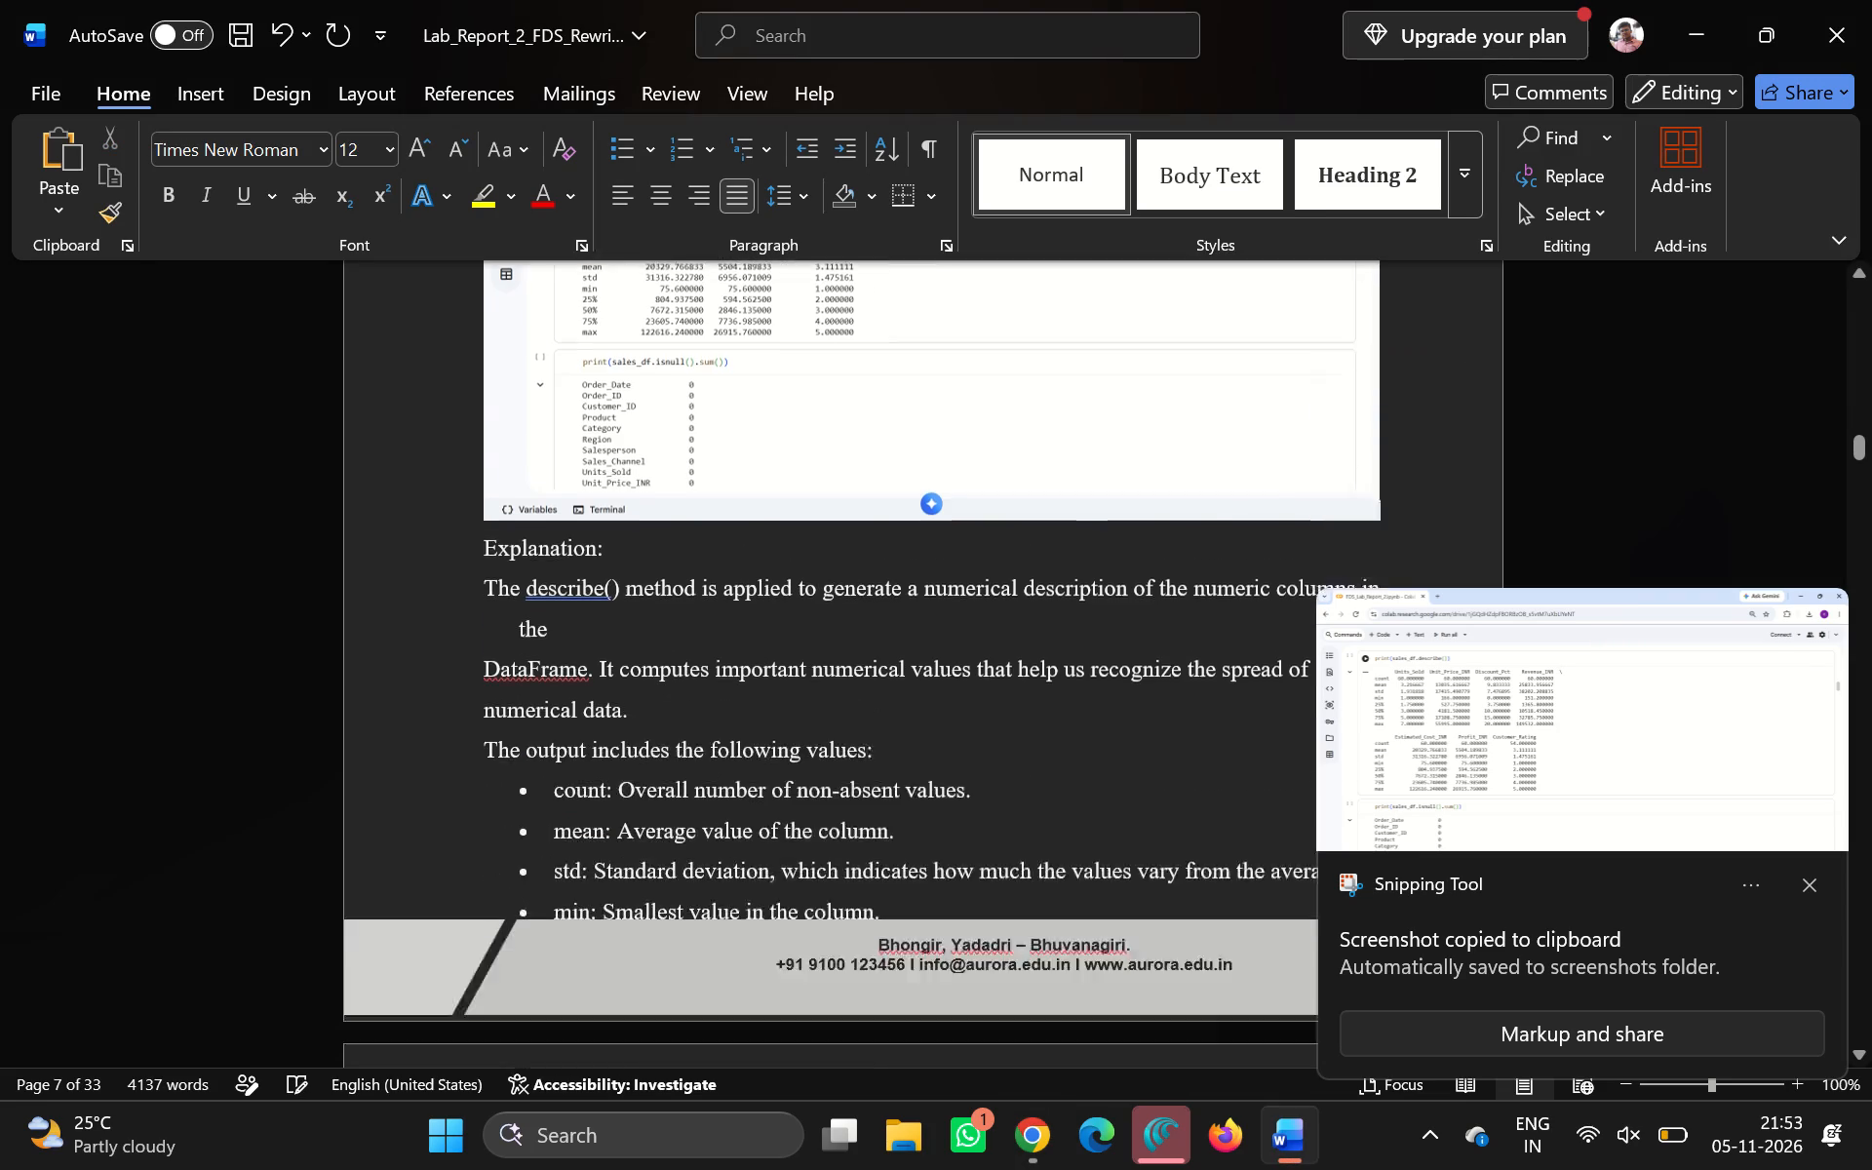
scroll(782, 576, down, 4)
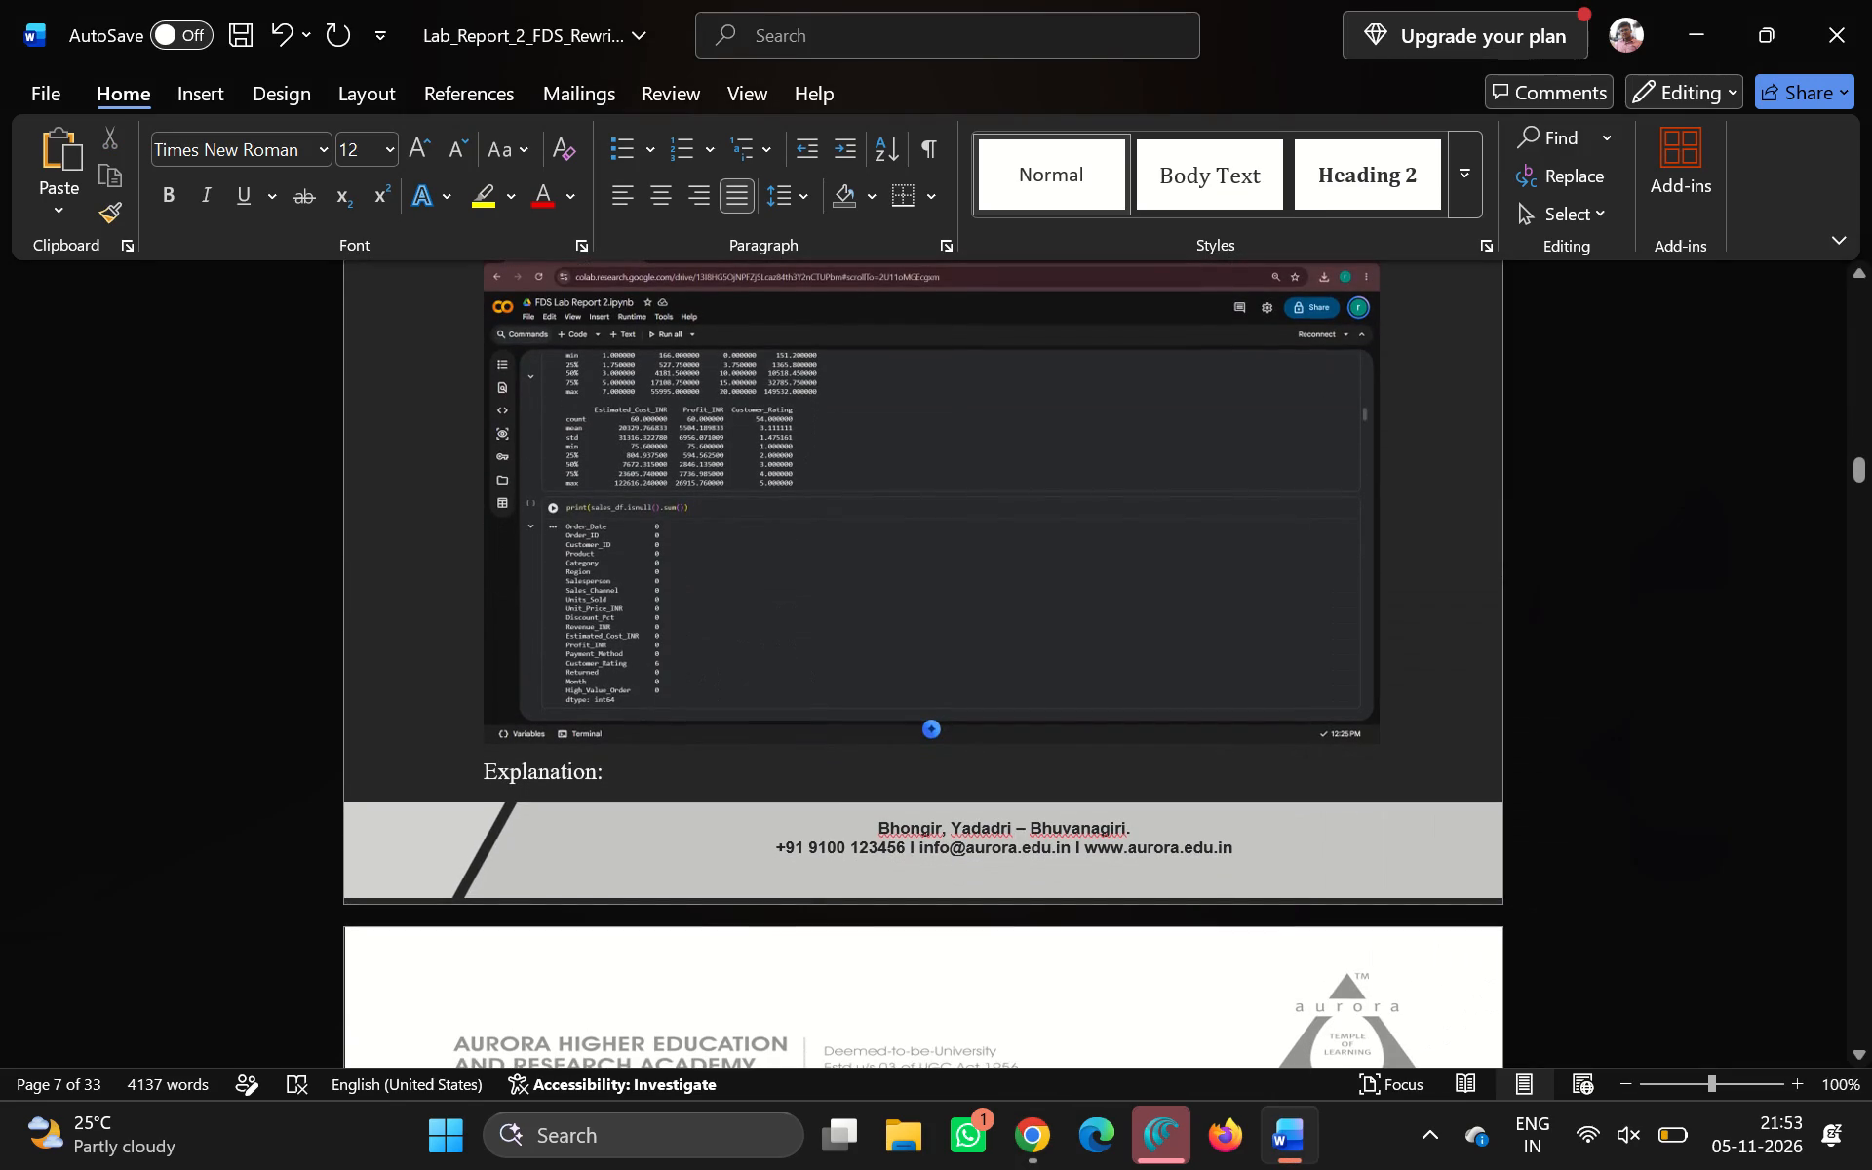
click(683, 517)
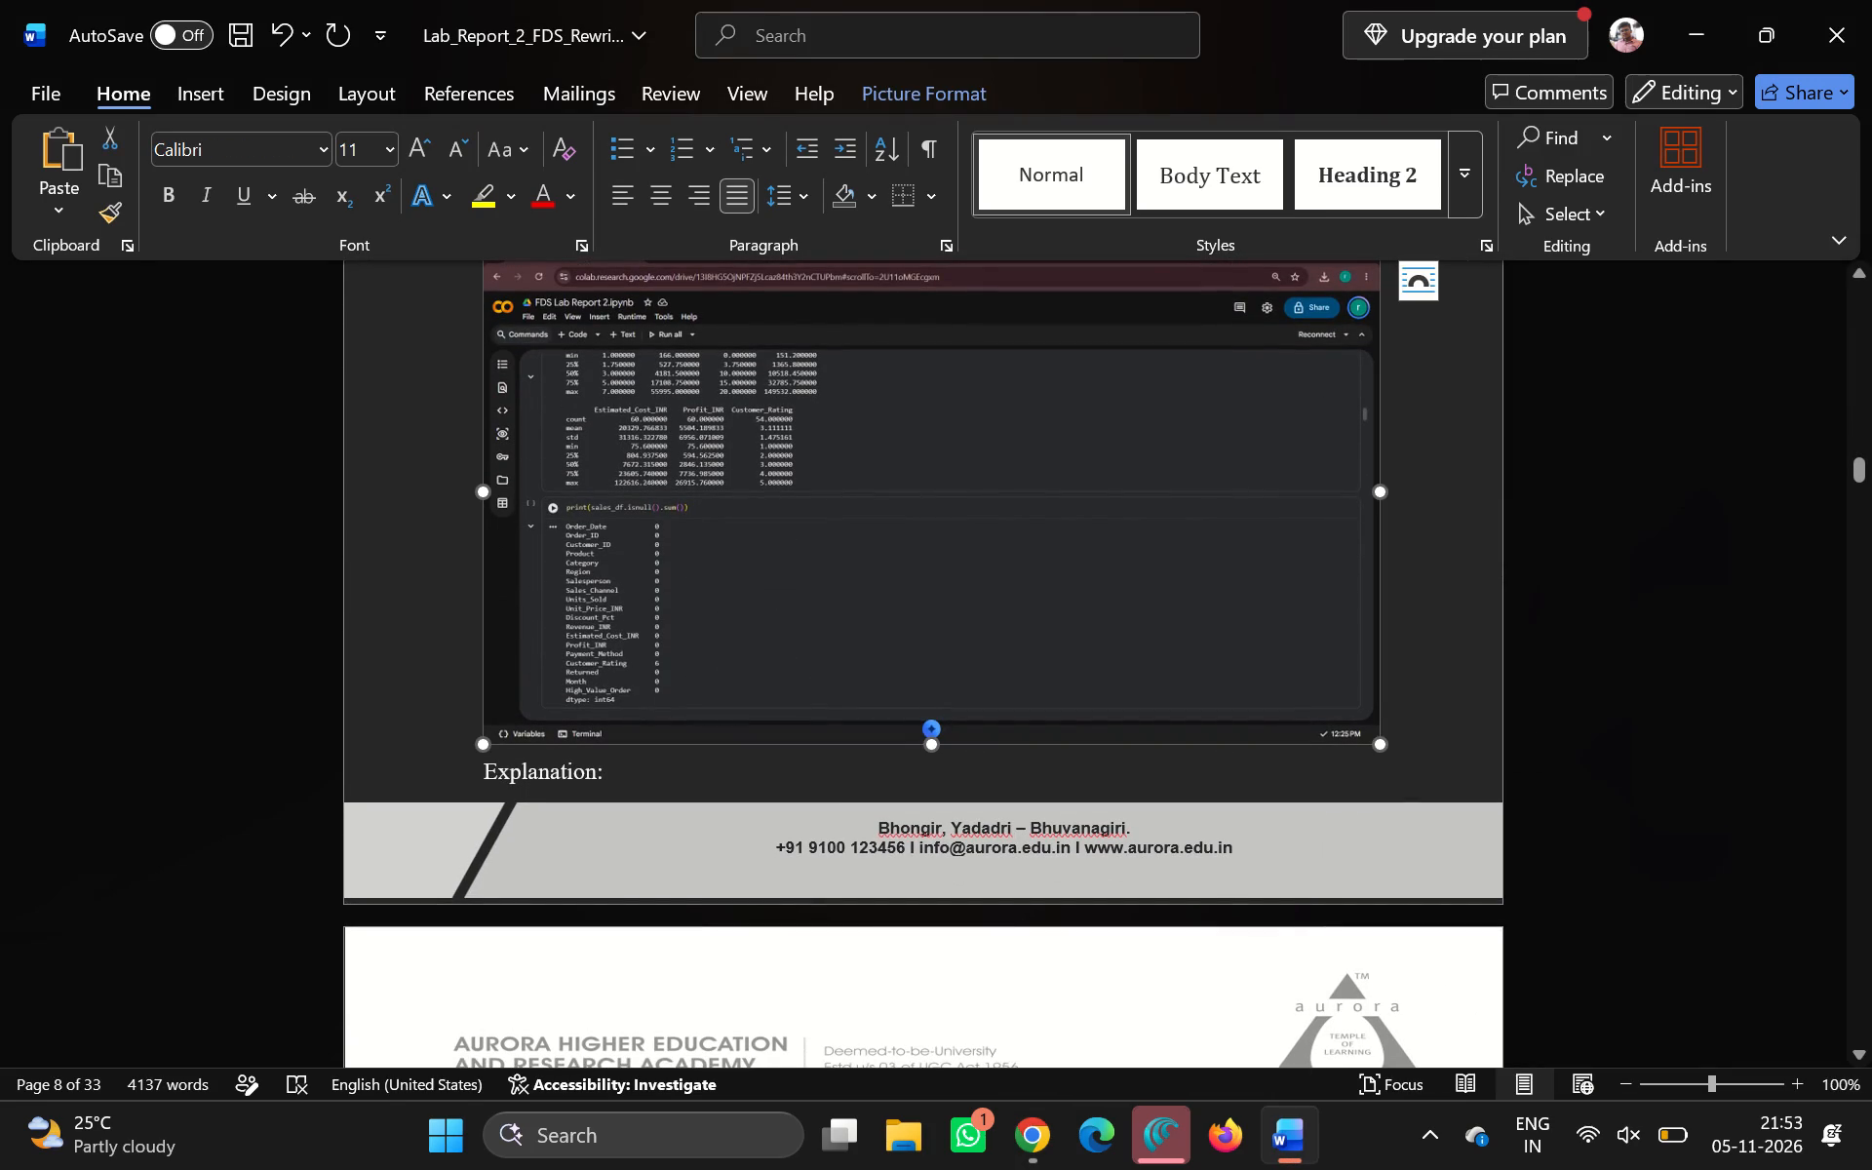
key(alt+Tab)
scroll(558, 577, down, 3)
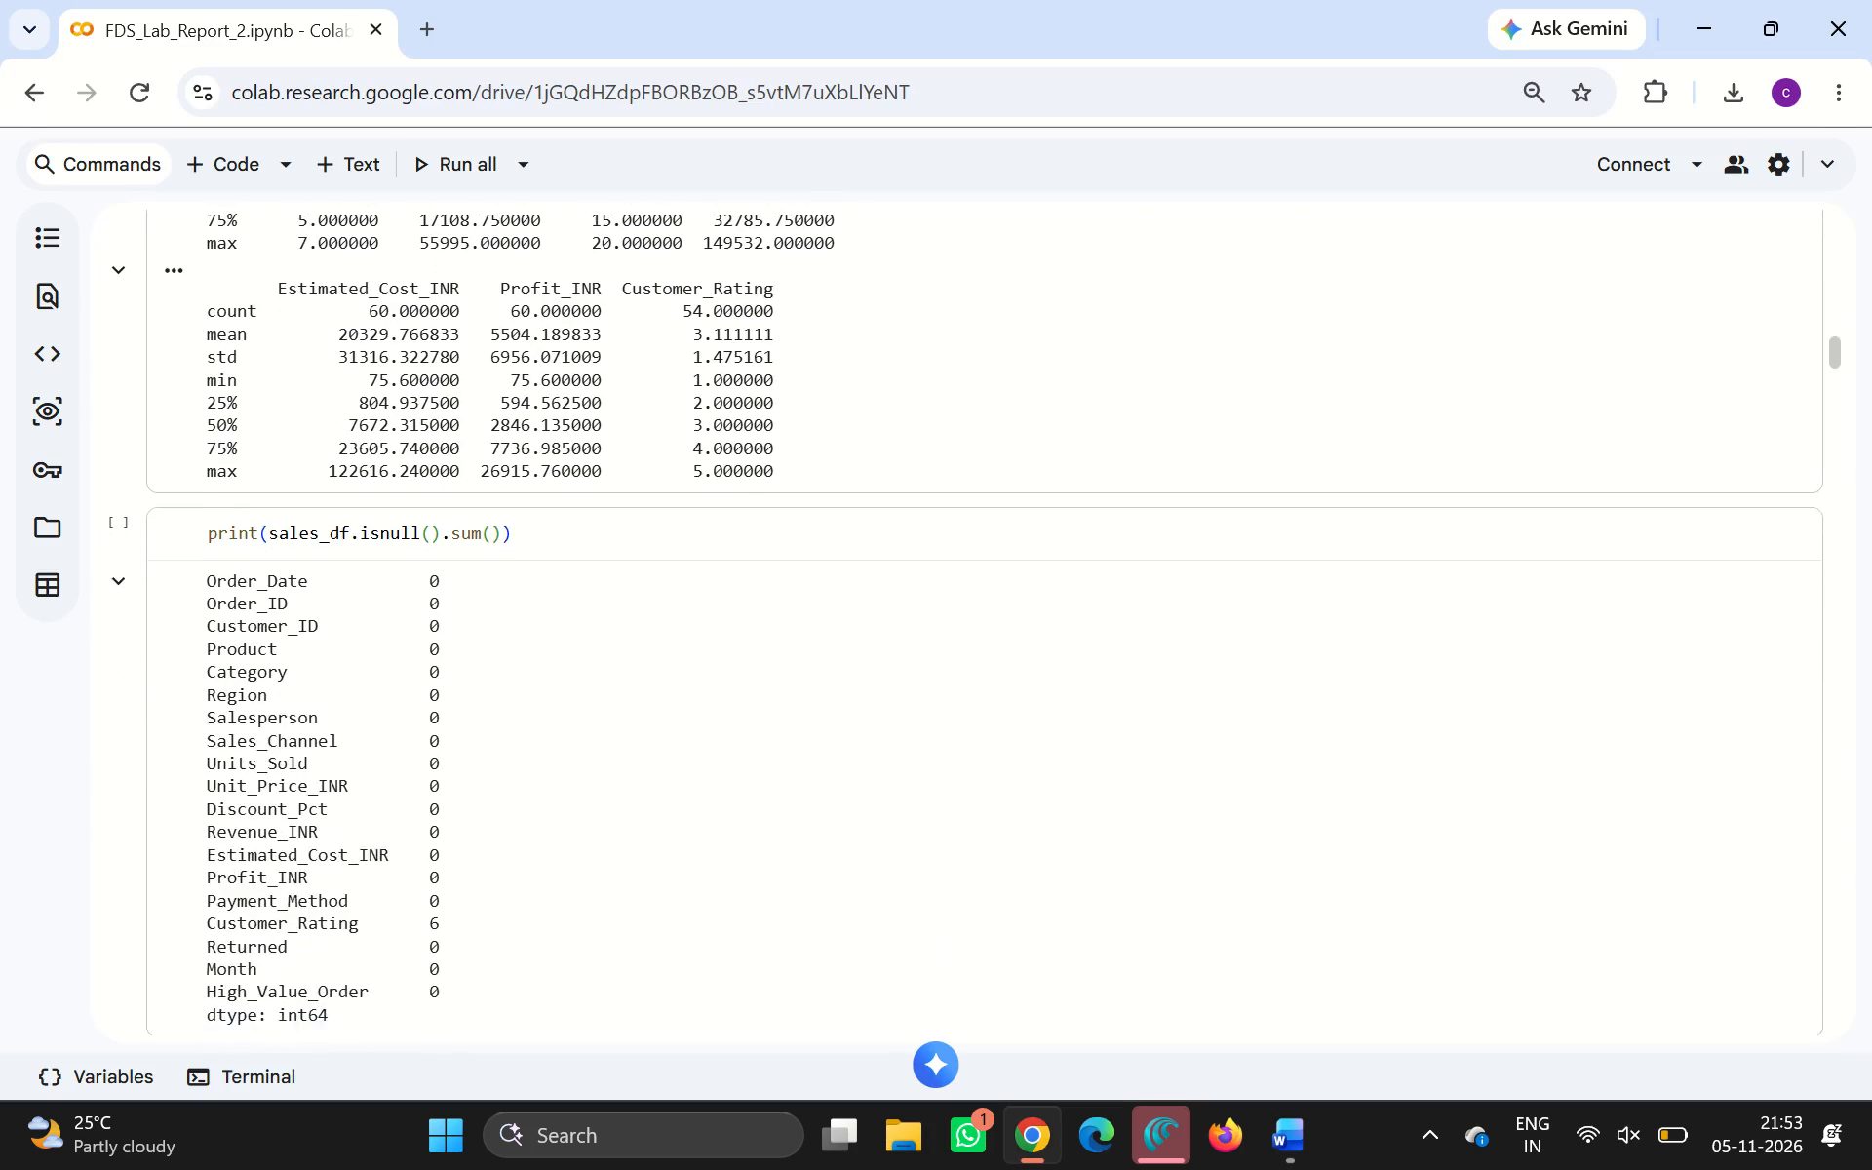
scroll(558, 577, down, 2)
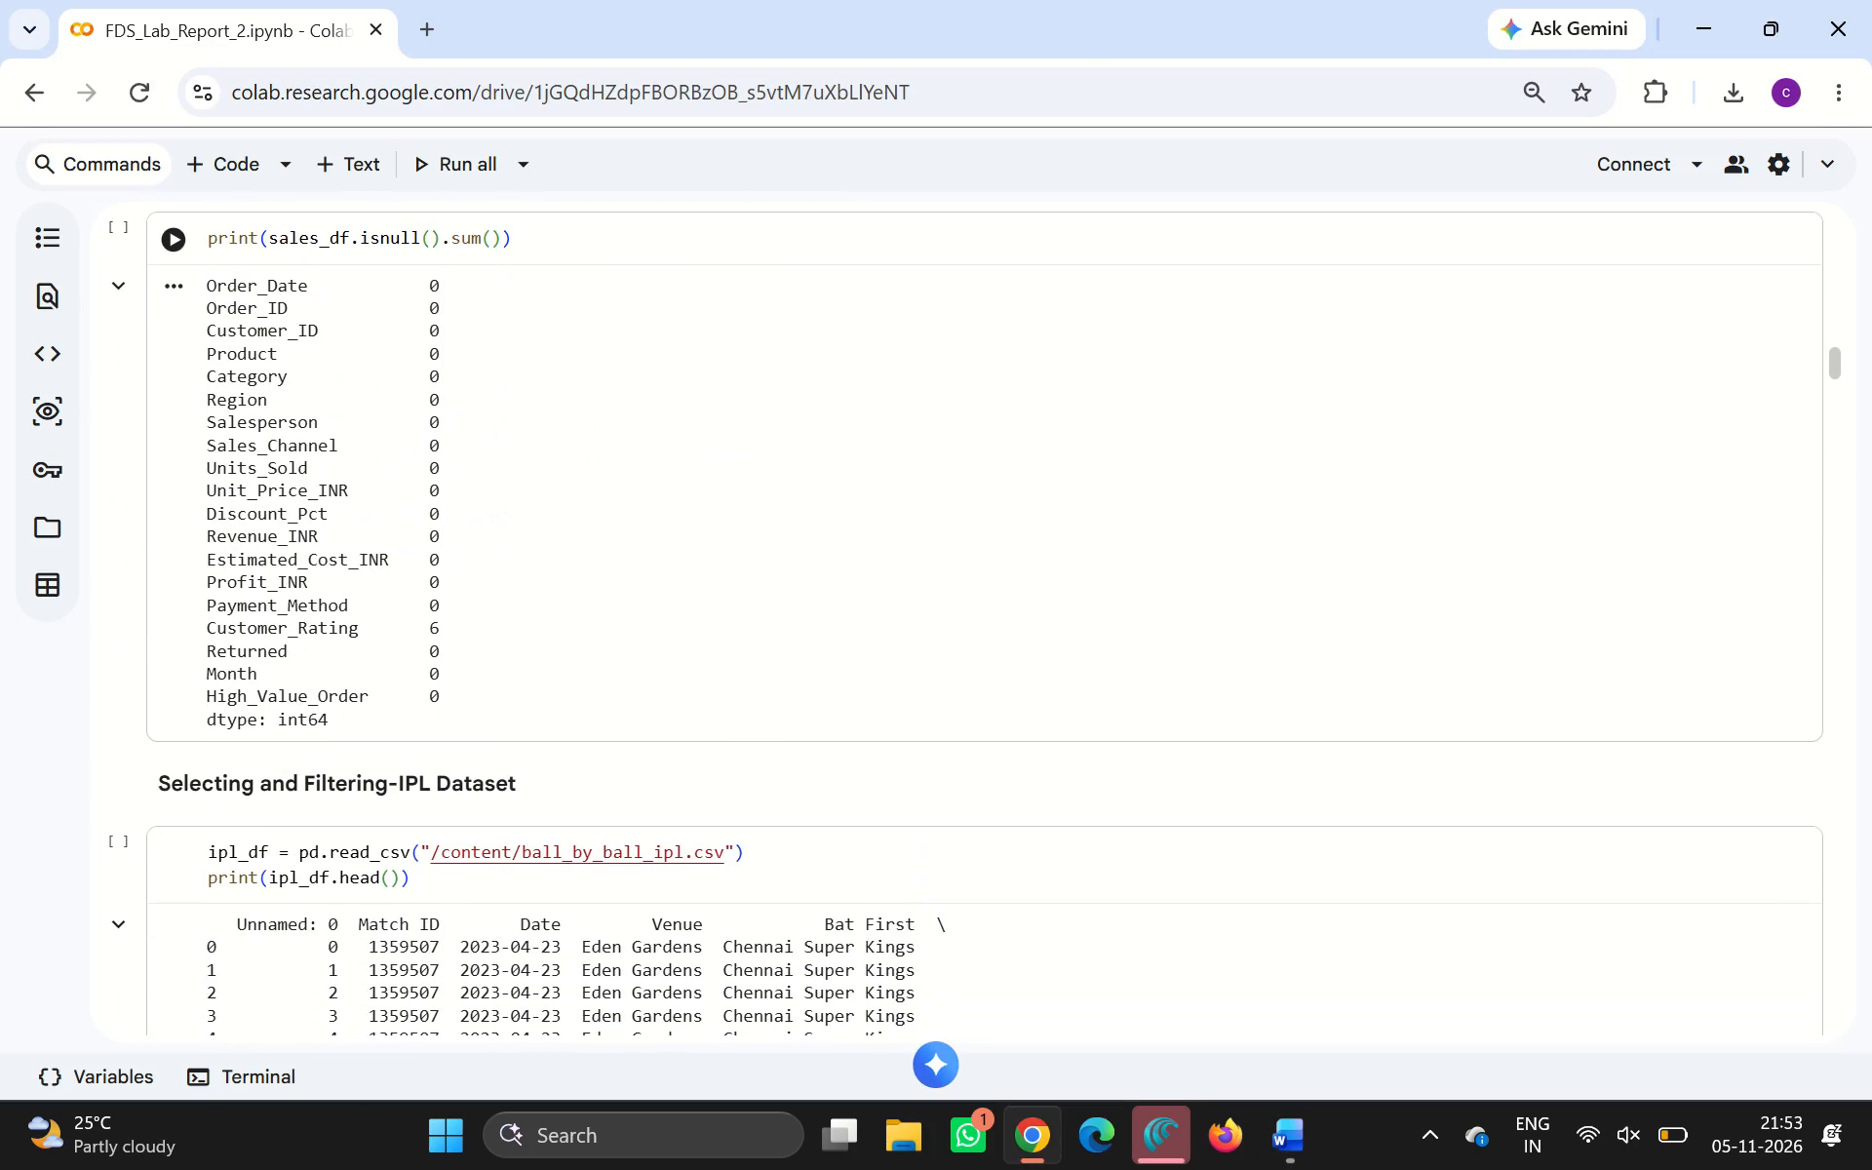
key(Print)
click(773, 395)
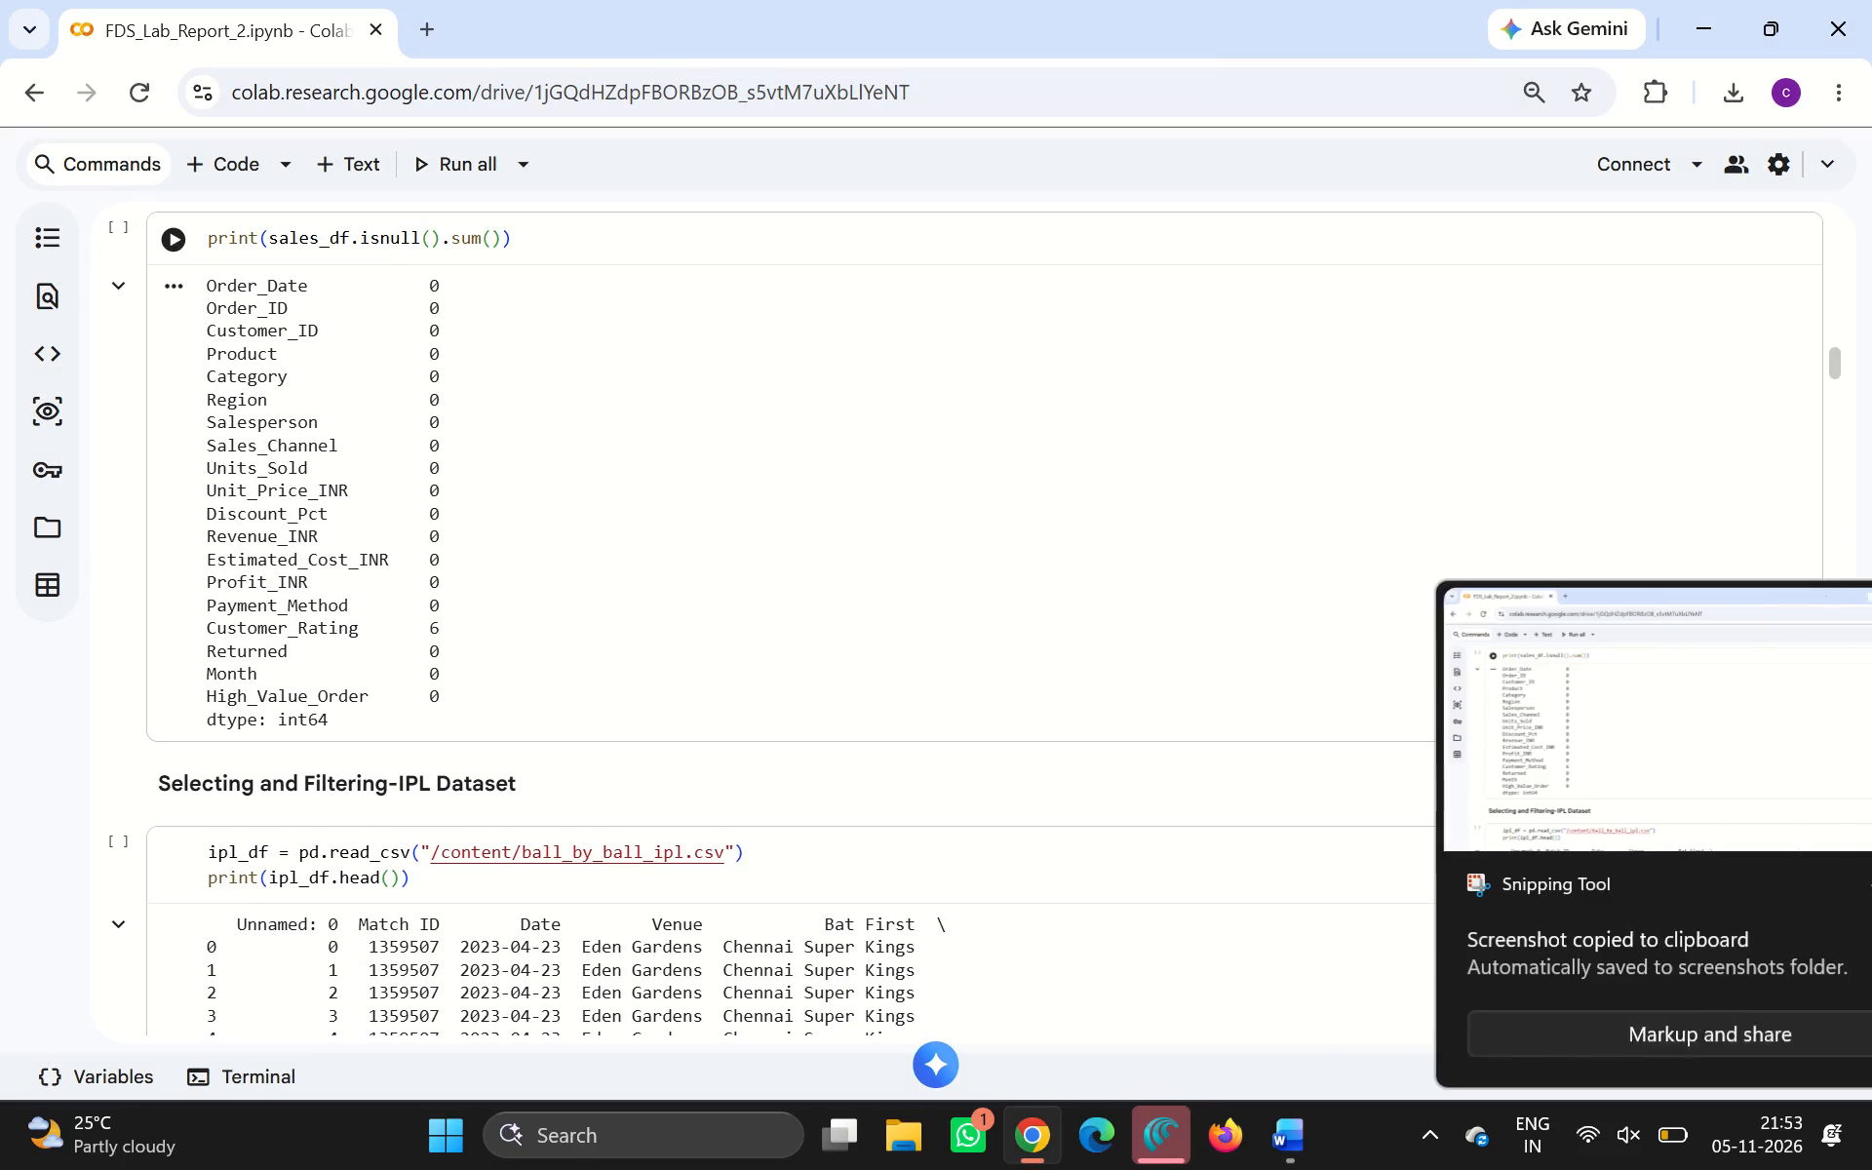
In the Word report, replace the old isnull().sum() picture with the copied window screenshot.
key(alt+Tab)
click(724, 408)
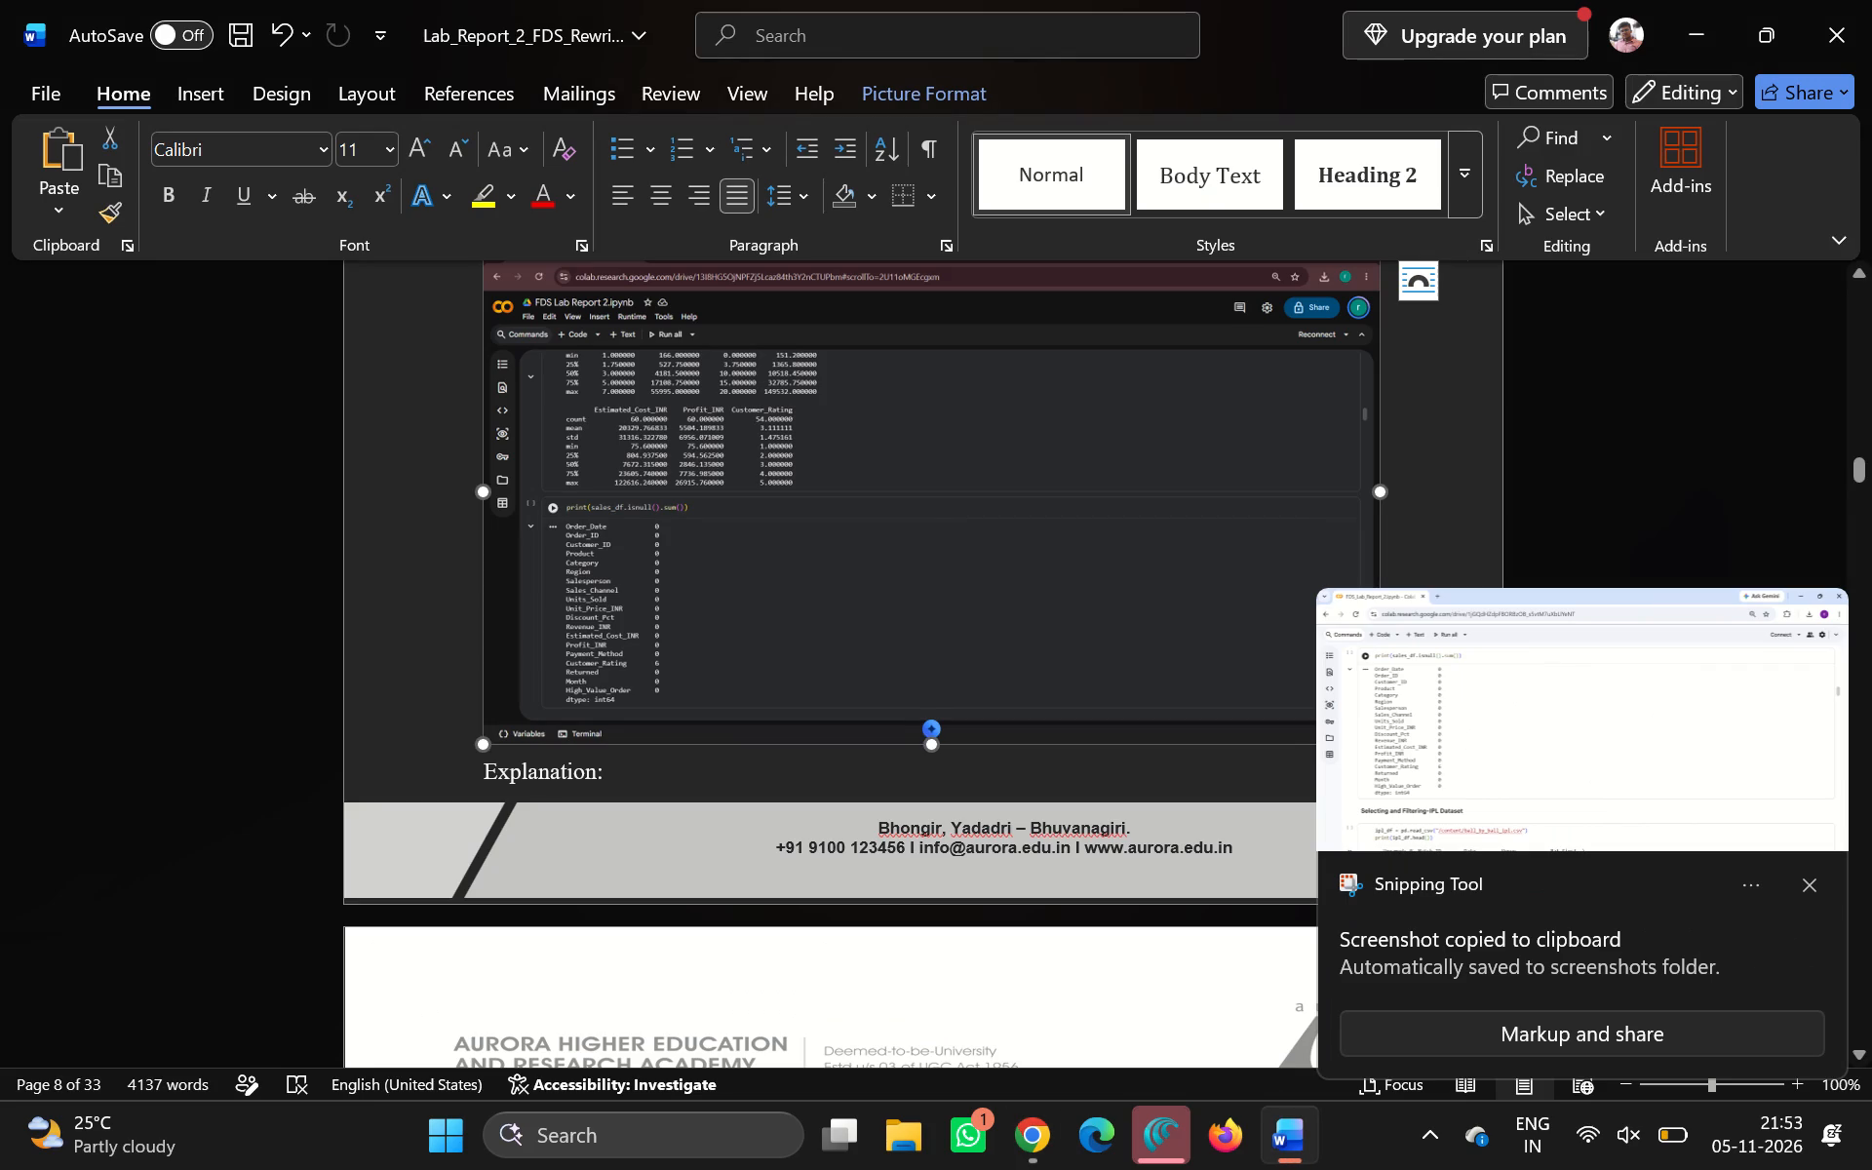
key(BackSpace)
key(ctrl+v)
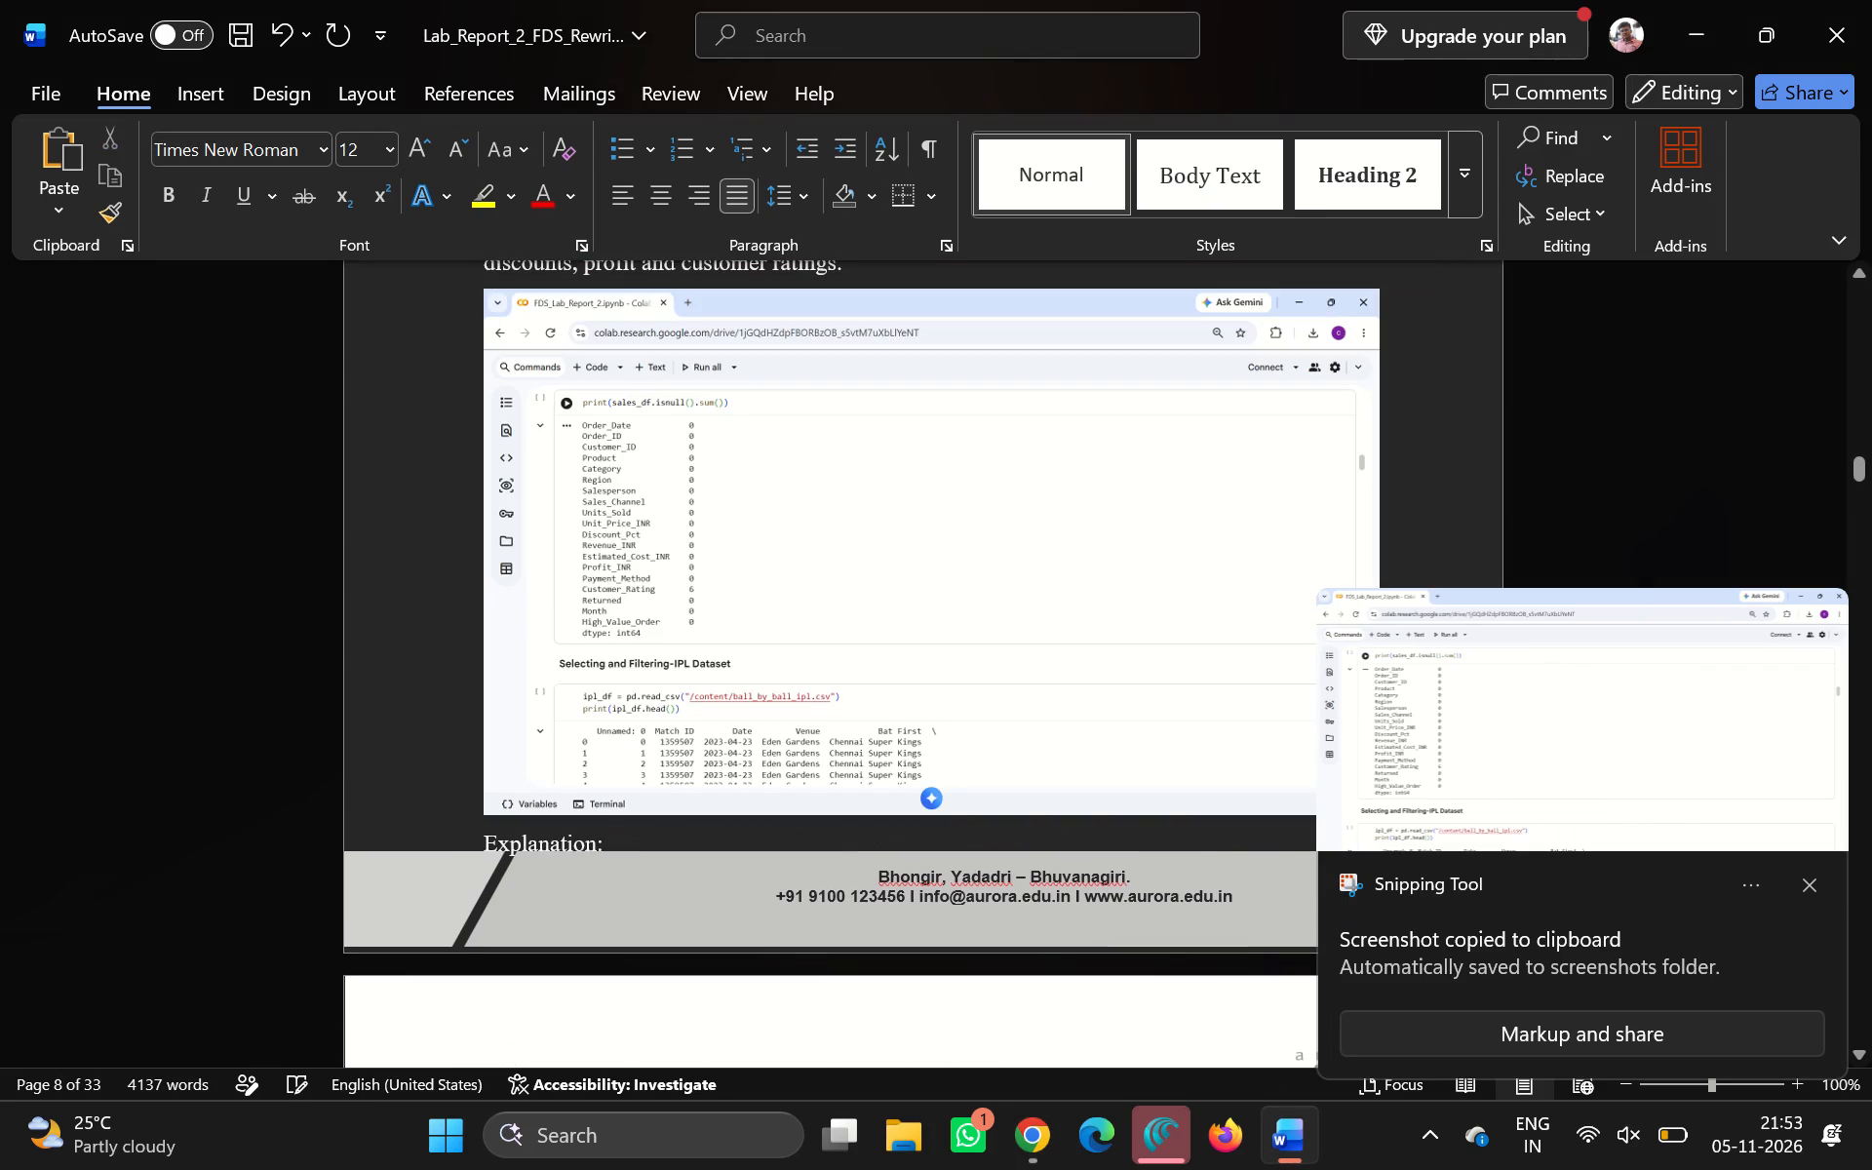
Capture Colab's Selecting and Filtering-IPL Dataset cell with print(ipl_df.head()) as a window screenshot, and locate the matching old picture in the Word report.
key(alt+Tab)
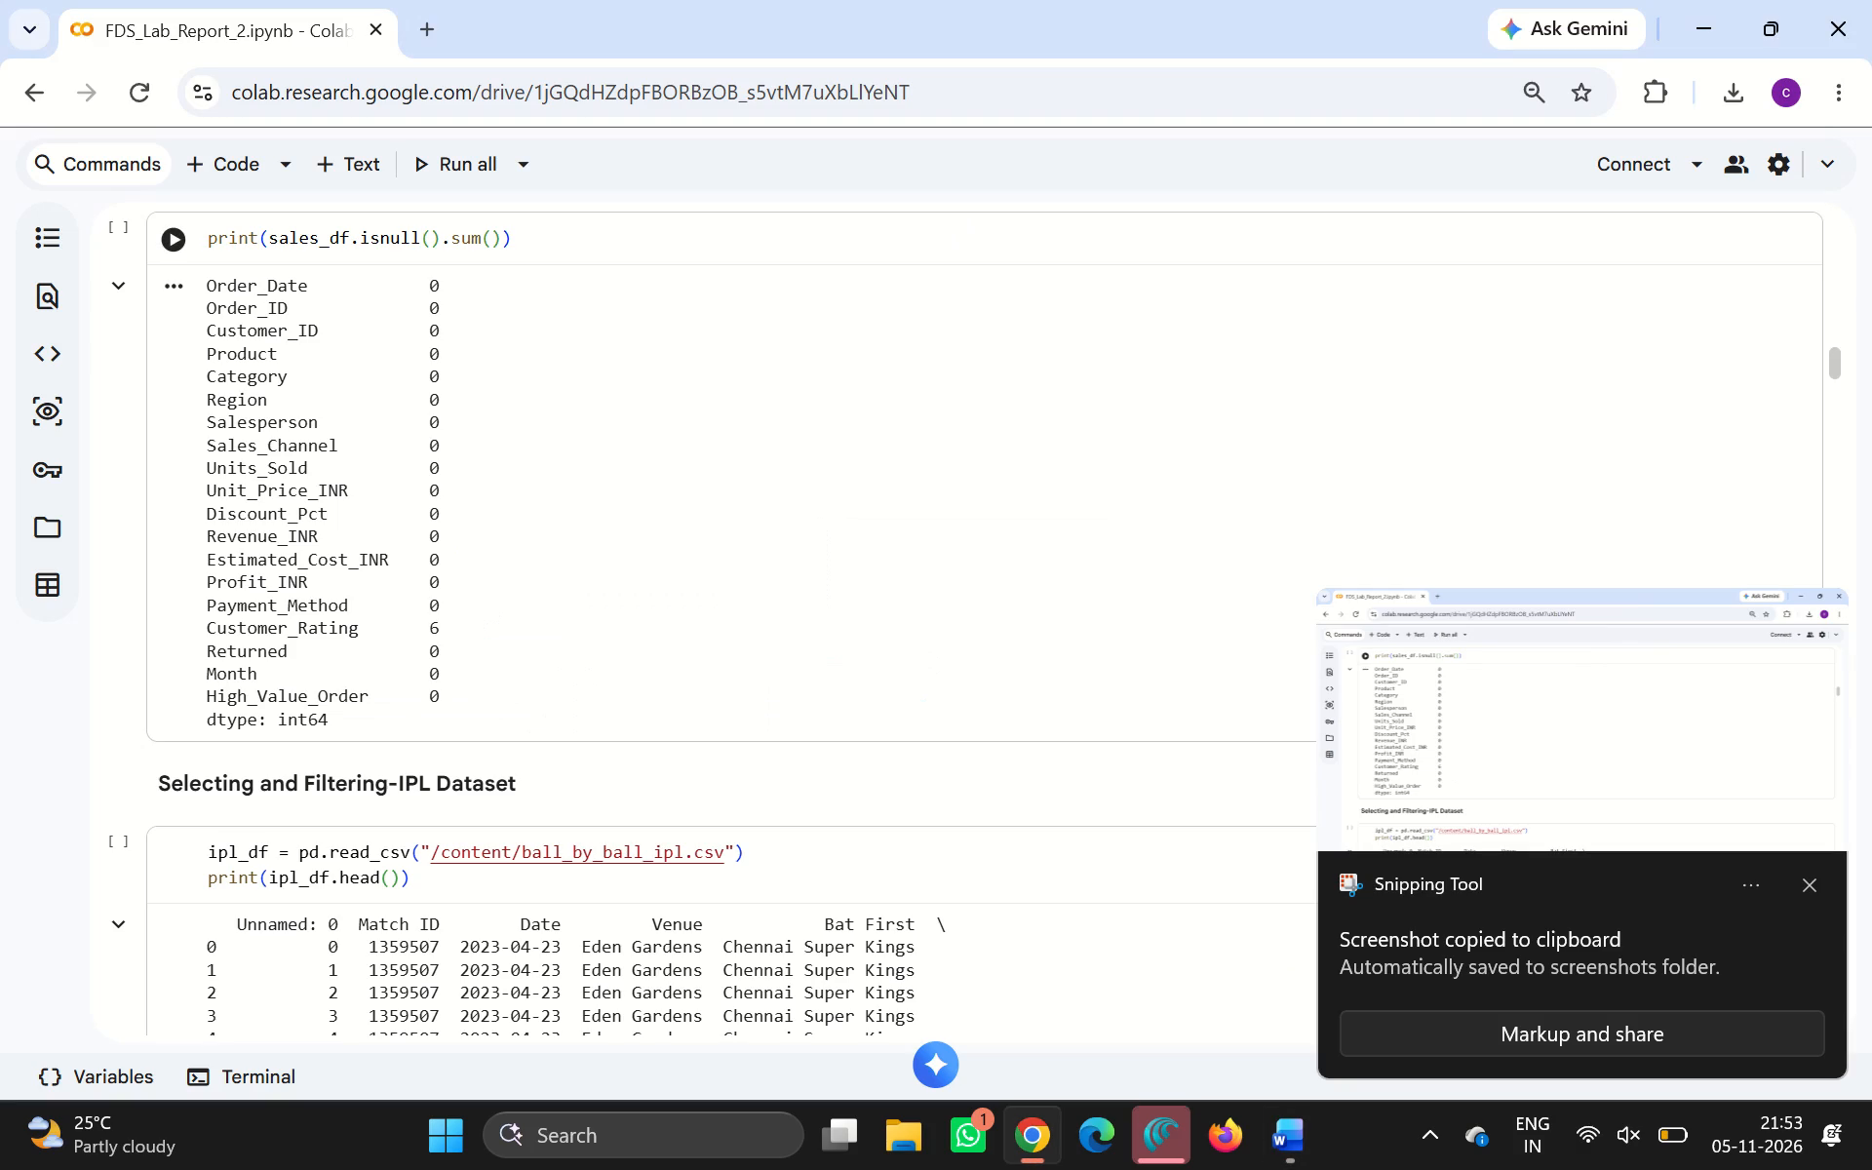
scroll(724, 408, down, 3)
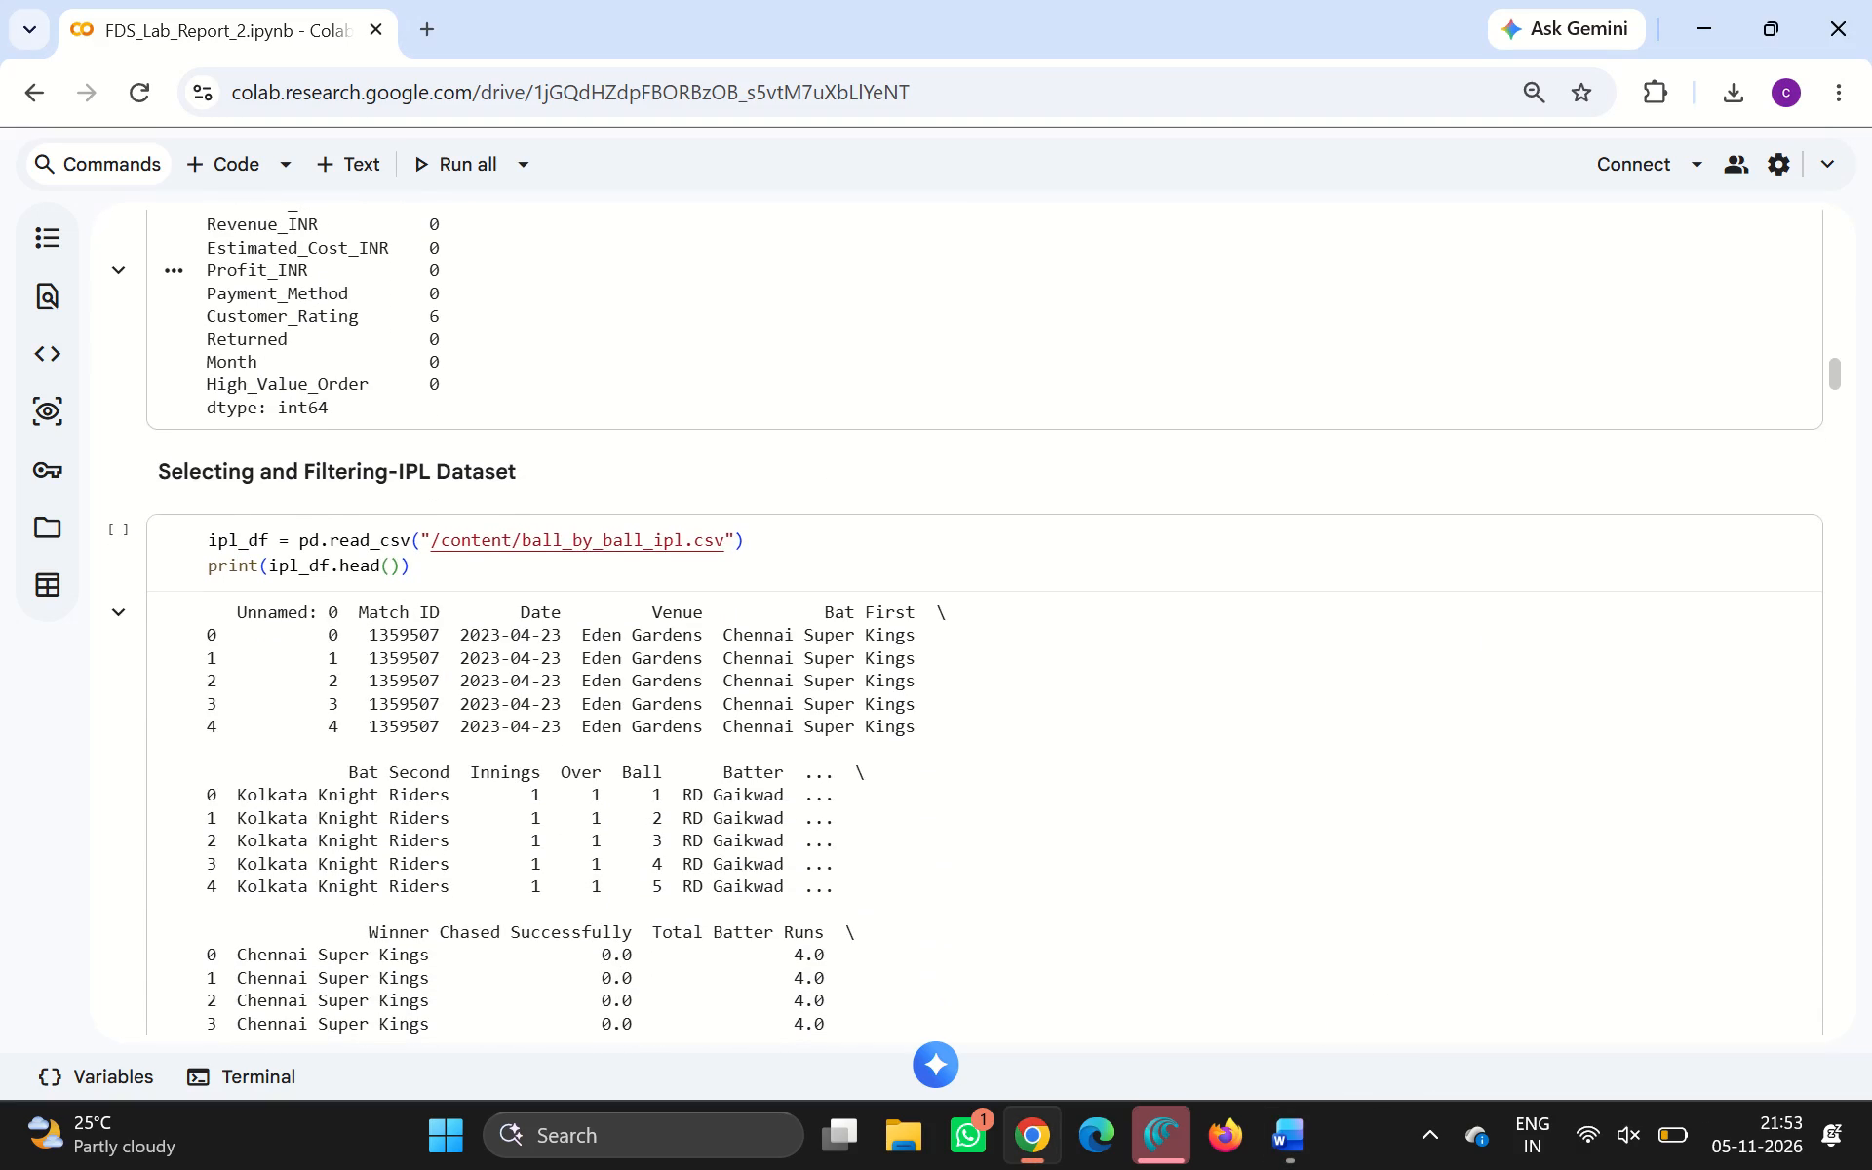
scroll(724, 408, down, 2)
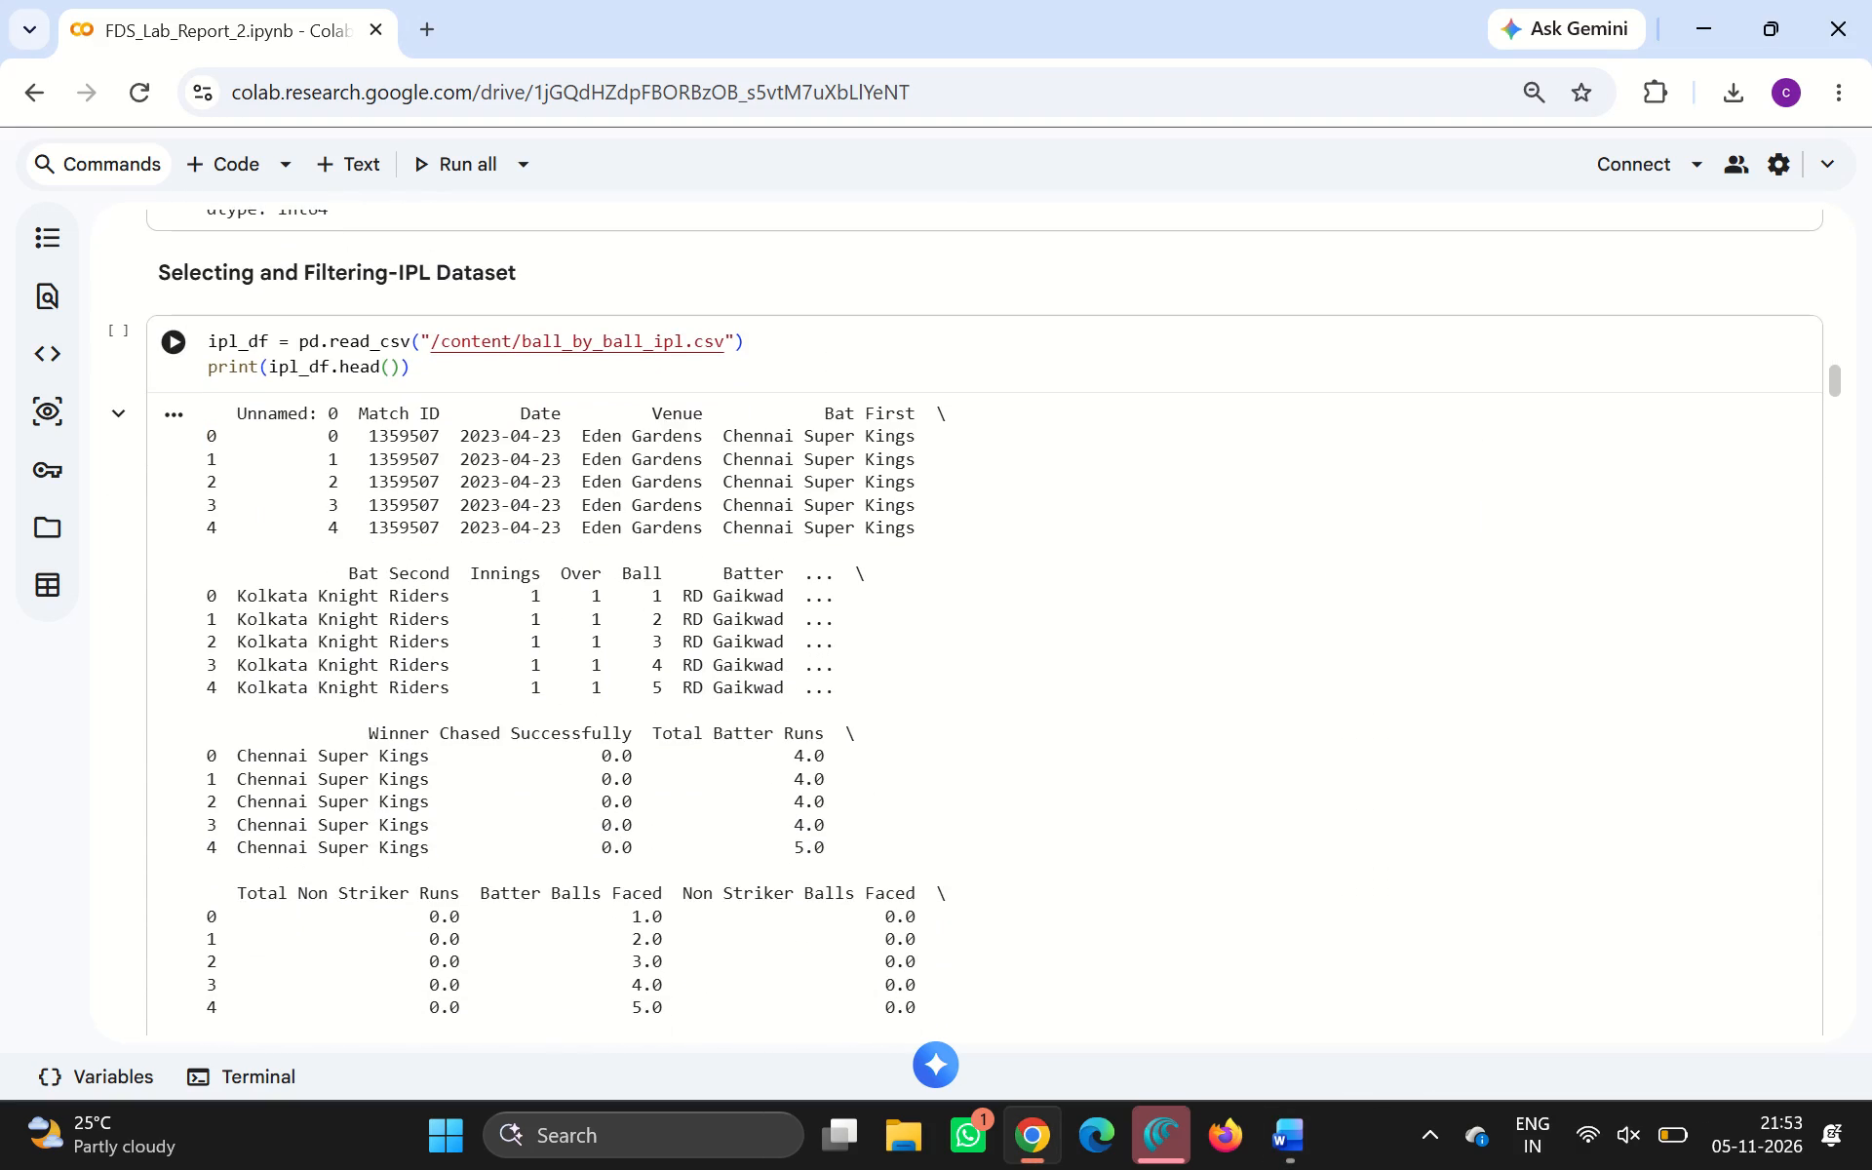
key(Print)
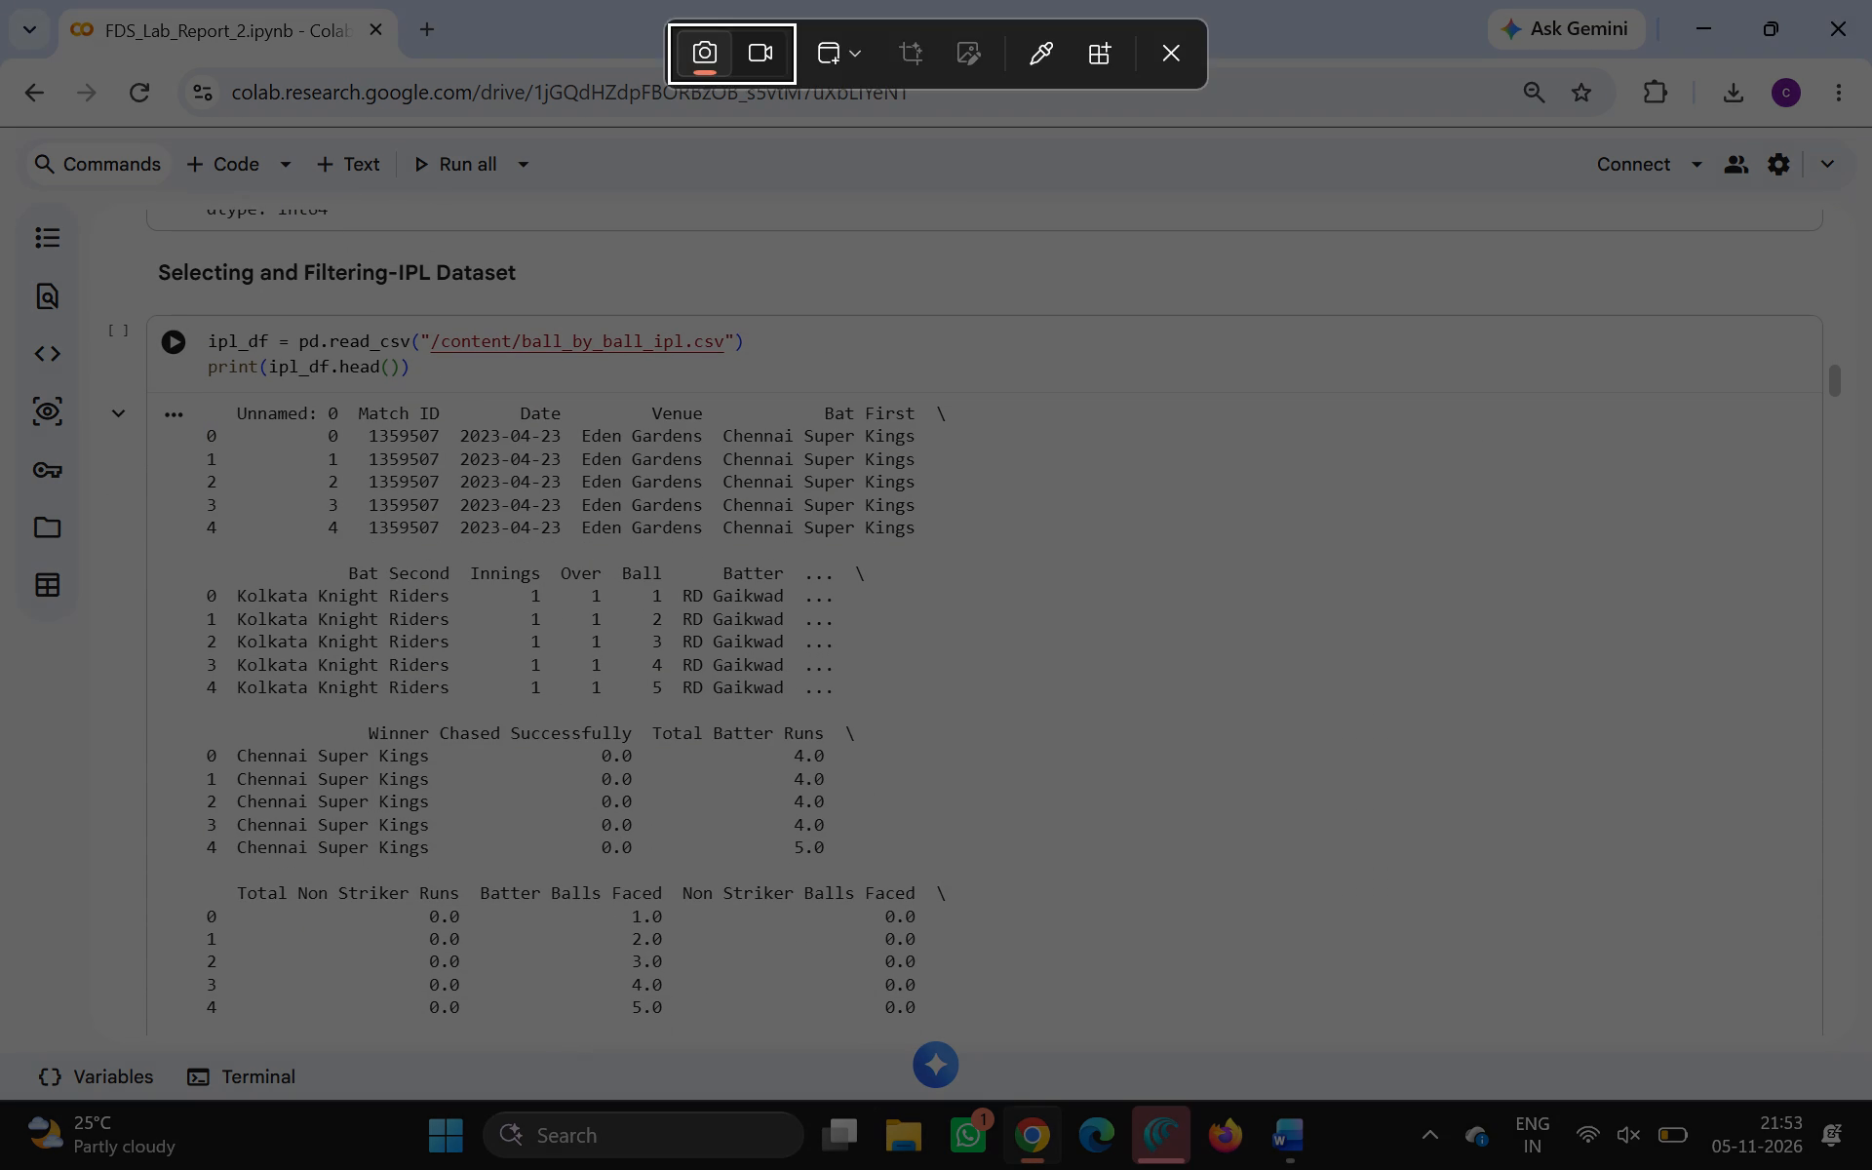
click(723, 540)
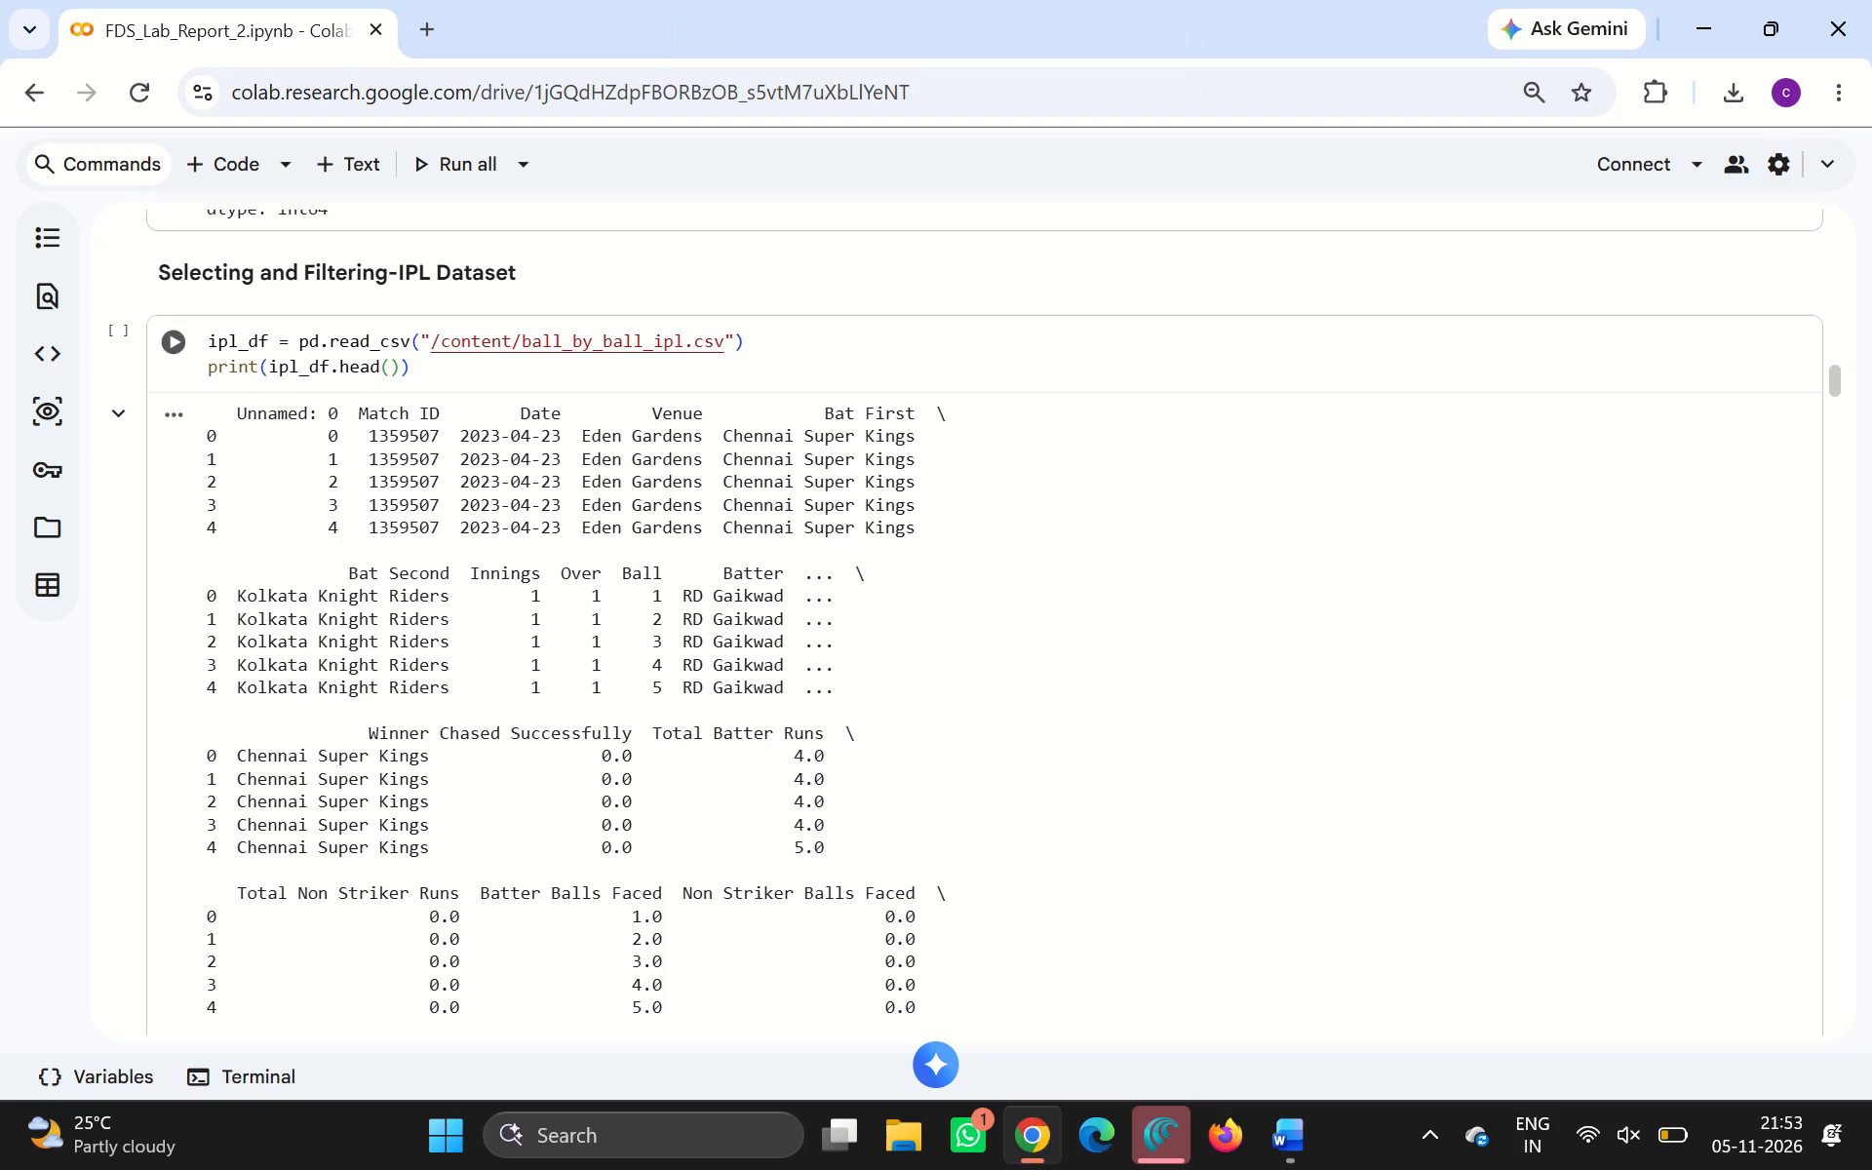
key(alt+Tab)
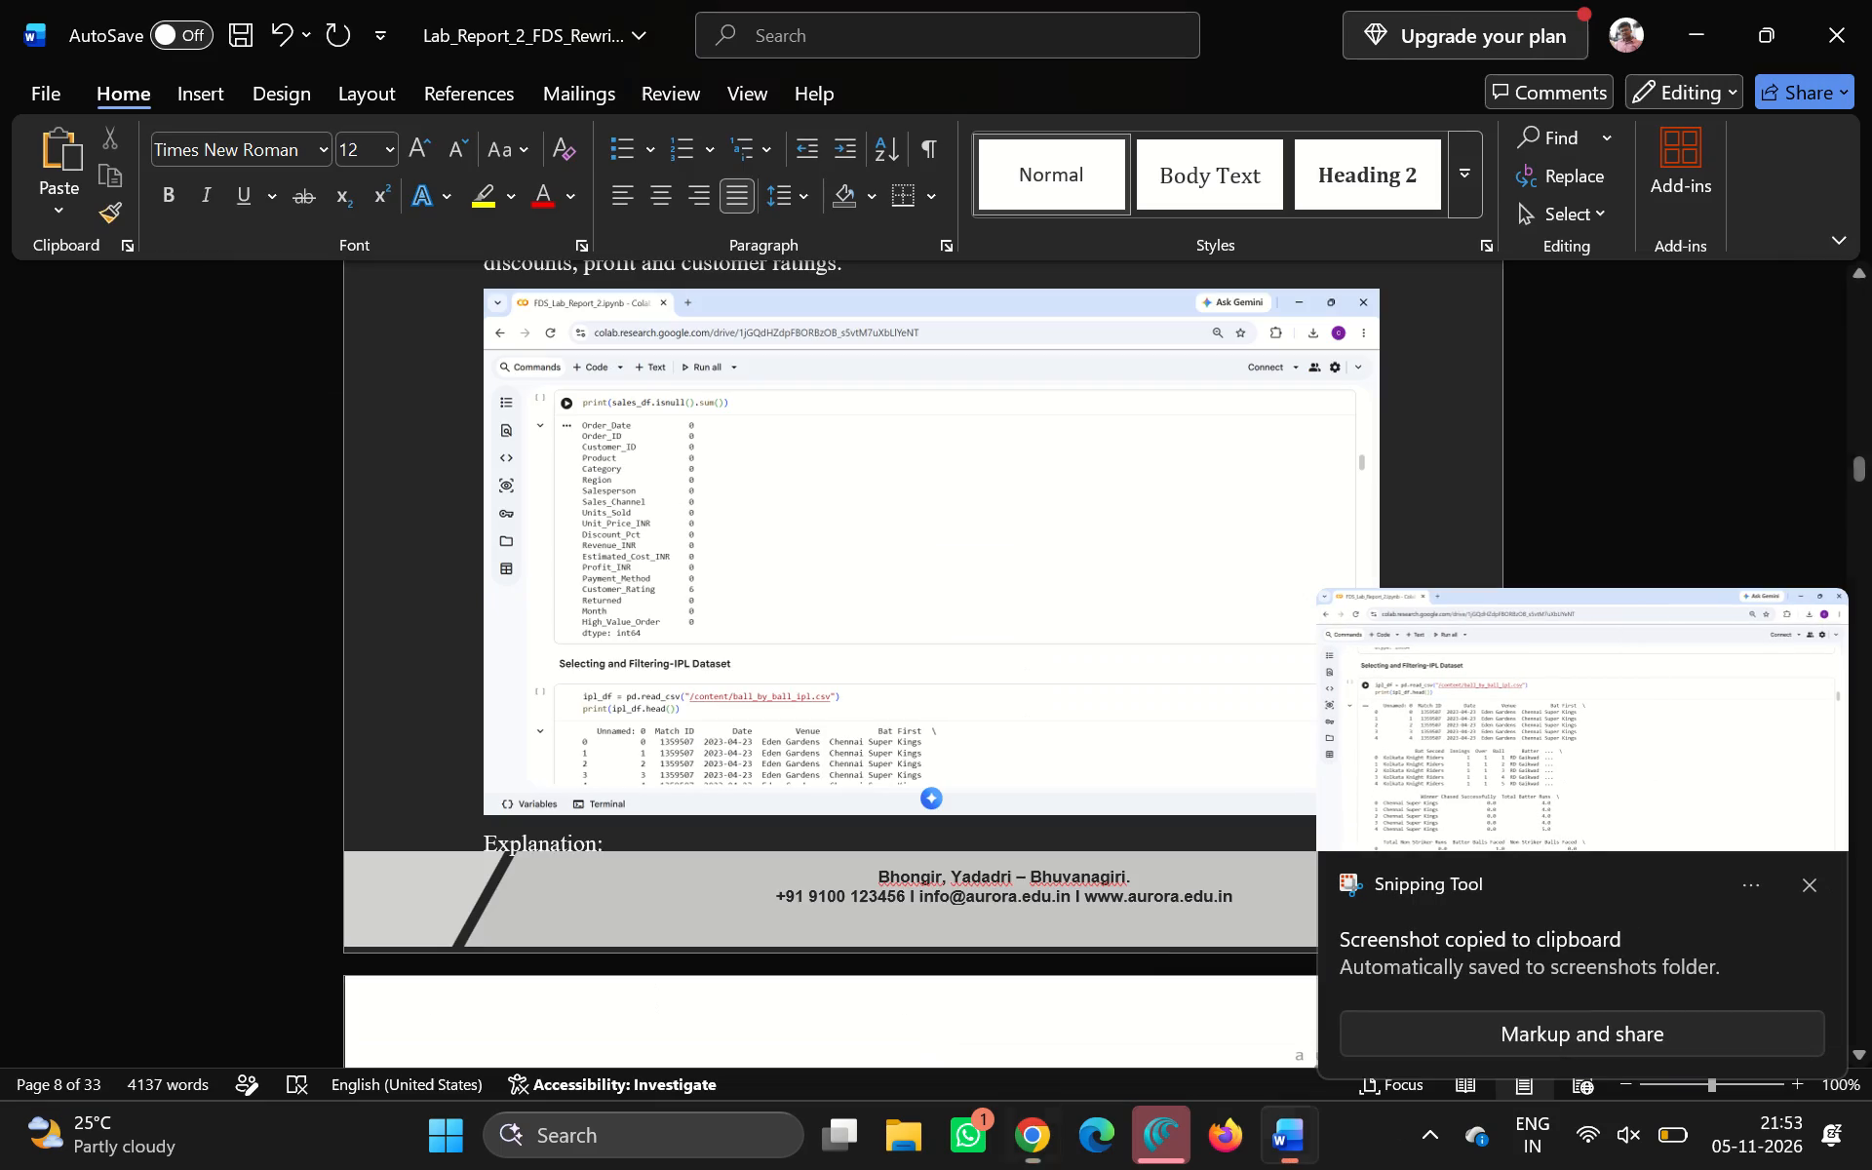
scroll(687, 612, down, 6)
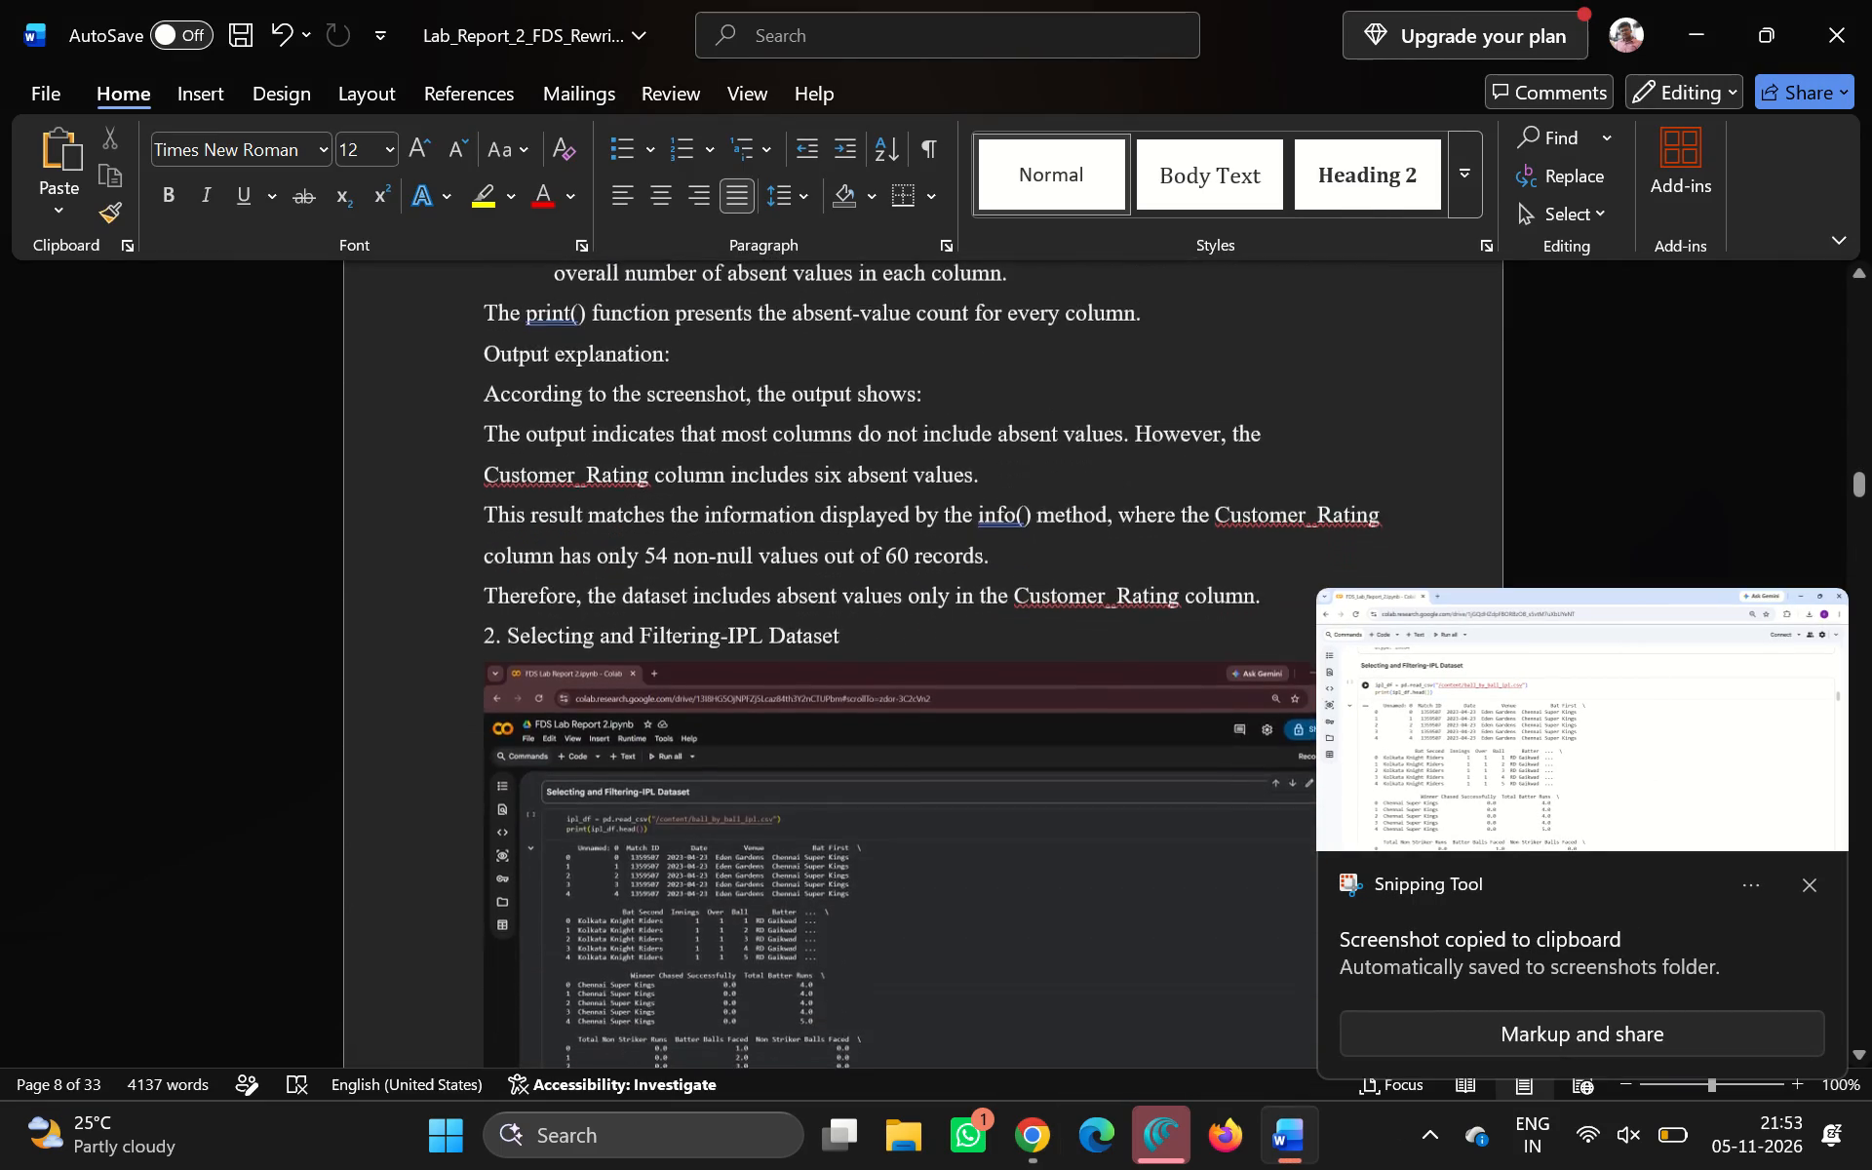
scroll(687, 612, down, 1)
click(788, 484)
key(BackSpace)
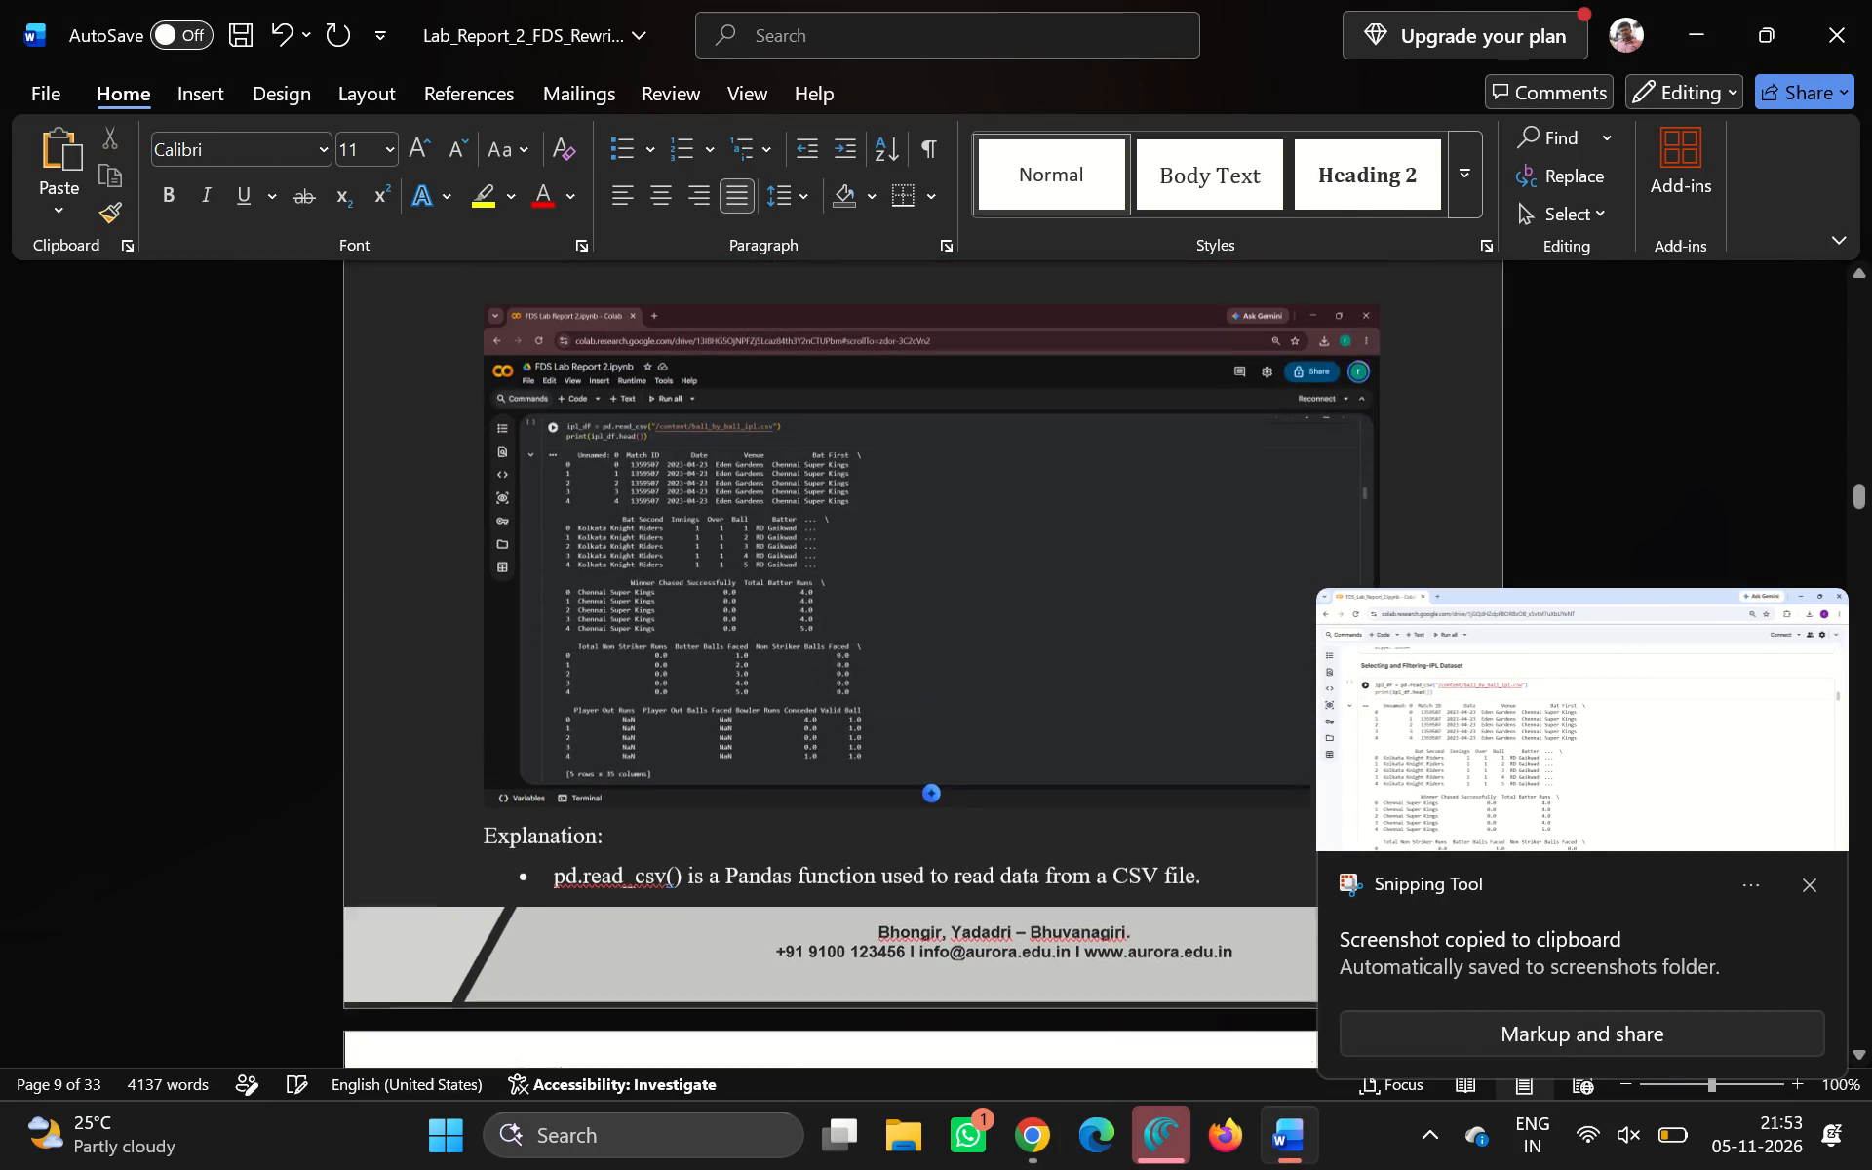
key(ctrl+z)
Replace the old picture directly under the heading "2. Selecting and Filtering-IPL Dataset" with the copied window screenshot.
scroll(788, 484, up, 1)
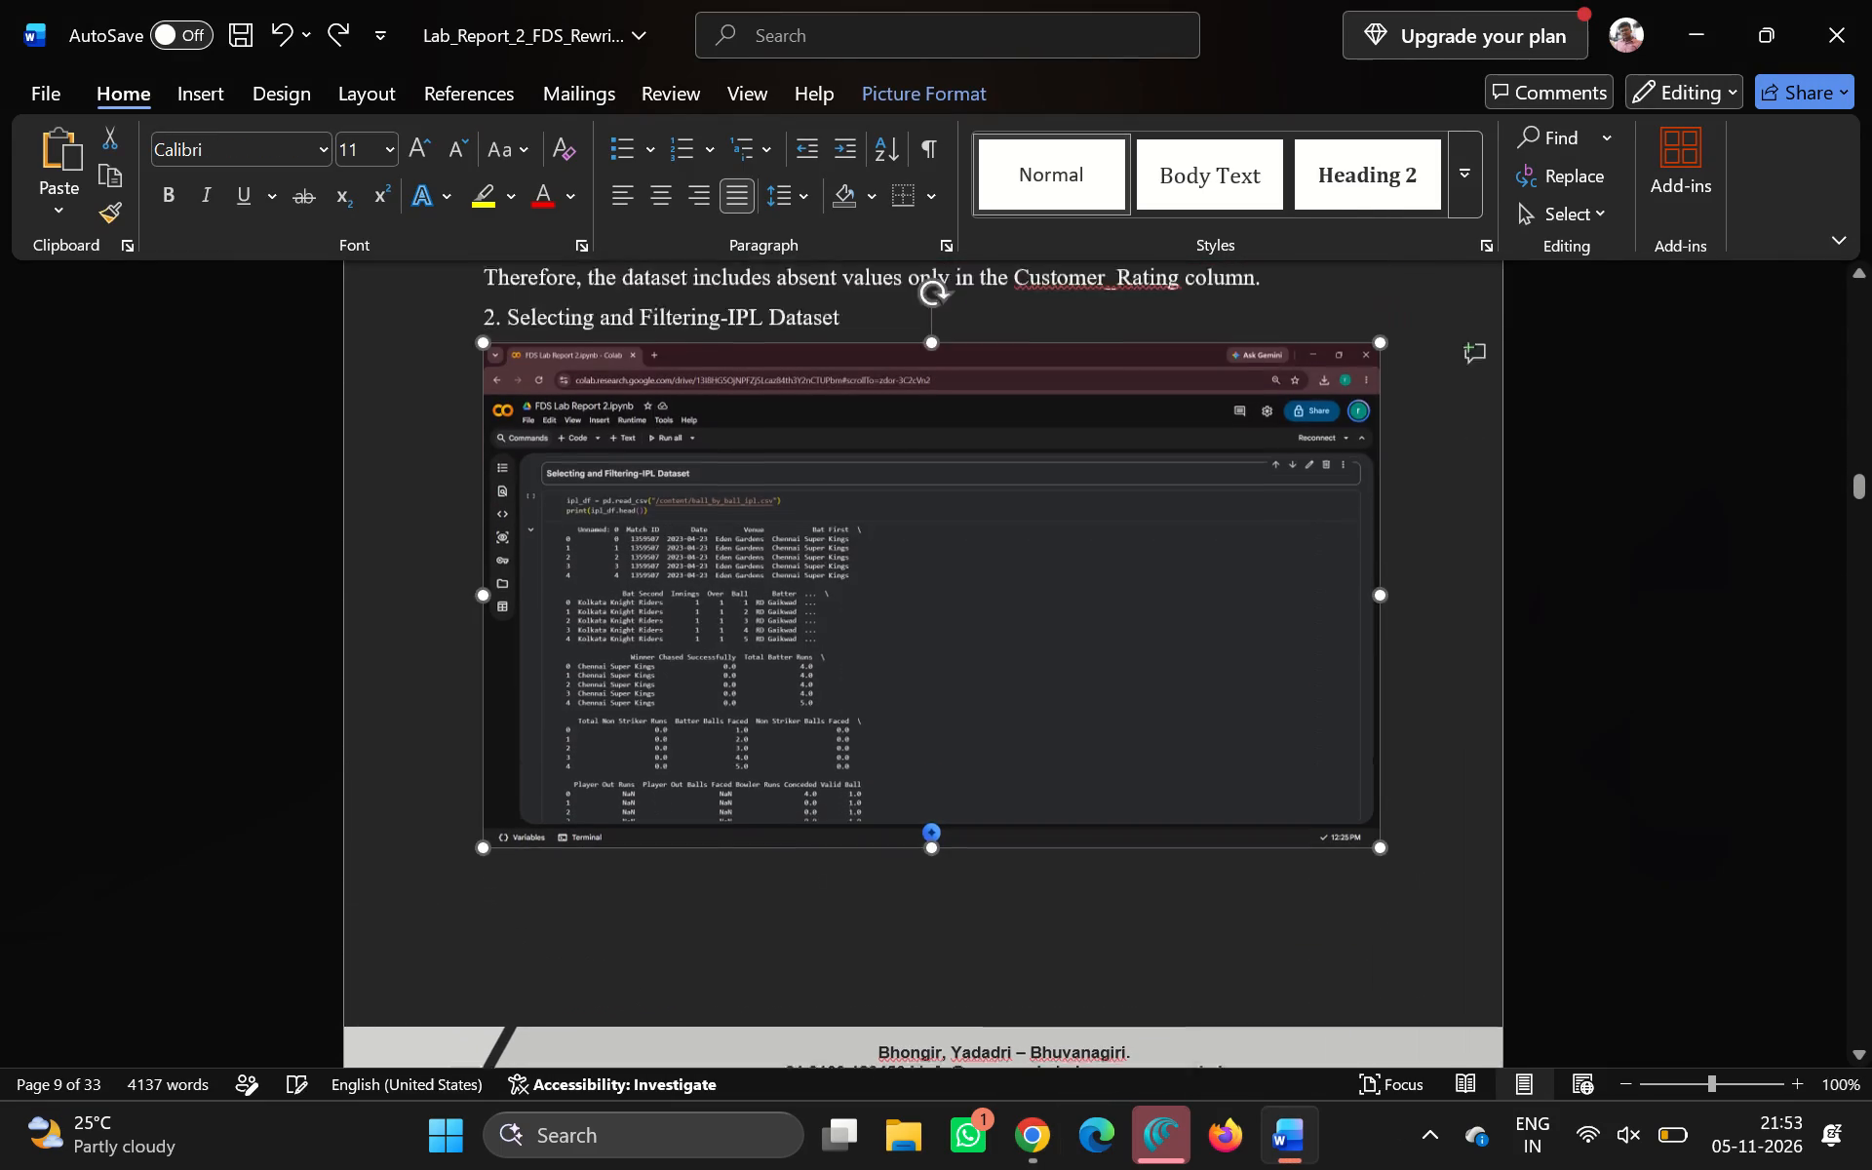
scroll(788, 484, up, 3)
scroll(788, 484, down, 1)
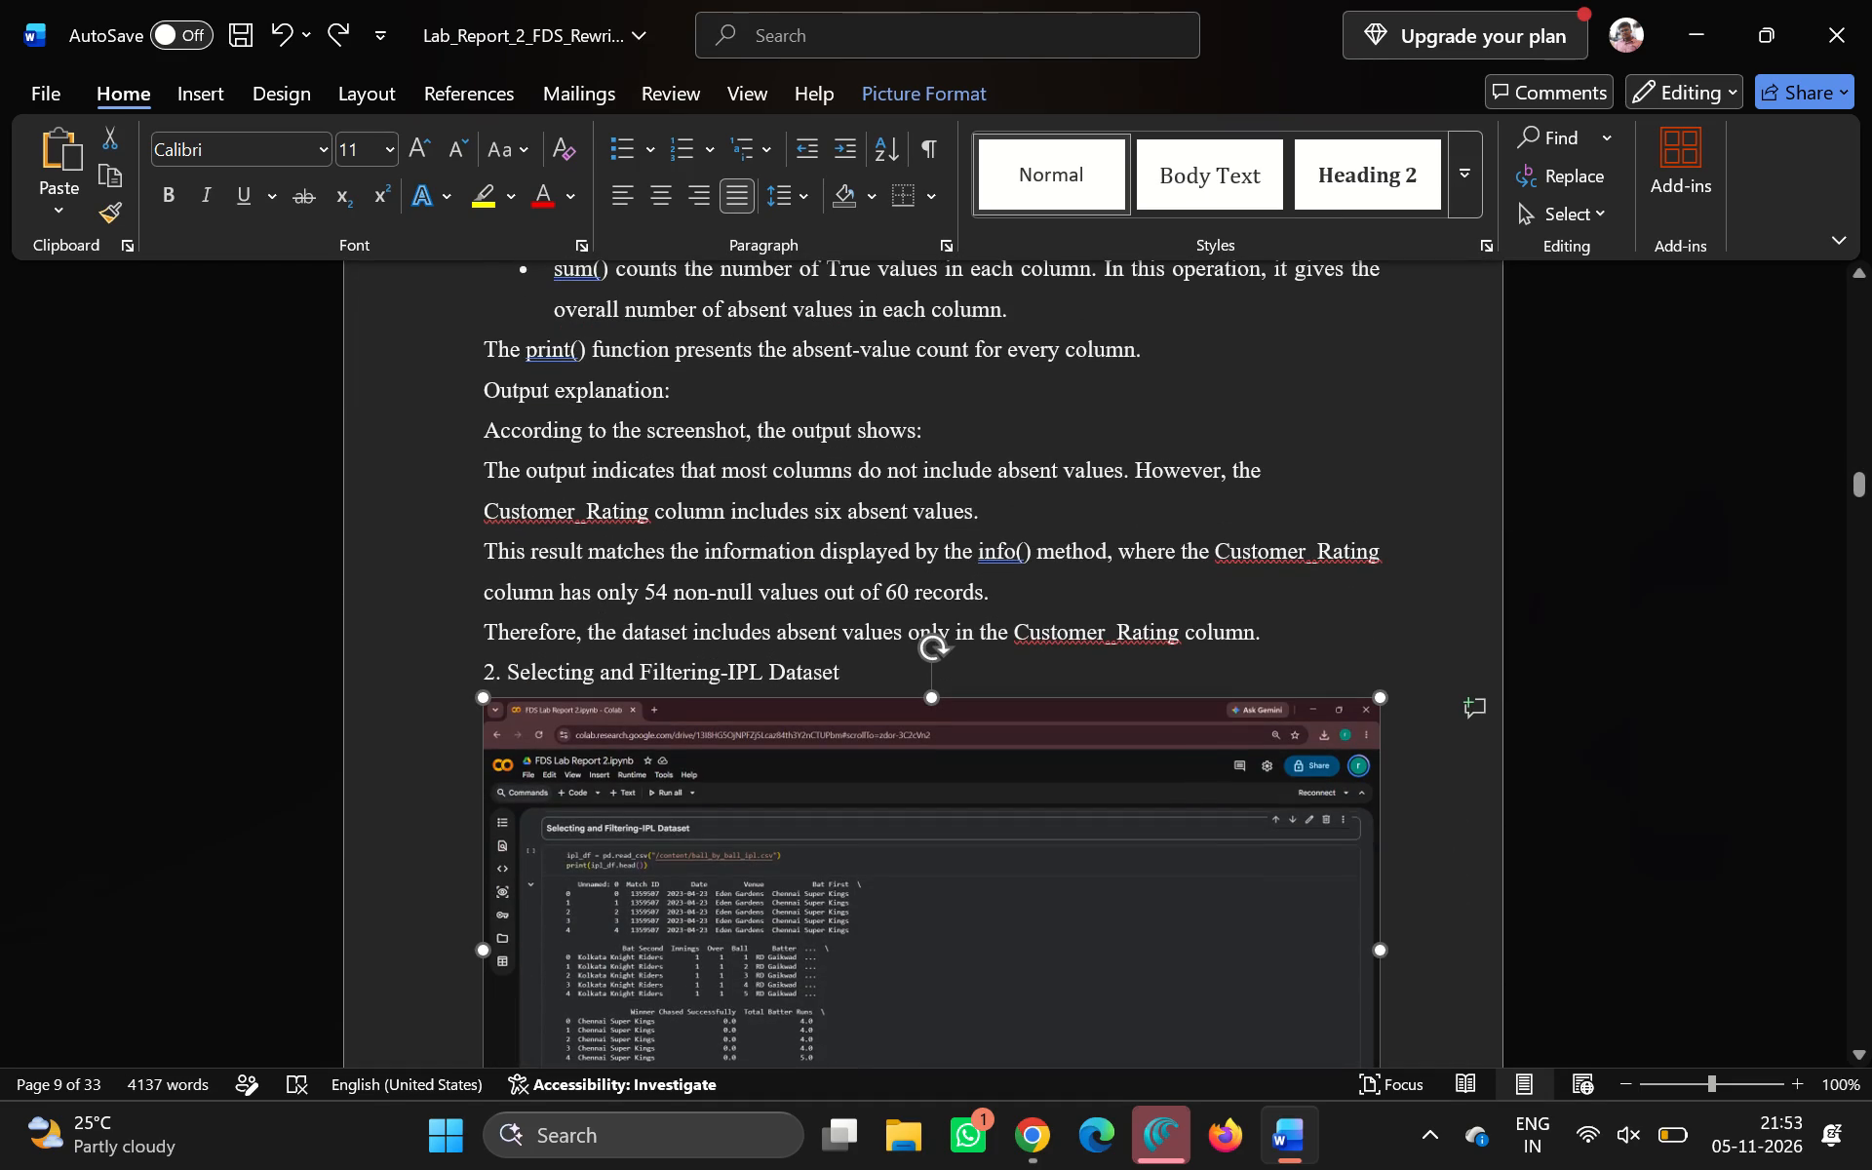
click(643, 910)
key(BackSpace)
key(ctrl+v)
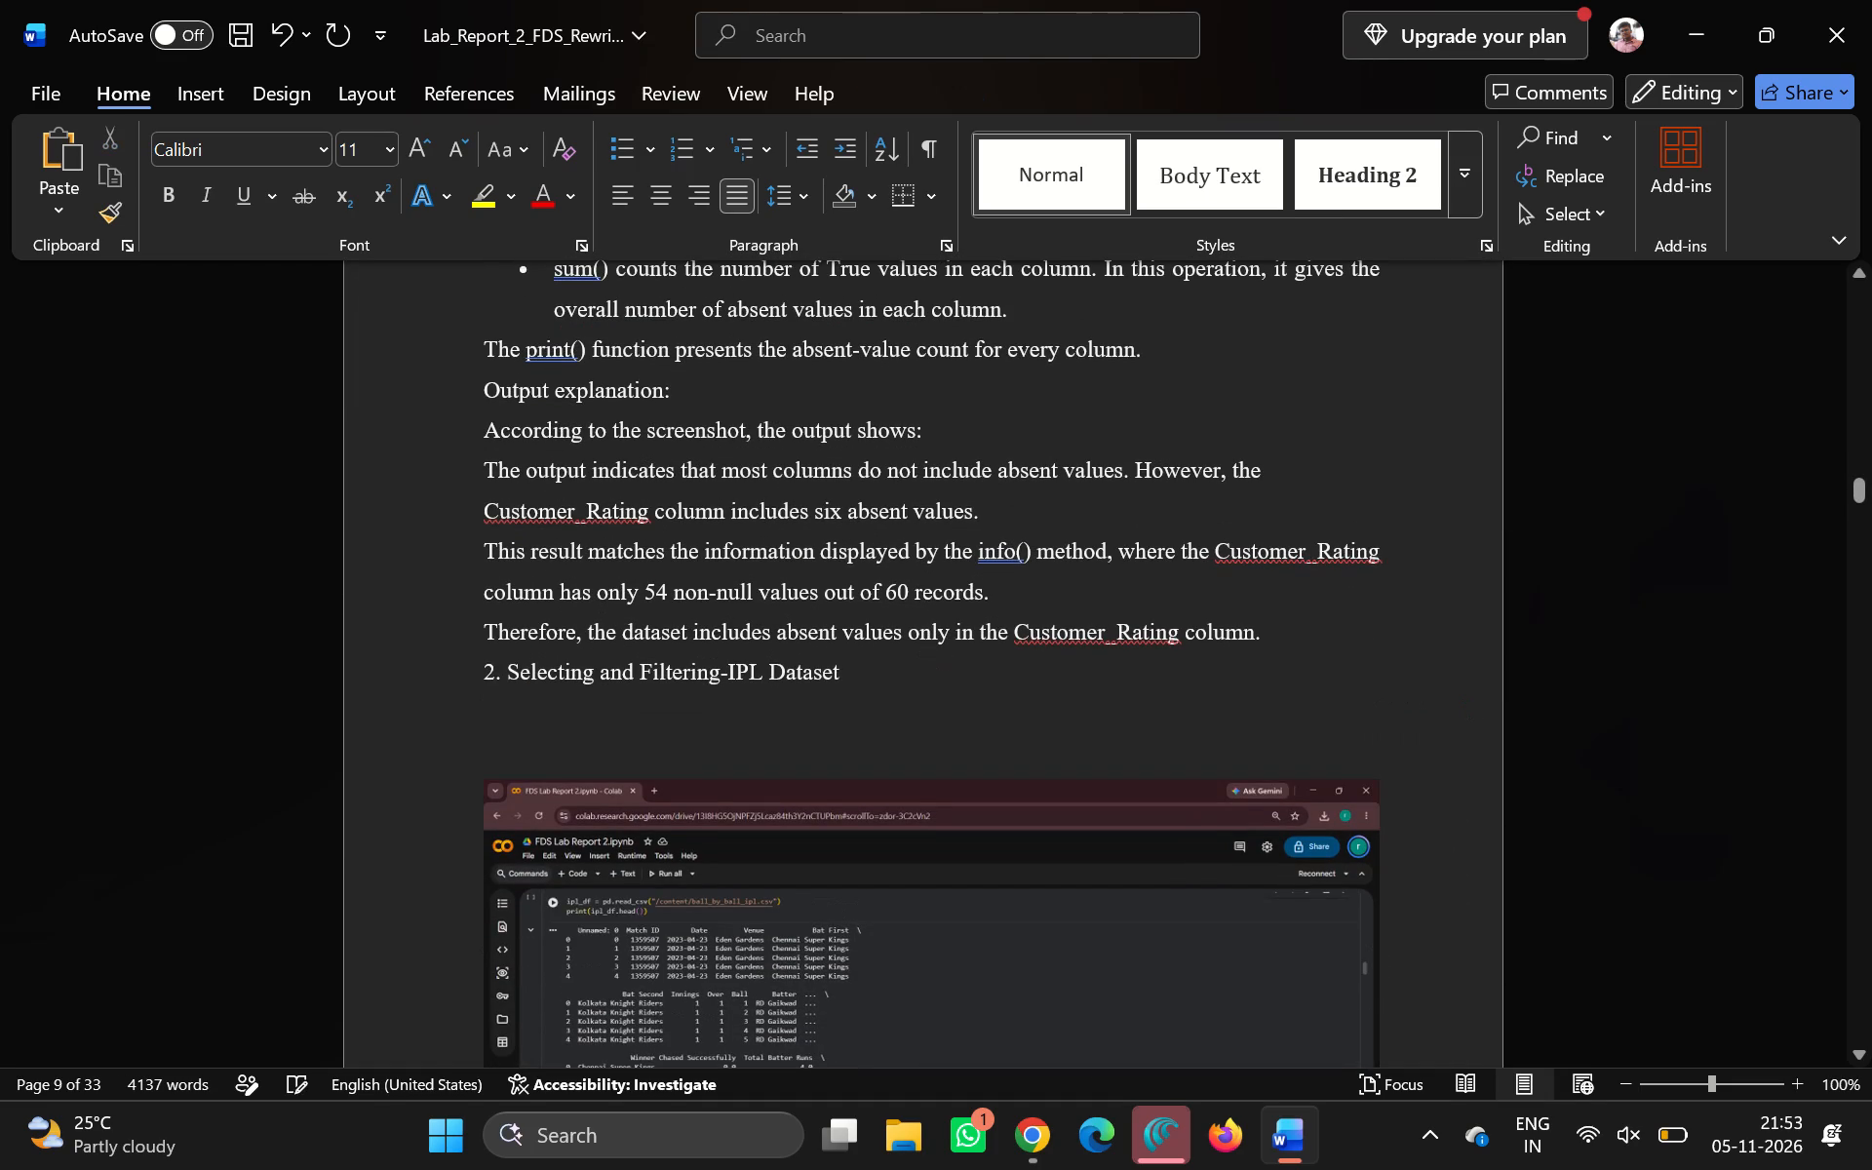
Compare the new IPL screenshot with the second old ipl_df.head() picture, and delete that old picture above the pd.read_csv() explanation.
scroll(643, 910, down, 2)
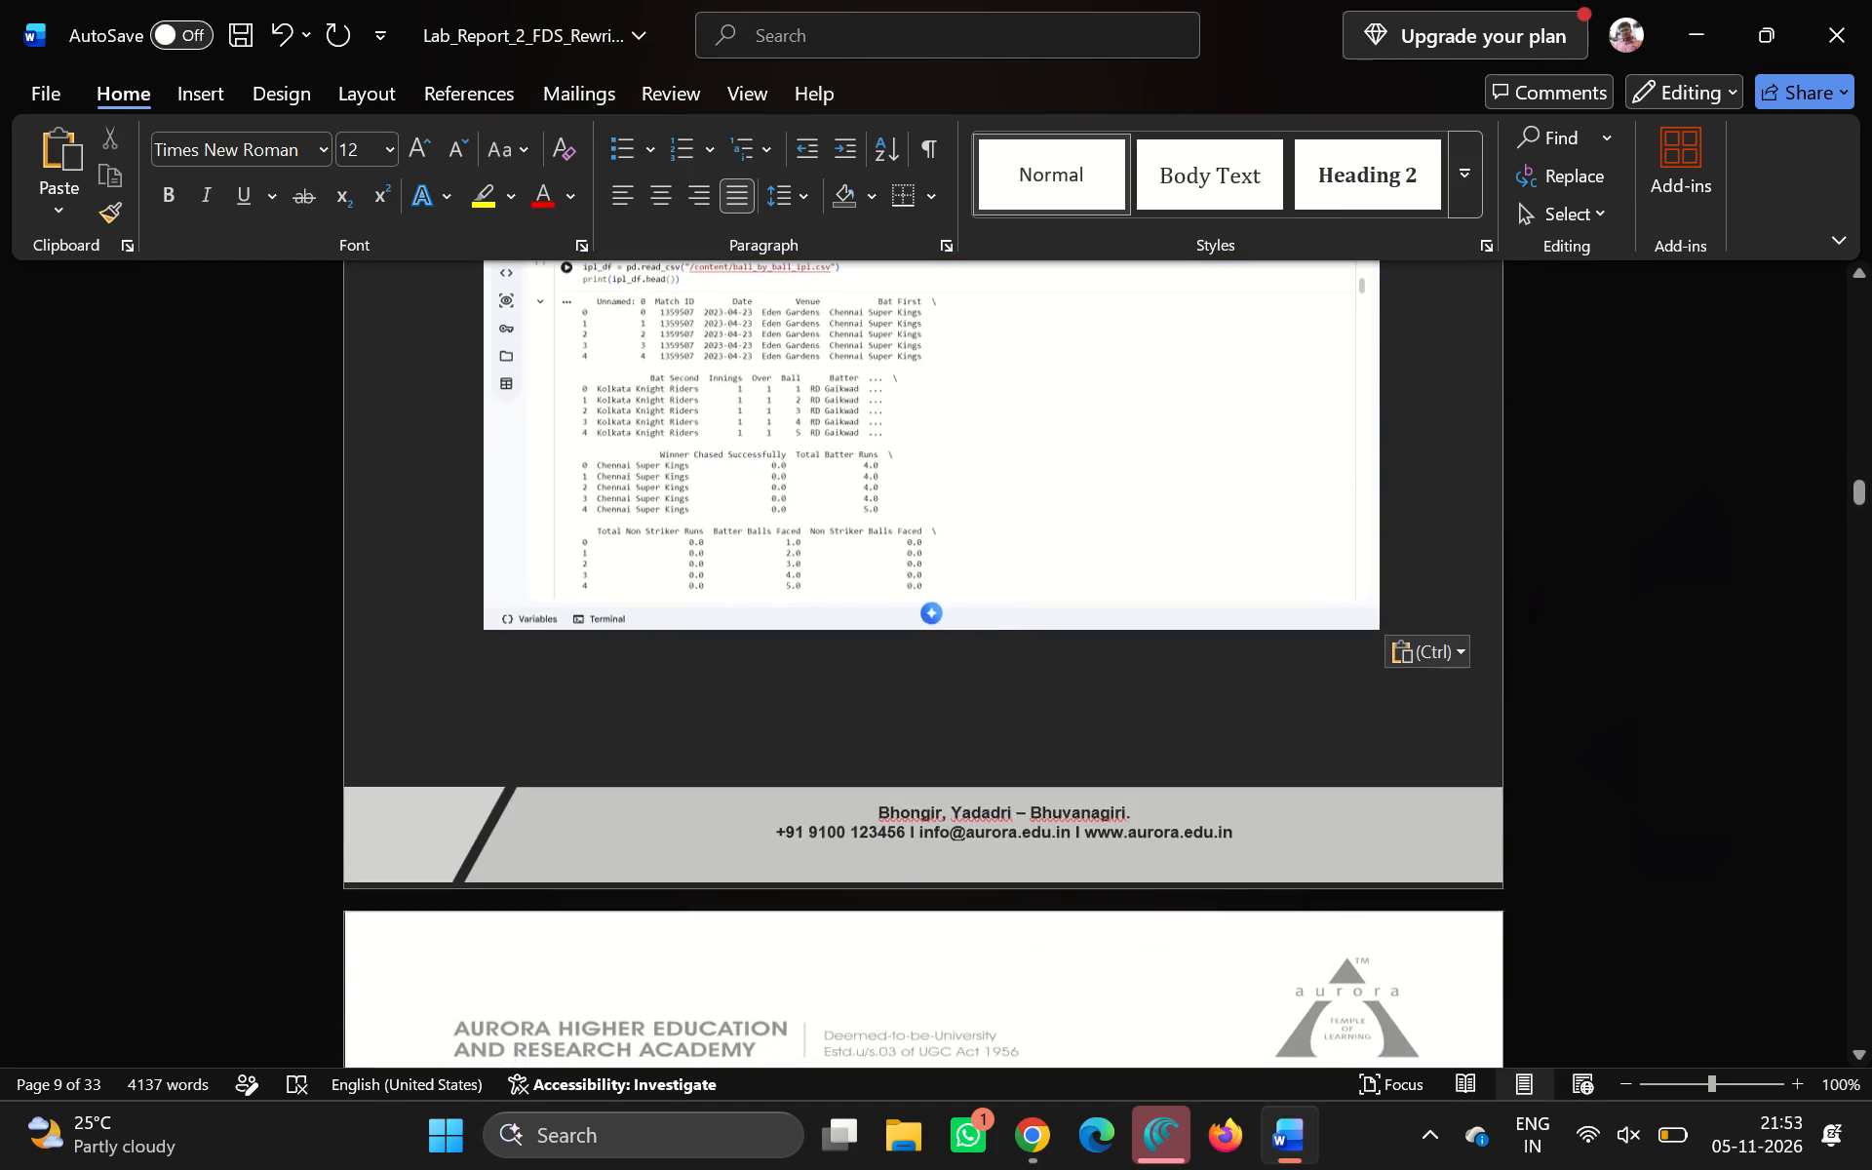
scroll(643, 910, down, 2)
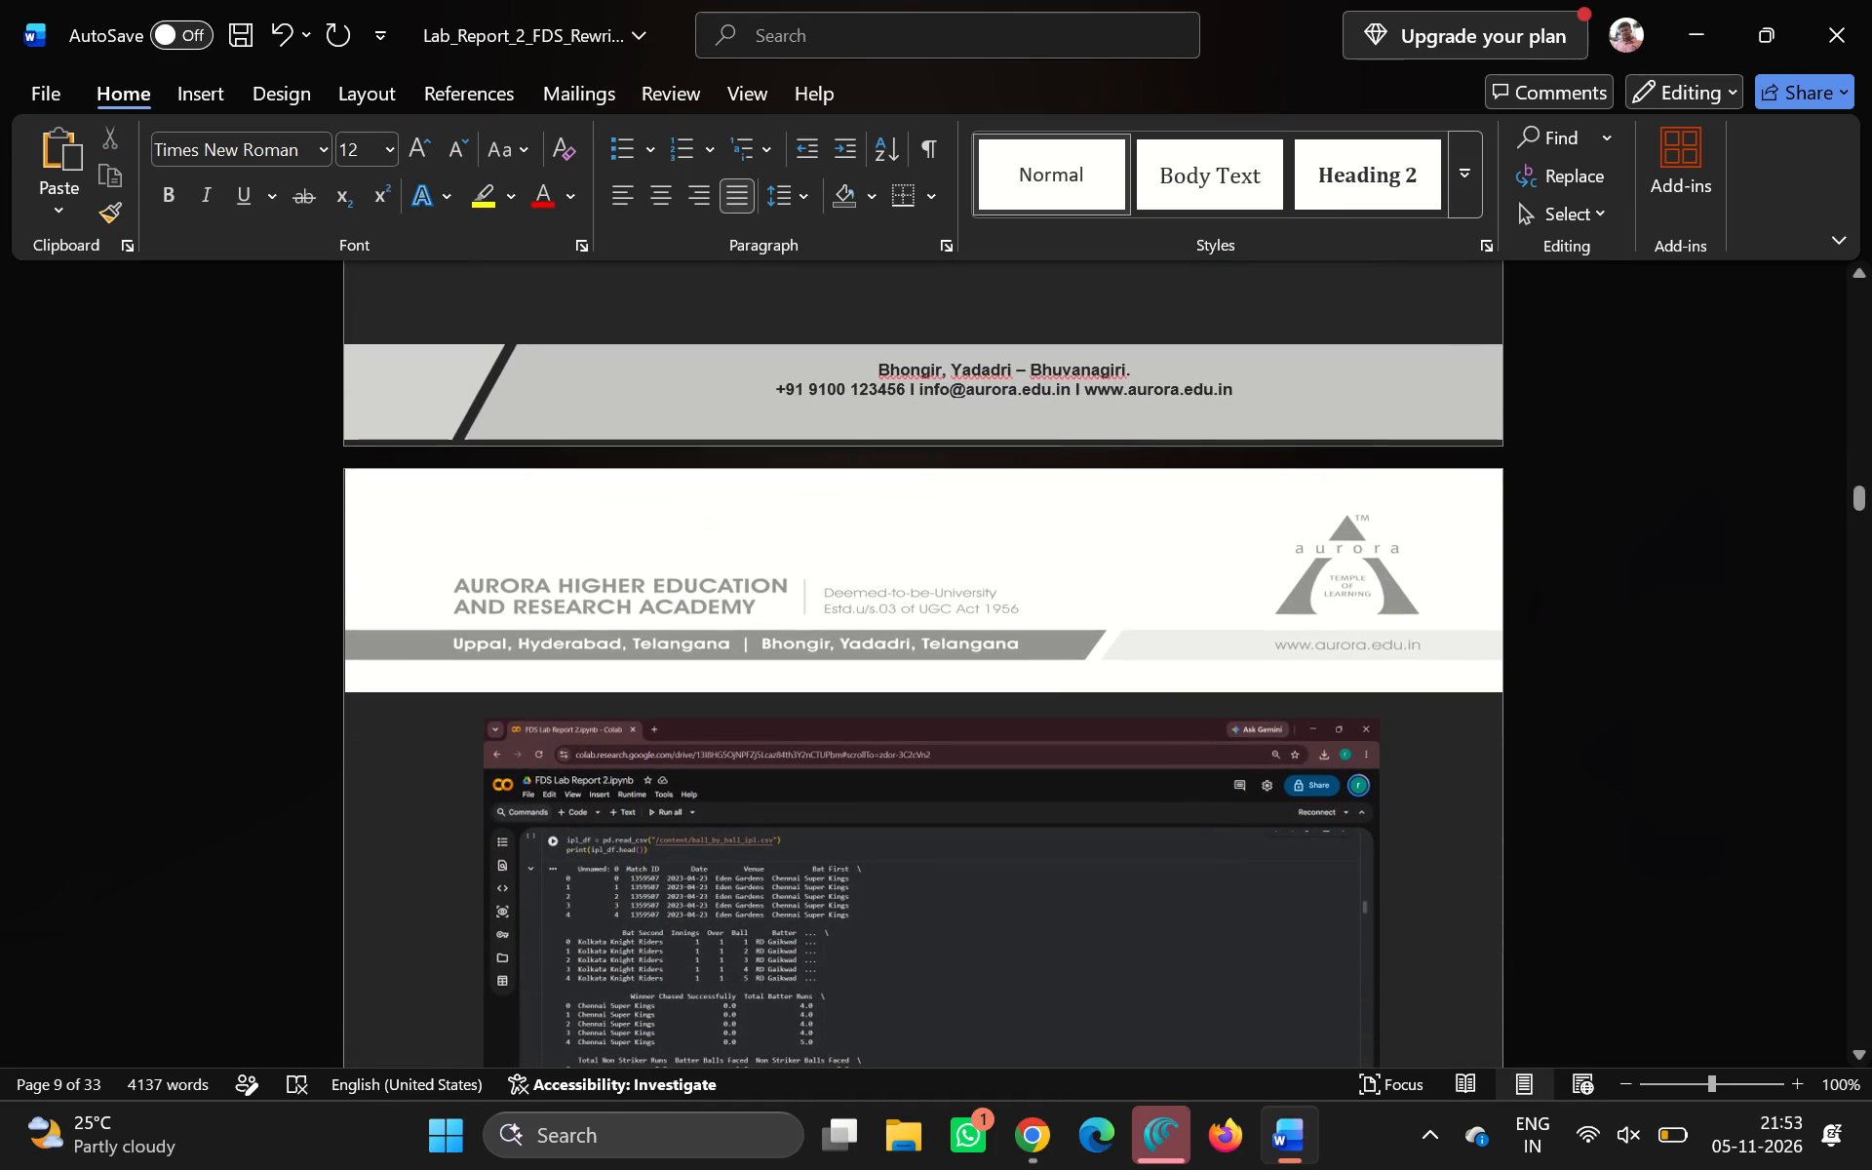
scroll(643, 910, up, 7)
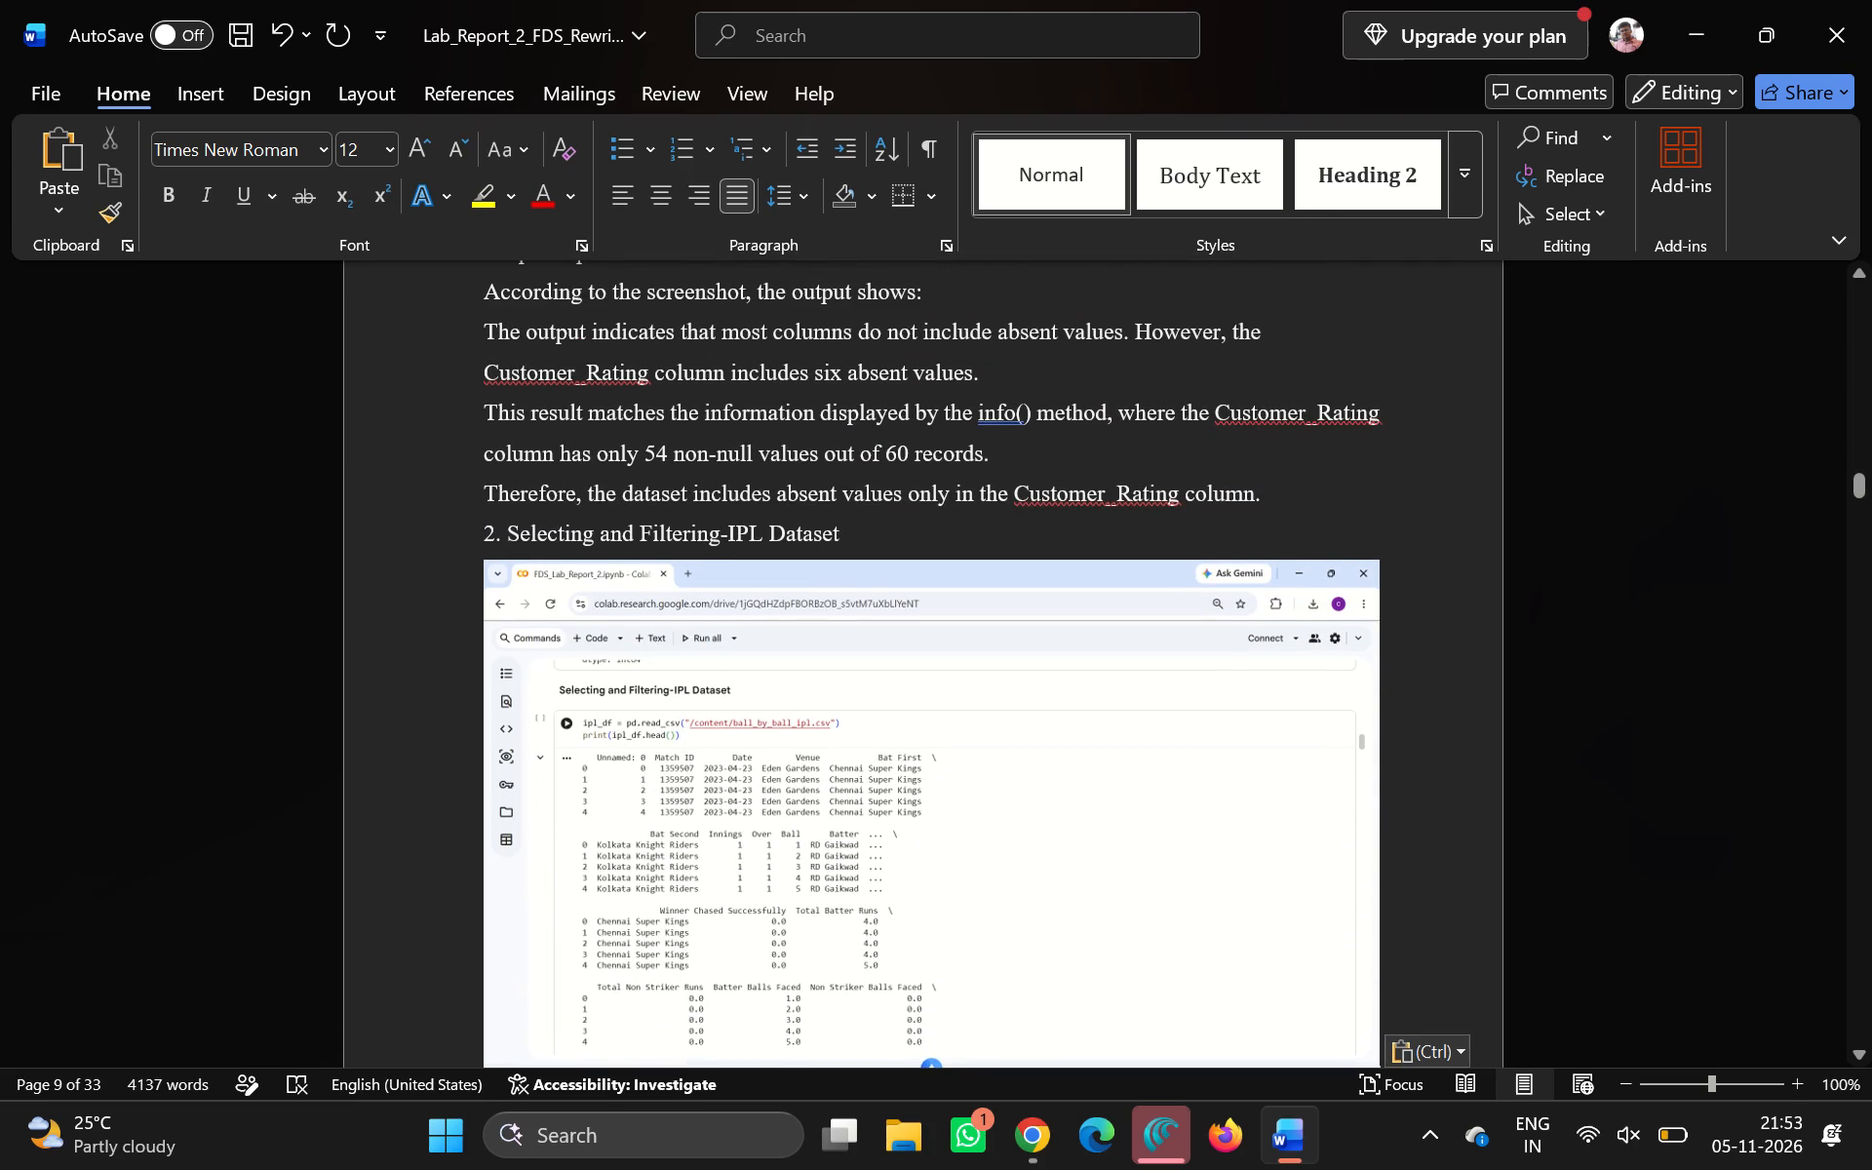
scroll(643, 910, down, 1)
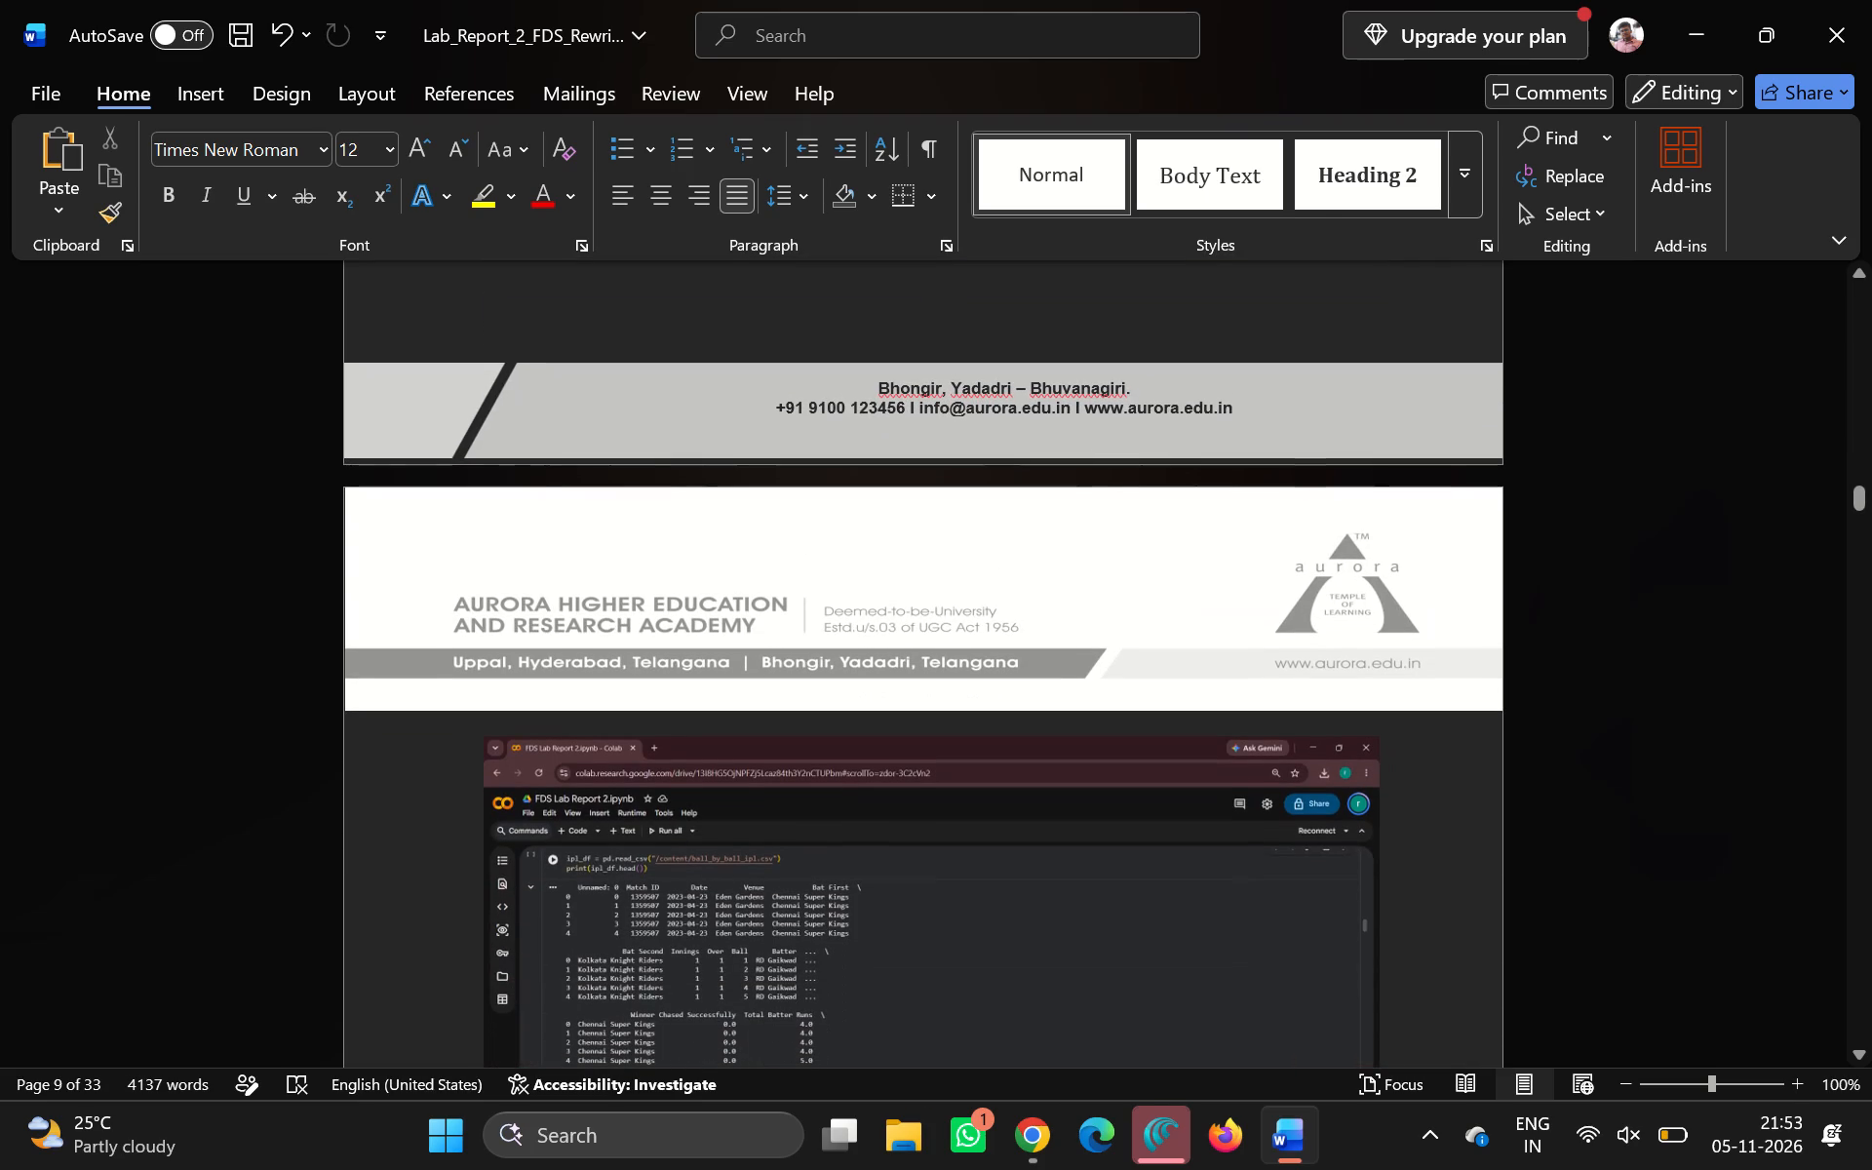
scroll(643, 910, up, 1)
scroll(643, 910, down, 1)
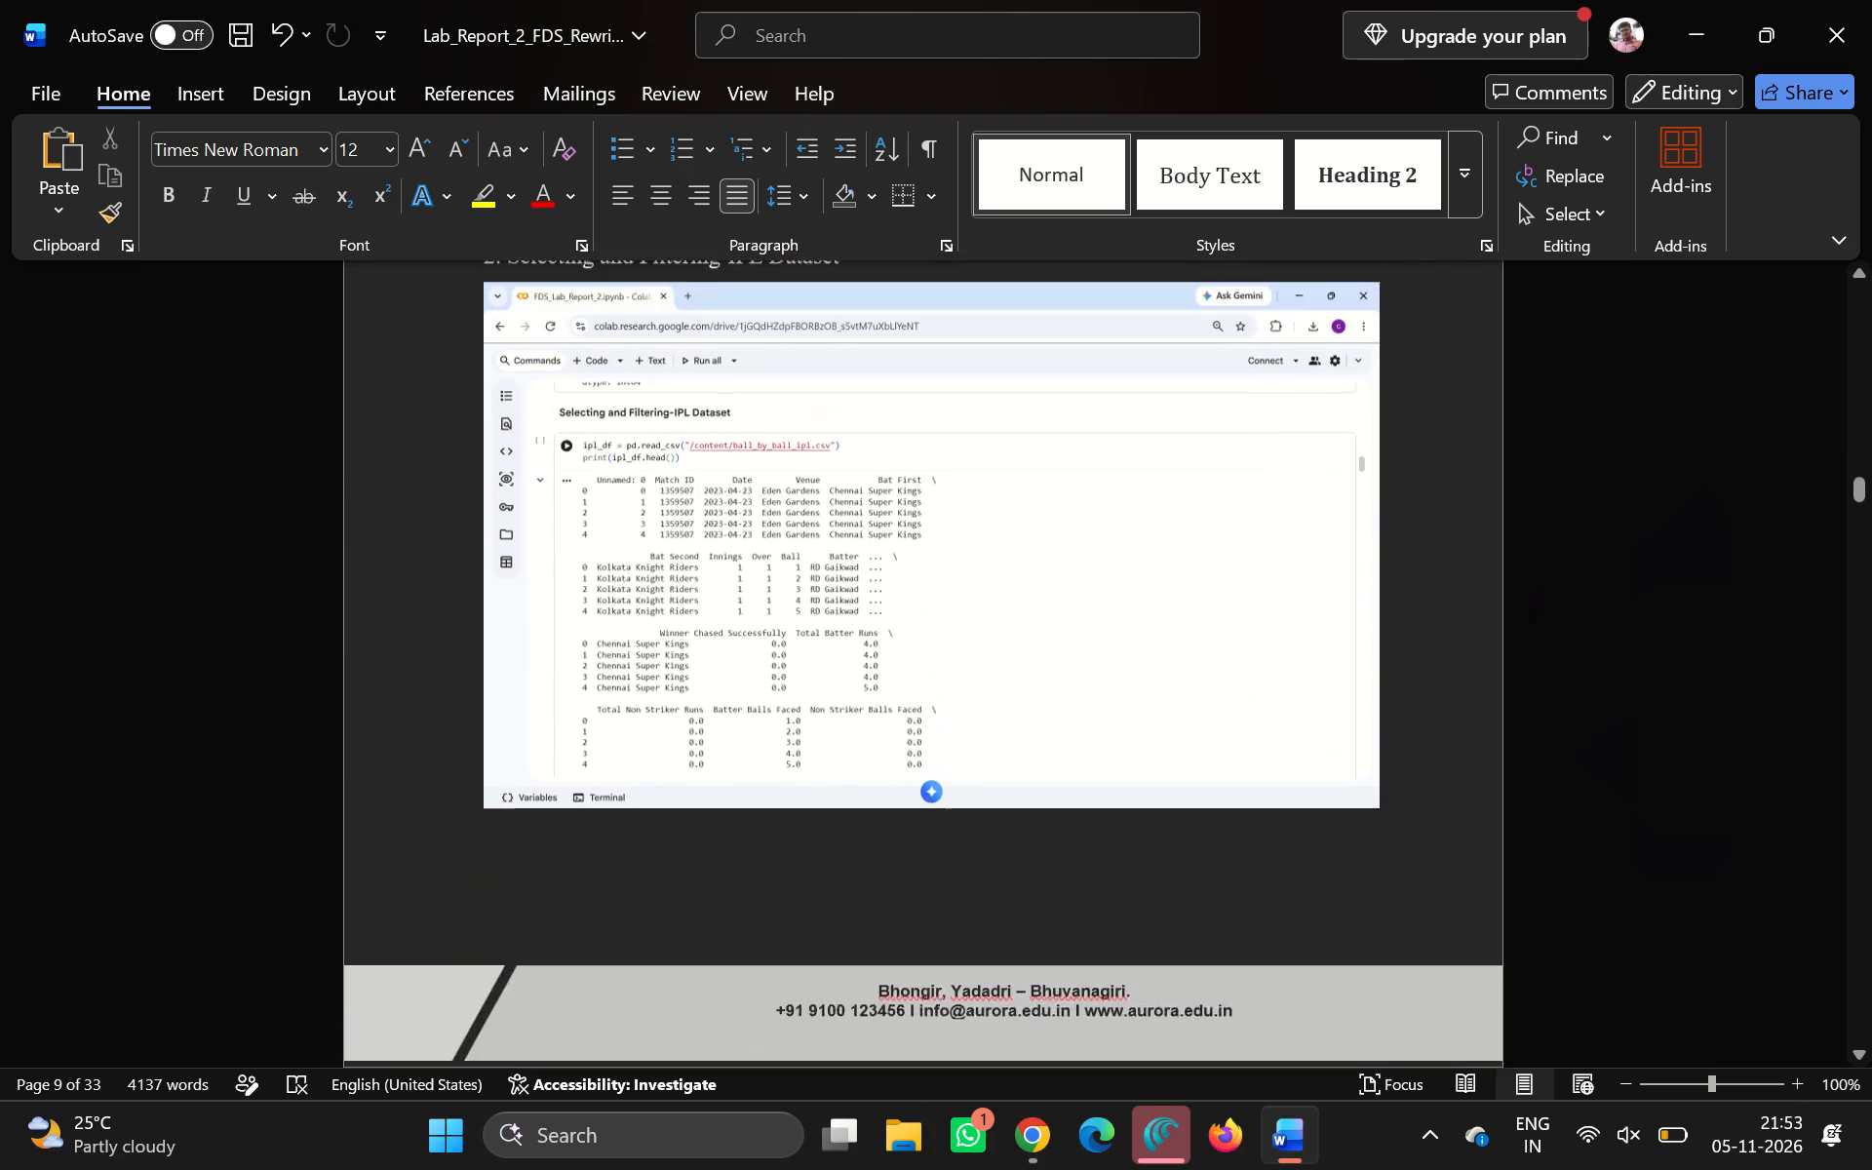
scroll(643, 910, down, 2)
scroll(643, 910, up, 2)
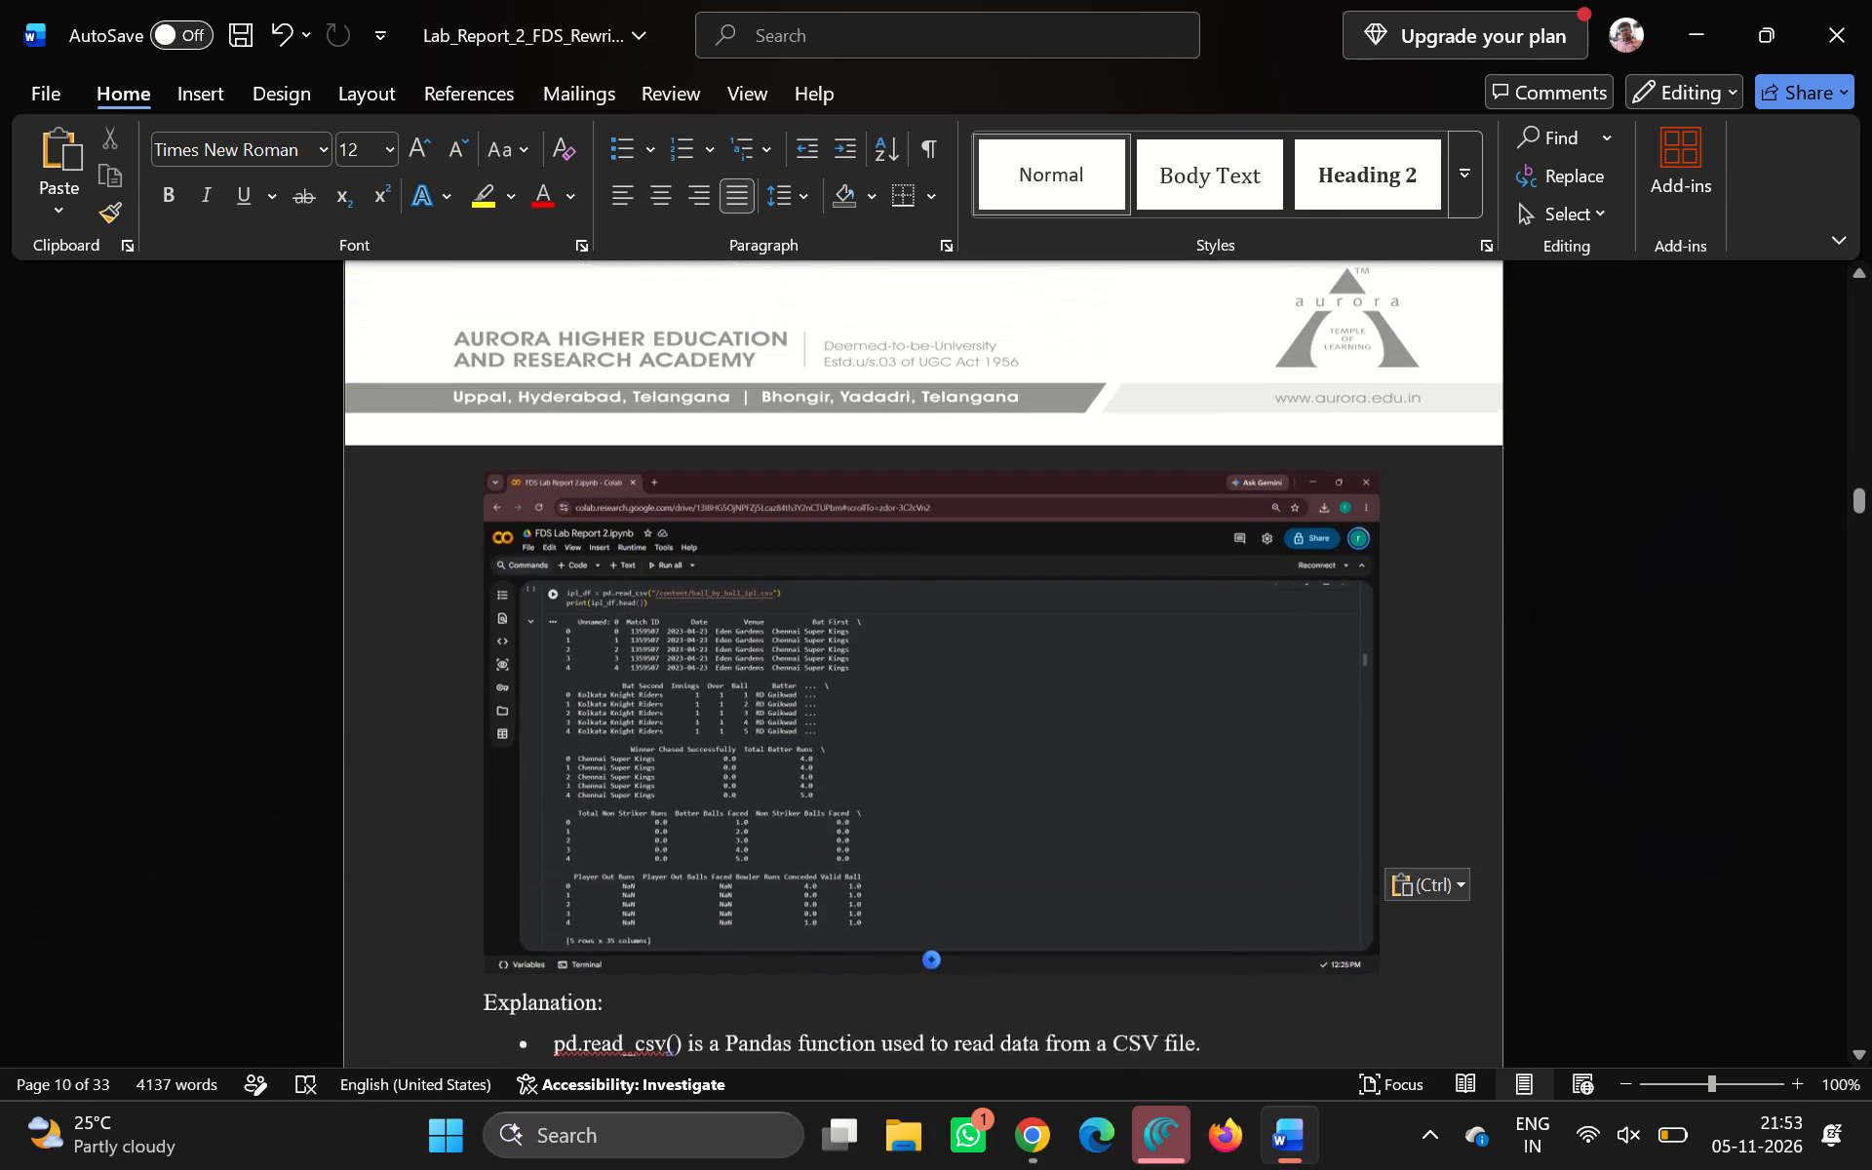
scroll(643, 910, up, 1)
click(731, 857)
key(BackSpace)
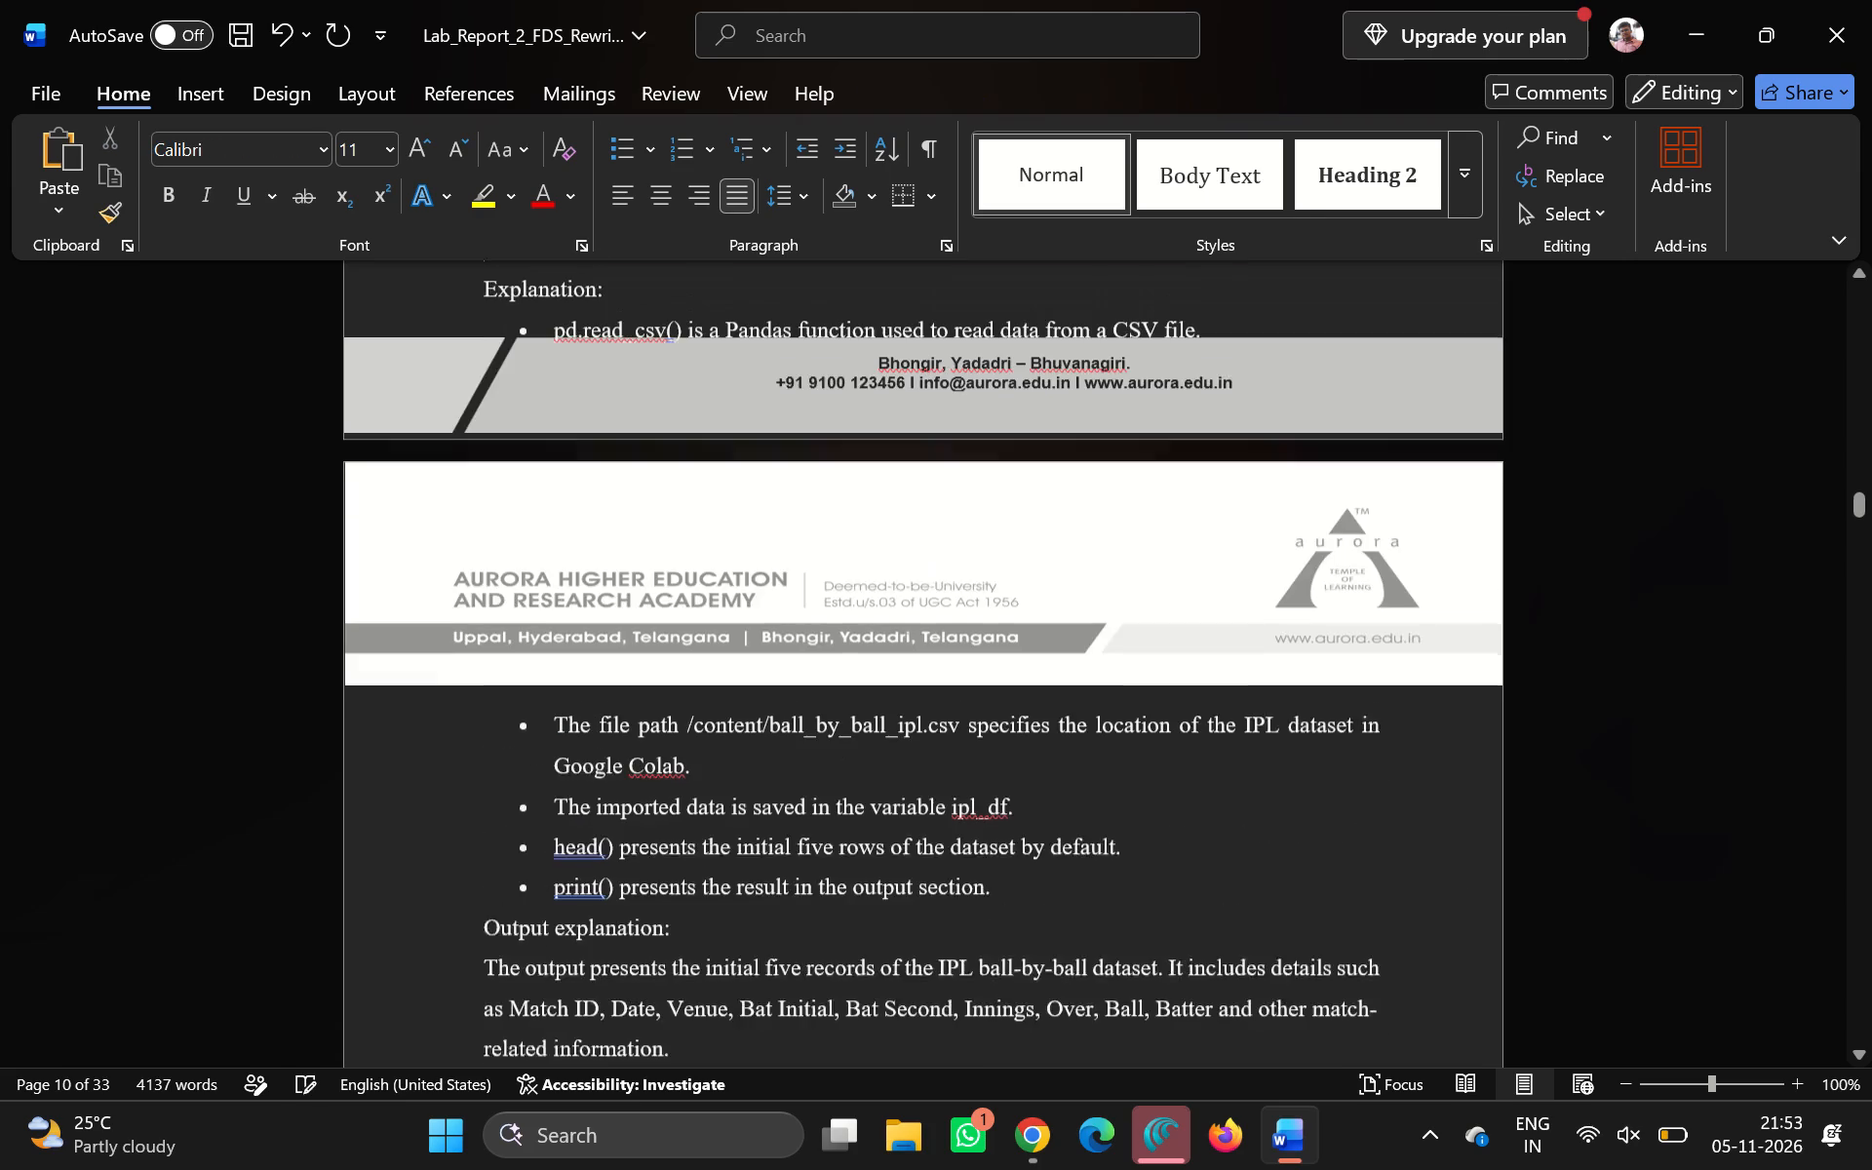
Capture Colab's ipl_df["Batter"] and ["Batter", "Bowler", "Batter Runs"] cells as a window screenshot, and replace the matching old picture in the Word report with it.
scroll(731, 857, down, 4)
scroll(731, 857, up, 1)
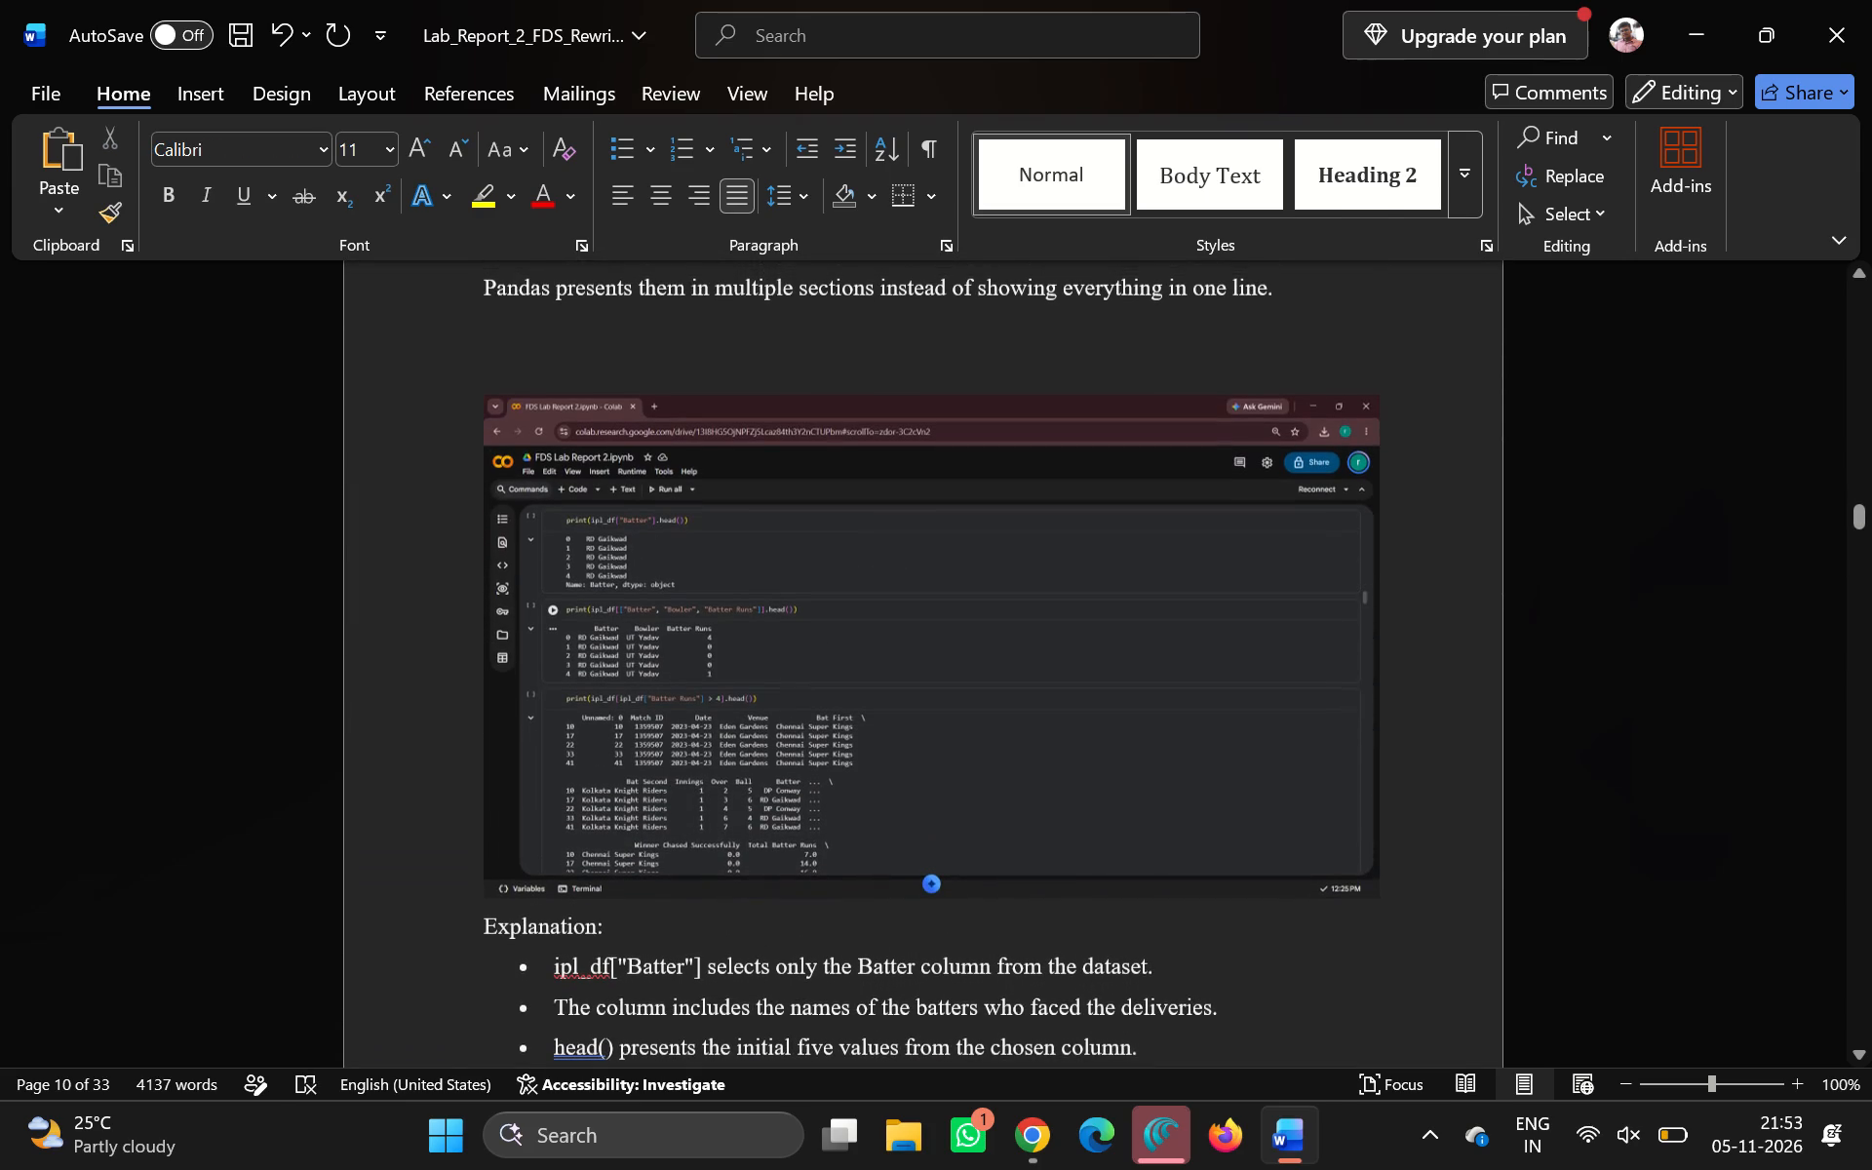
click(867, 779)
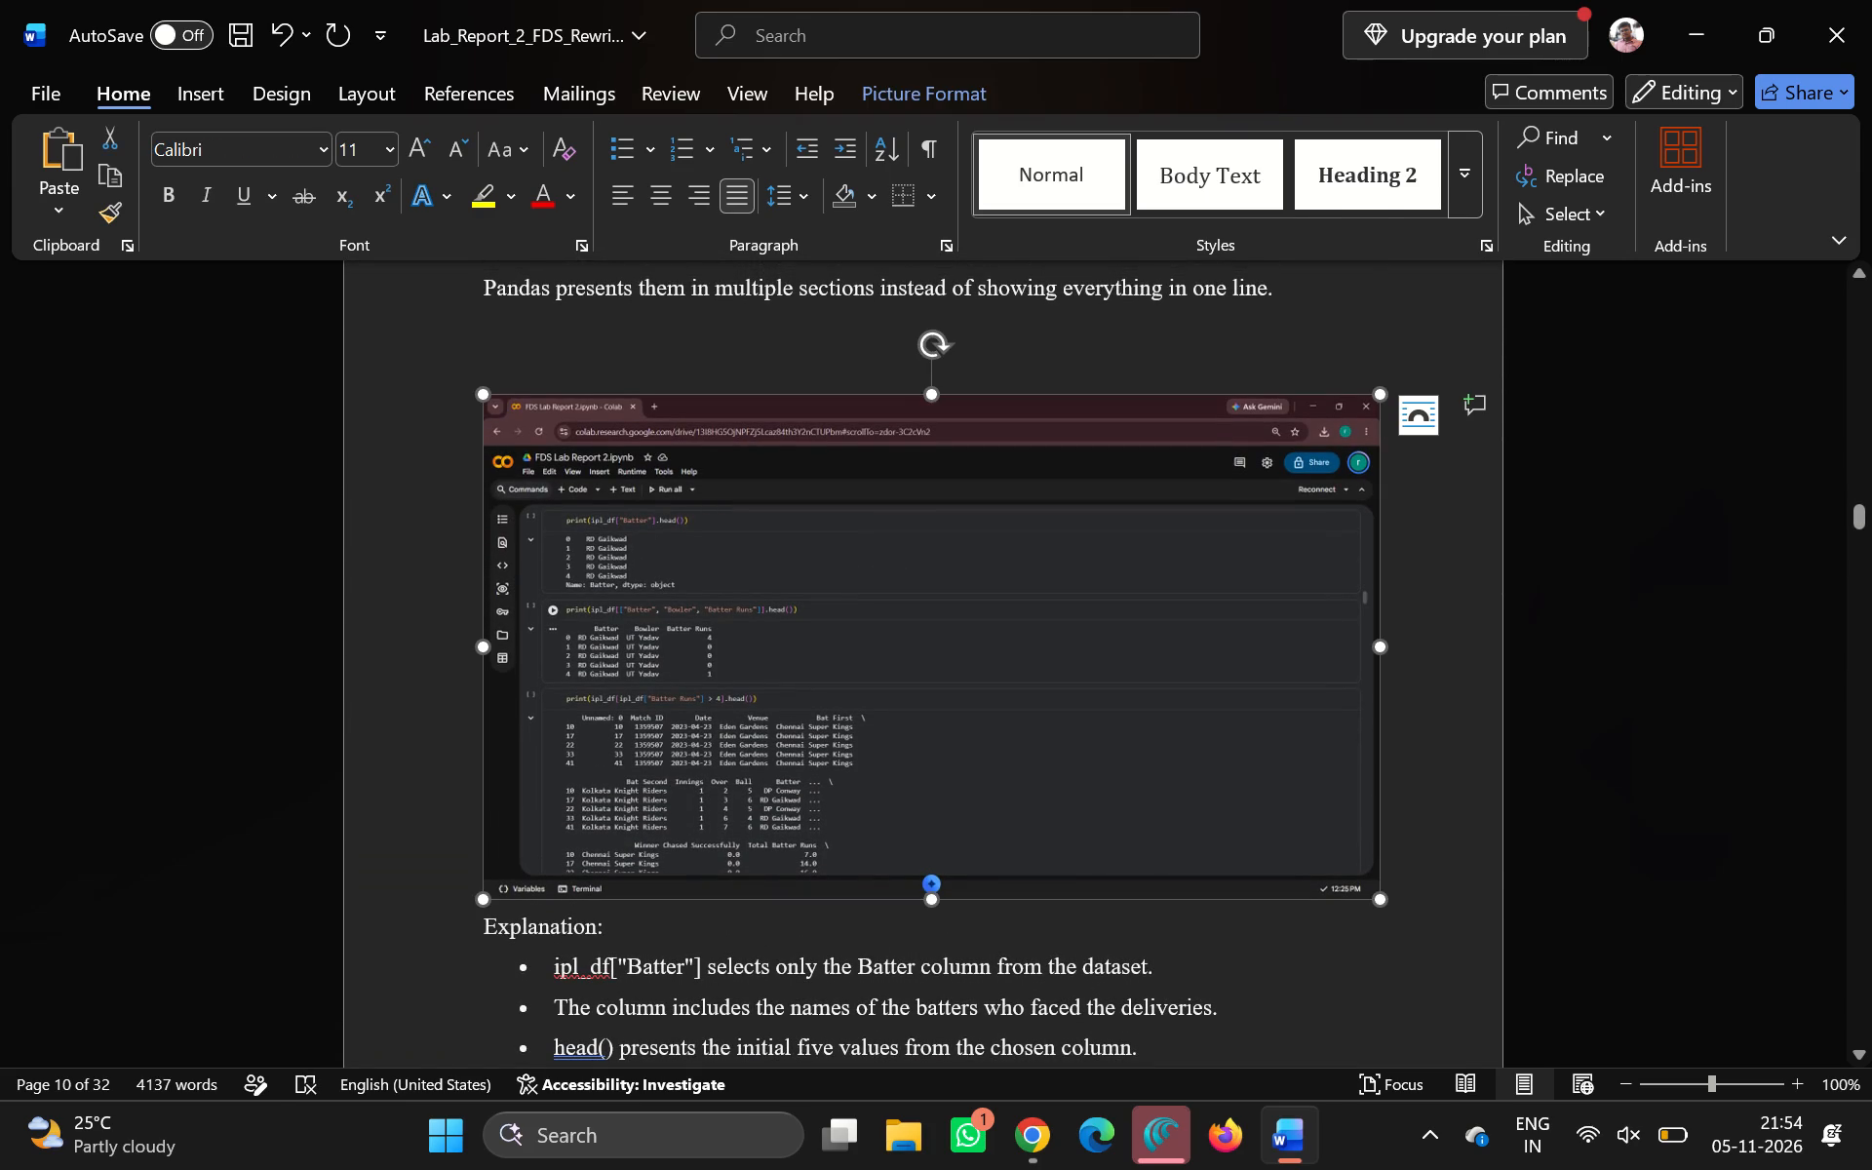
key(alt+Tab)
scroll(584, 518, down, 1)
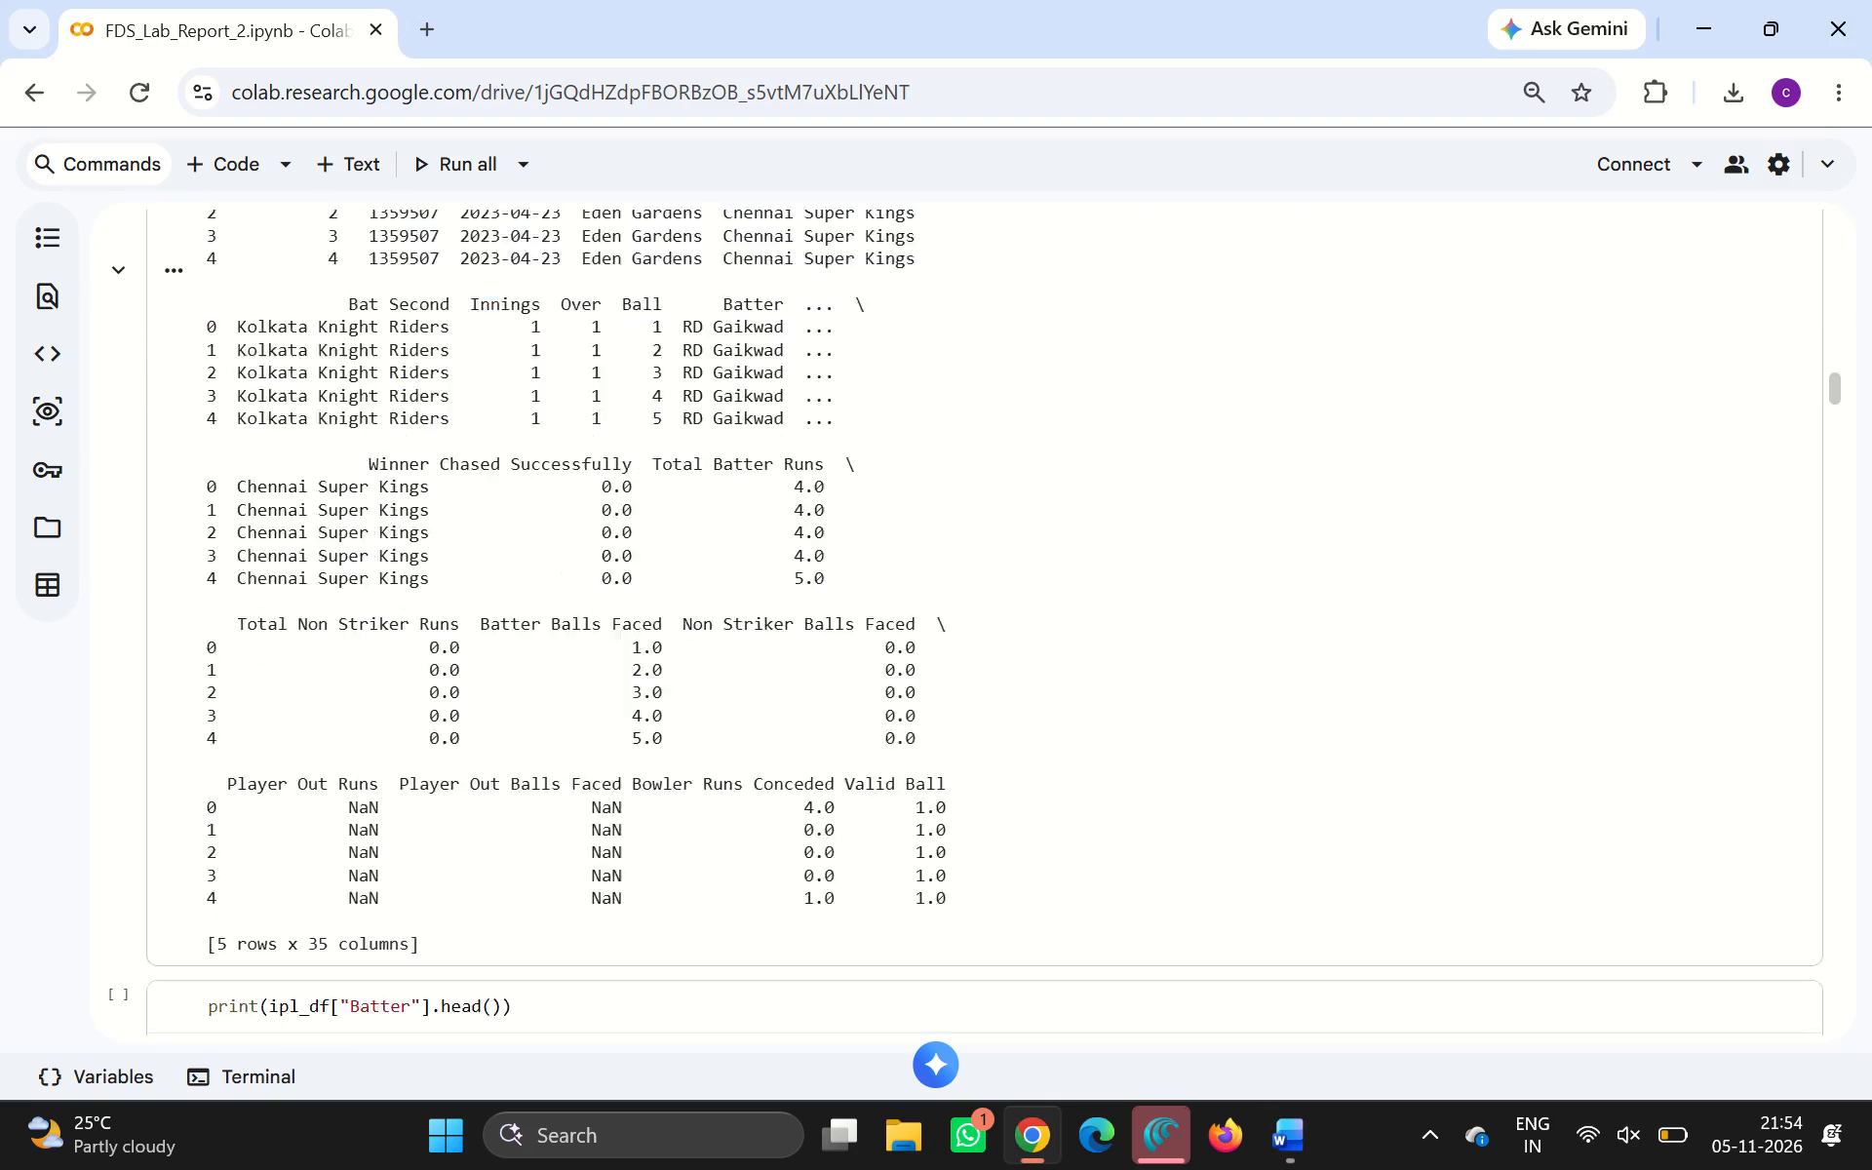
scroll(584, 518, down, 5)
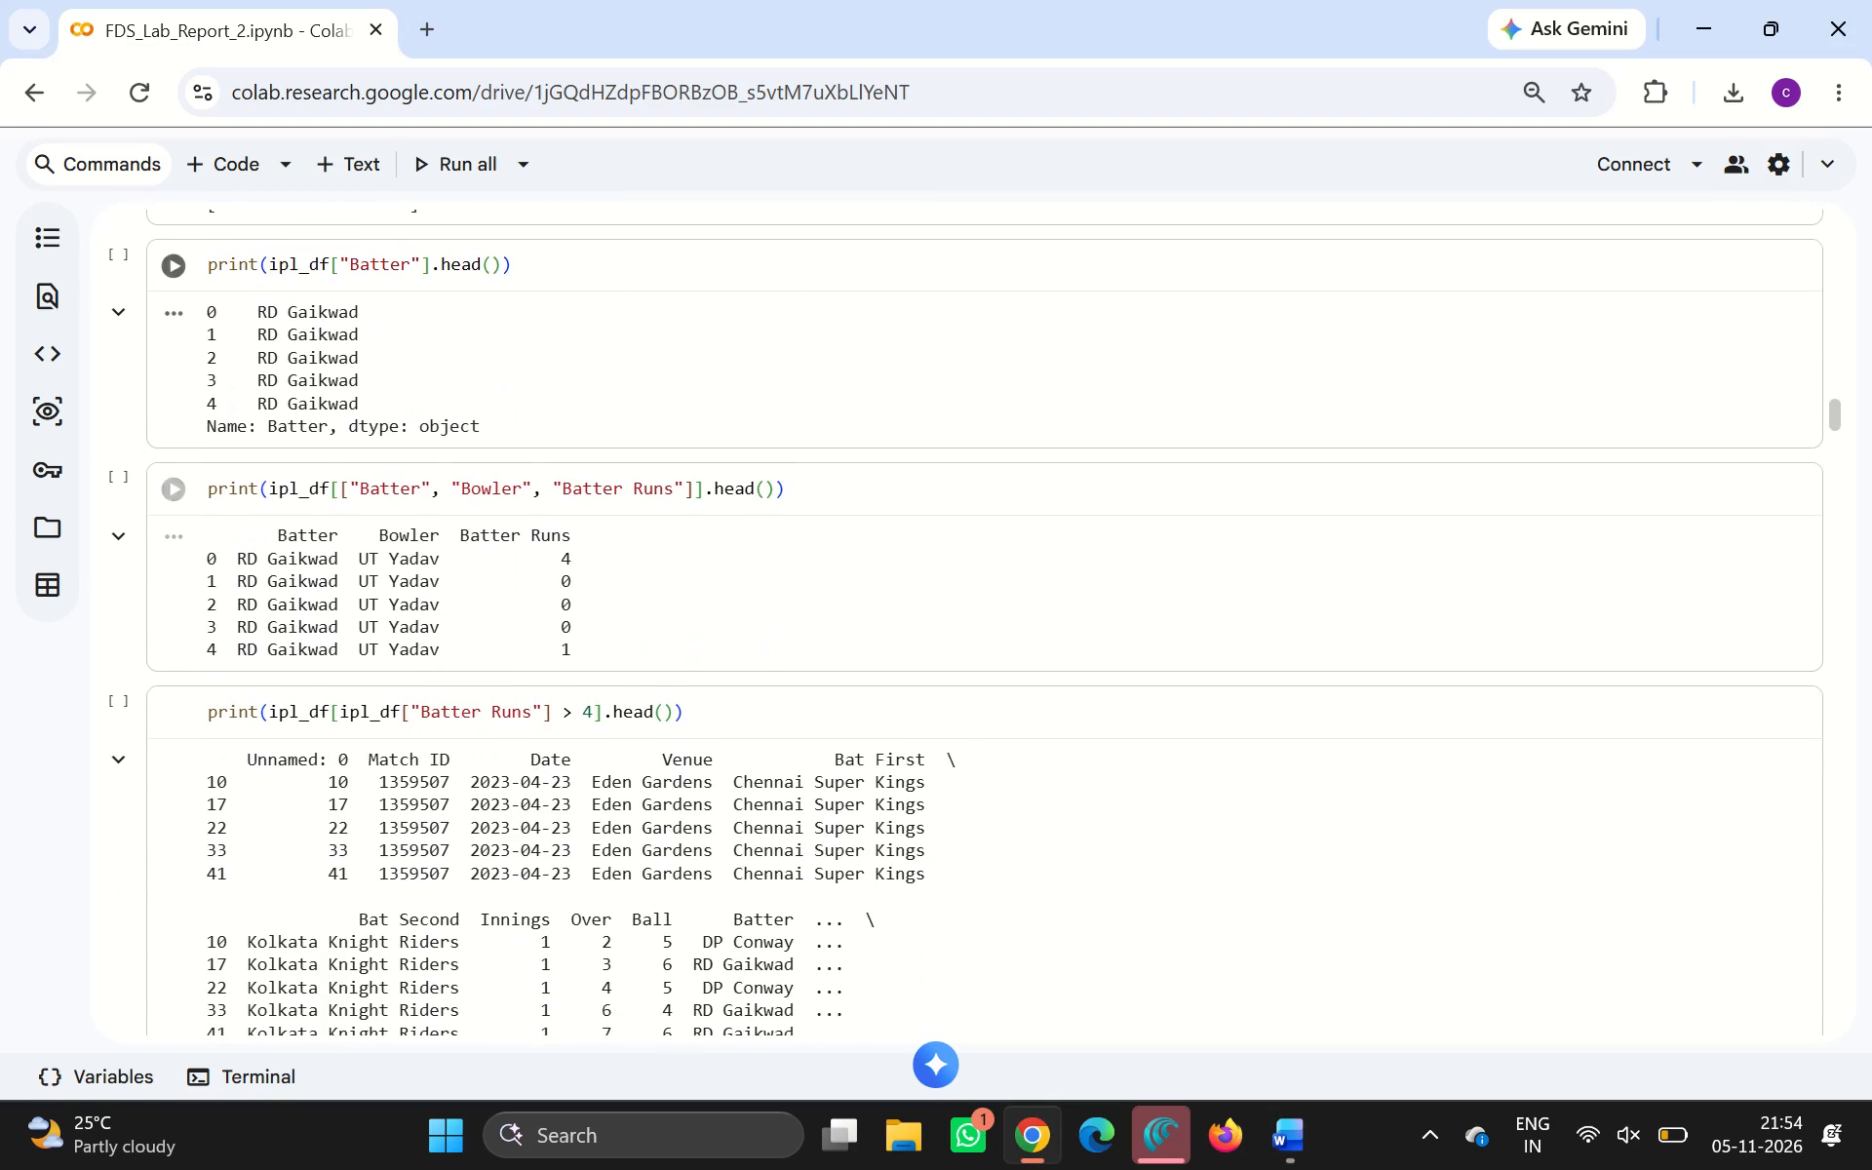
key(Print)
click(505, 518)
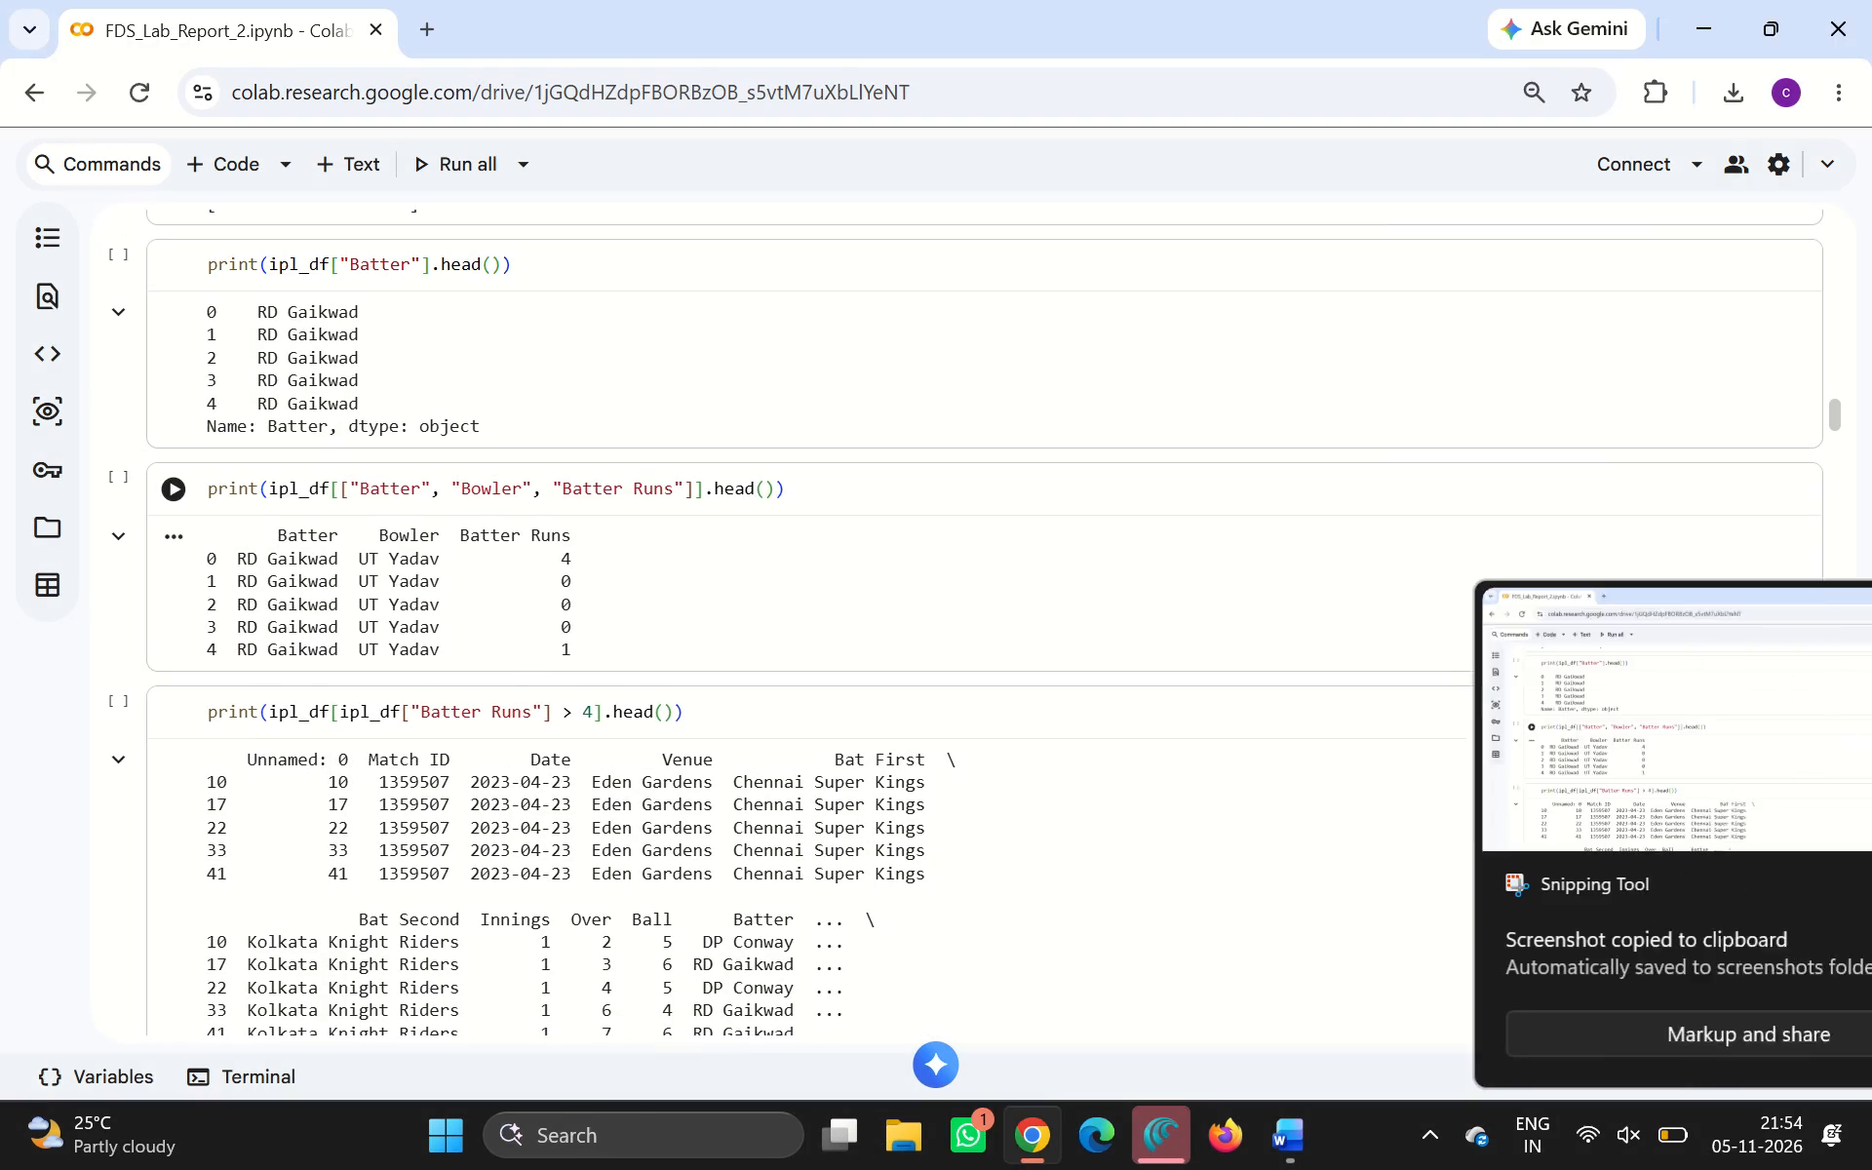
key(alt+Tab)
click(732, 632)
key(BackSpace)
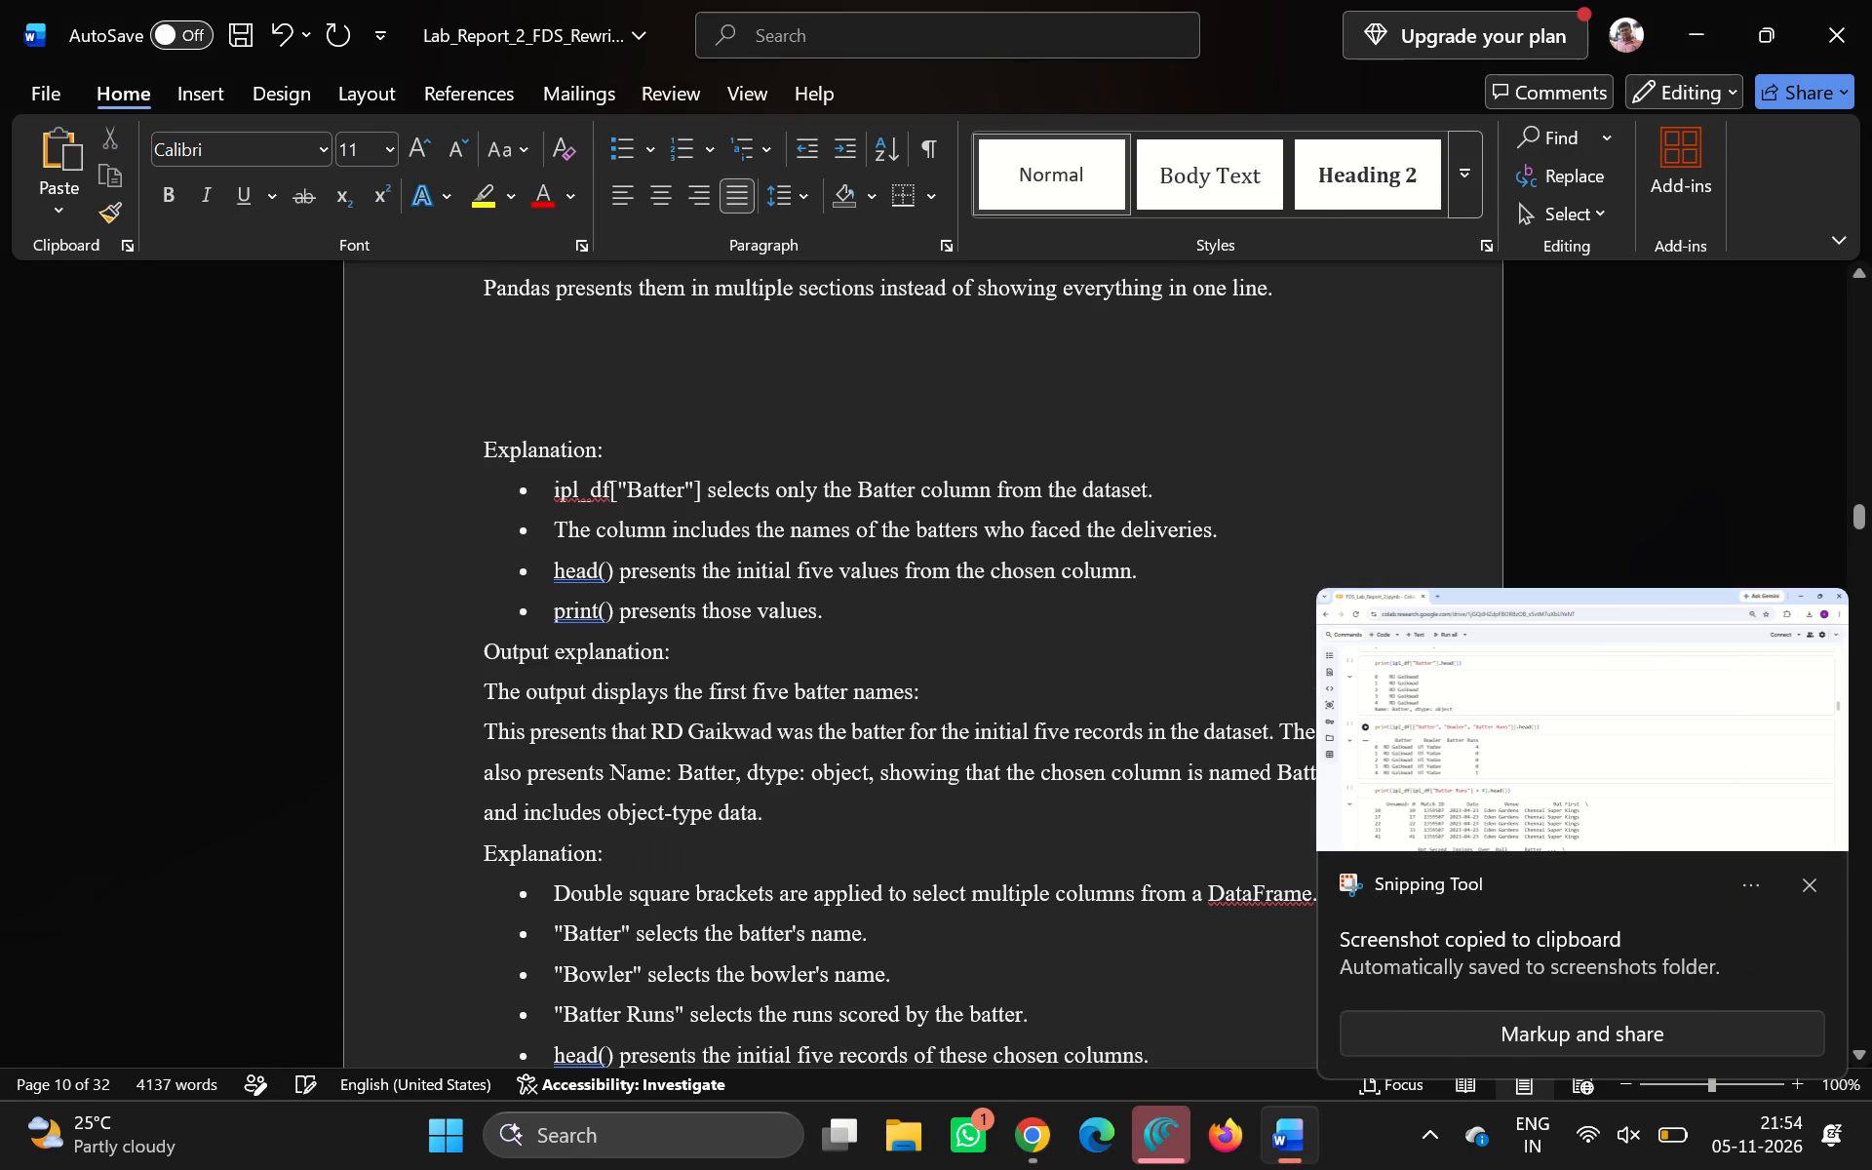
key(ctrl+v)
Replace the report's old "Batter Runs" > 4 filter picture with a fresh window screenshot of the matching Colab cell and output.
scroll(732, 632, down, 4)
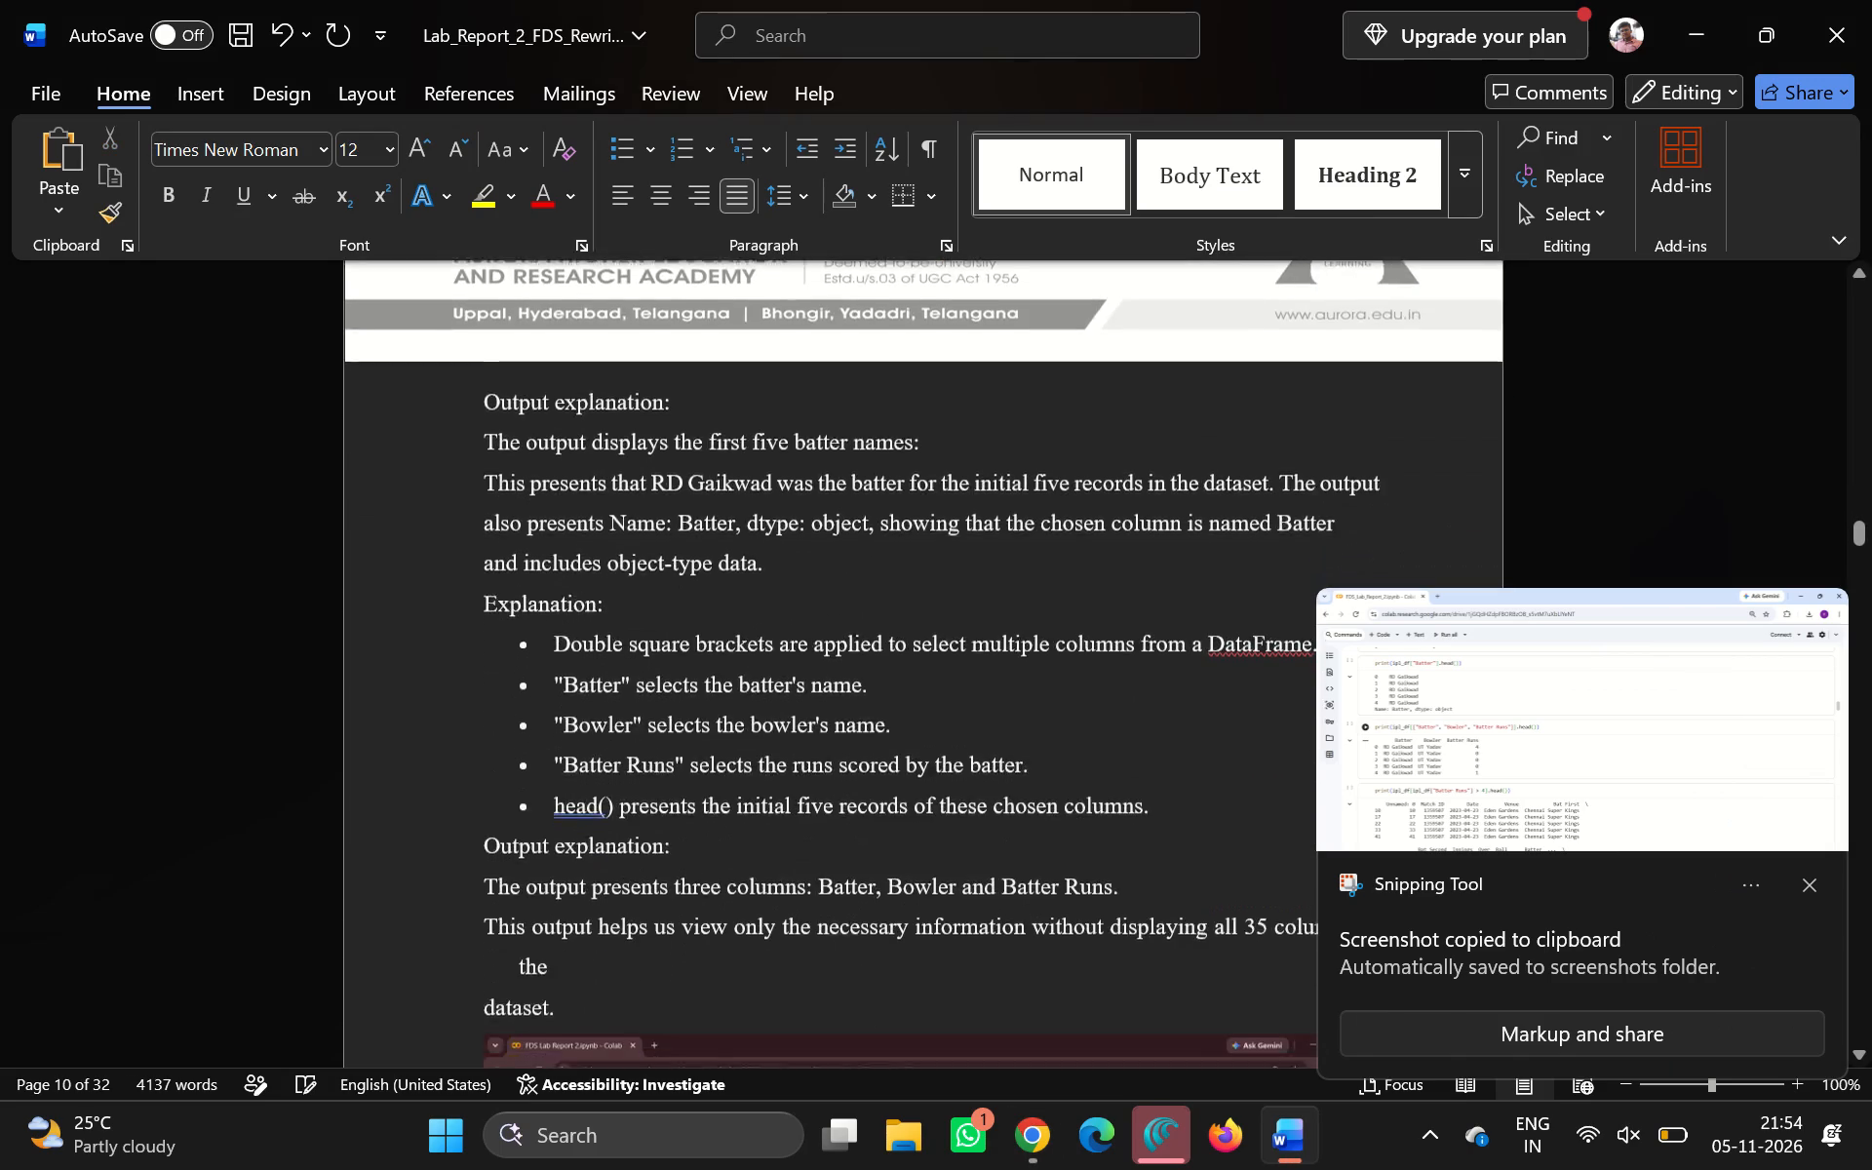
scroll(732, 632, down, 3)
click(704, 756)
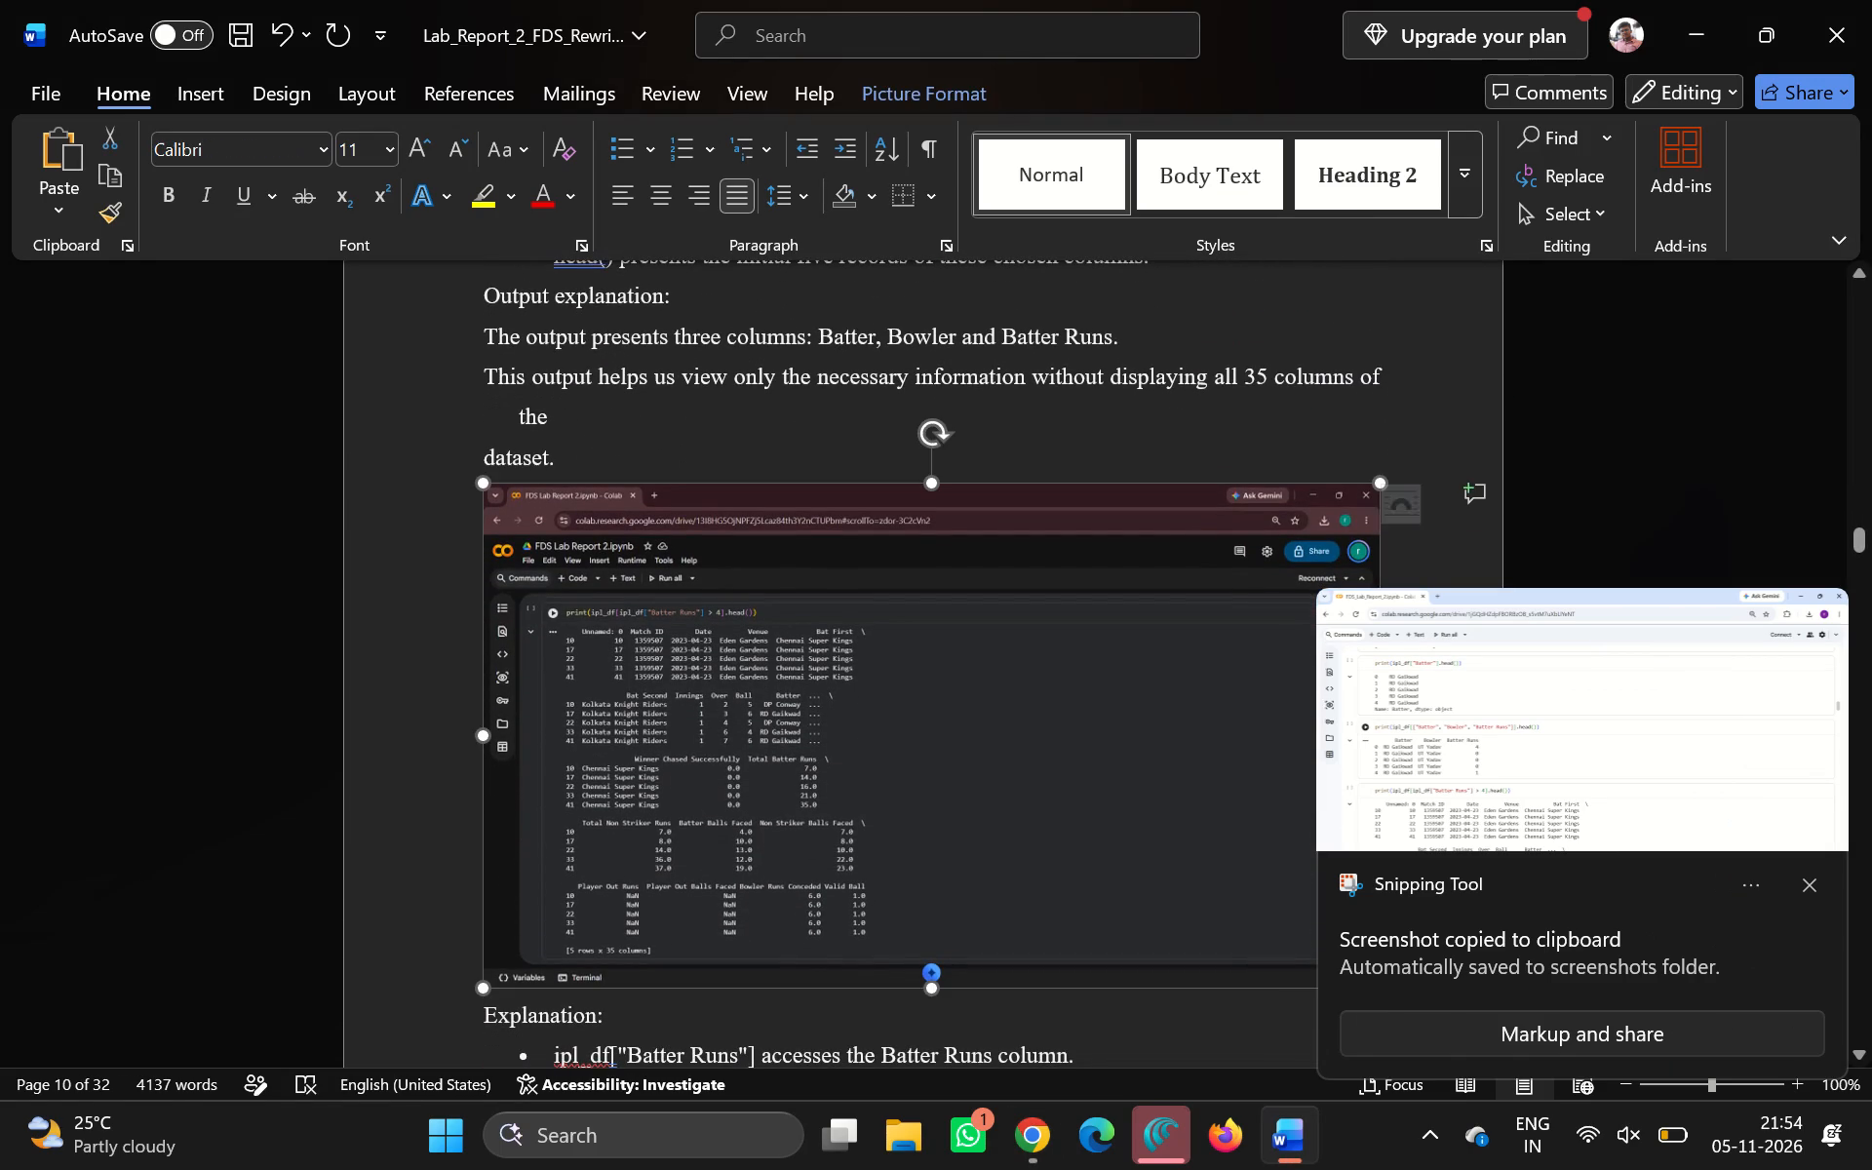
key(alt+Tab)
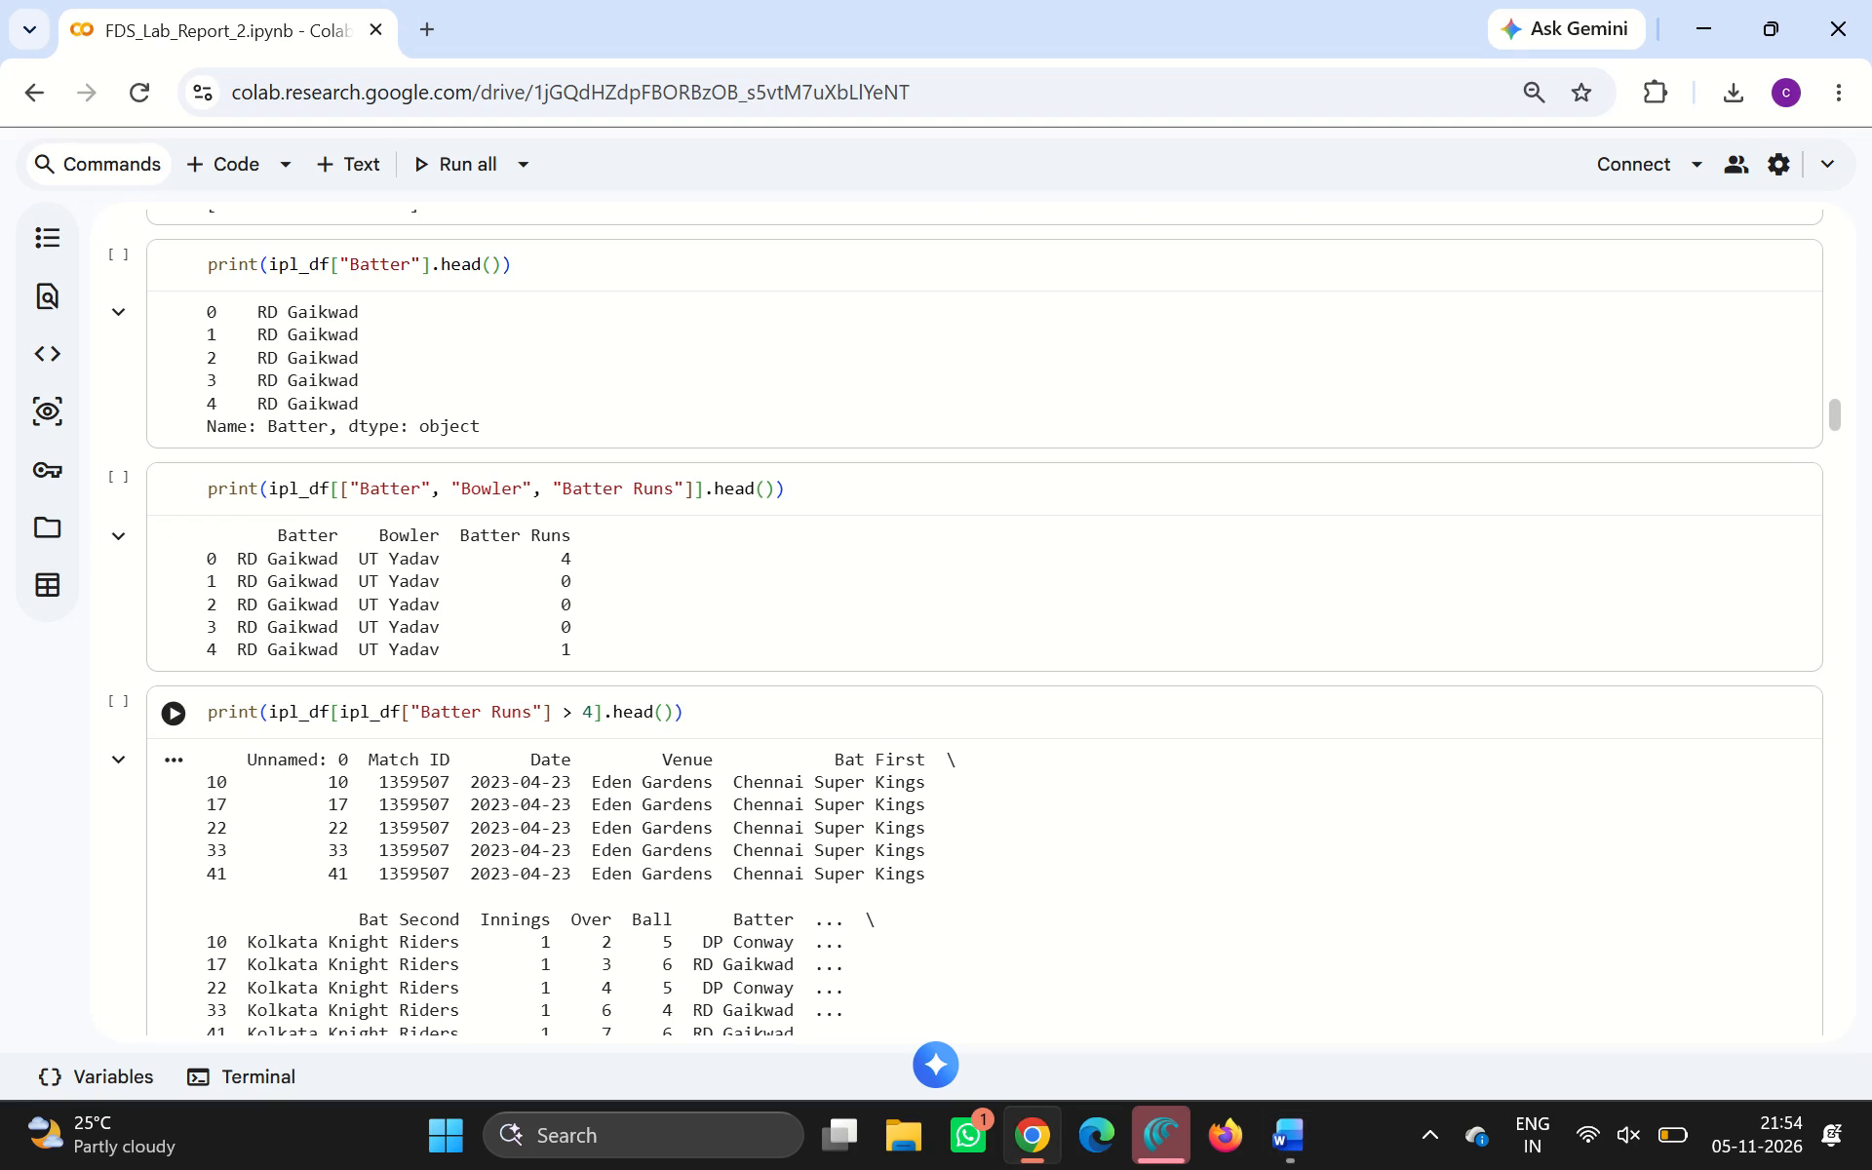
scroll(604, 715, down, 4)
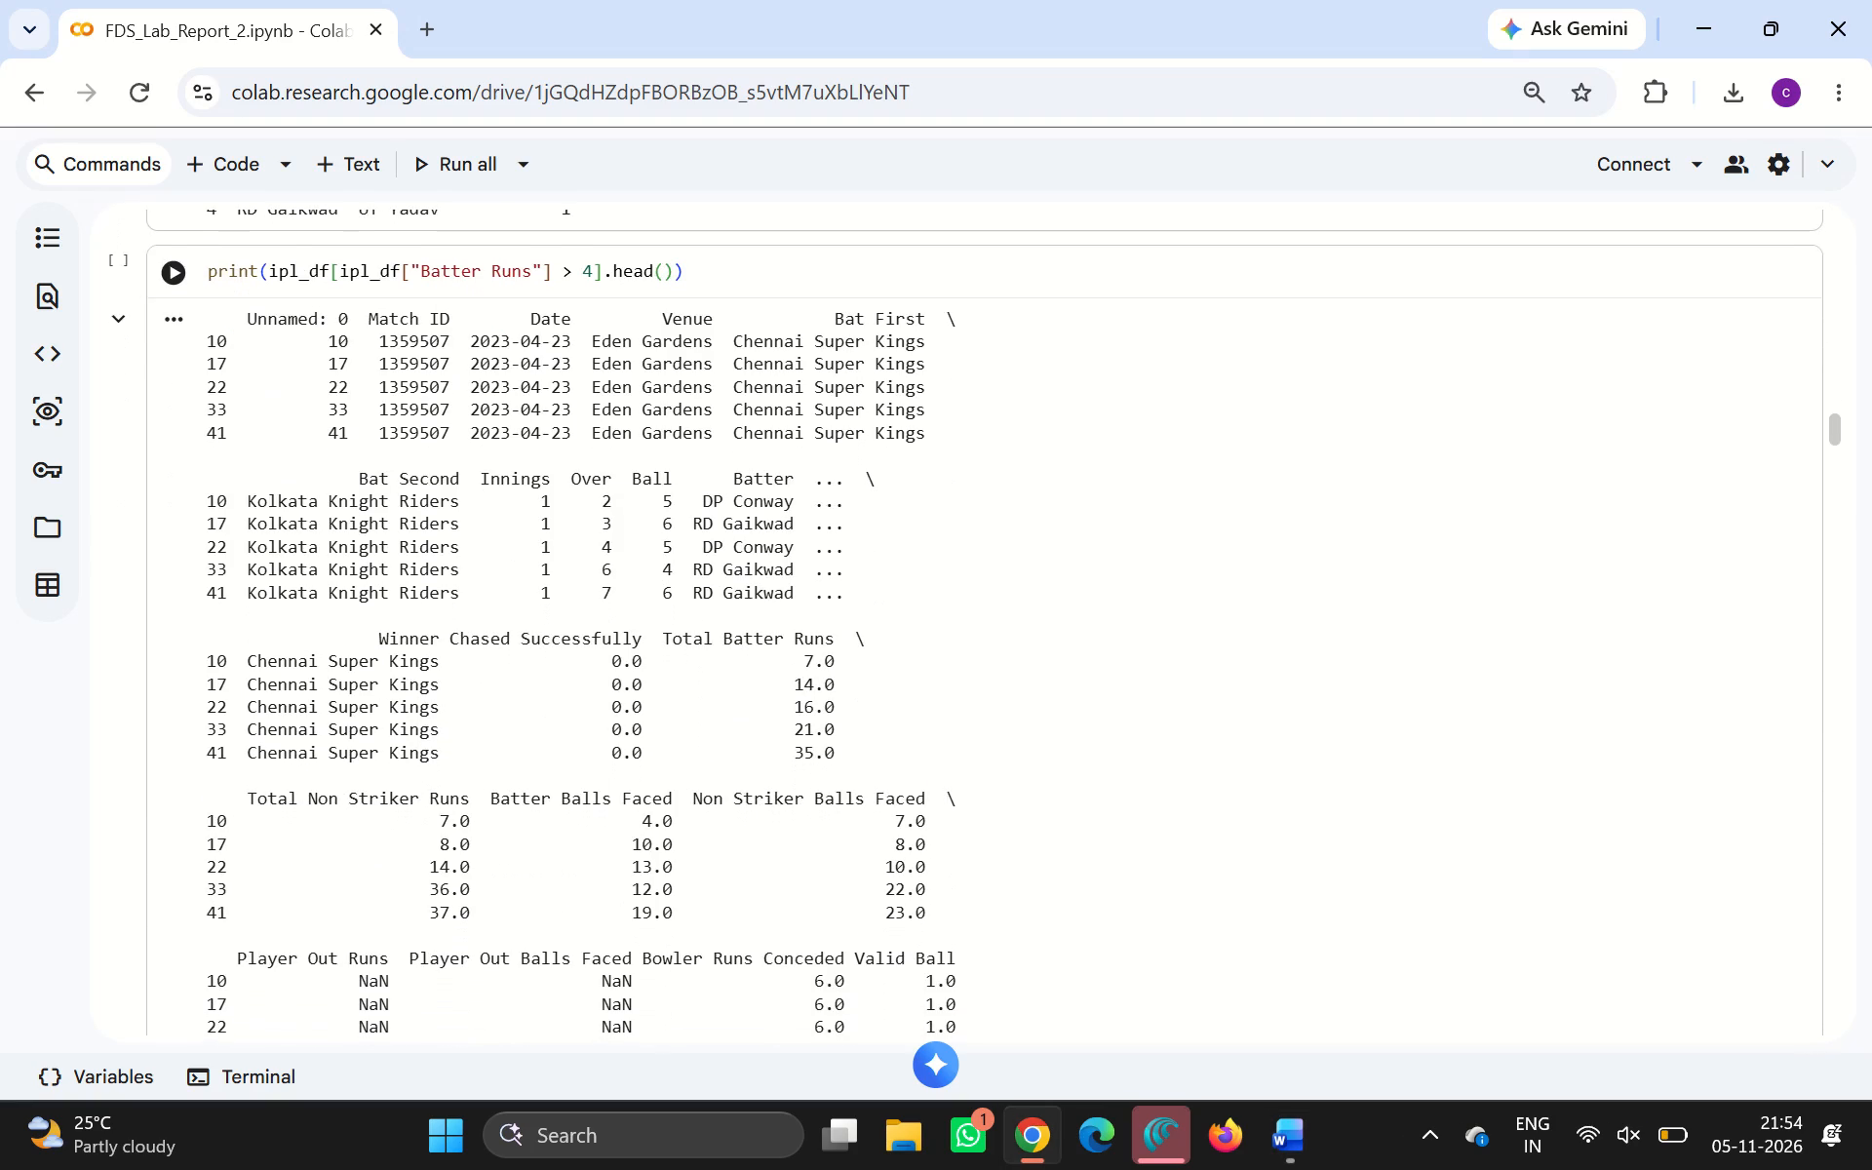
key(Print)
click(715, 608)
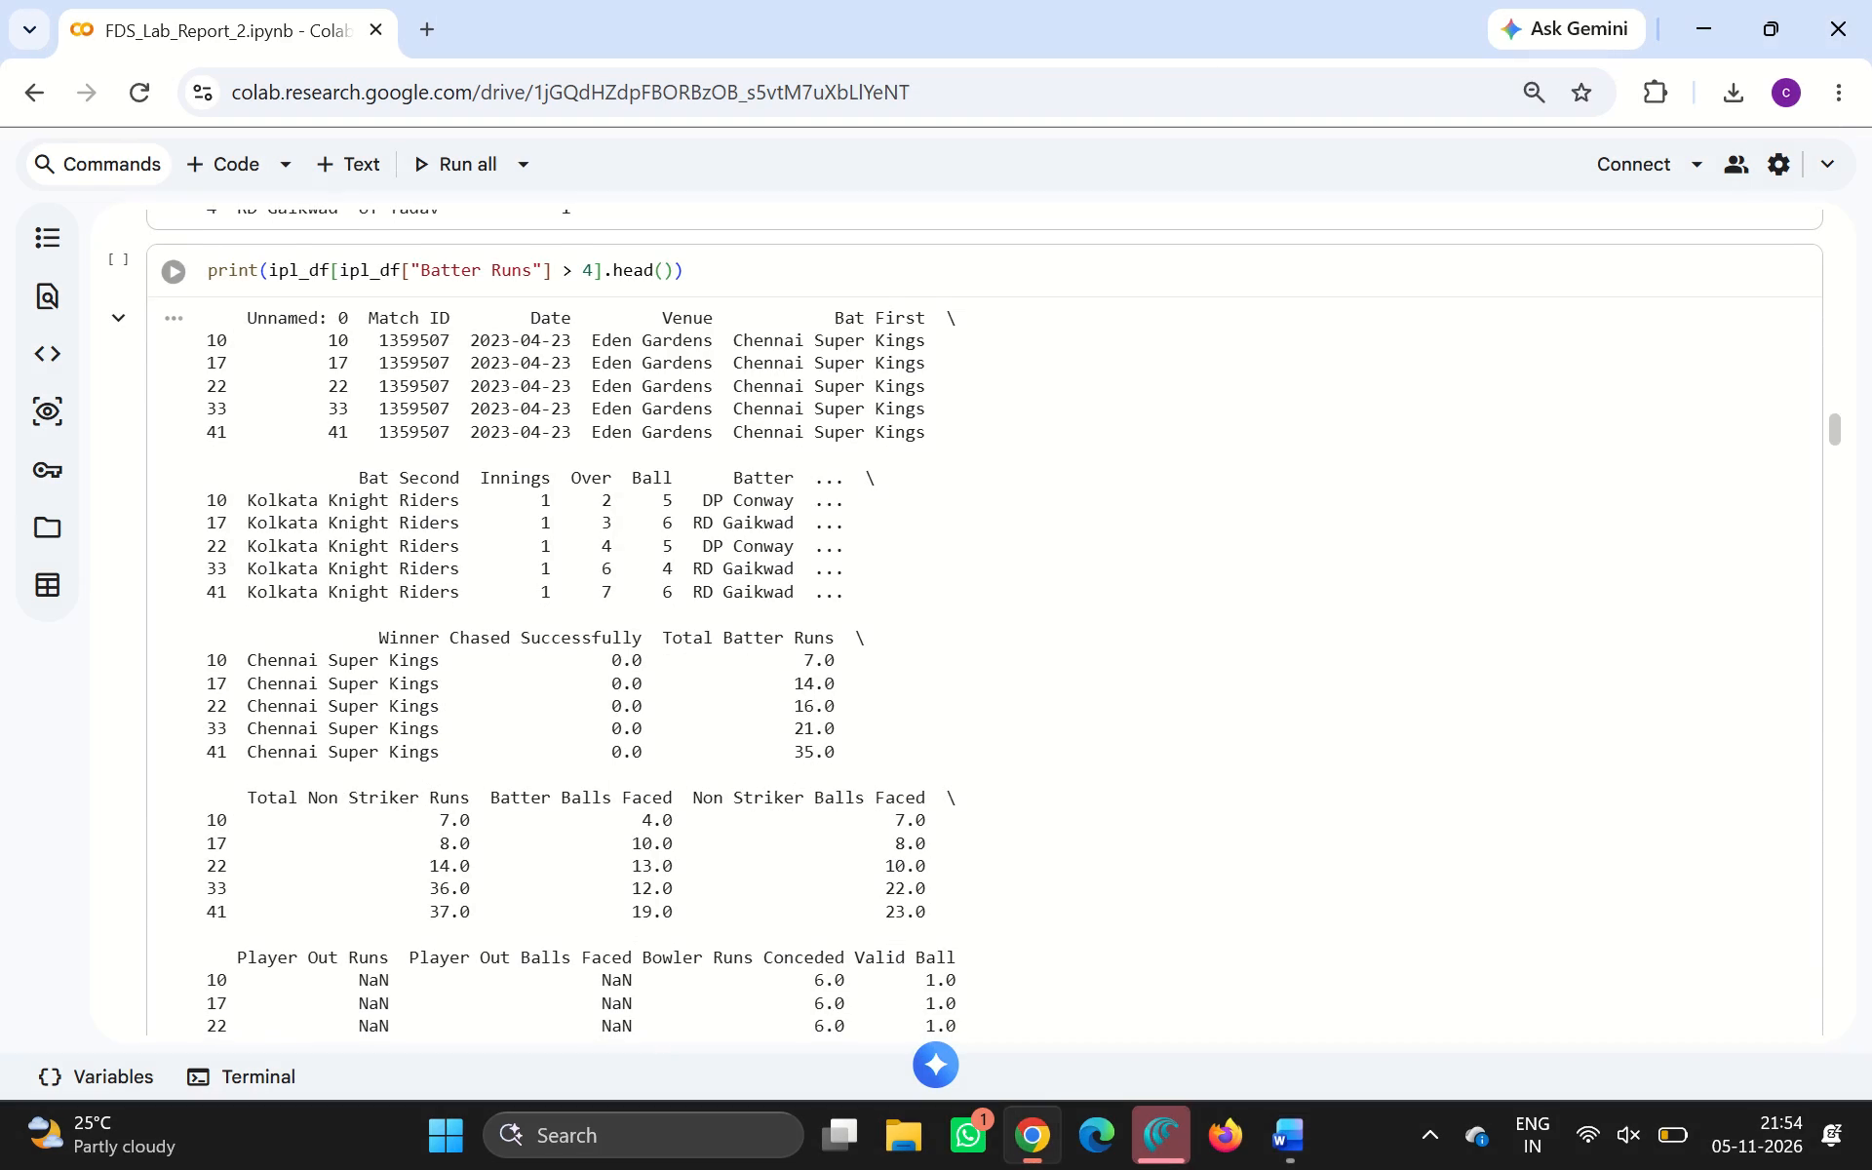
key(alt+Tab)
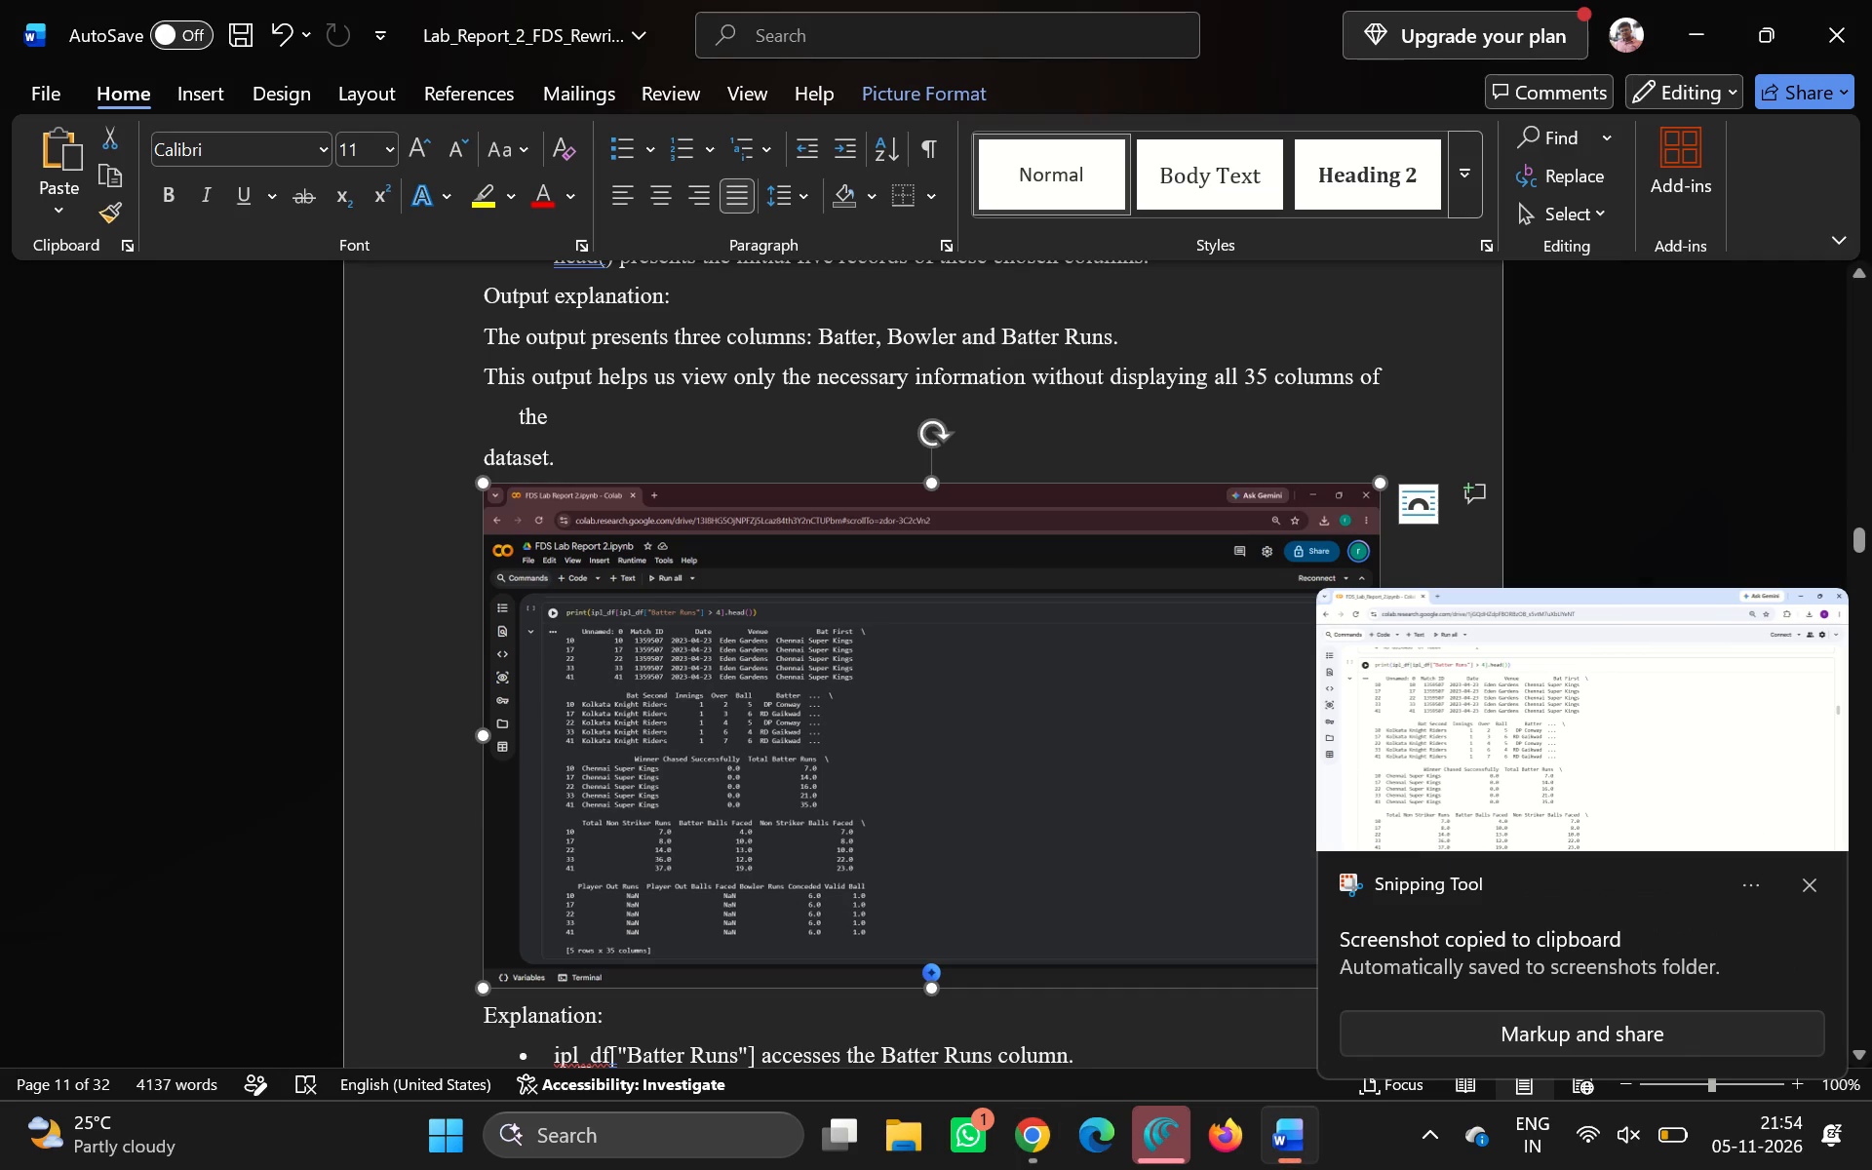
key(BackSpace)
key(ctrl+v)
Replace the report's old "Innings" == 1 filter picture with a fresh window screenshot of the matching Colab cell and output.
scroll(759, 733, down, 4)
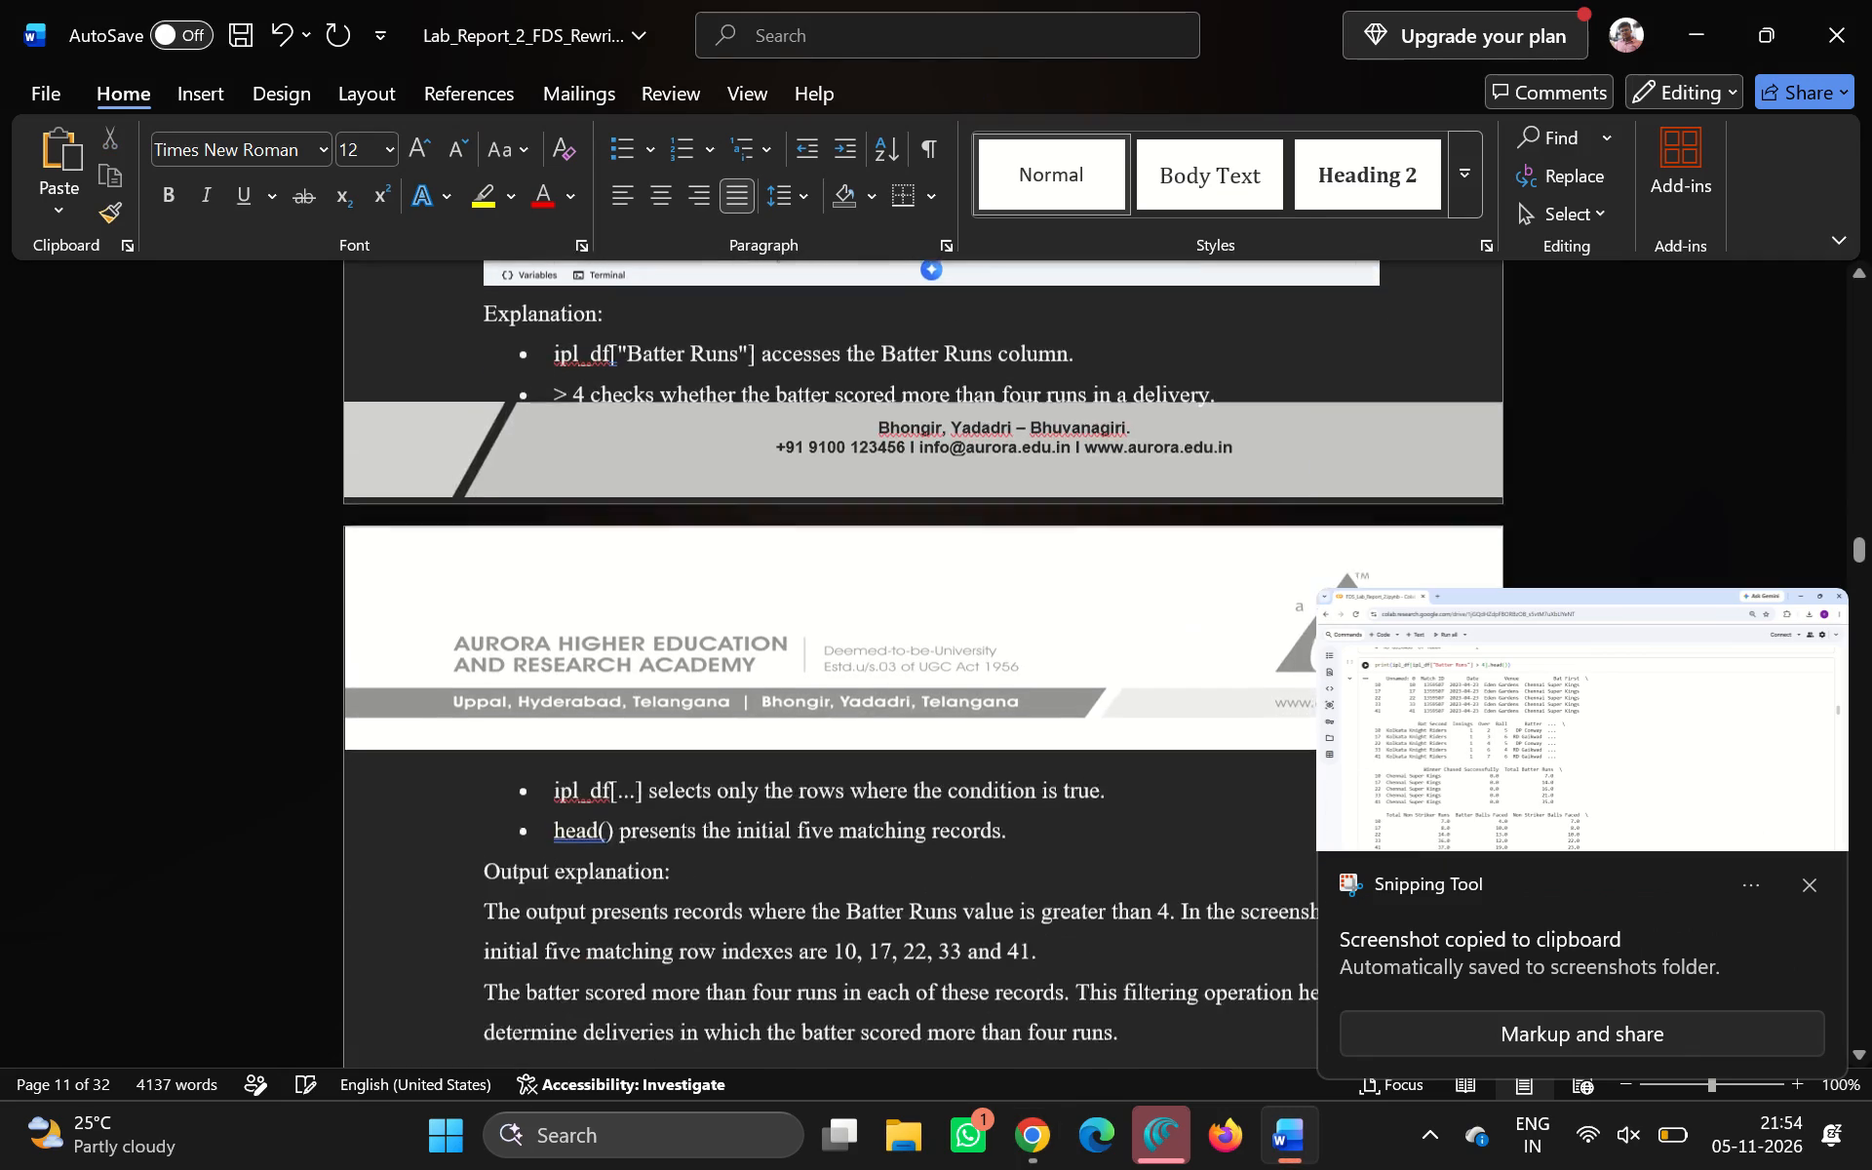
scroll(759, 733, down, 3)
scroll(759, 733, up, 1)
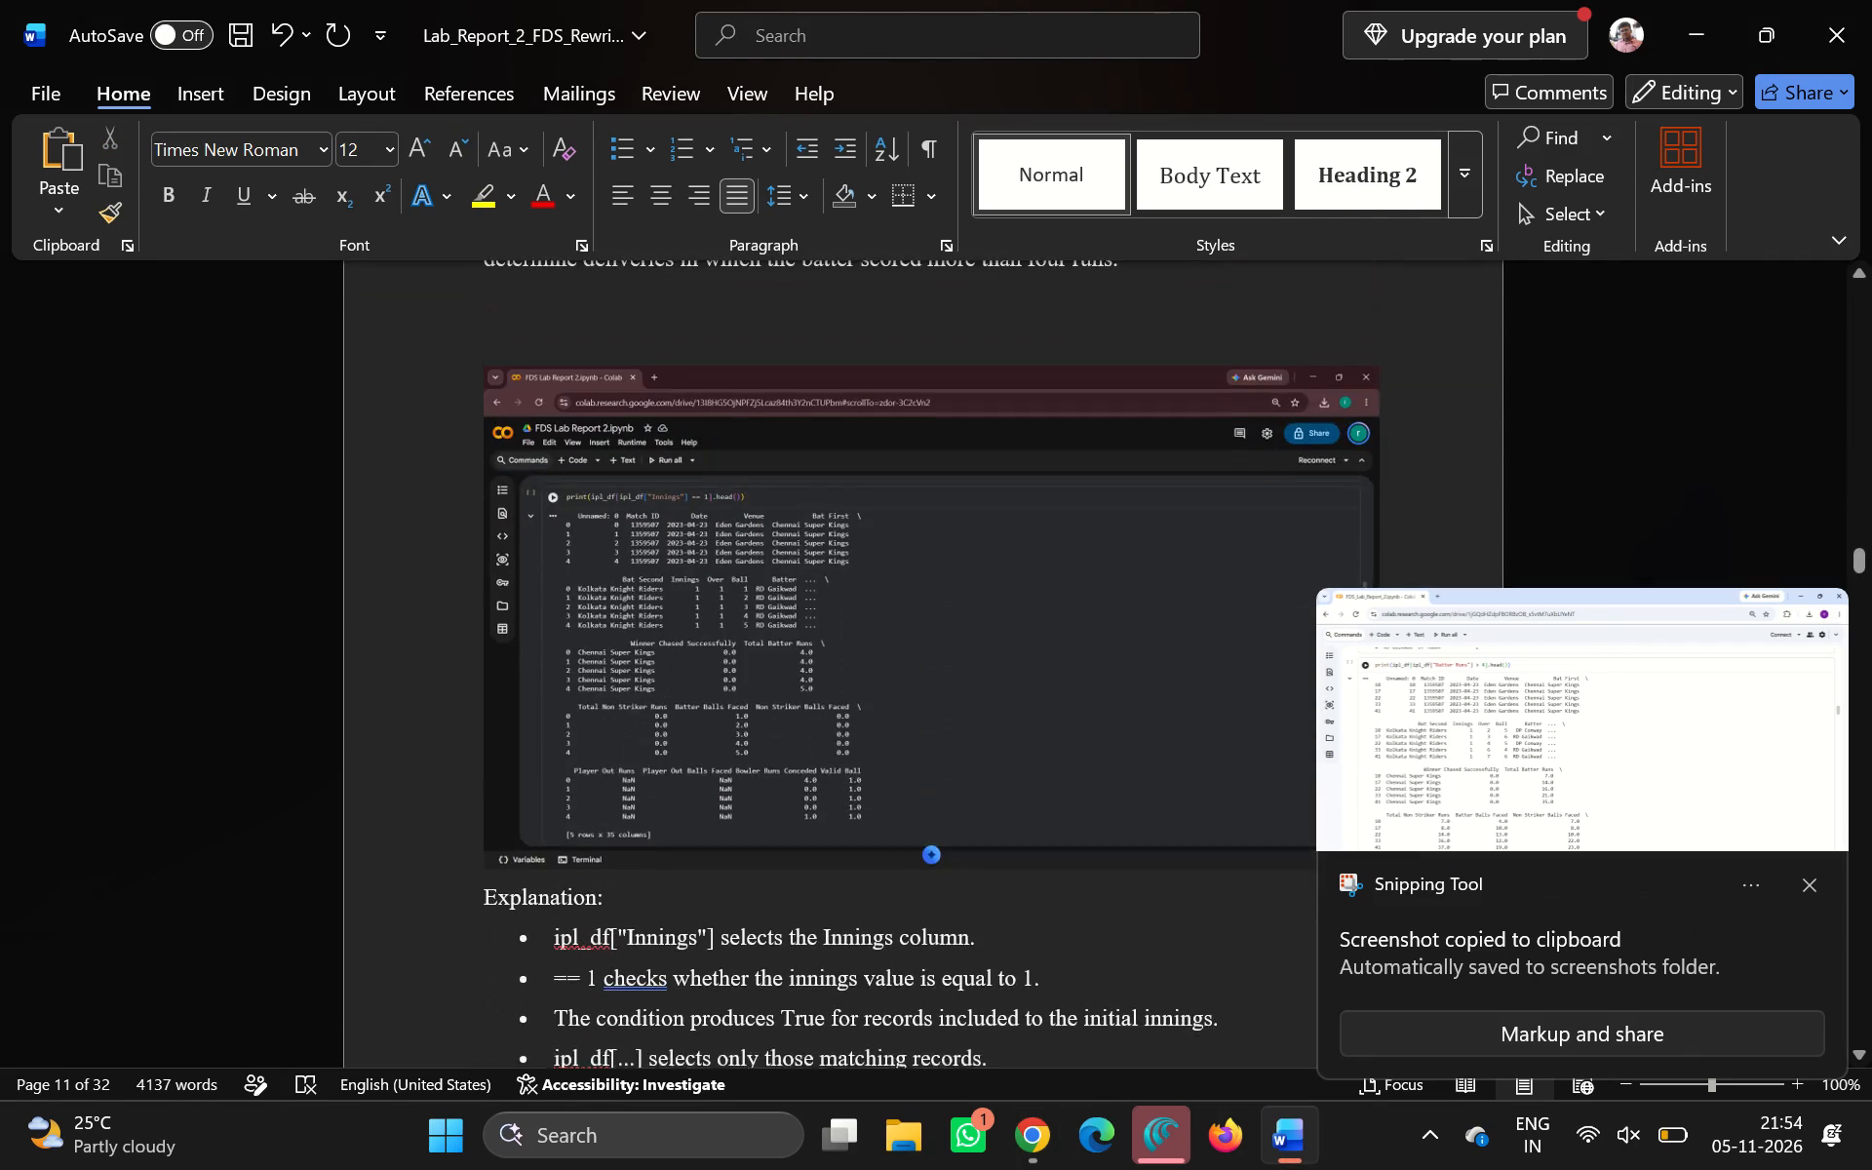
click(945, 733)
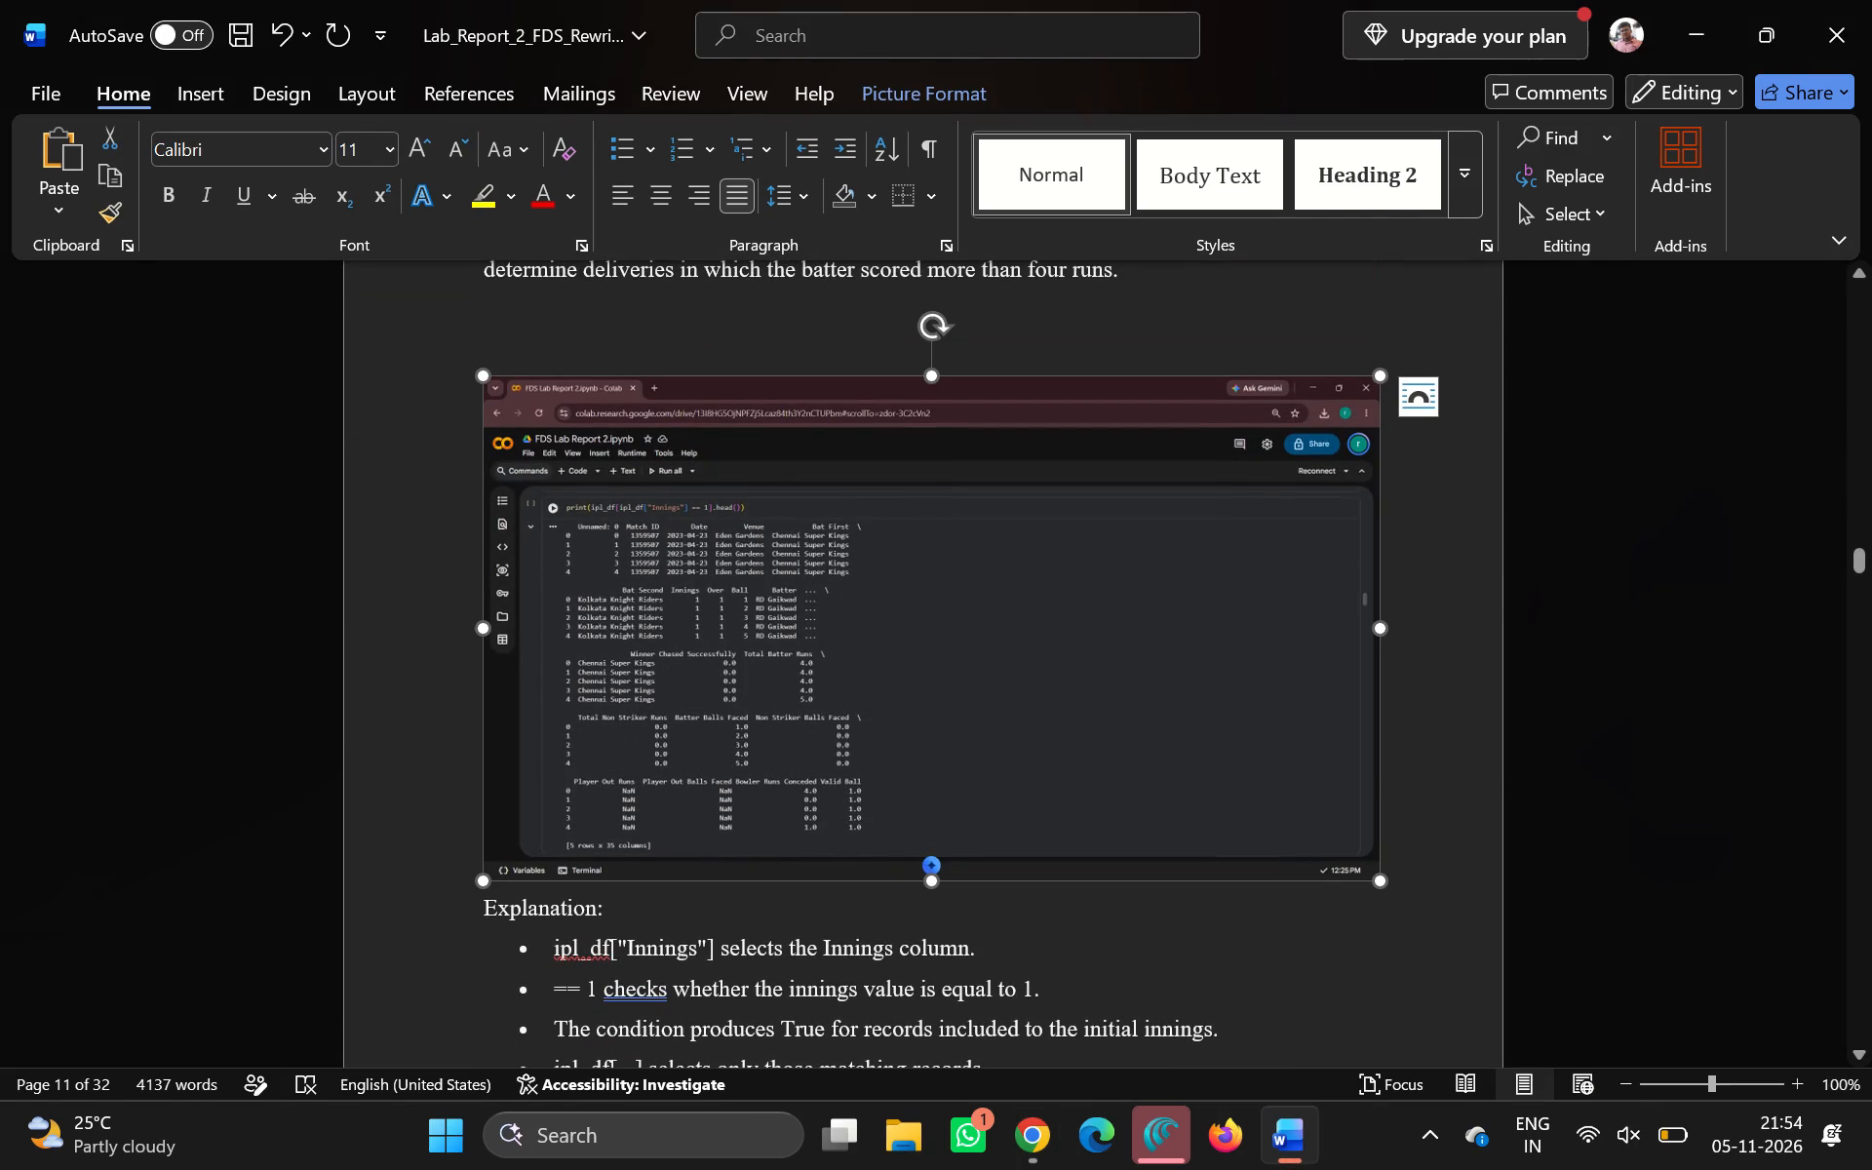
key(alt+Tab)
scroll(945, 733, down, 5)
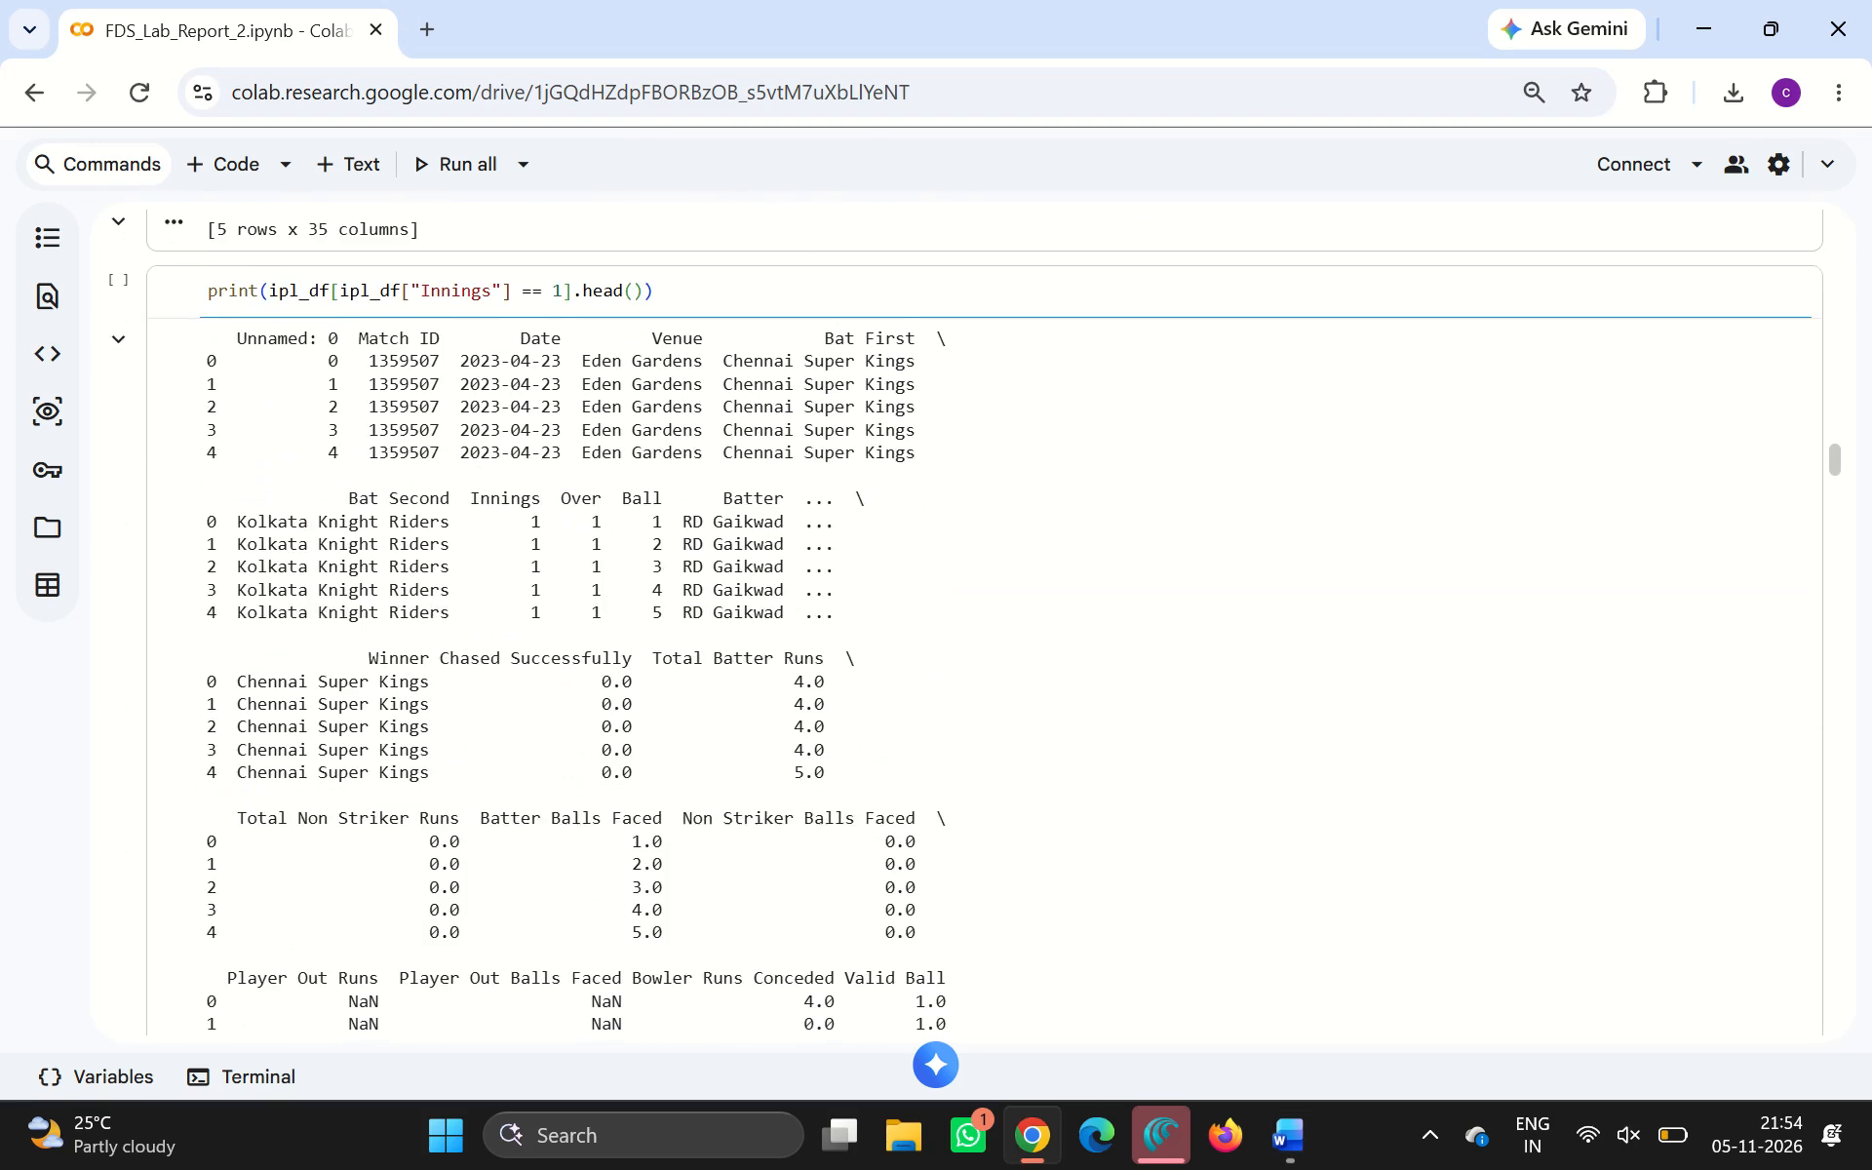
key(Print)
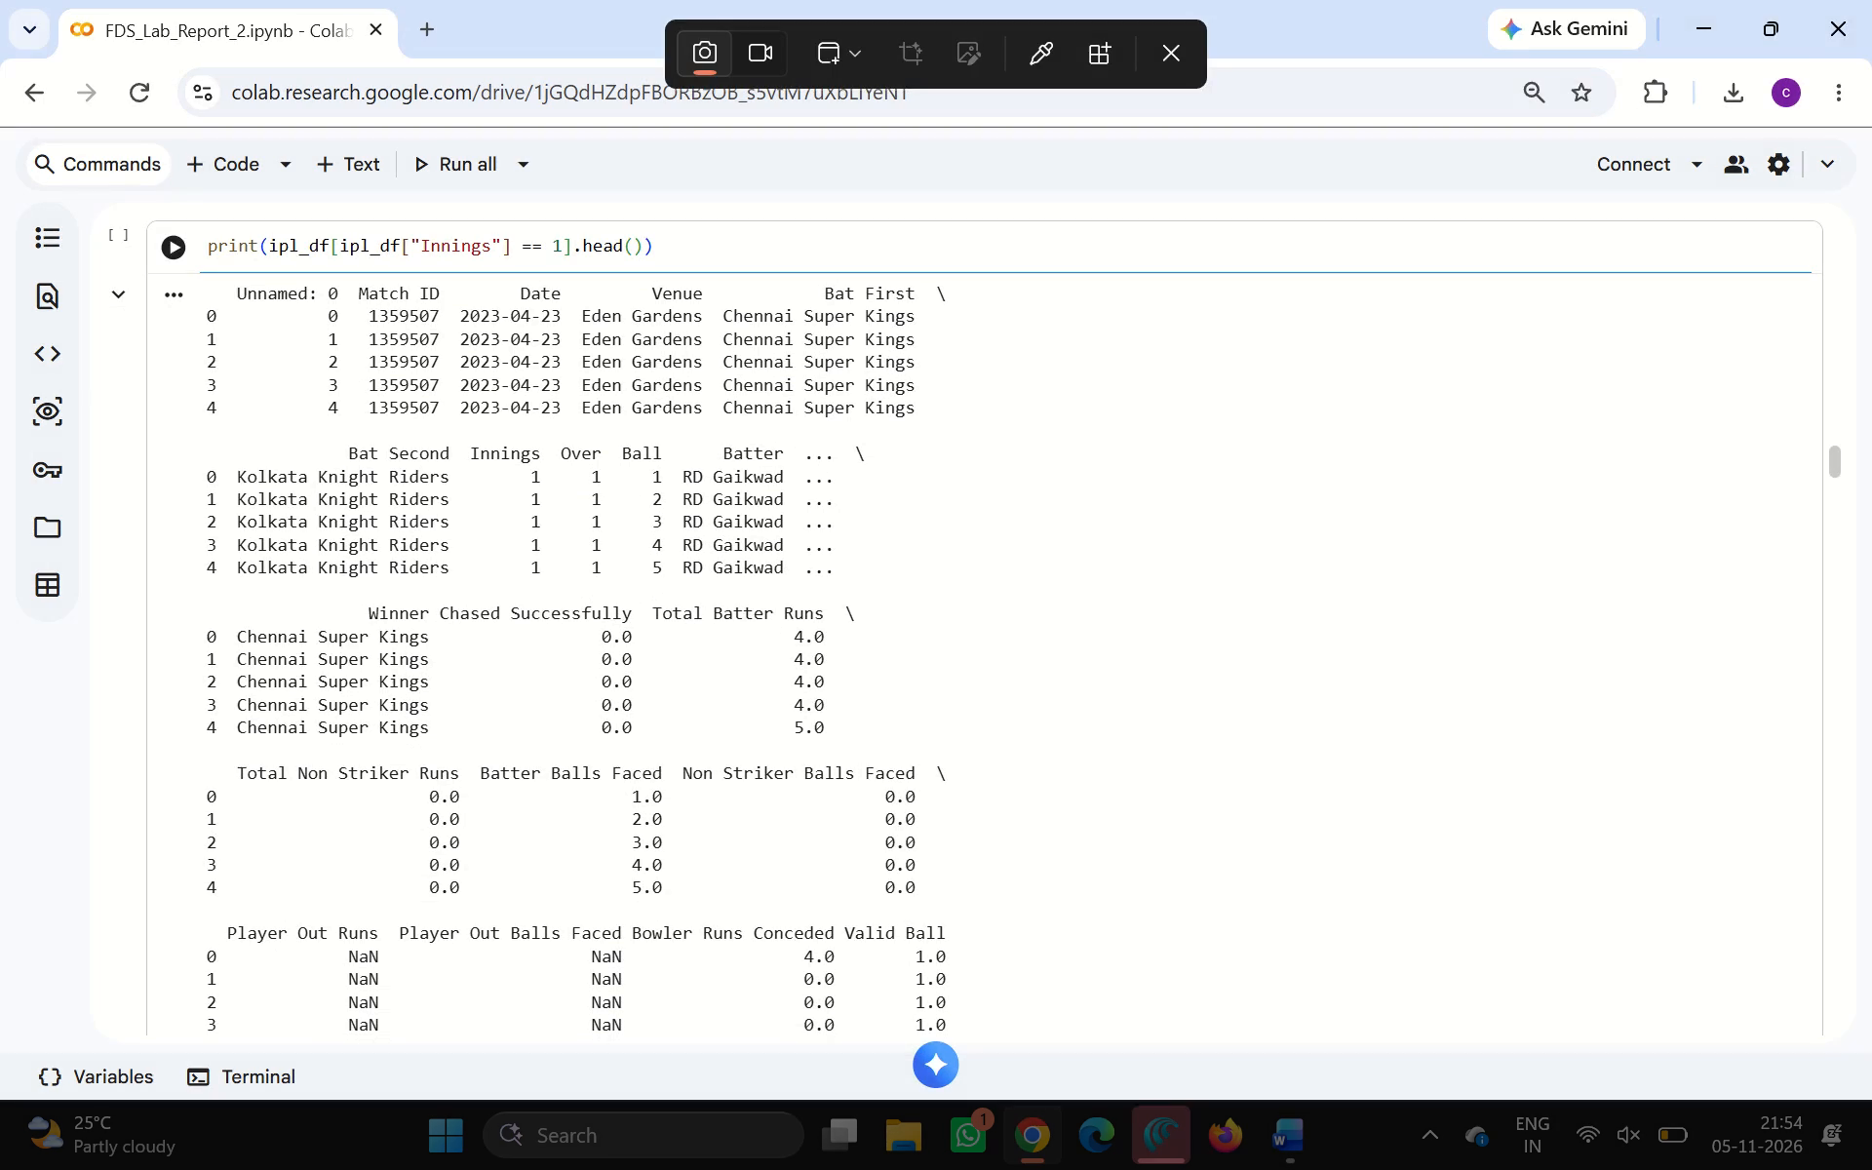
click(707, 616)
key(alt+Tab)
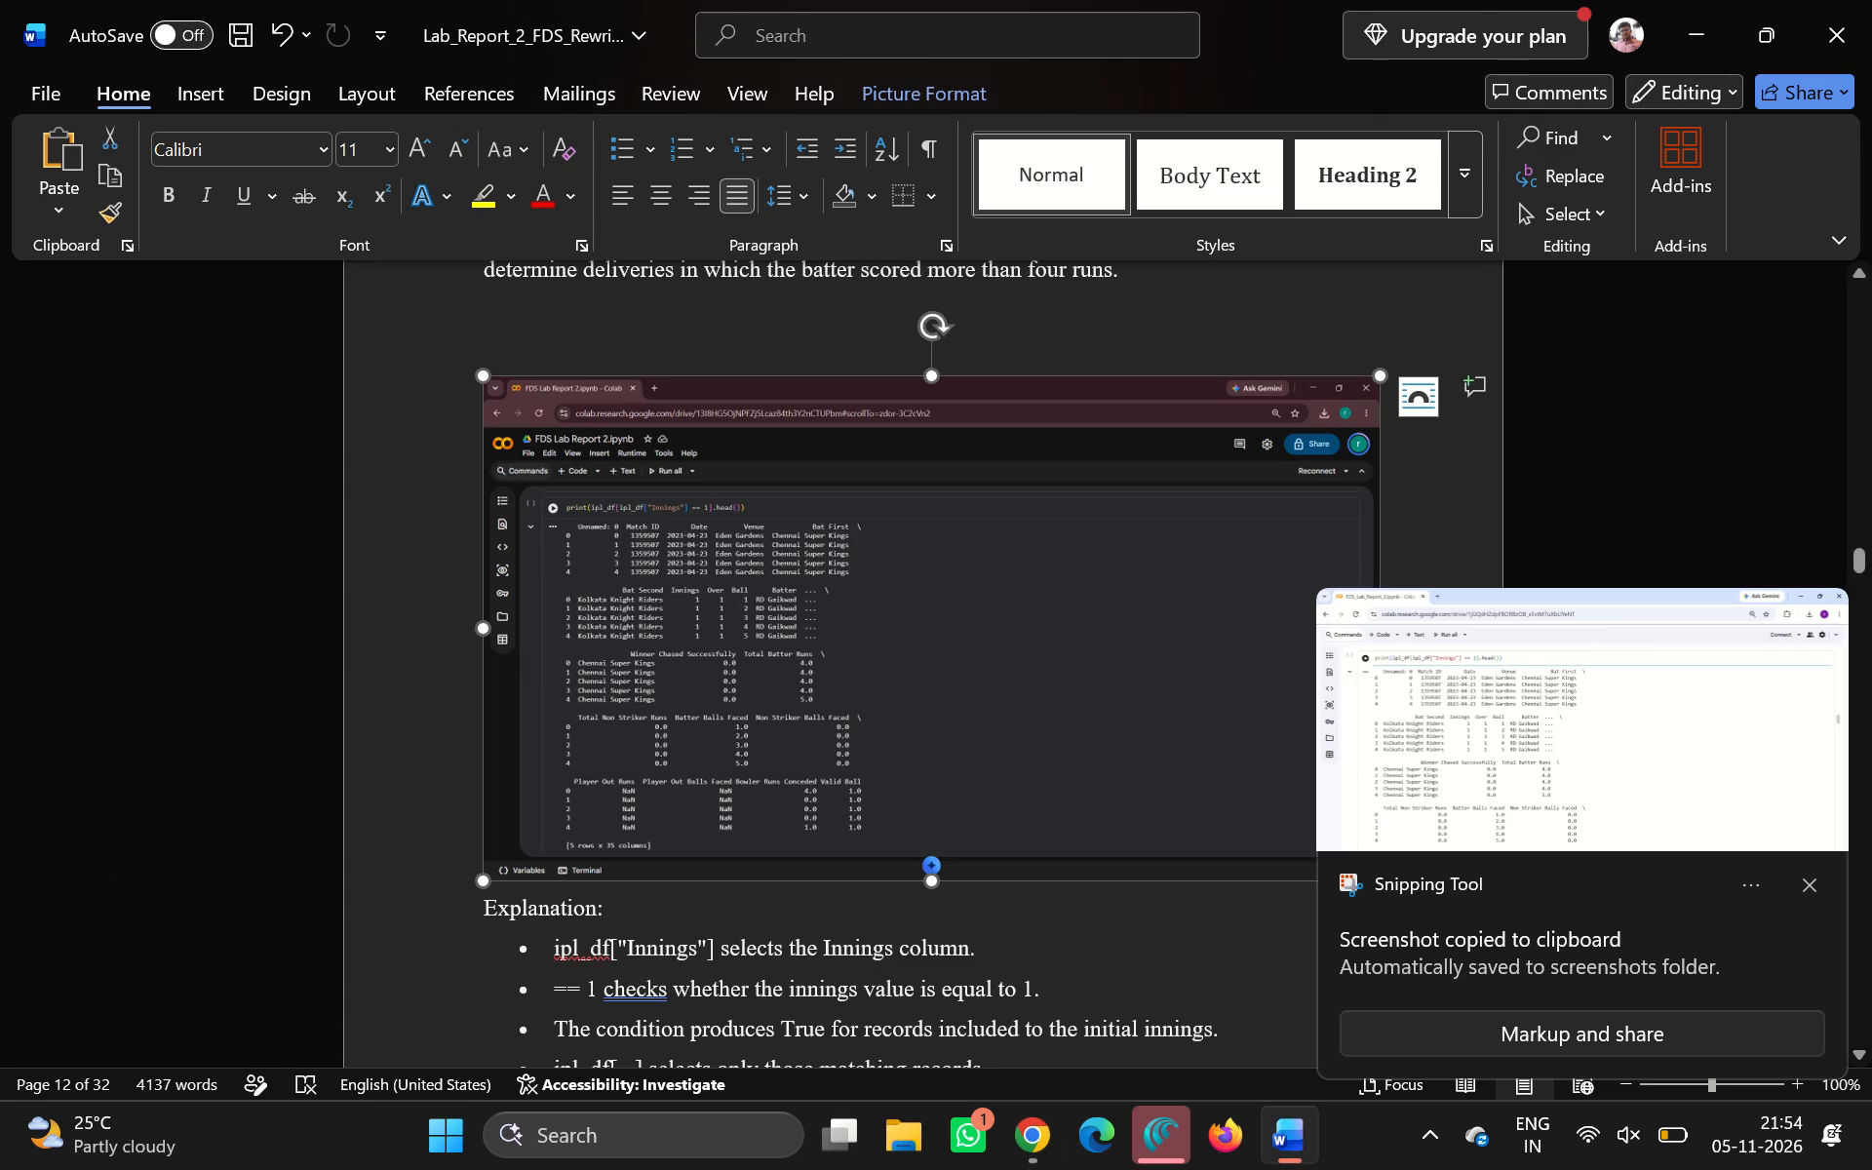
click(743, 712)
key(BackSpace)
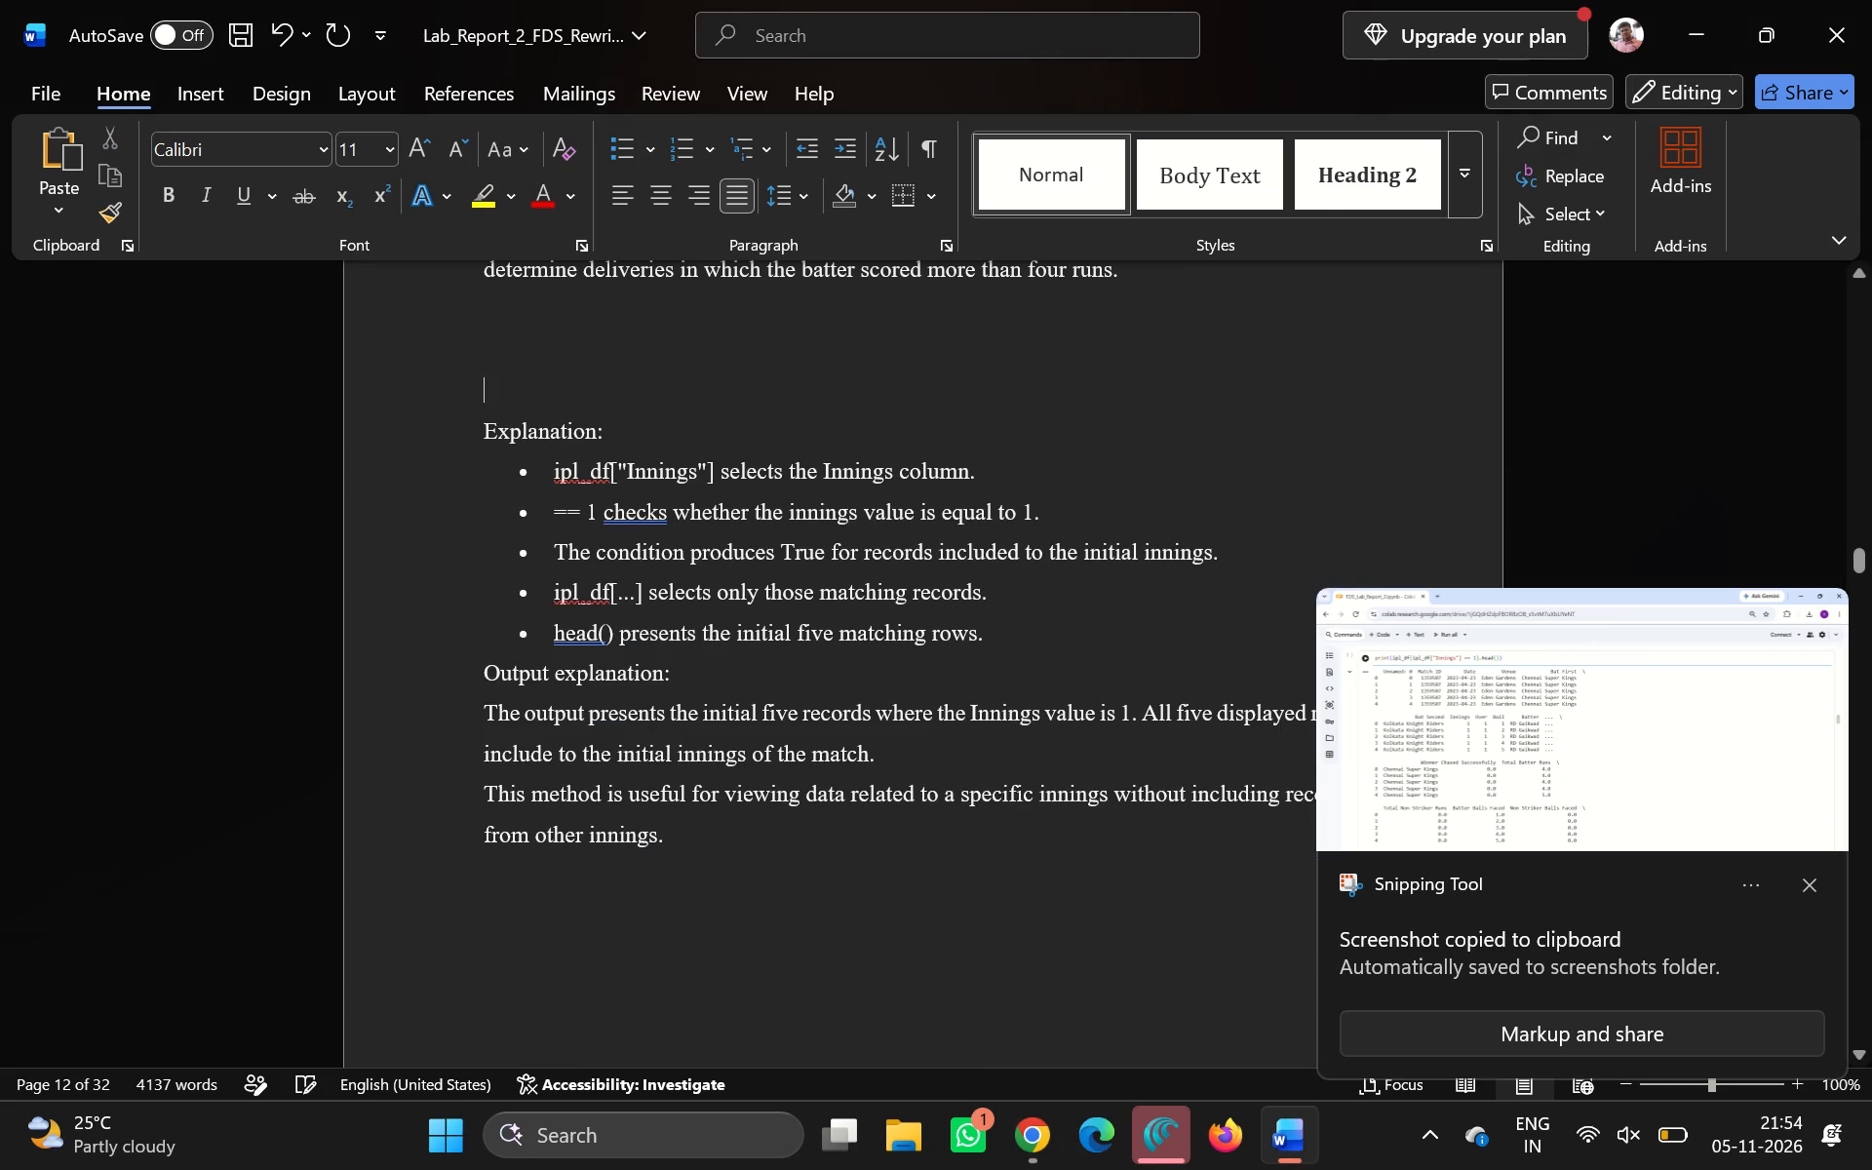
key(ctrl+v)
Replace the report's old picture combining "Batter Runs" >= 4 & "Innings" == 1 with a fresh window screenshot of that Colab cell.
scroll(743, 712, down, 4)
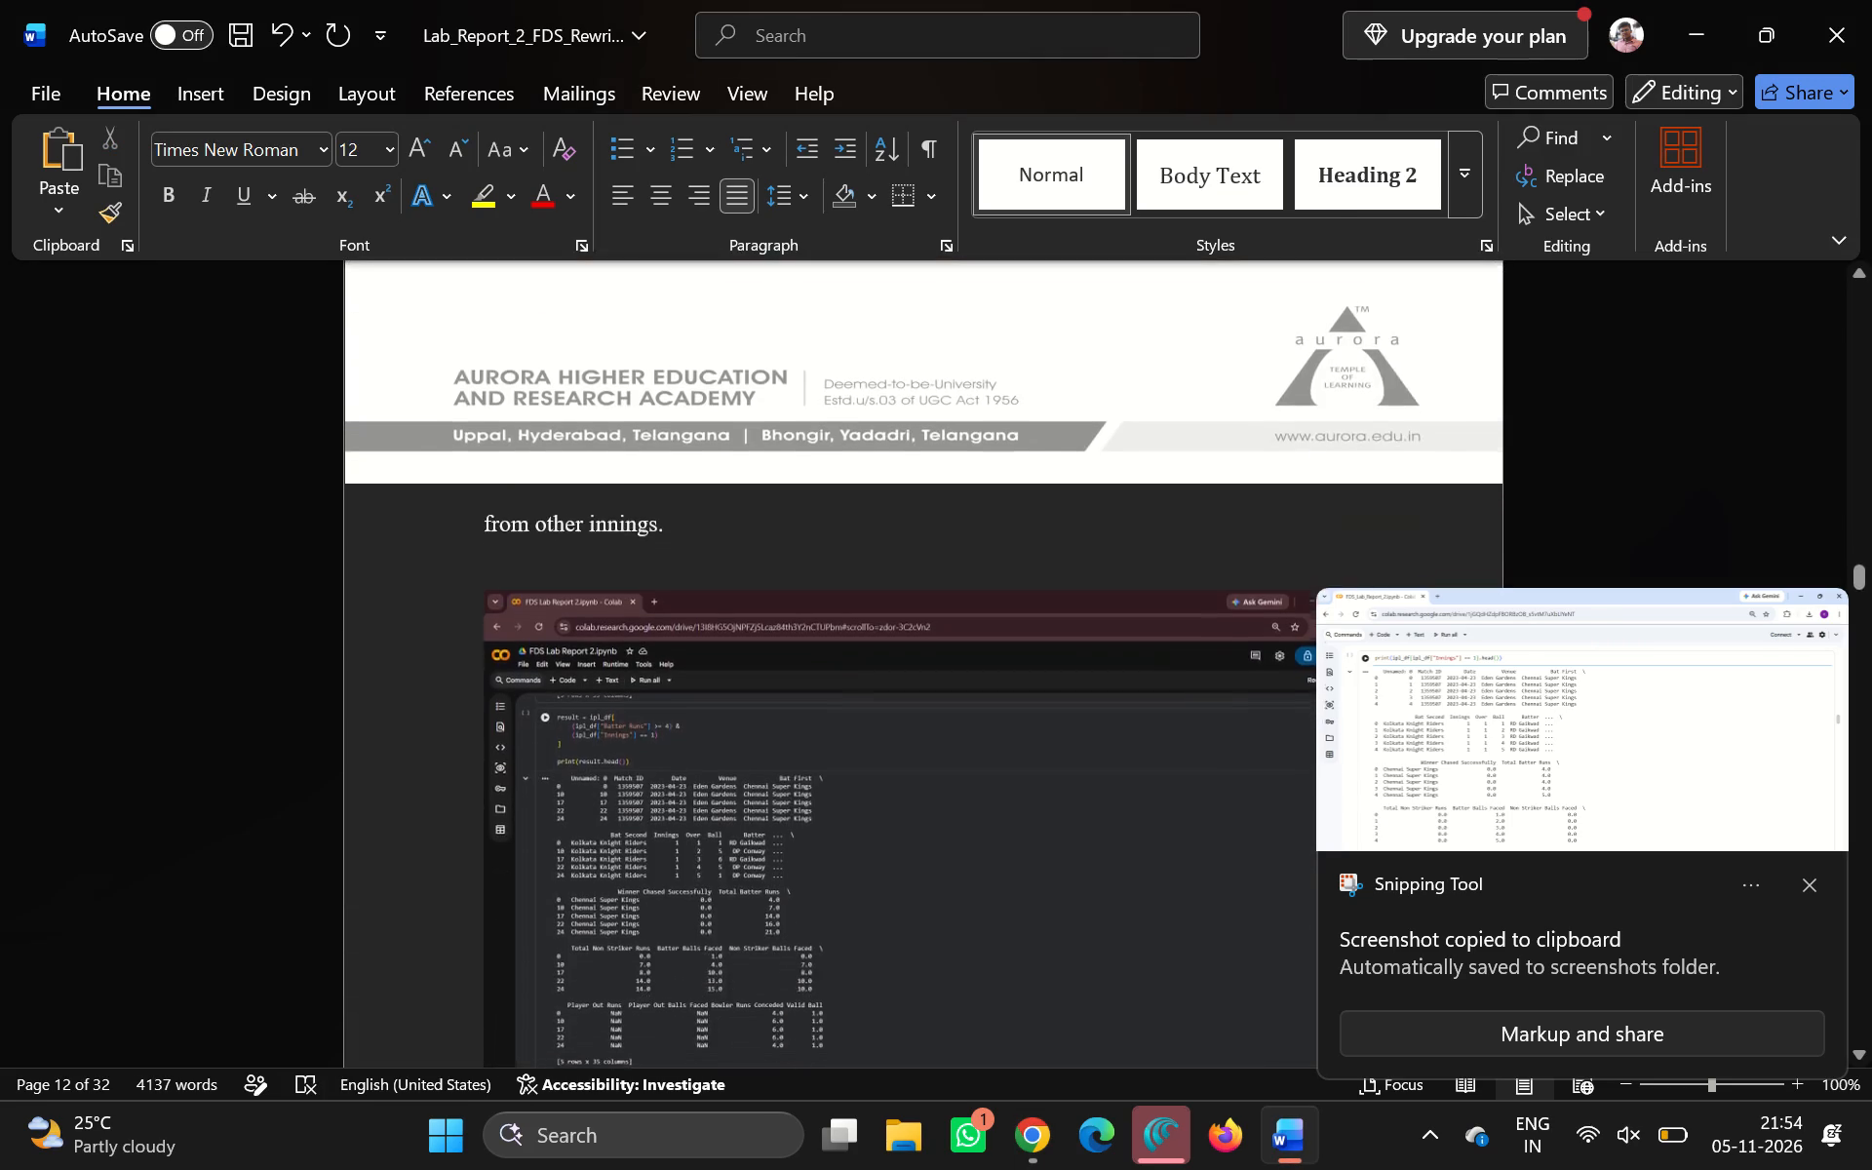
scroll(743, 712, down, 1)
scroll(743, 712, up, 1)
click(683, 618)
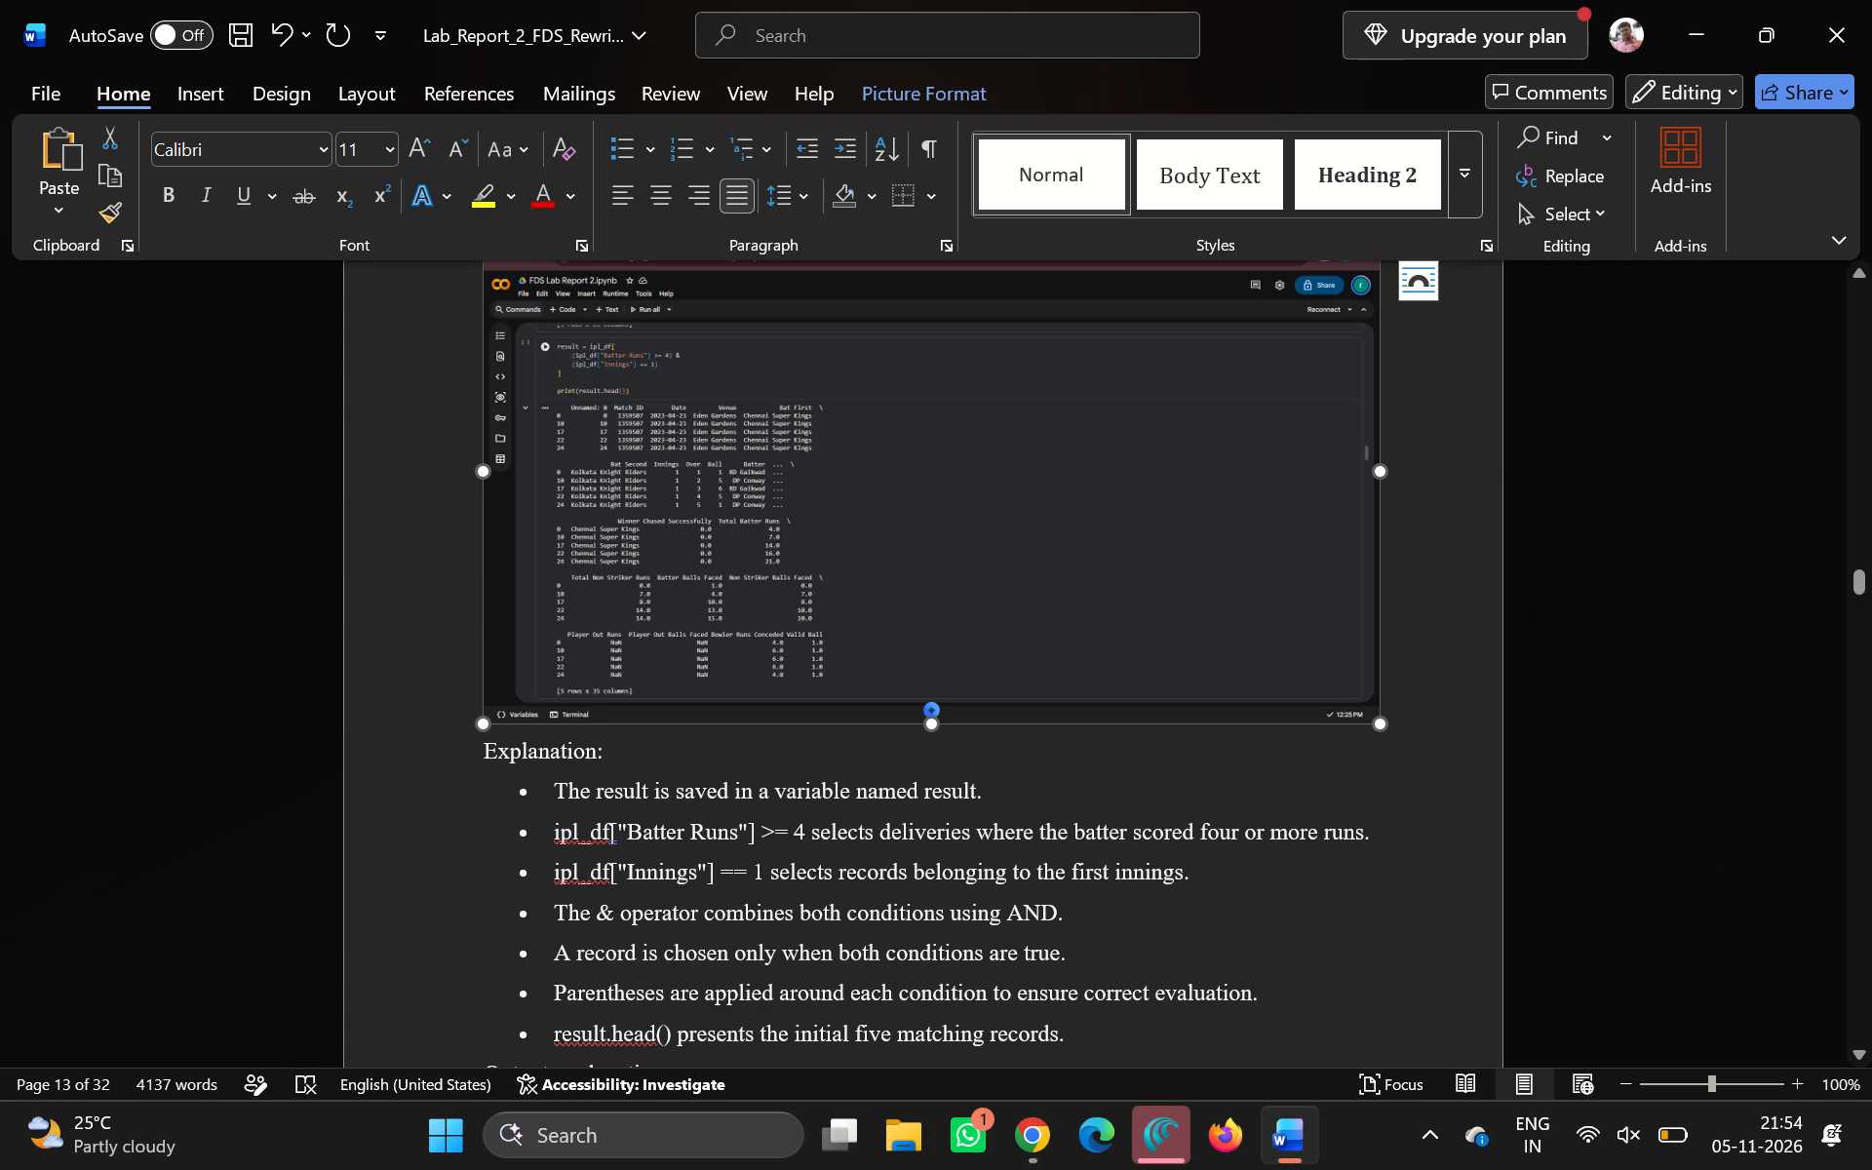
click(684, 526)
key(alt+Tab)
scroll(684, 526, down, 4)
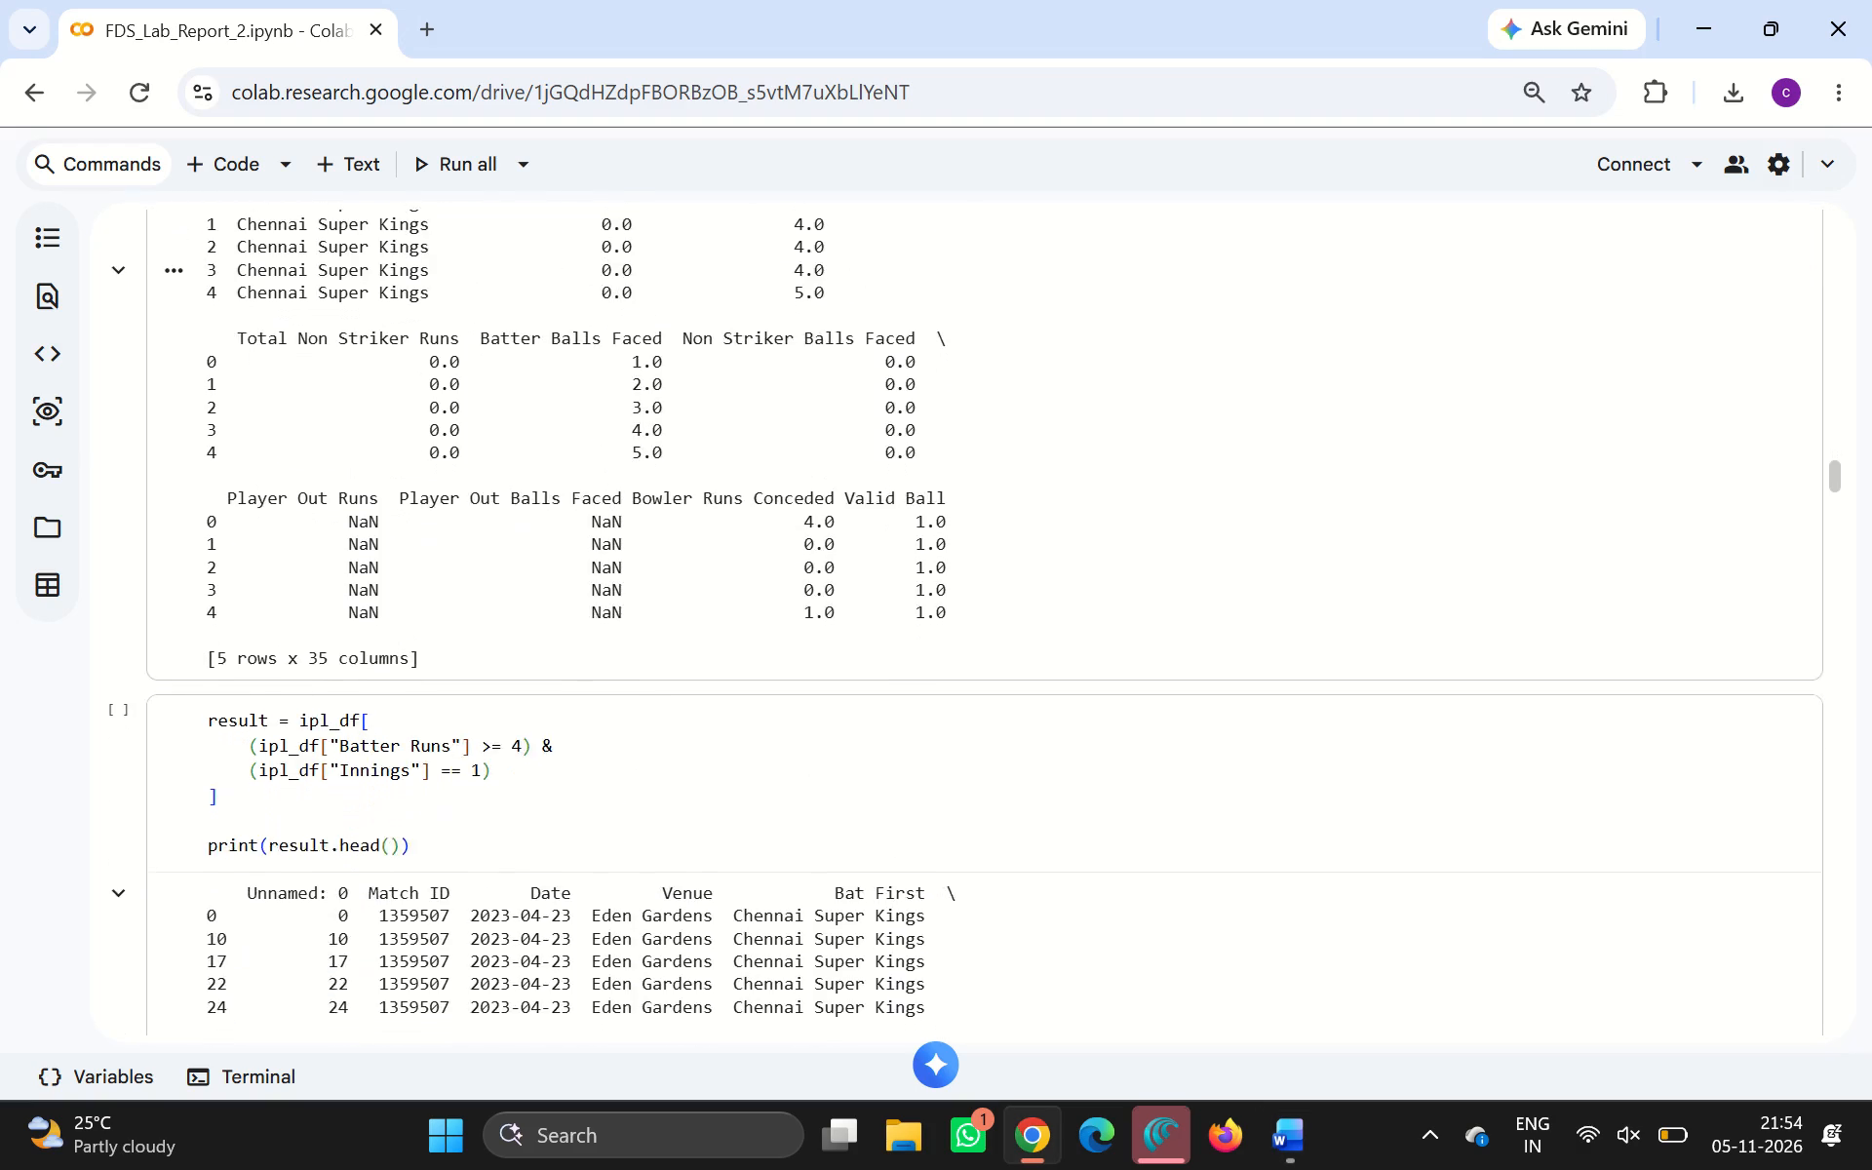
scroll(684, 526, down, 3)
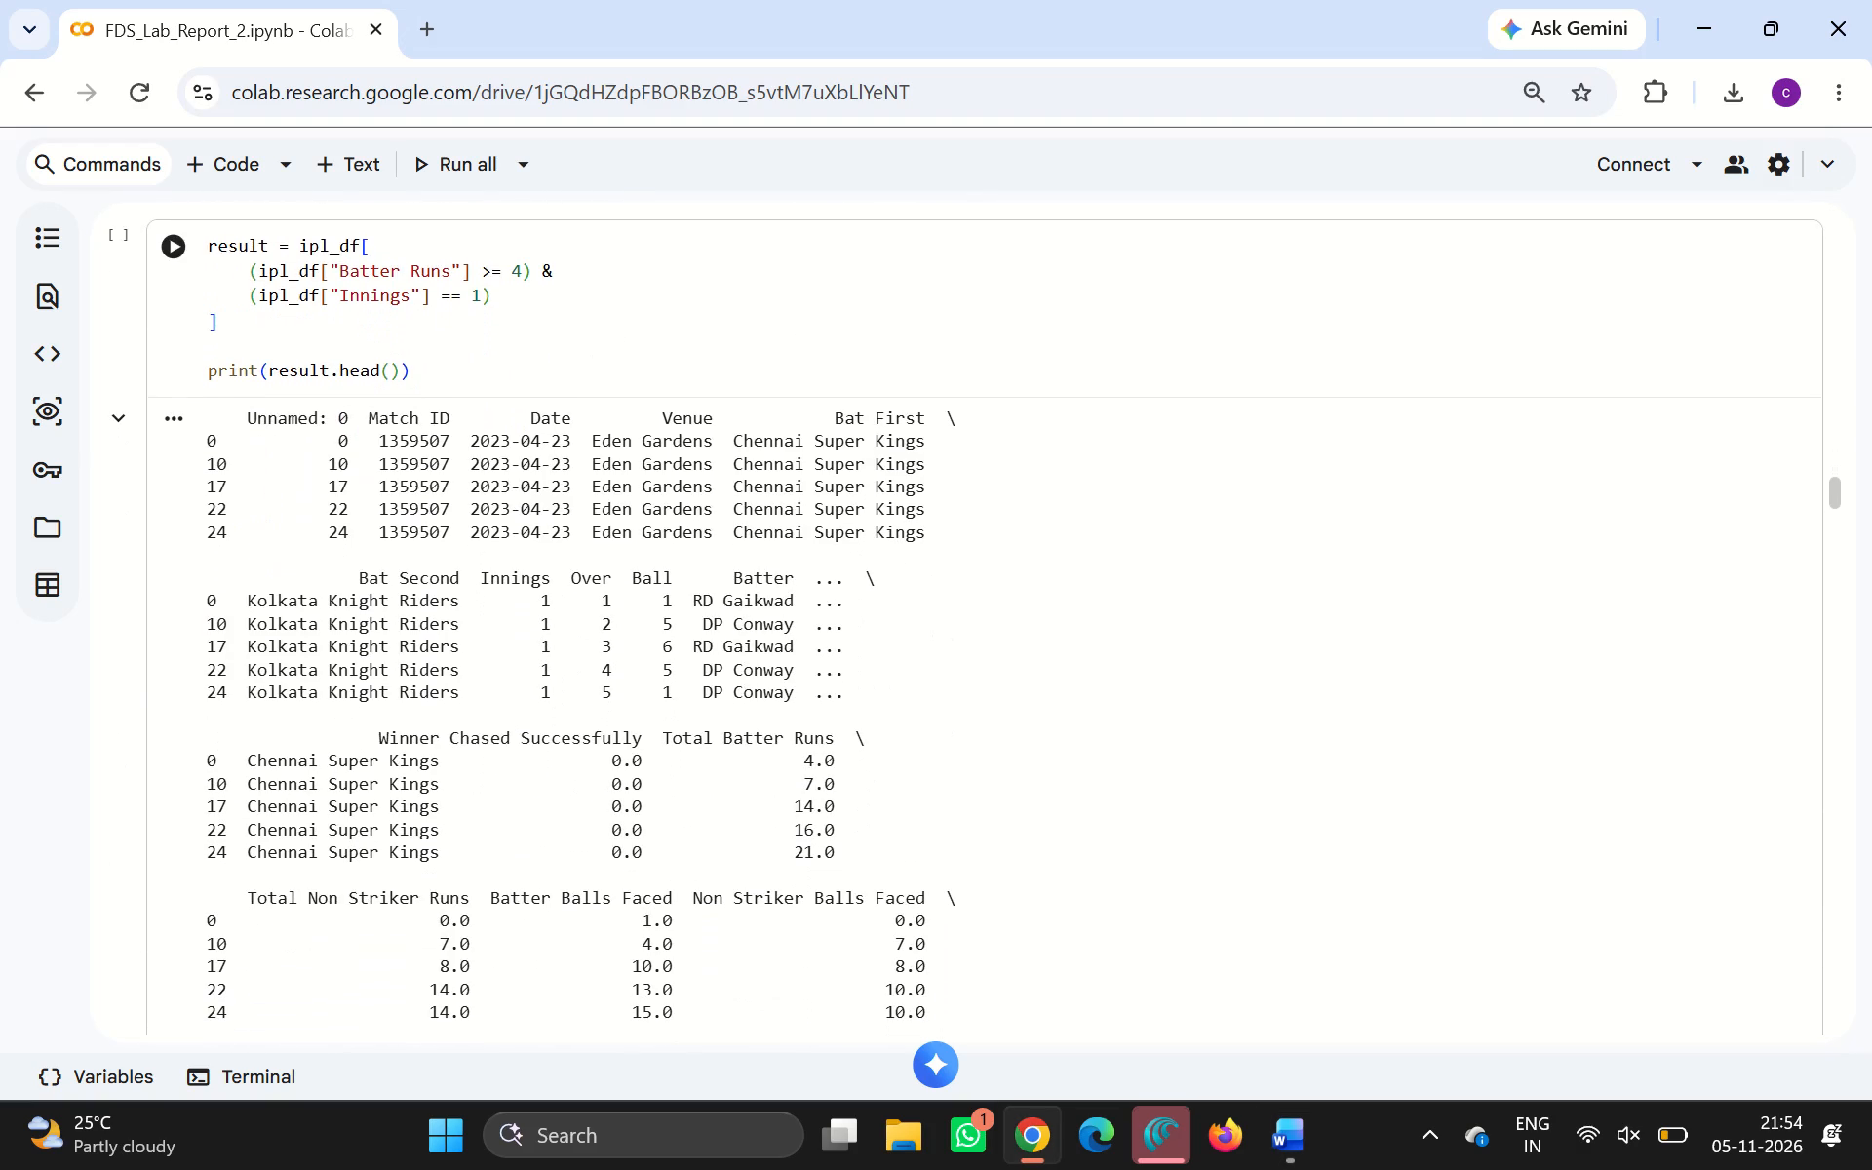
key(Print)
click(623, 408)
key(alt+Tab)
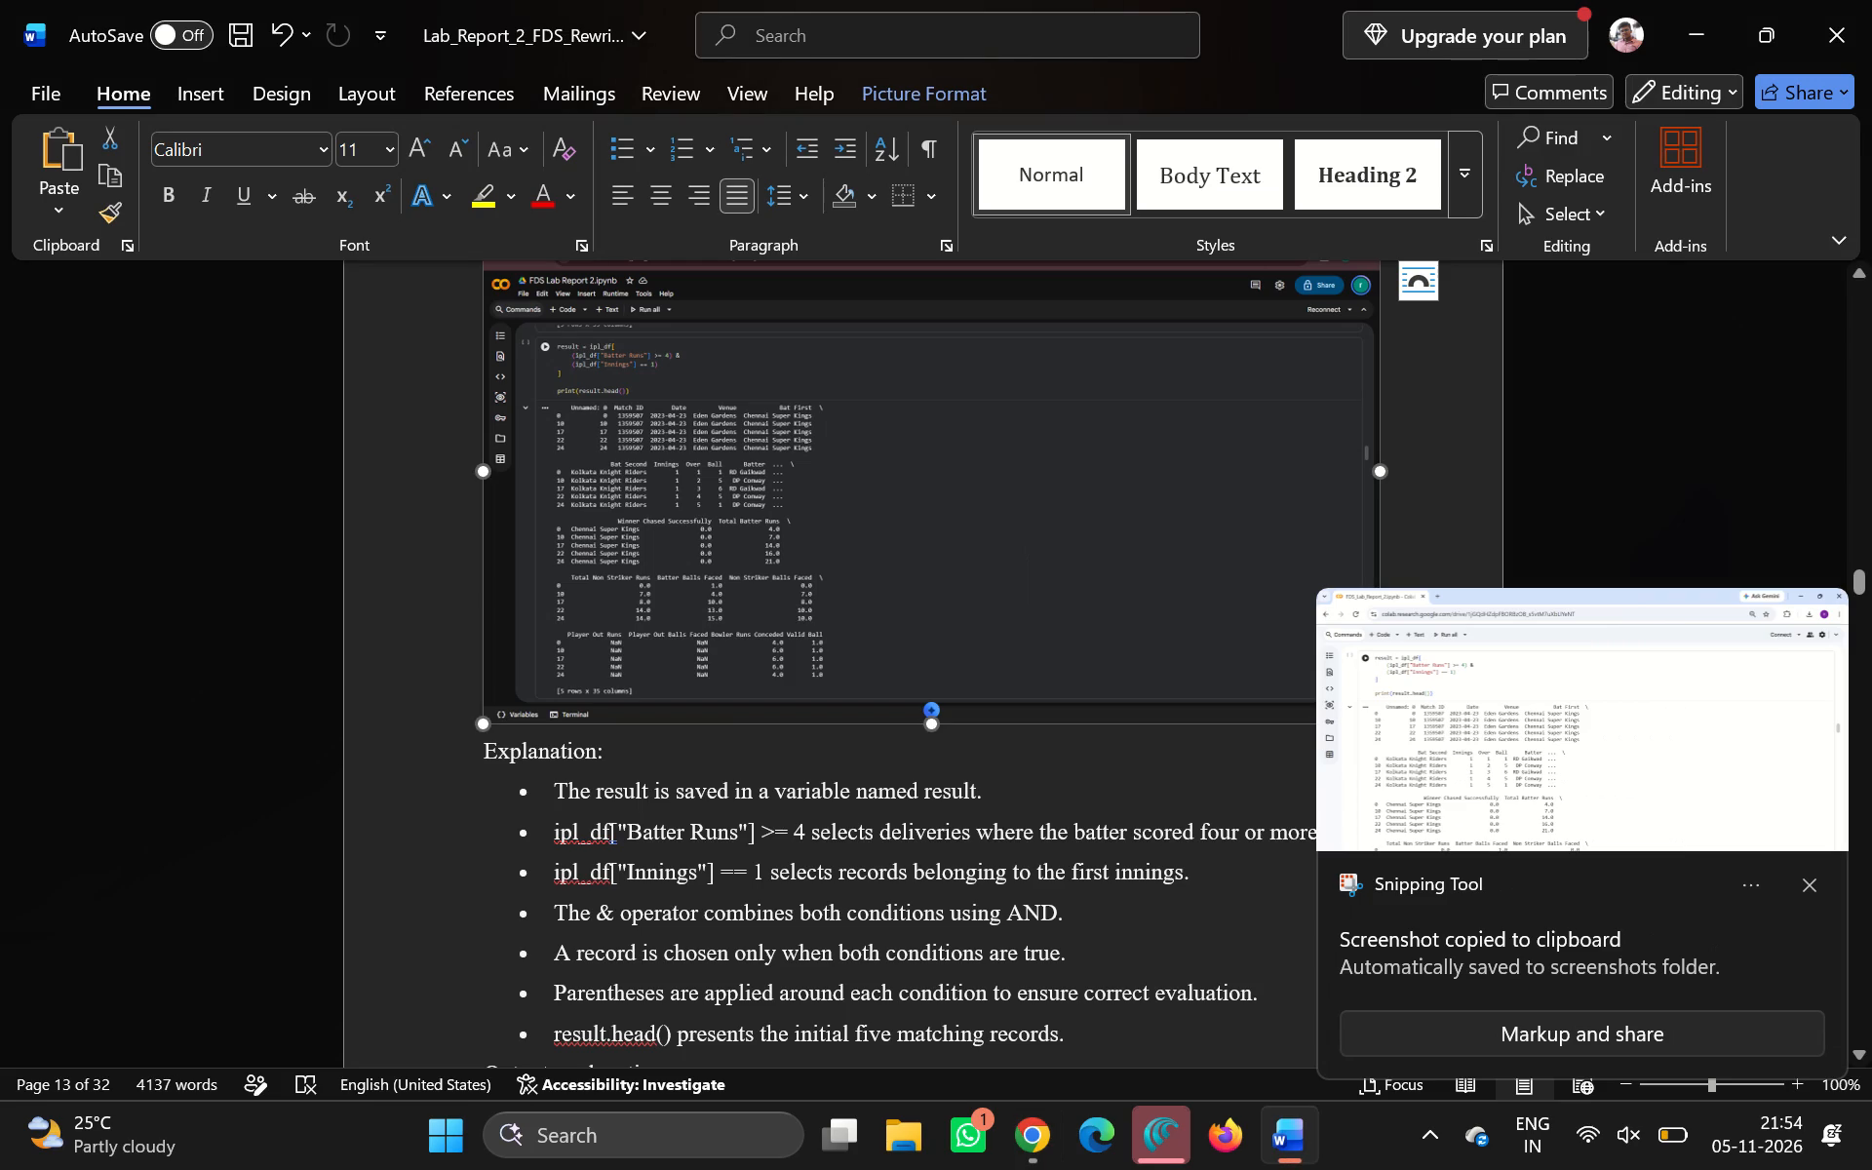
click(737, 480)
key(BackSpace)
key(ctrl+v)
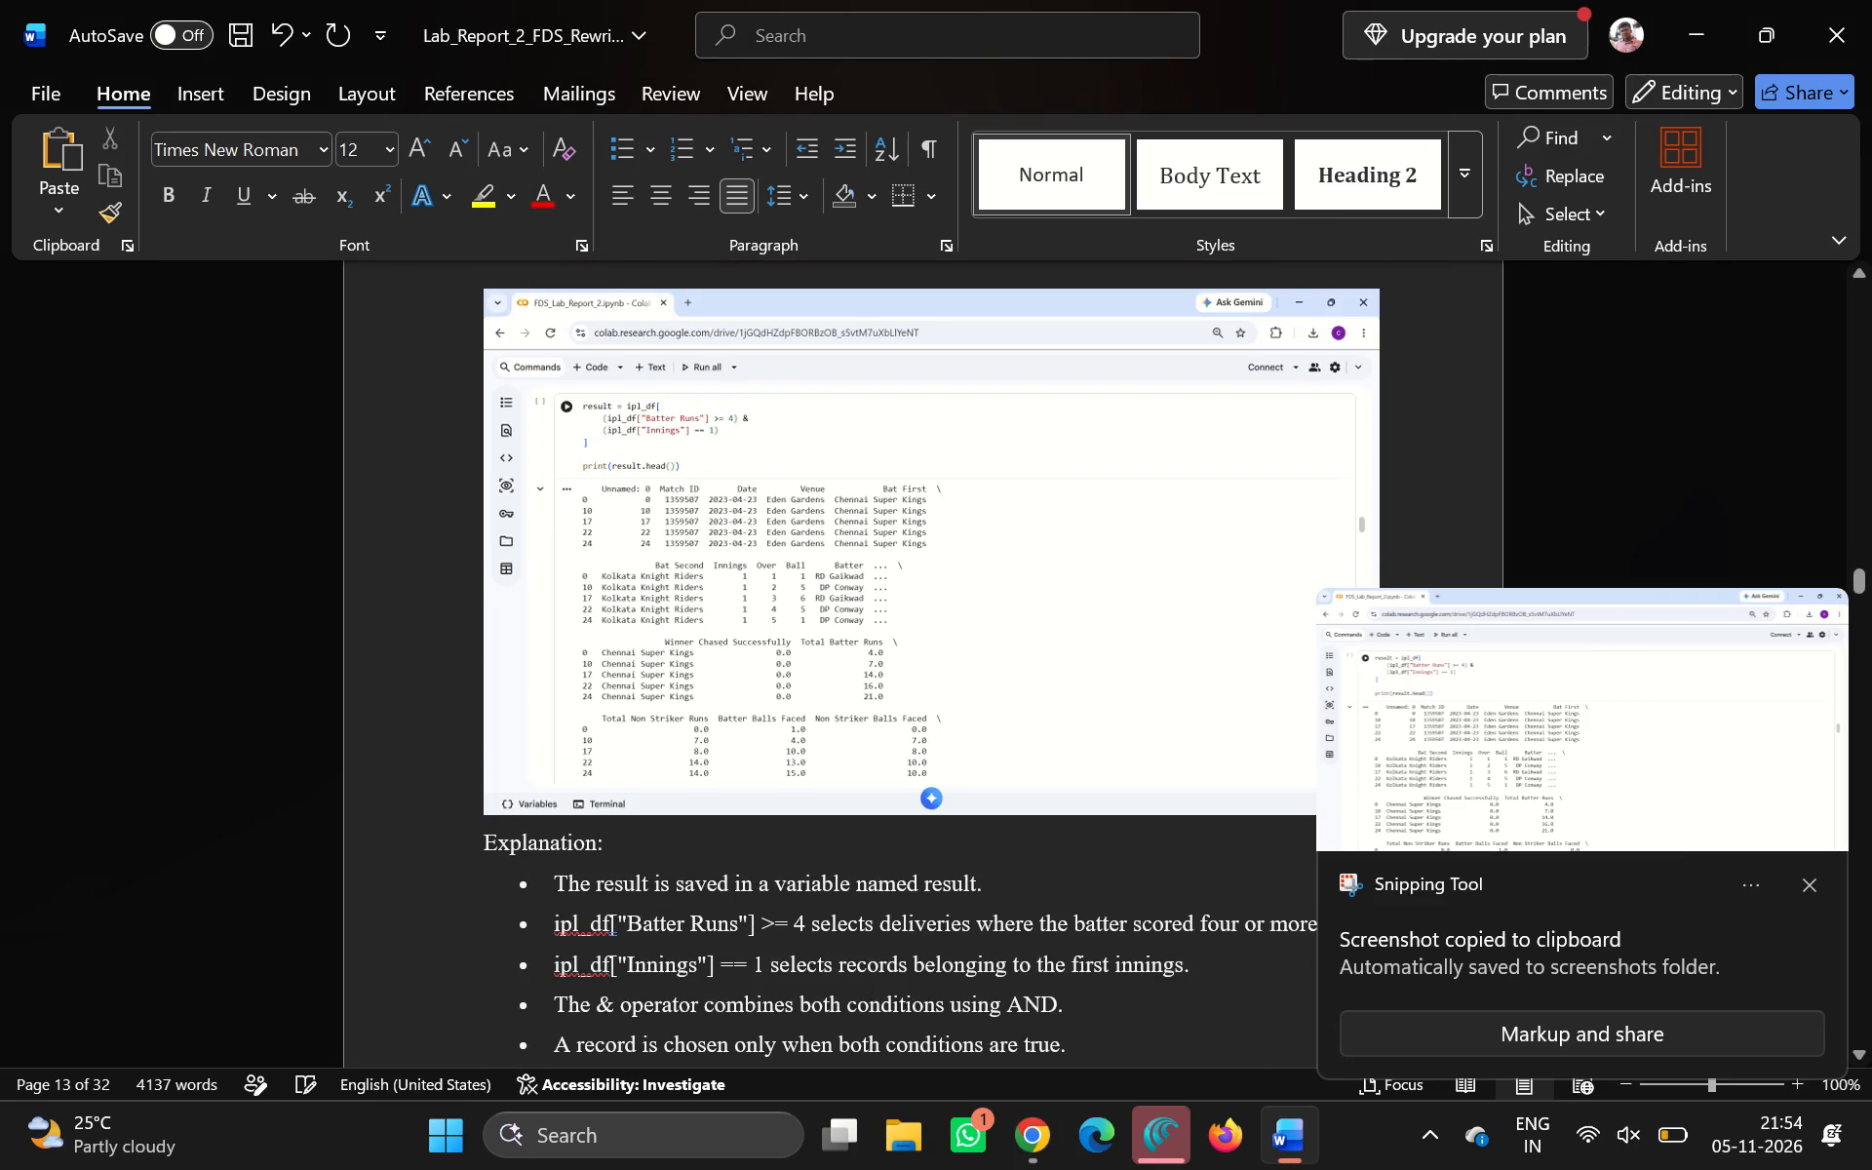
Replace the report's old picture combining "Batter Runs" == 4 | "Batter Runs" == 6 with a fresh window screenshot of that Colab cell.
scroll(737, 480, down, 5)
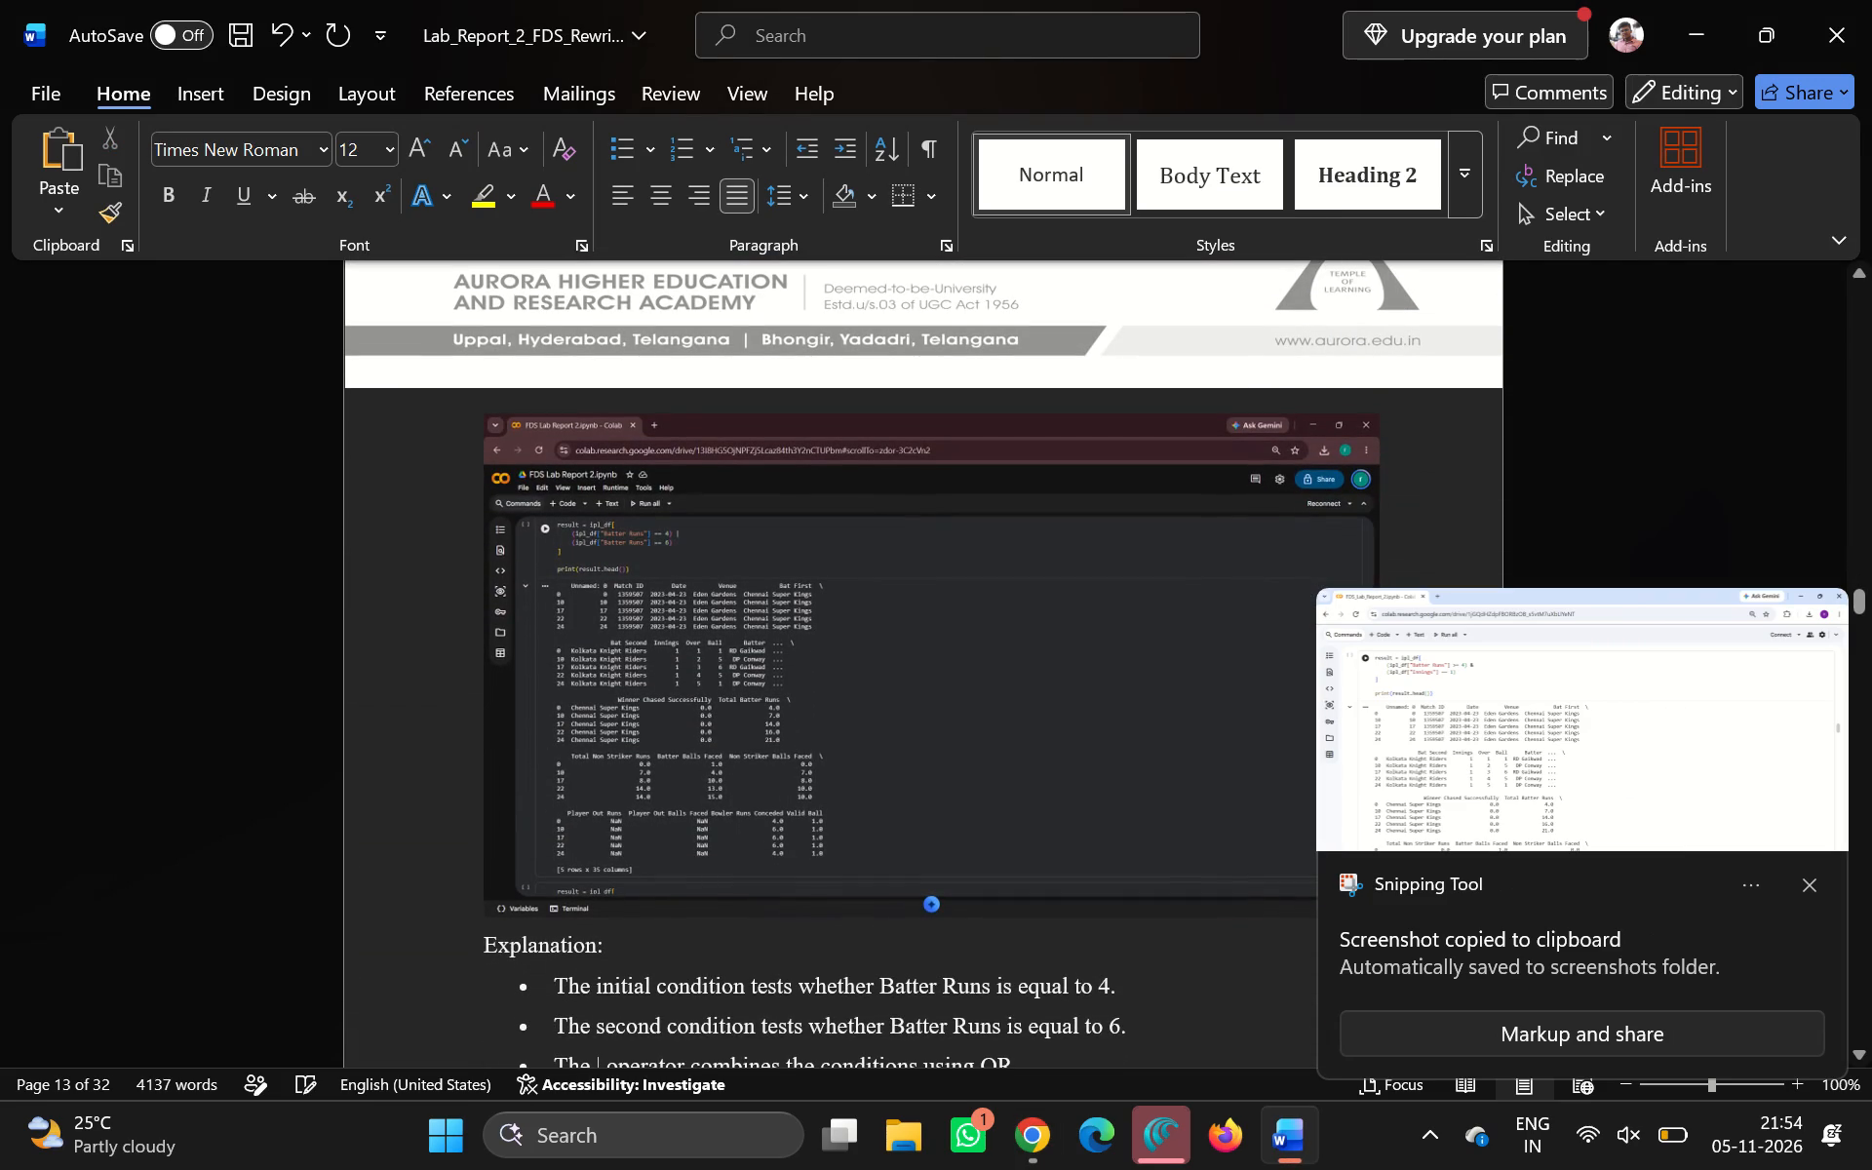
click(683, 627)
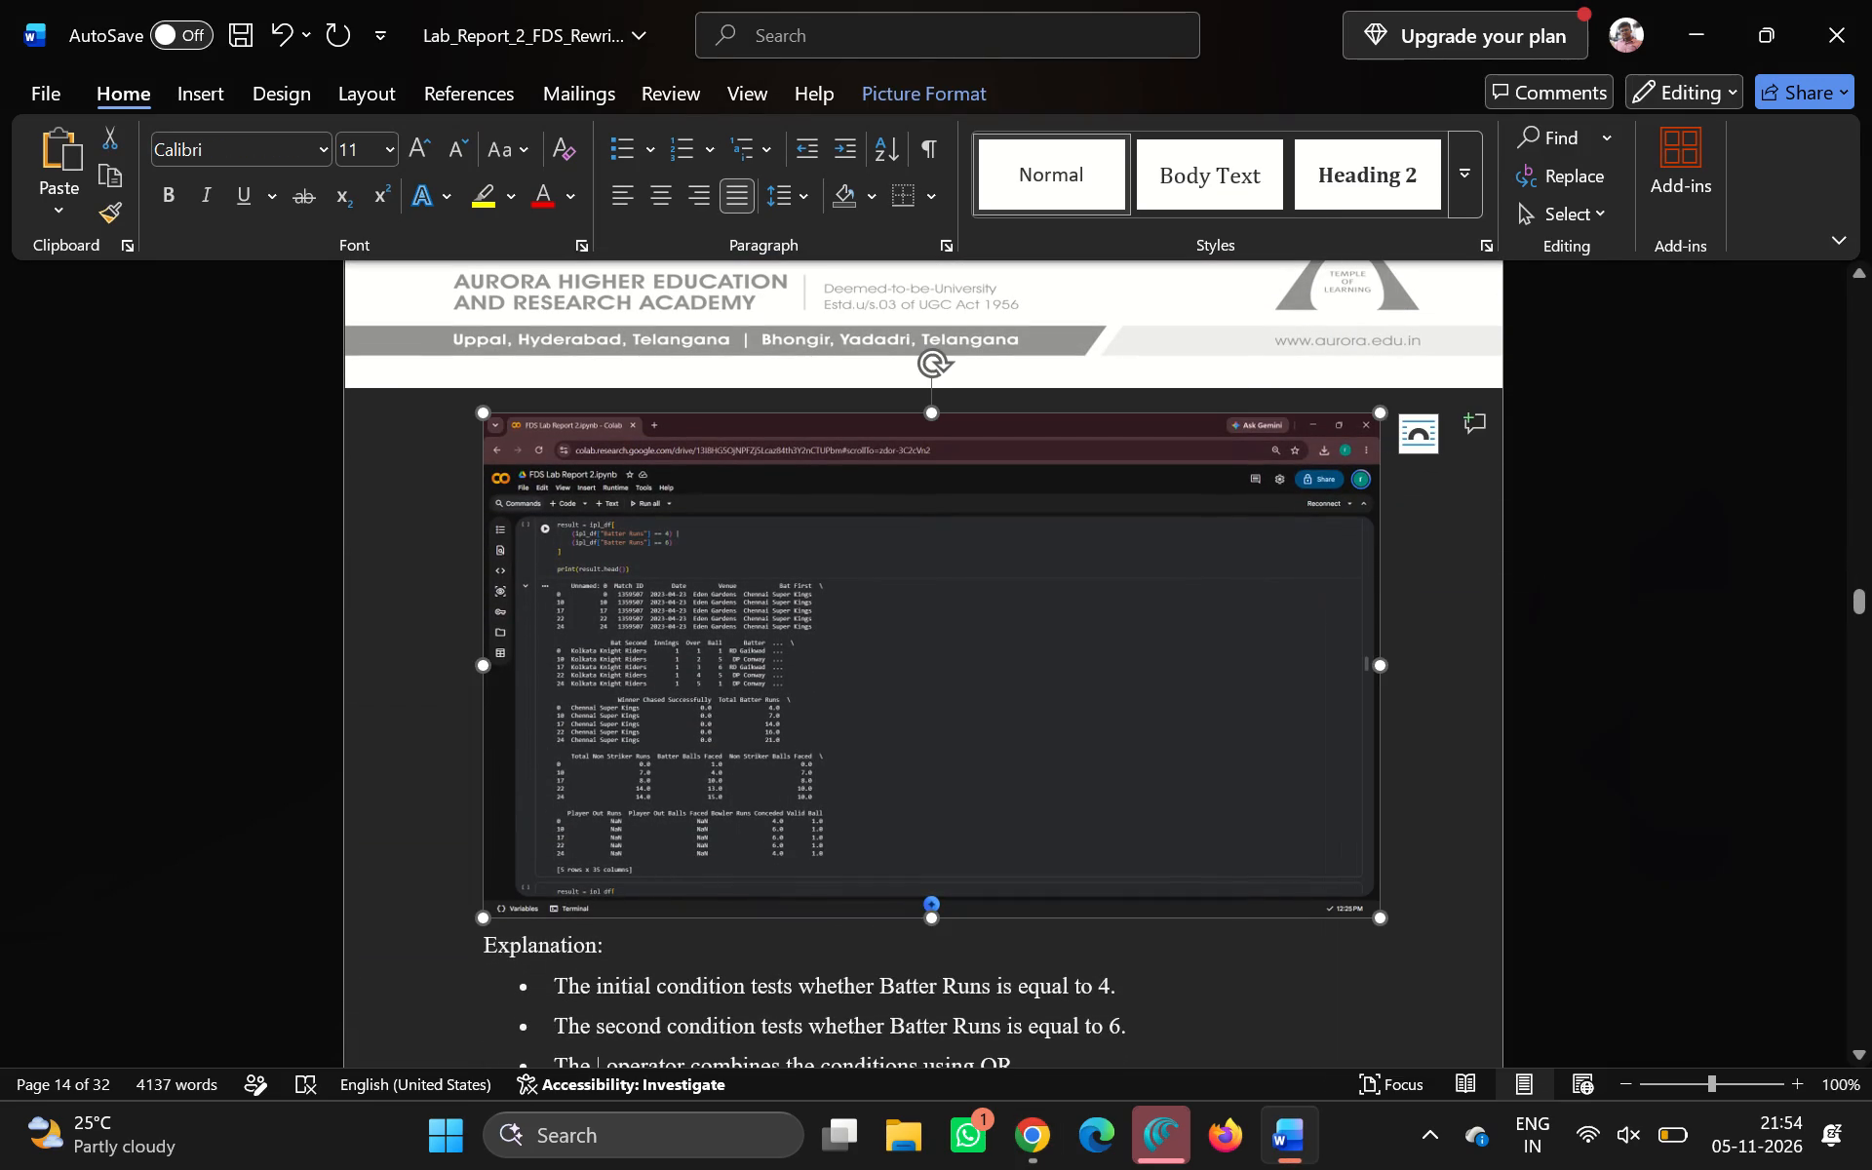
key(alt+Tab)
scroll(683, 627, down, 5)
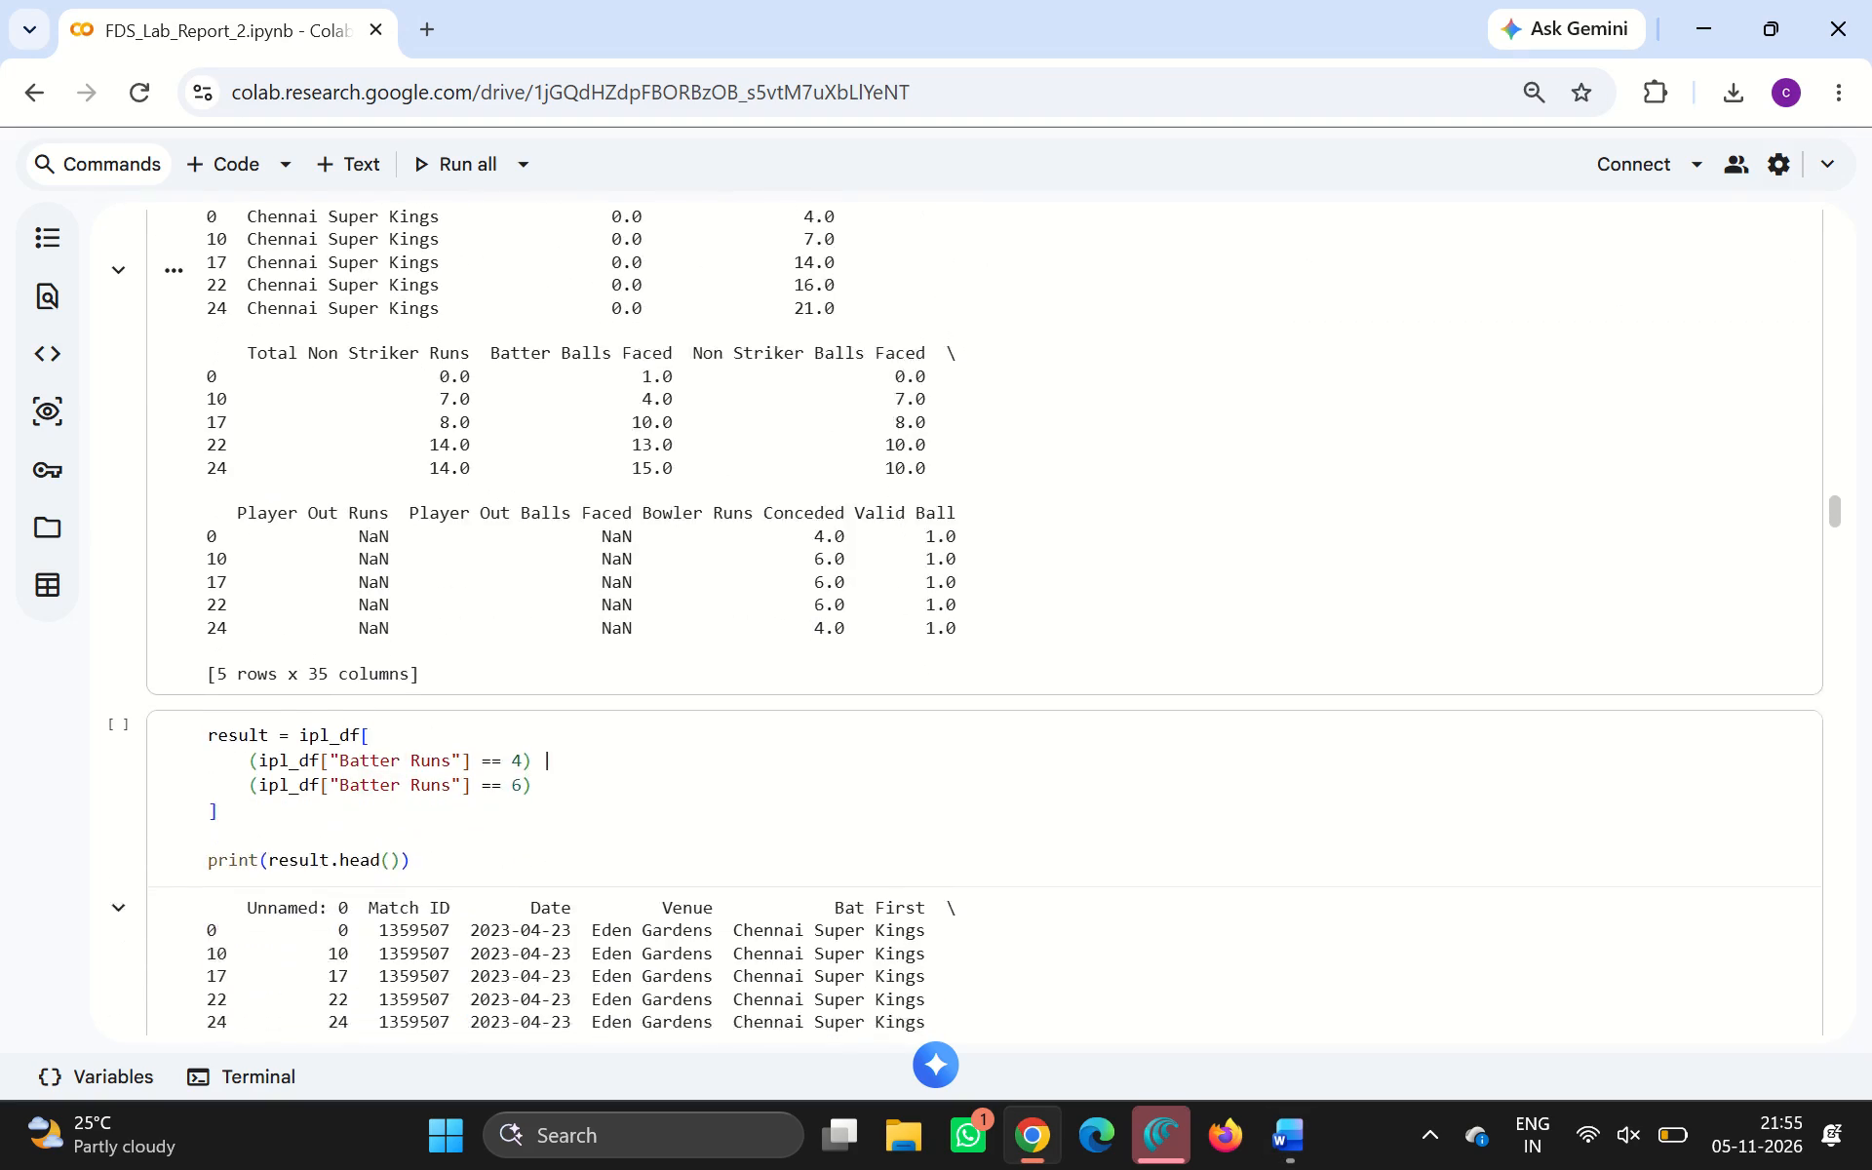
scroll(683, 627, down, 1)
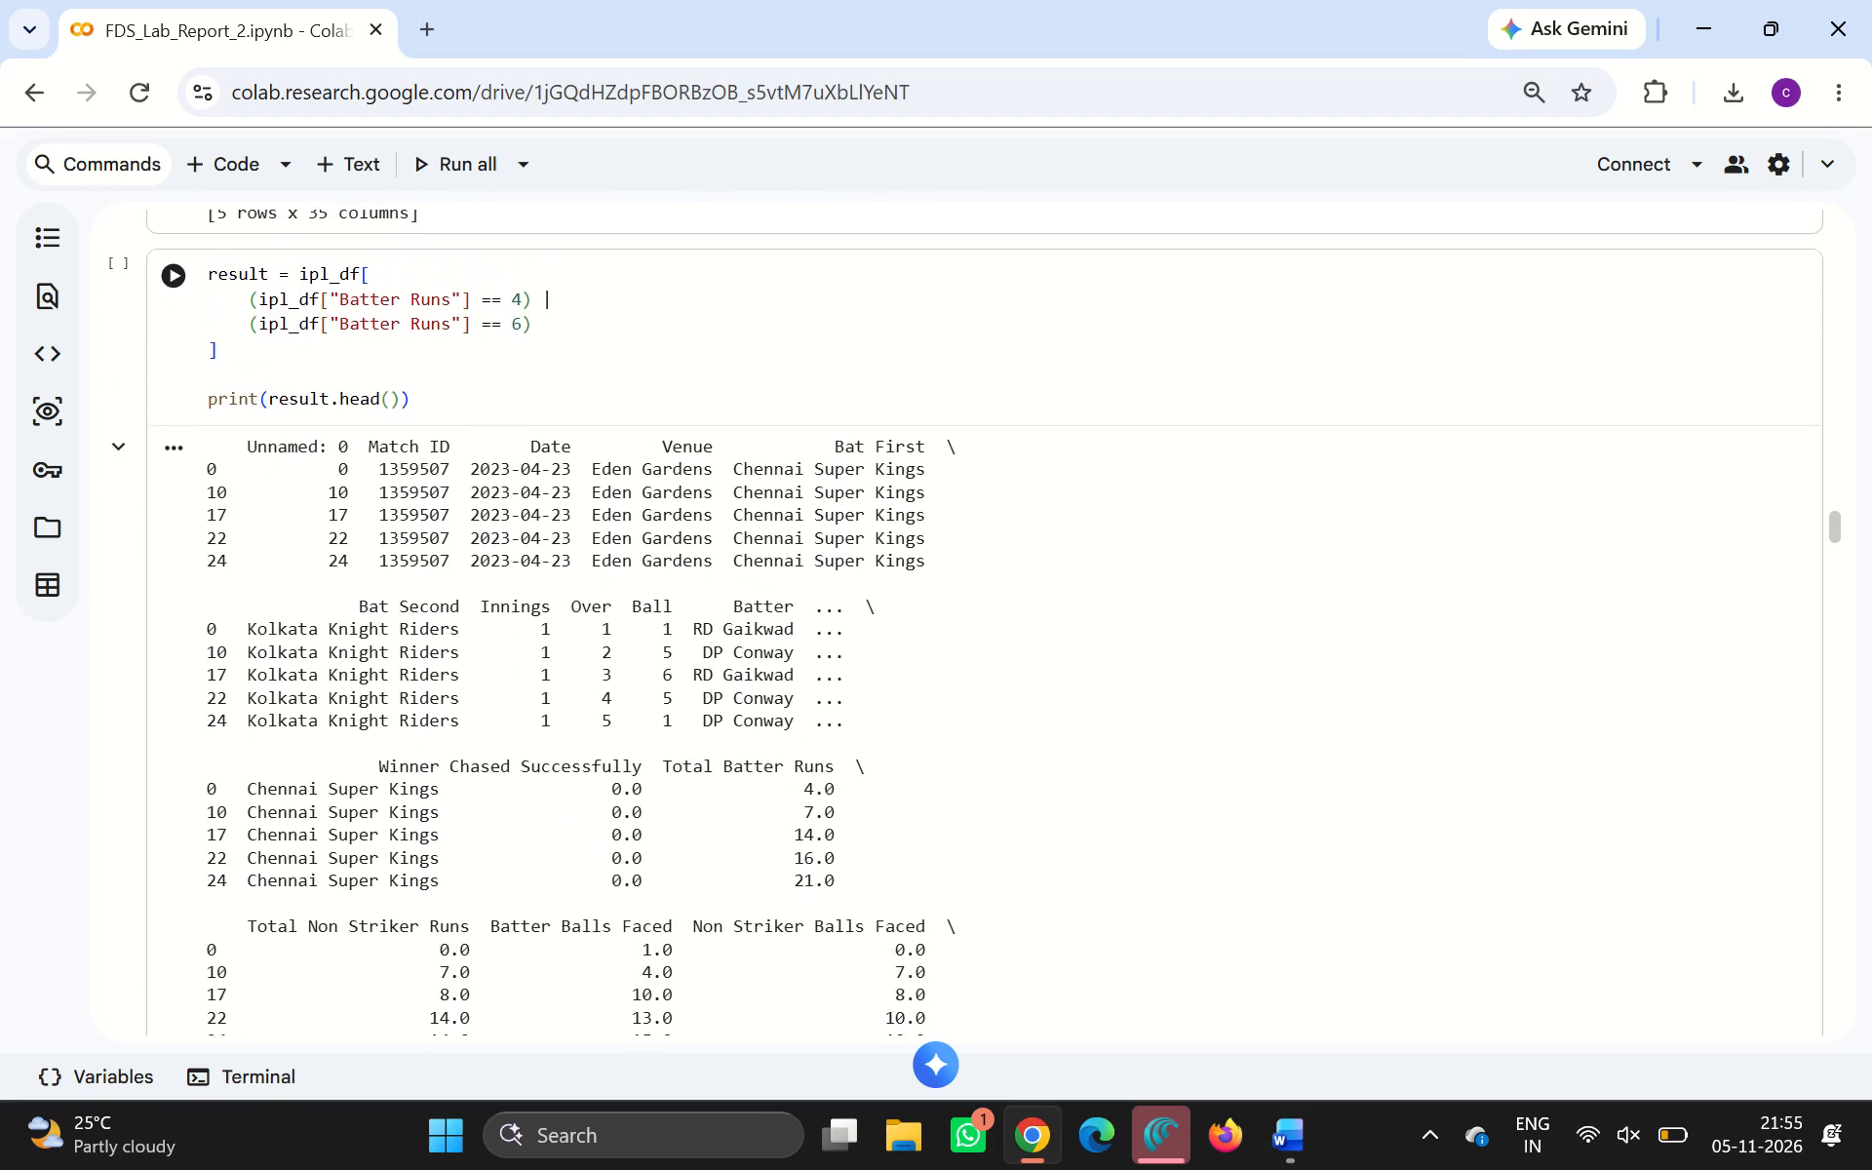
key(Print)
click(541, 584)
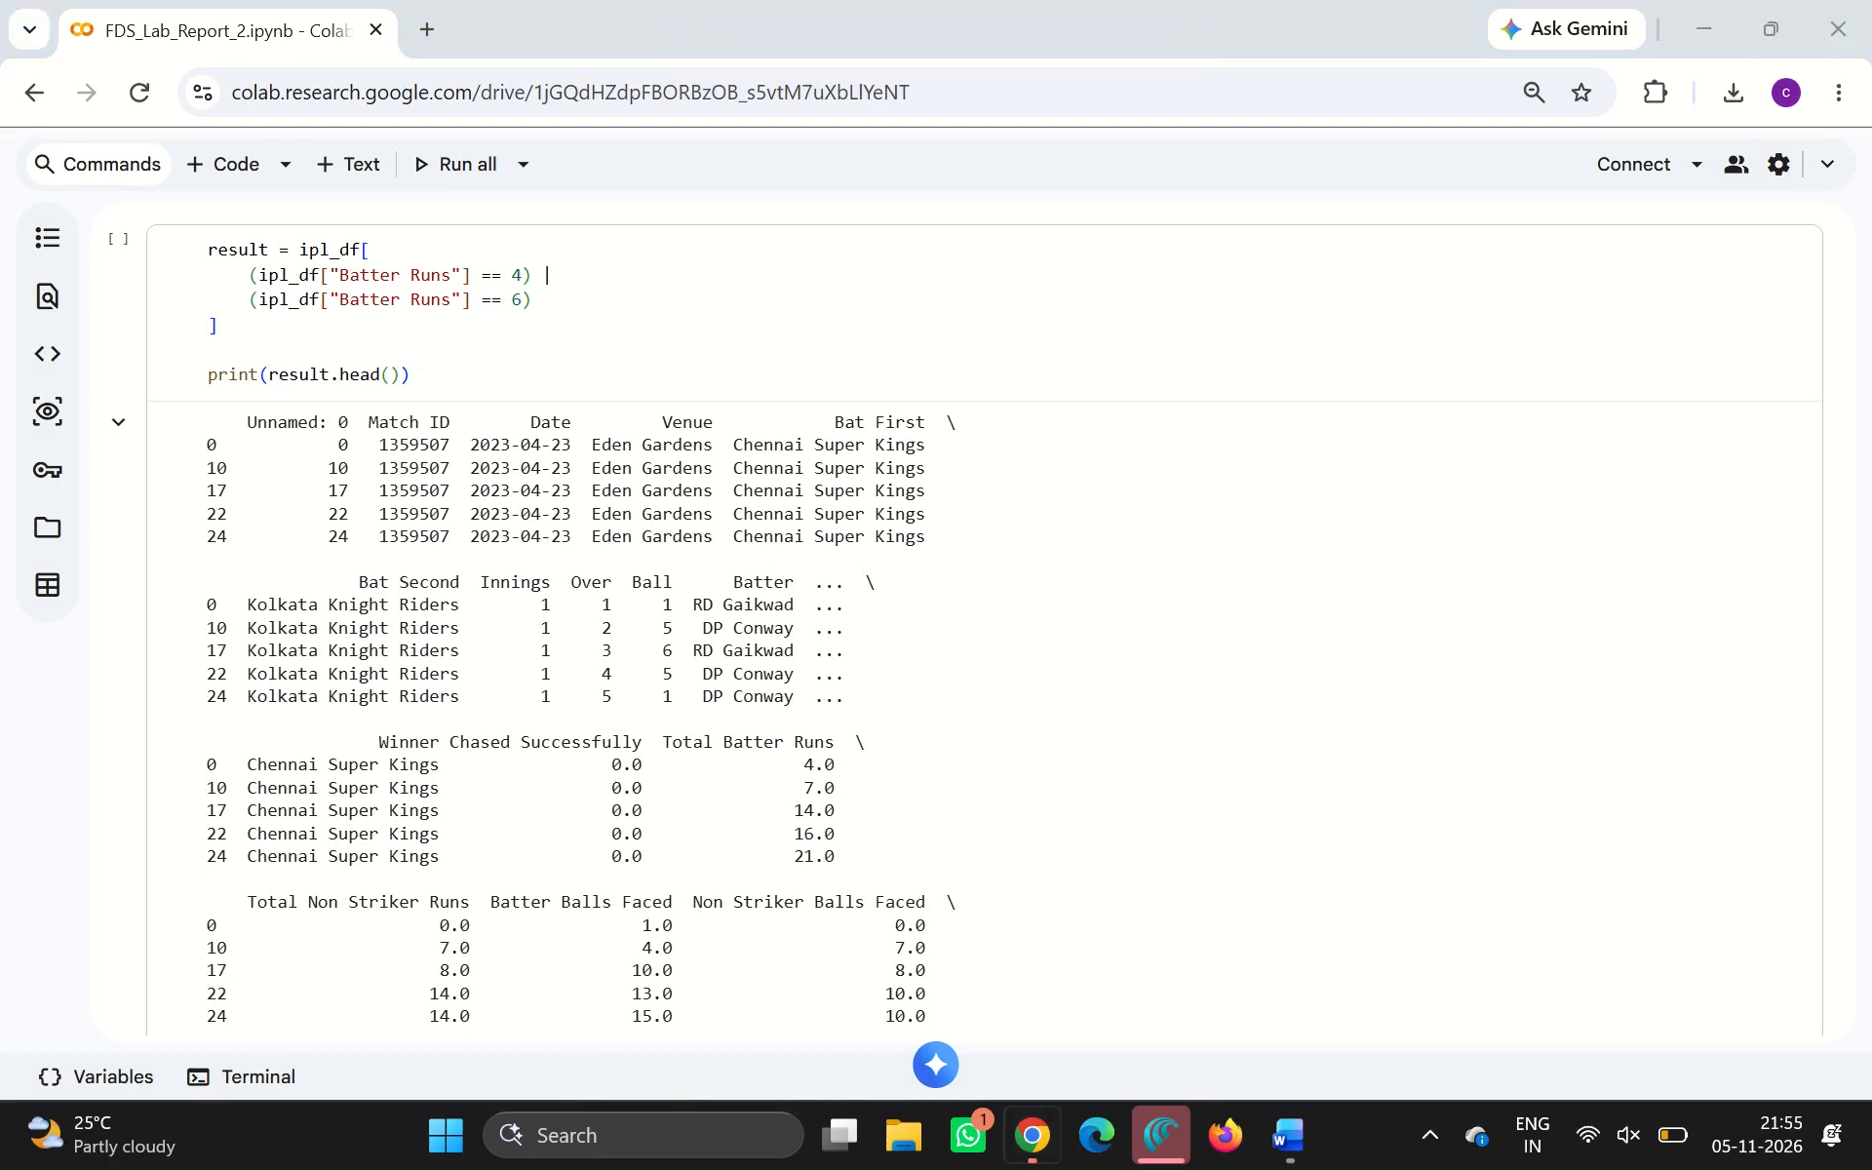
key(alt+Tab)
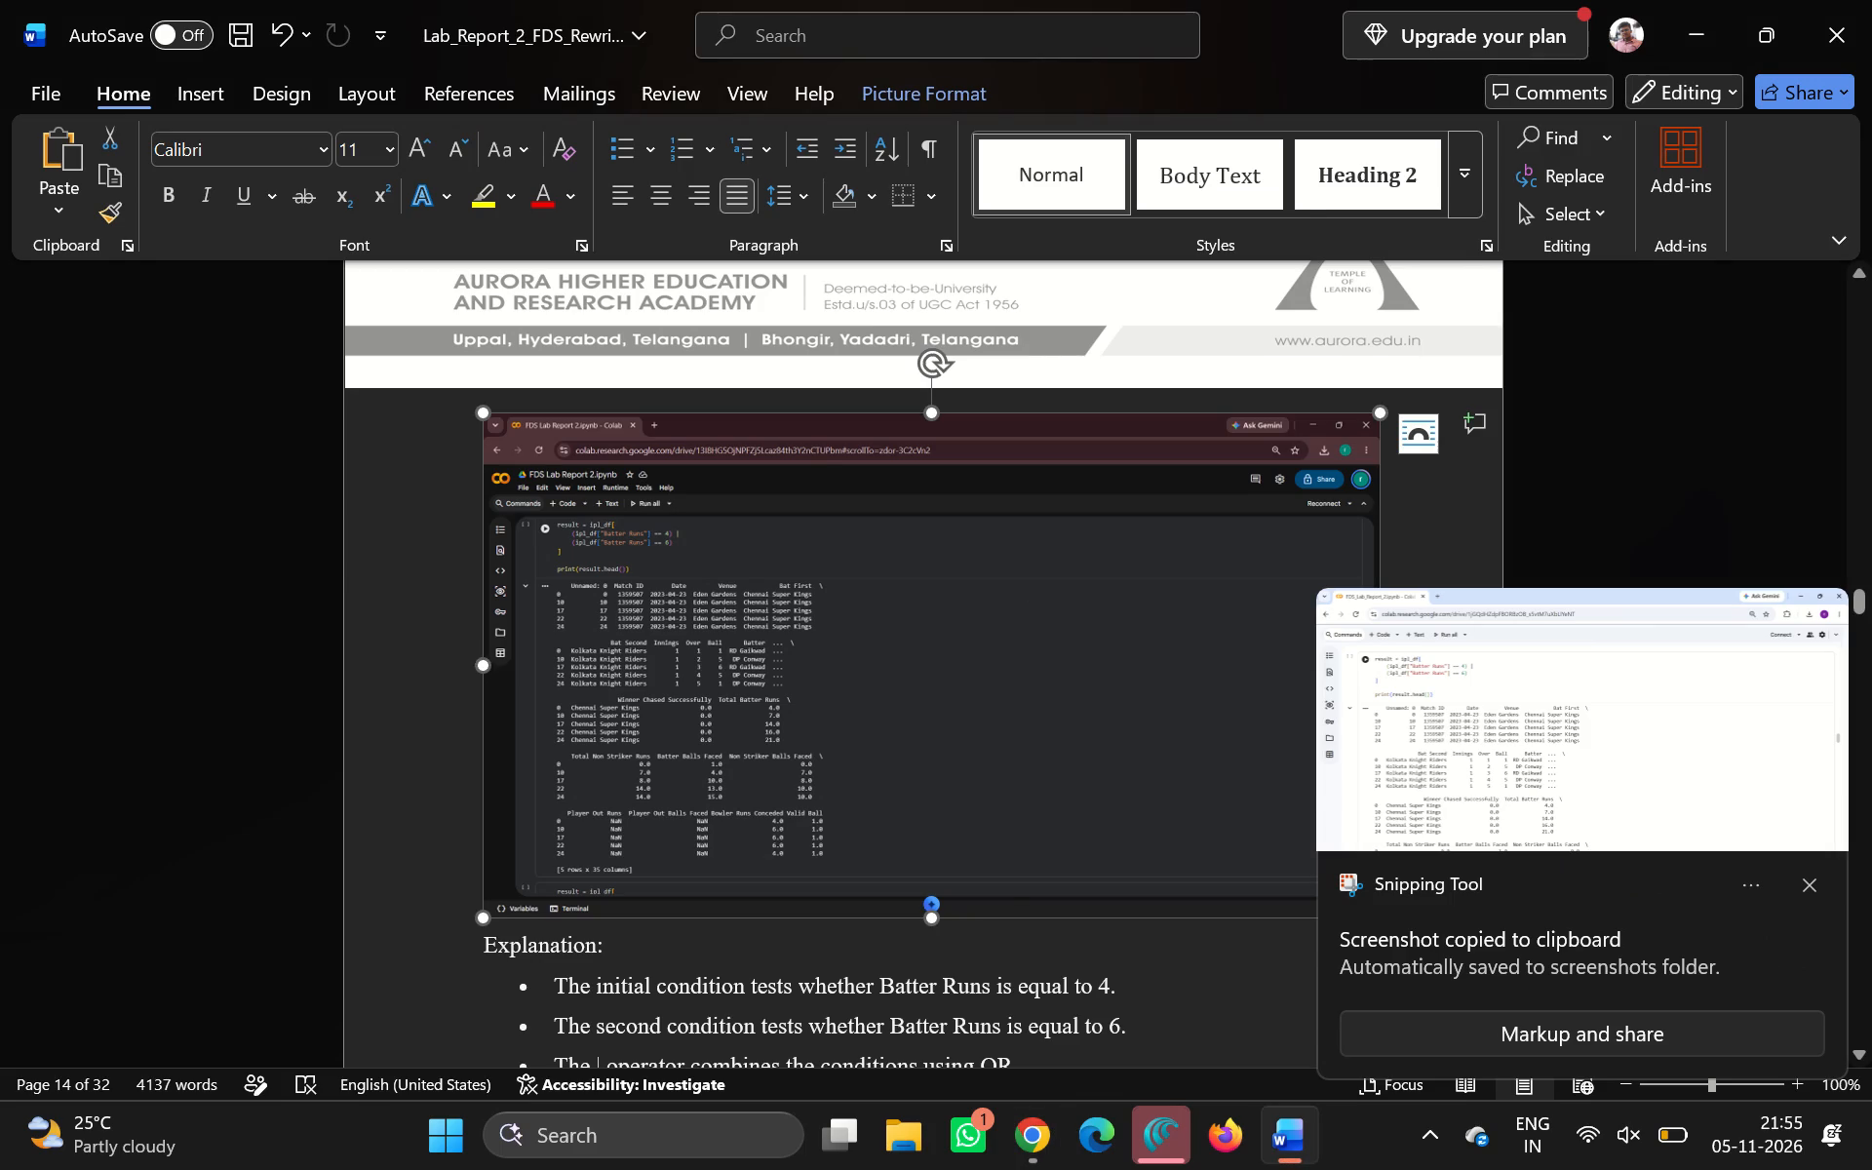
key(BackSpace)
key(ctrl+v)
scroll(632, 650, down, 4)
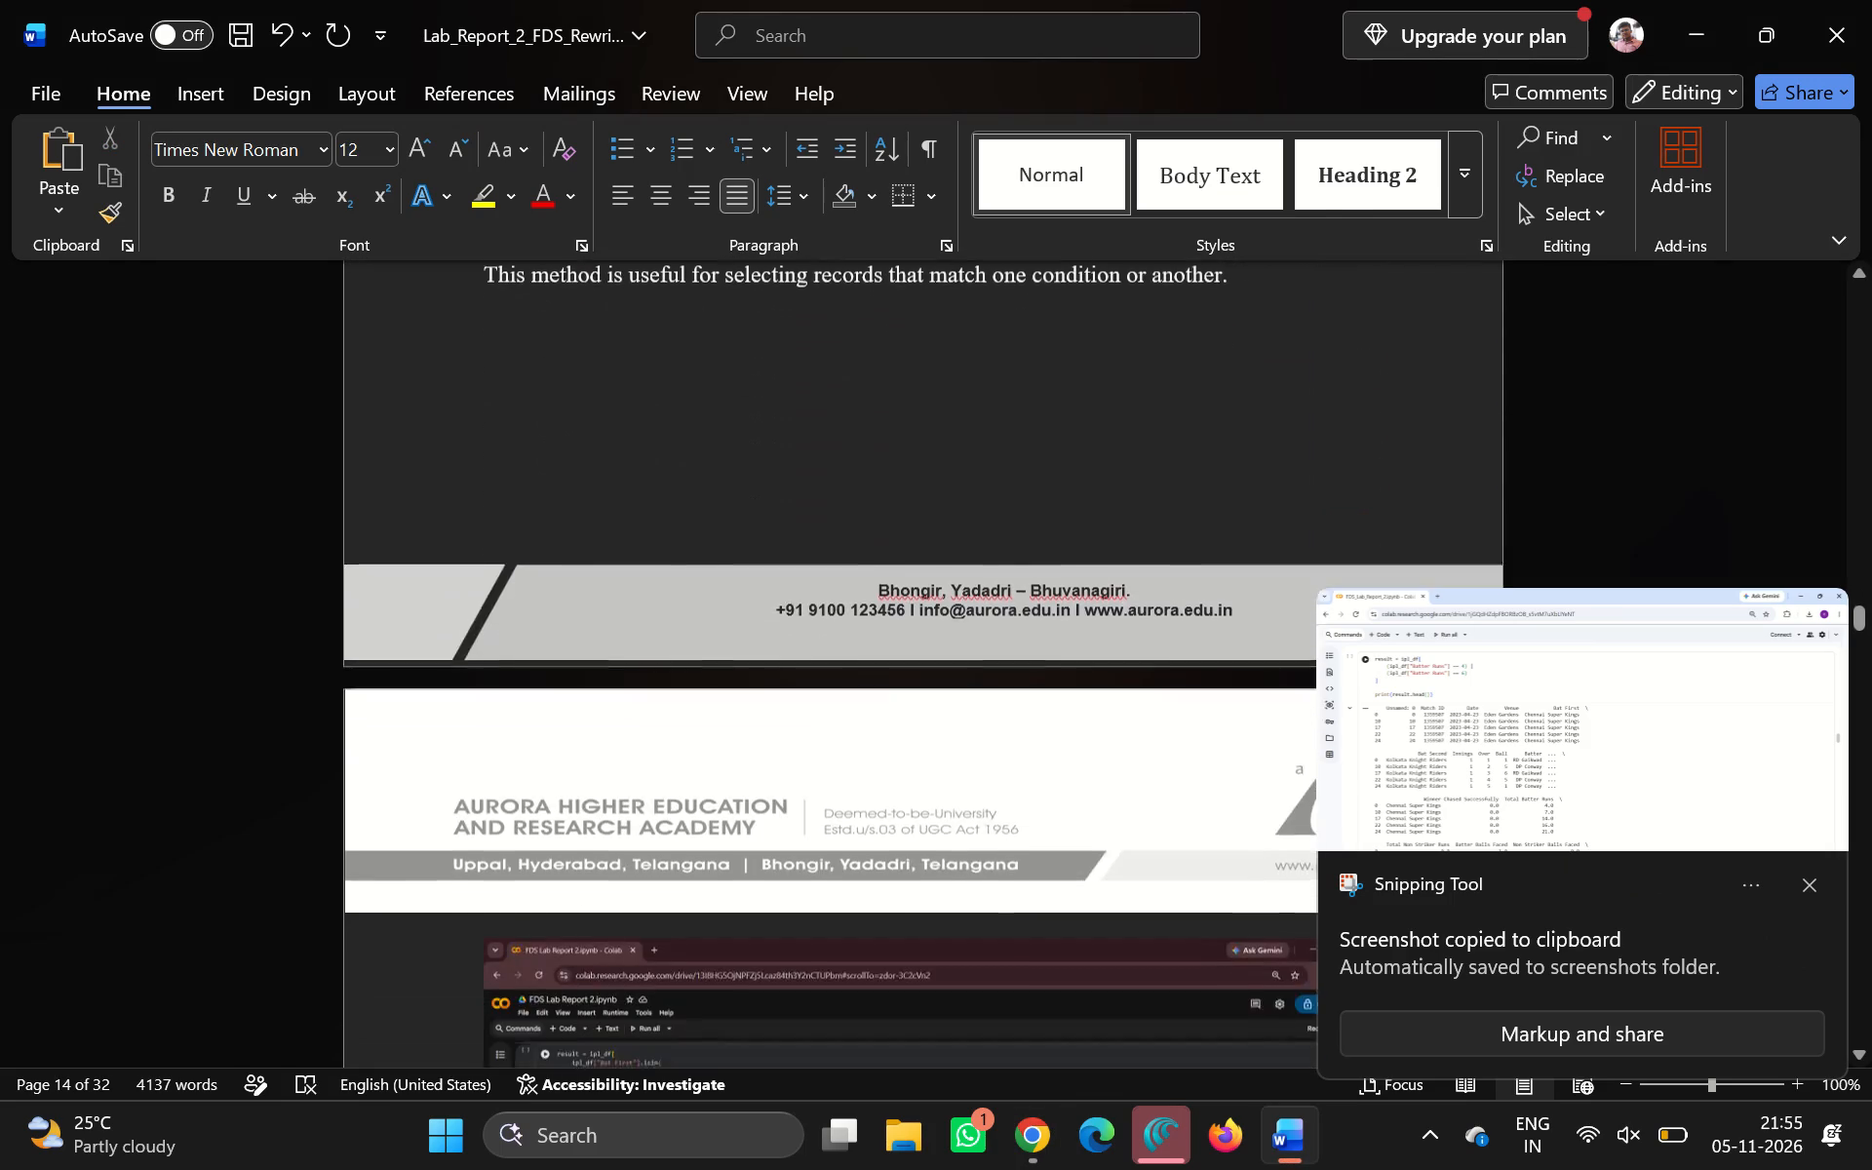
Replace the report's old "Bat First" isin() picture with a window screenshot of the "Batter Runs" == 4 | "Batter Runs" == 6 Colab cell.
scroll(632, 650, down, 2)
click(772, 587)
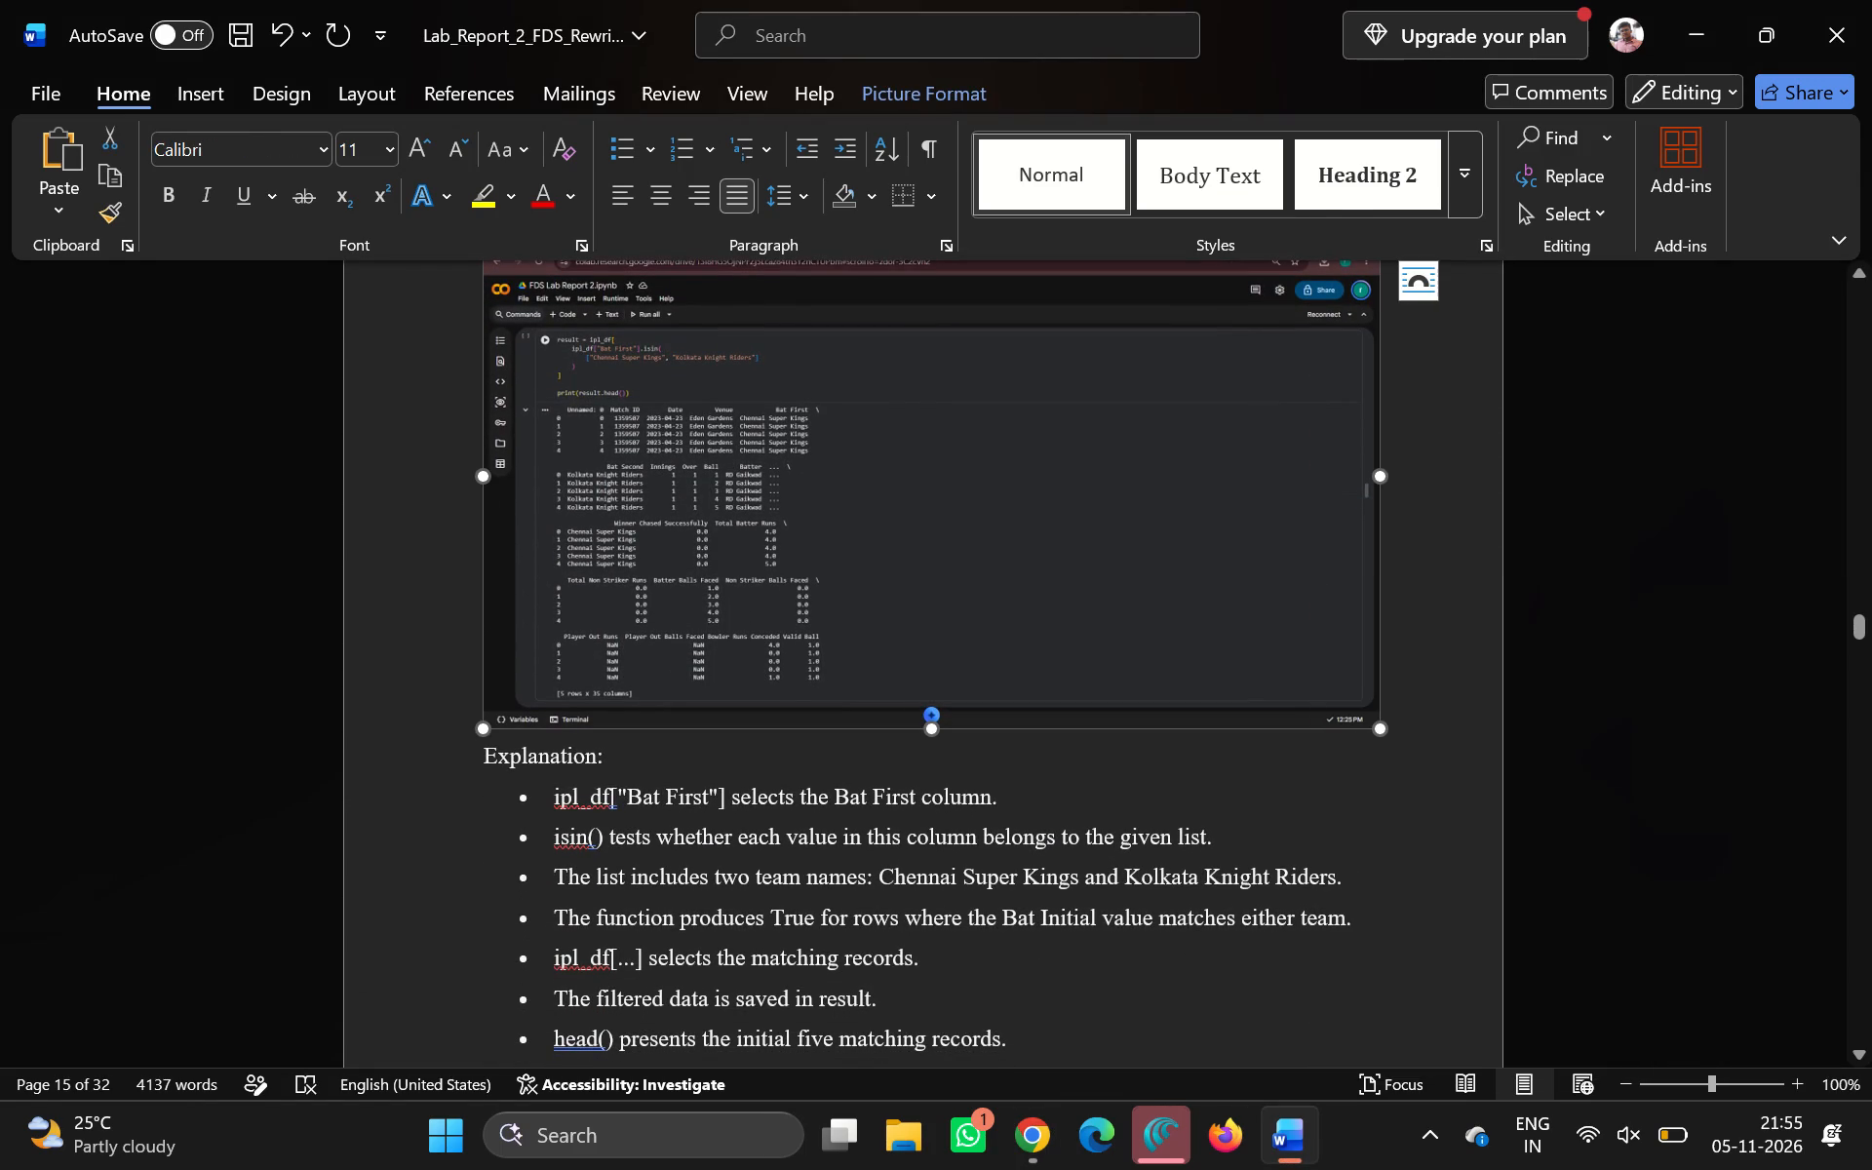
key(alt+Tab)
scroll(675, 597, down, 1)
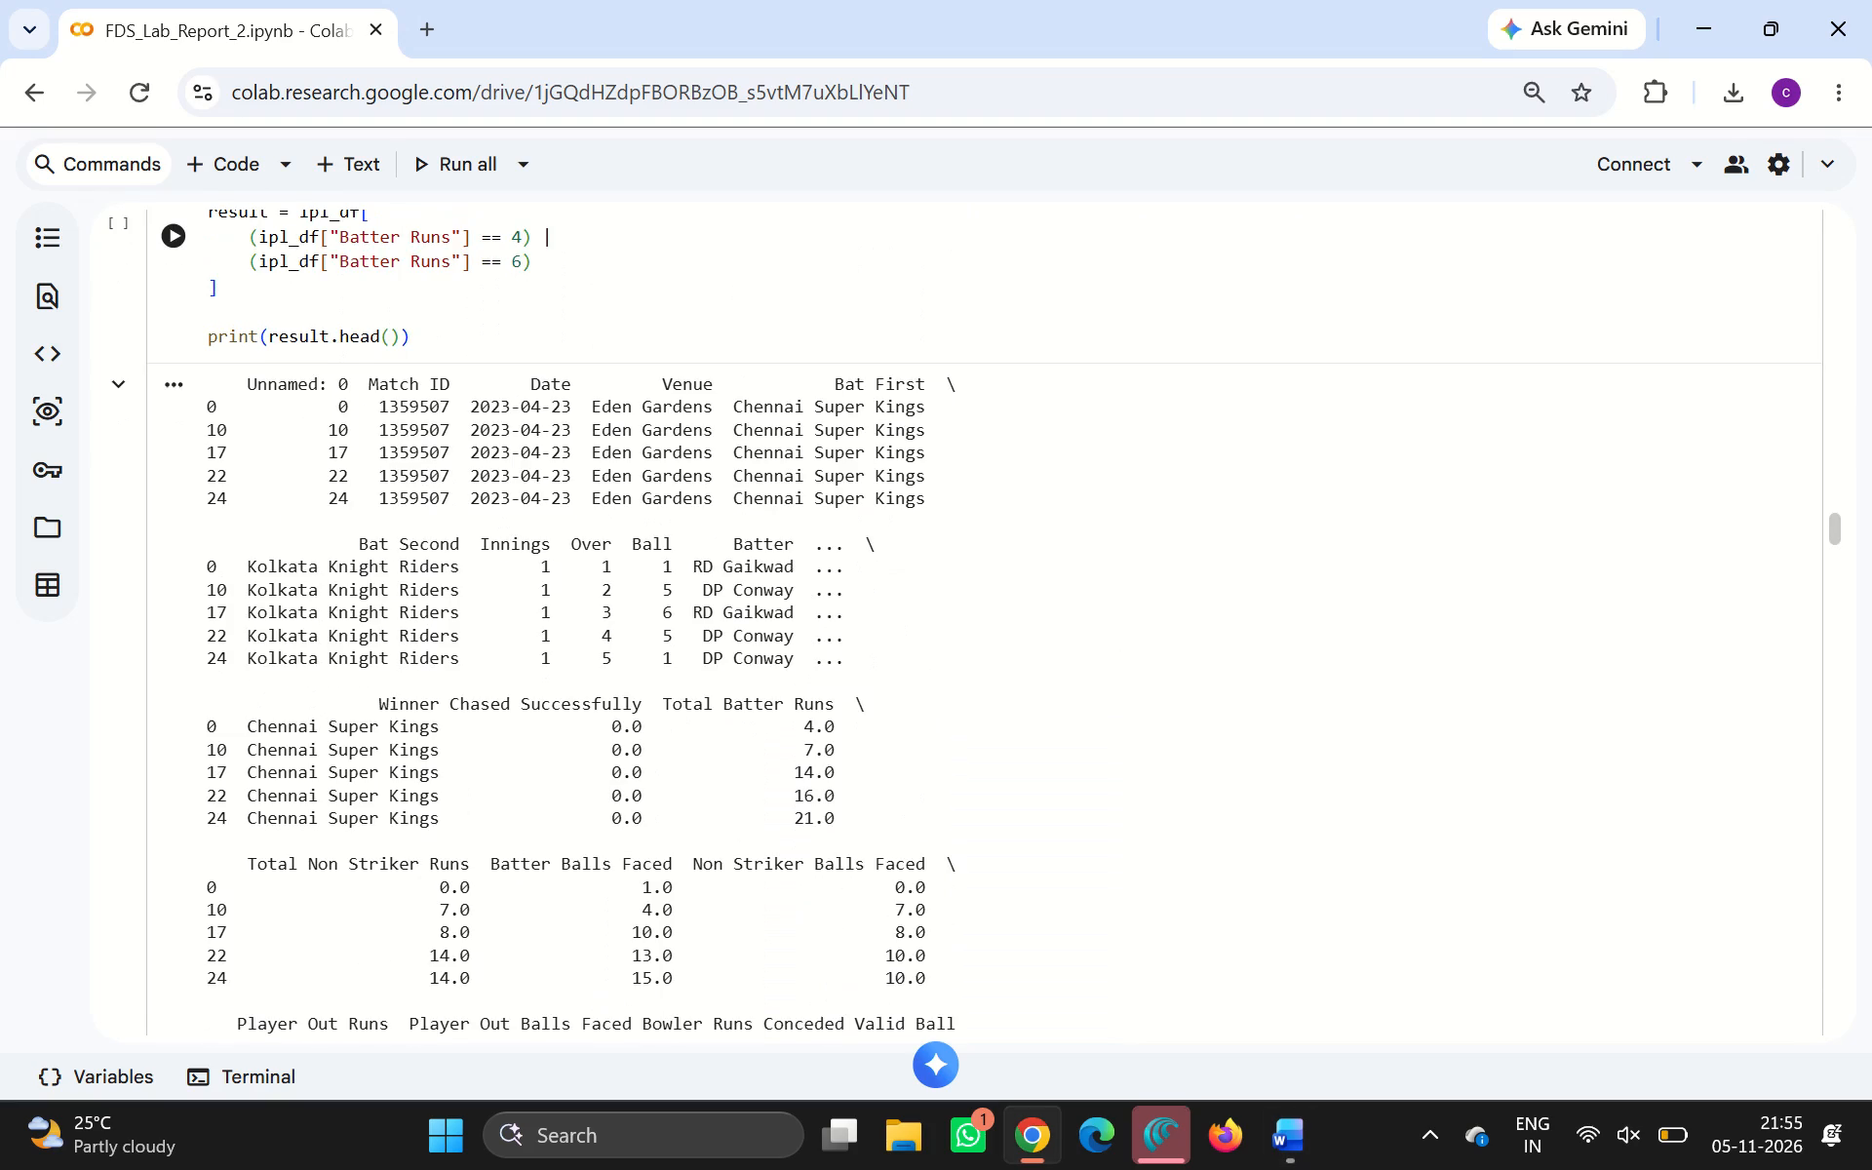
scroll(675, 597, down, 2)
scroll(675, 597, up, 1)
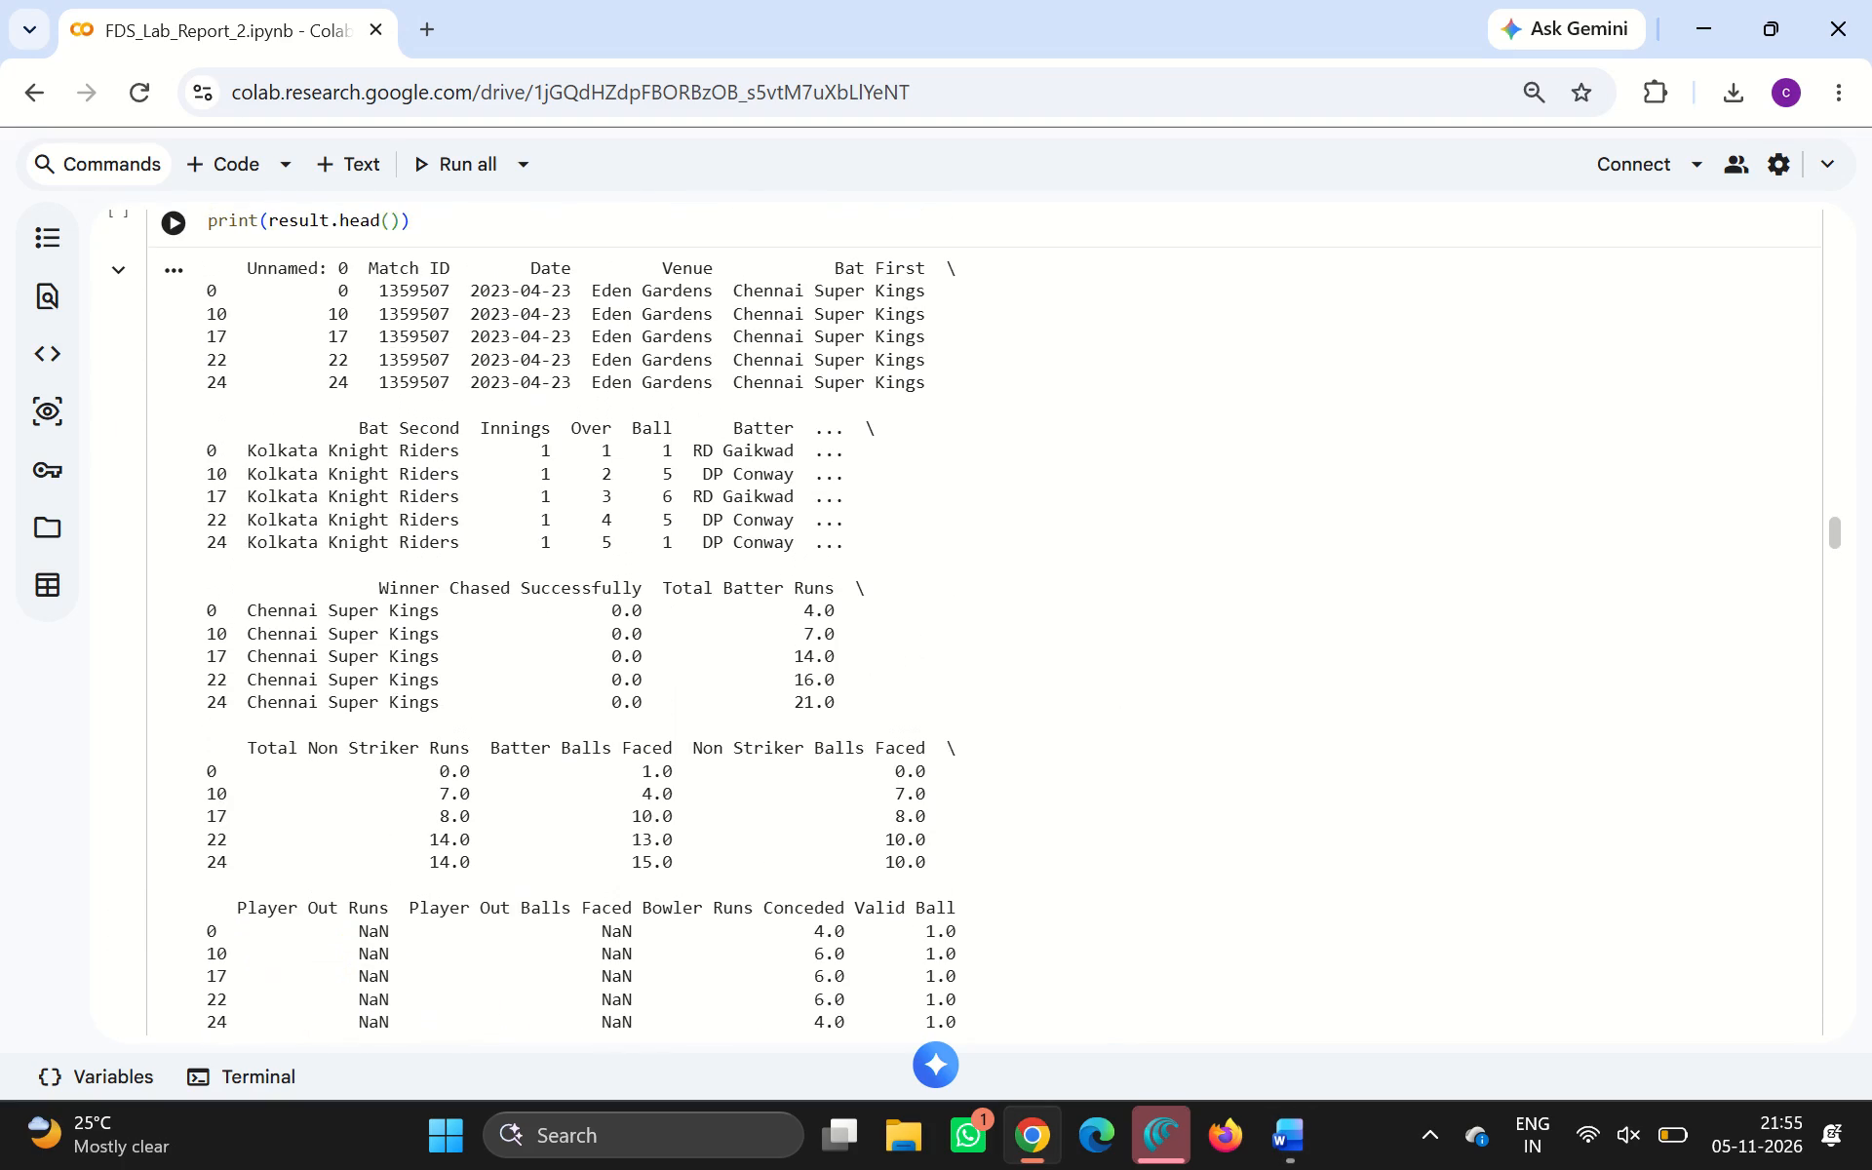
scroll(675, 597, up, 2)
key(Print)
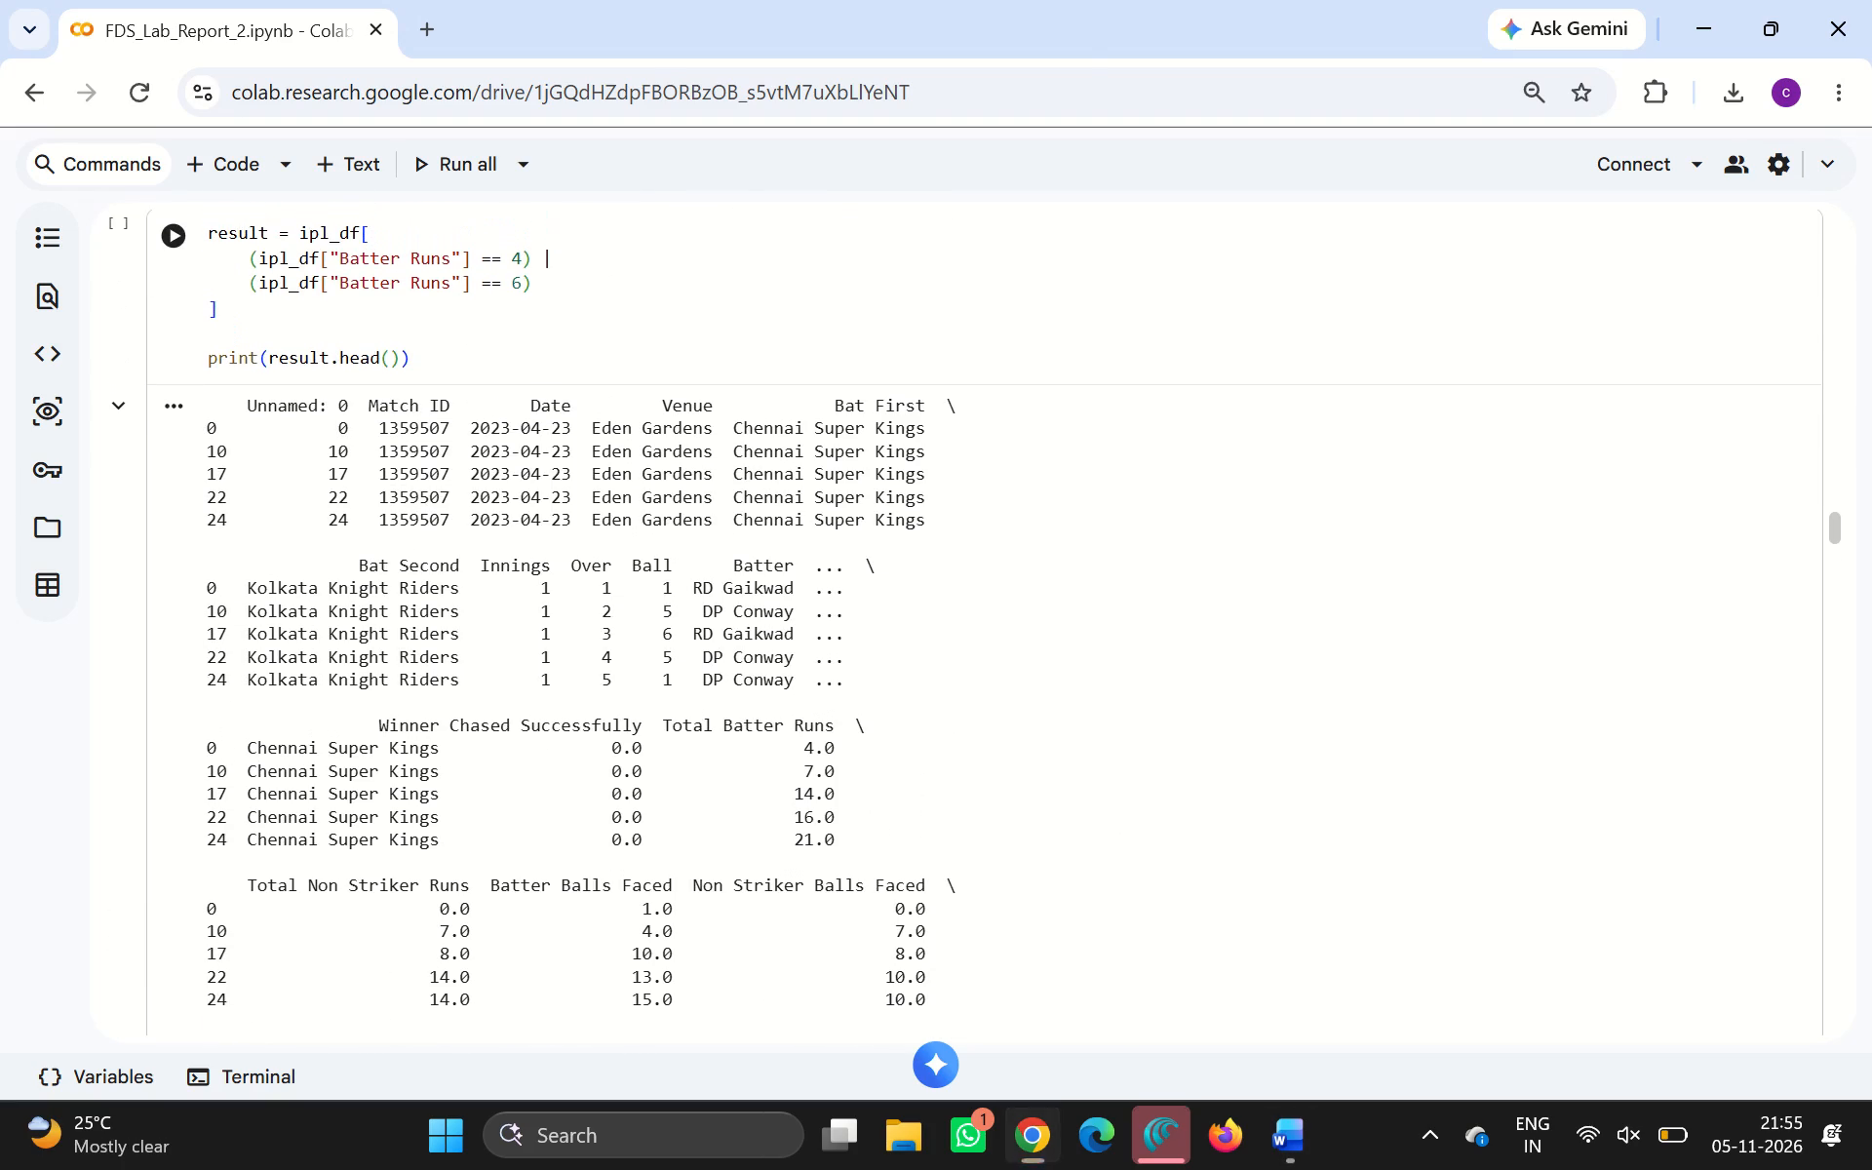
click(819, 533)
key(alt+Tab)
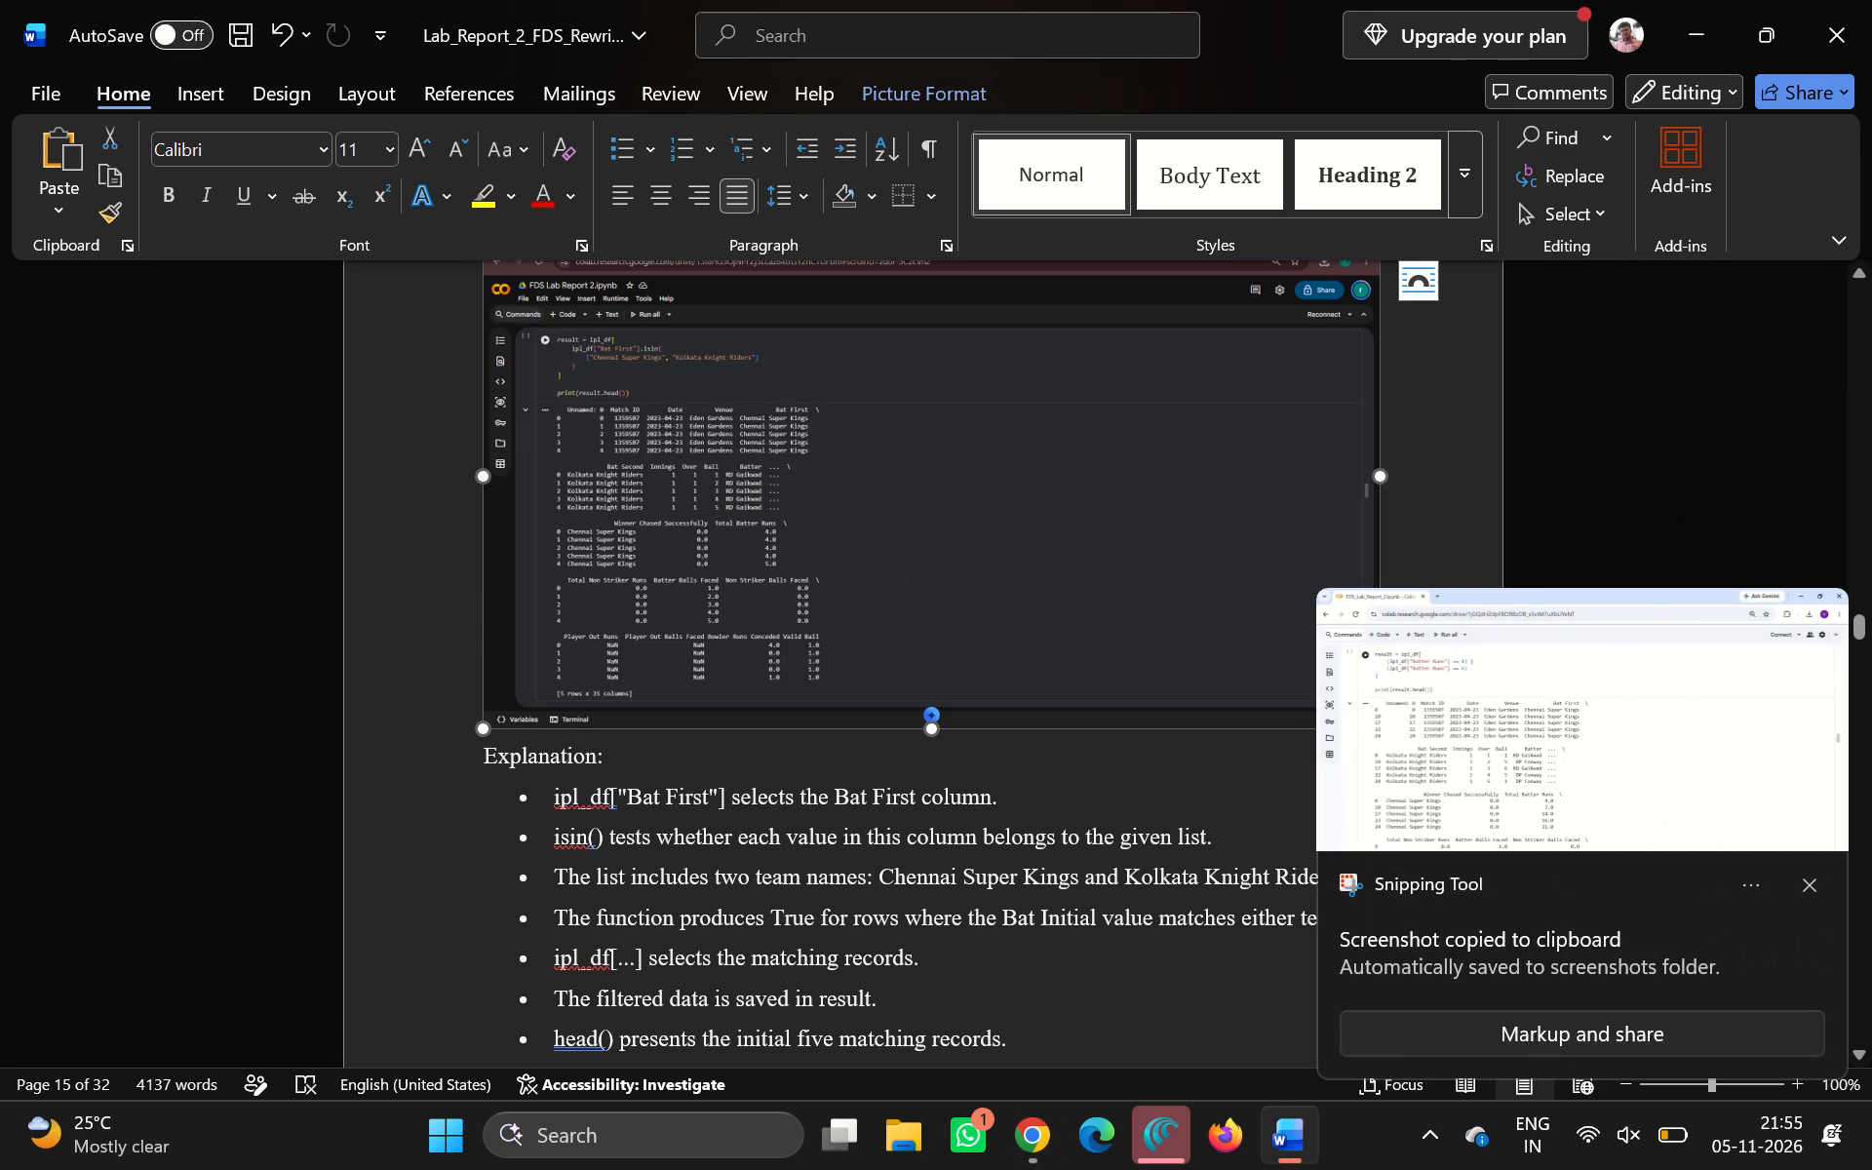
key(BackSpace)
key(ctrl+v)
Replace the picture above the "Bat First" isin() explanation with a fresh window screenshot of the matching Colab cell and output.
scroll(838, 664, down, 2)
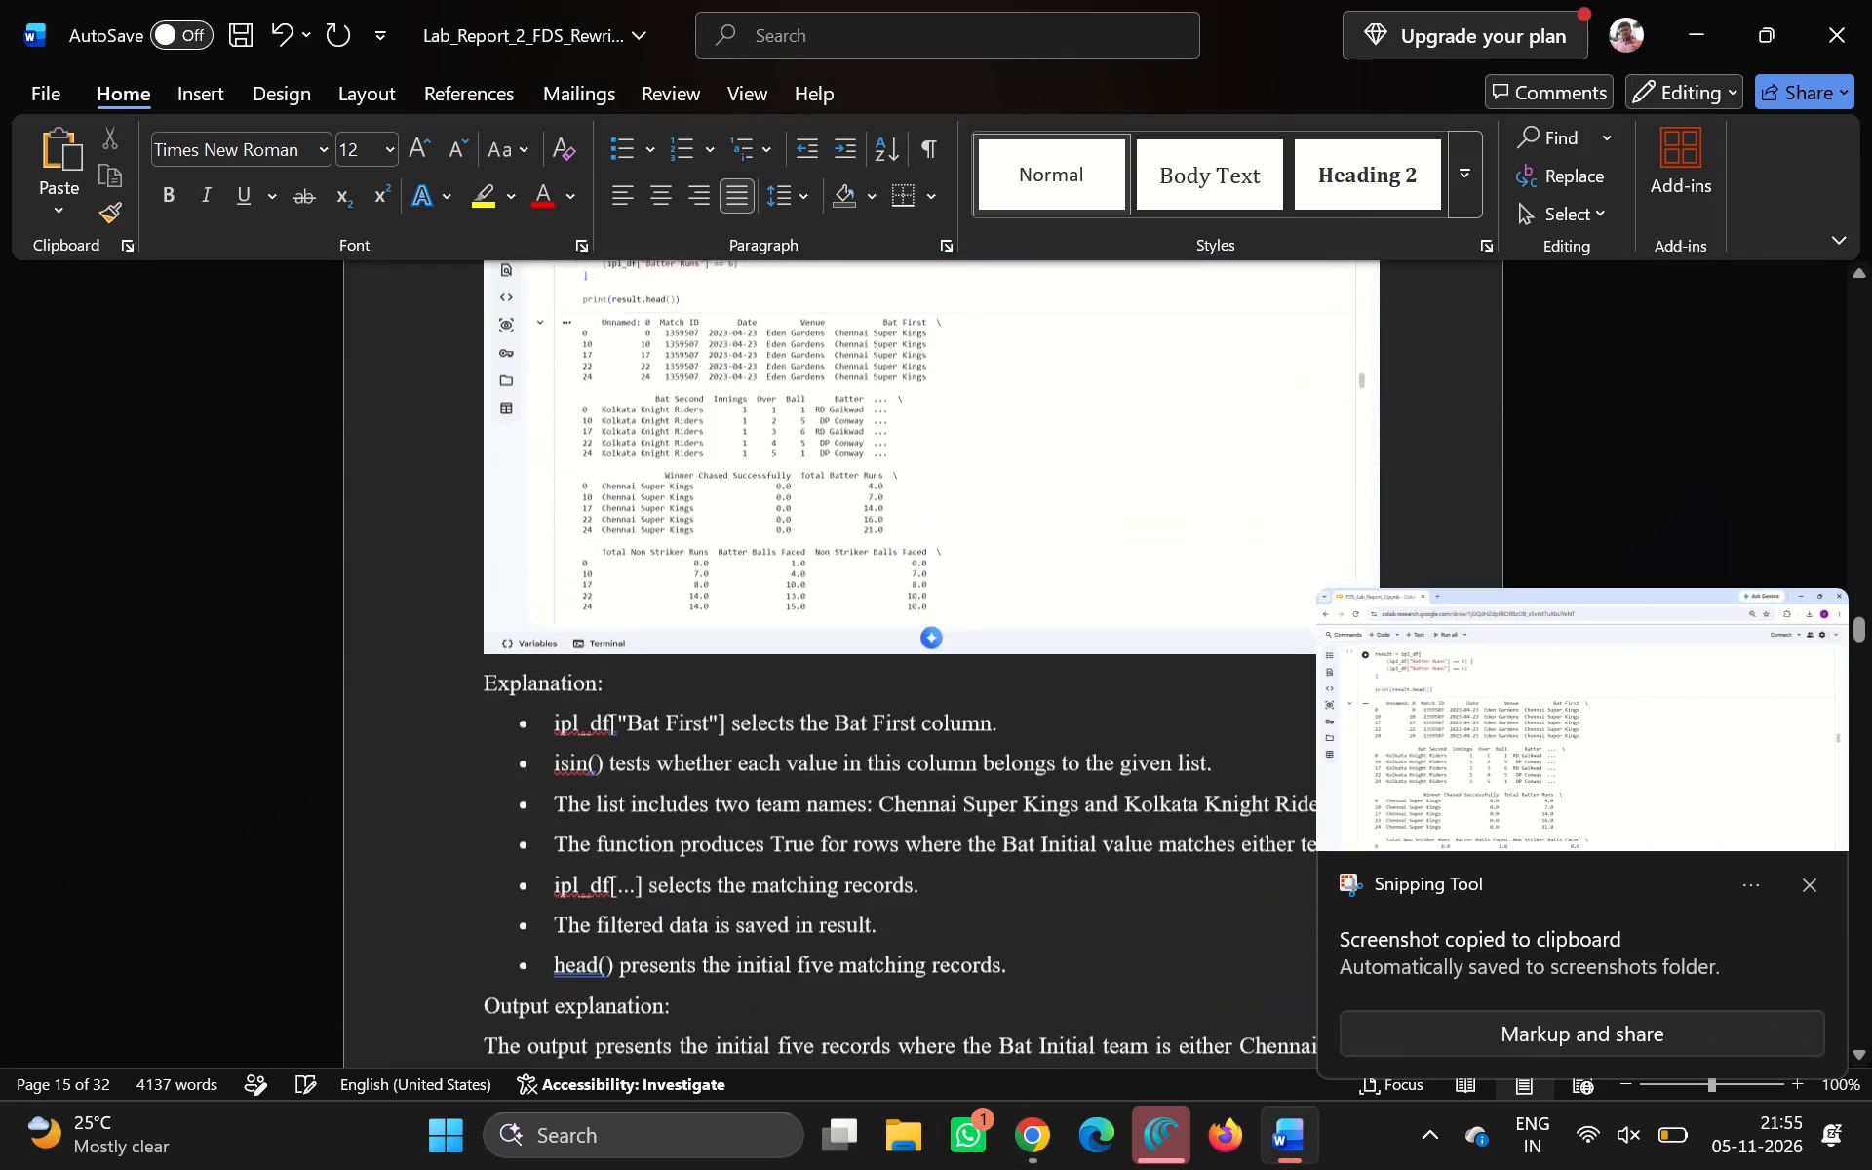
scroll(838, 664, down, 3)
click(688, 782)
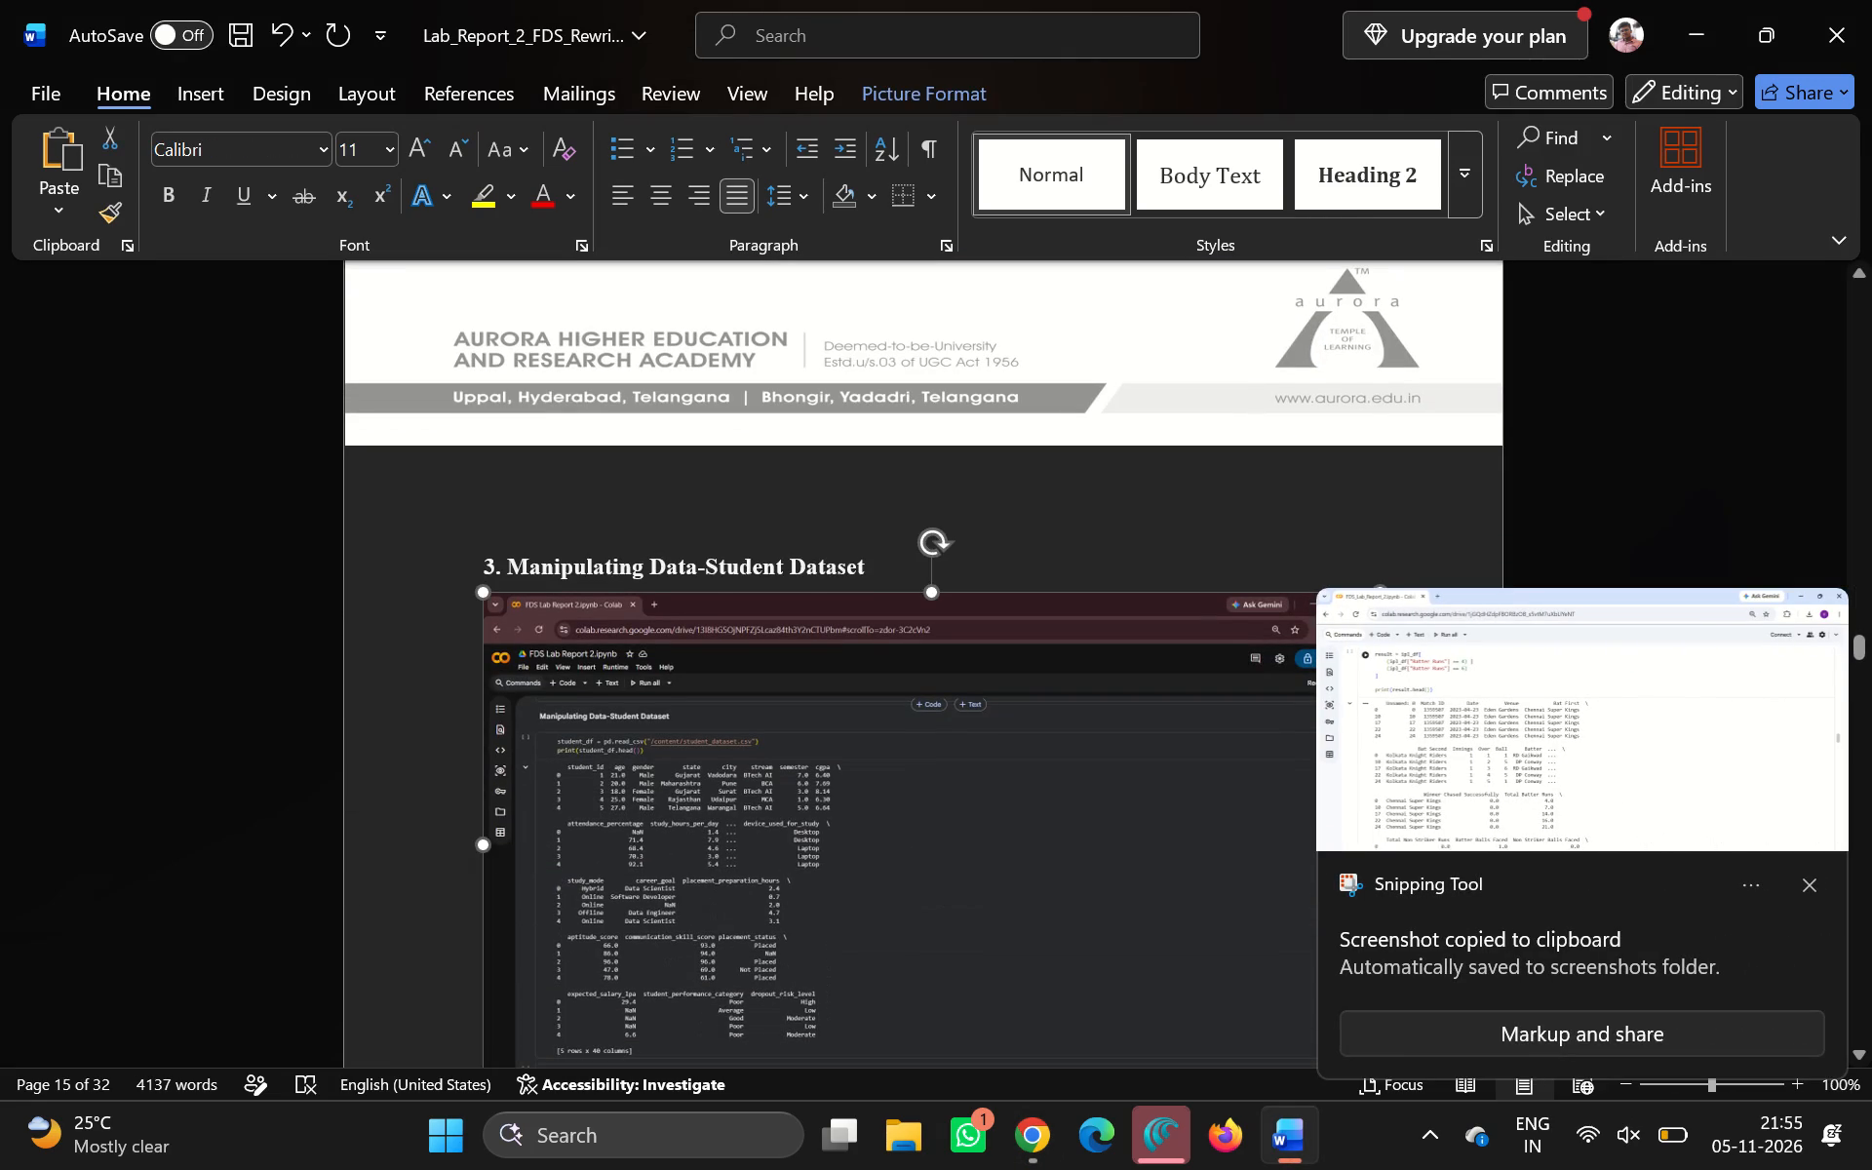
key(alt+Tab)
scroll(688, 782, down, 5)
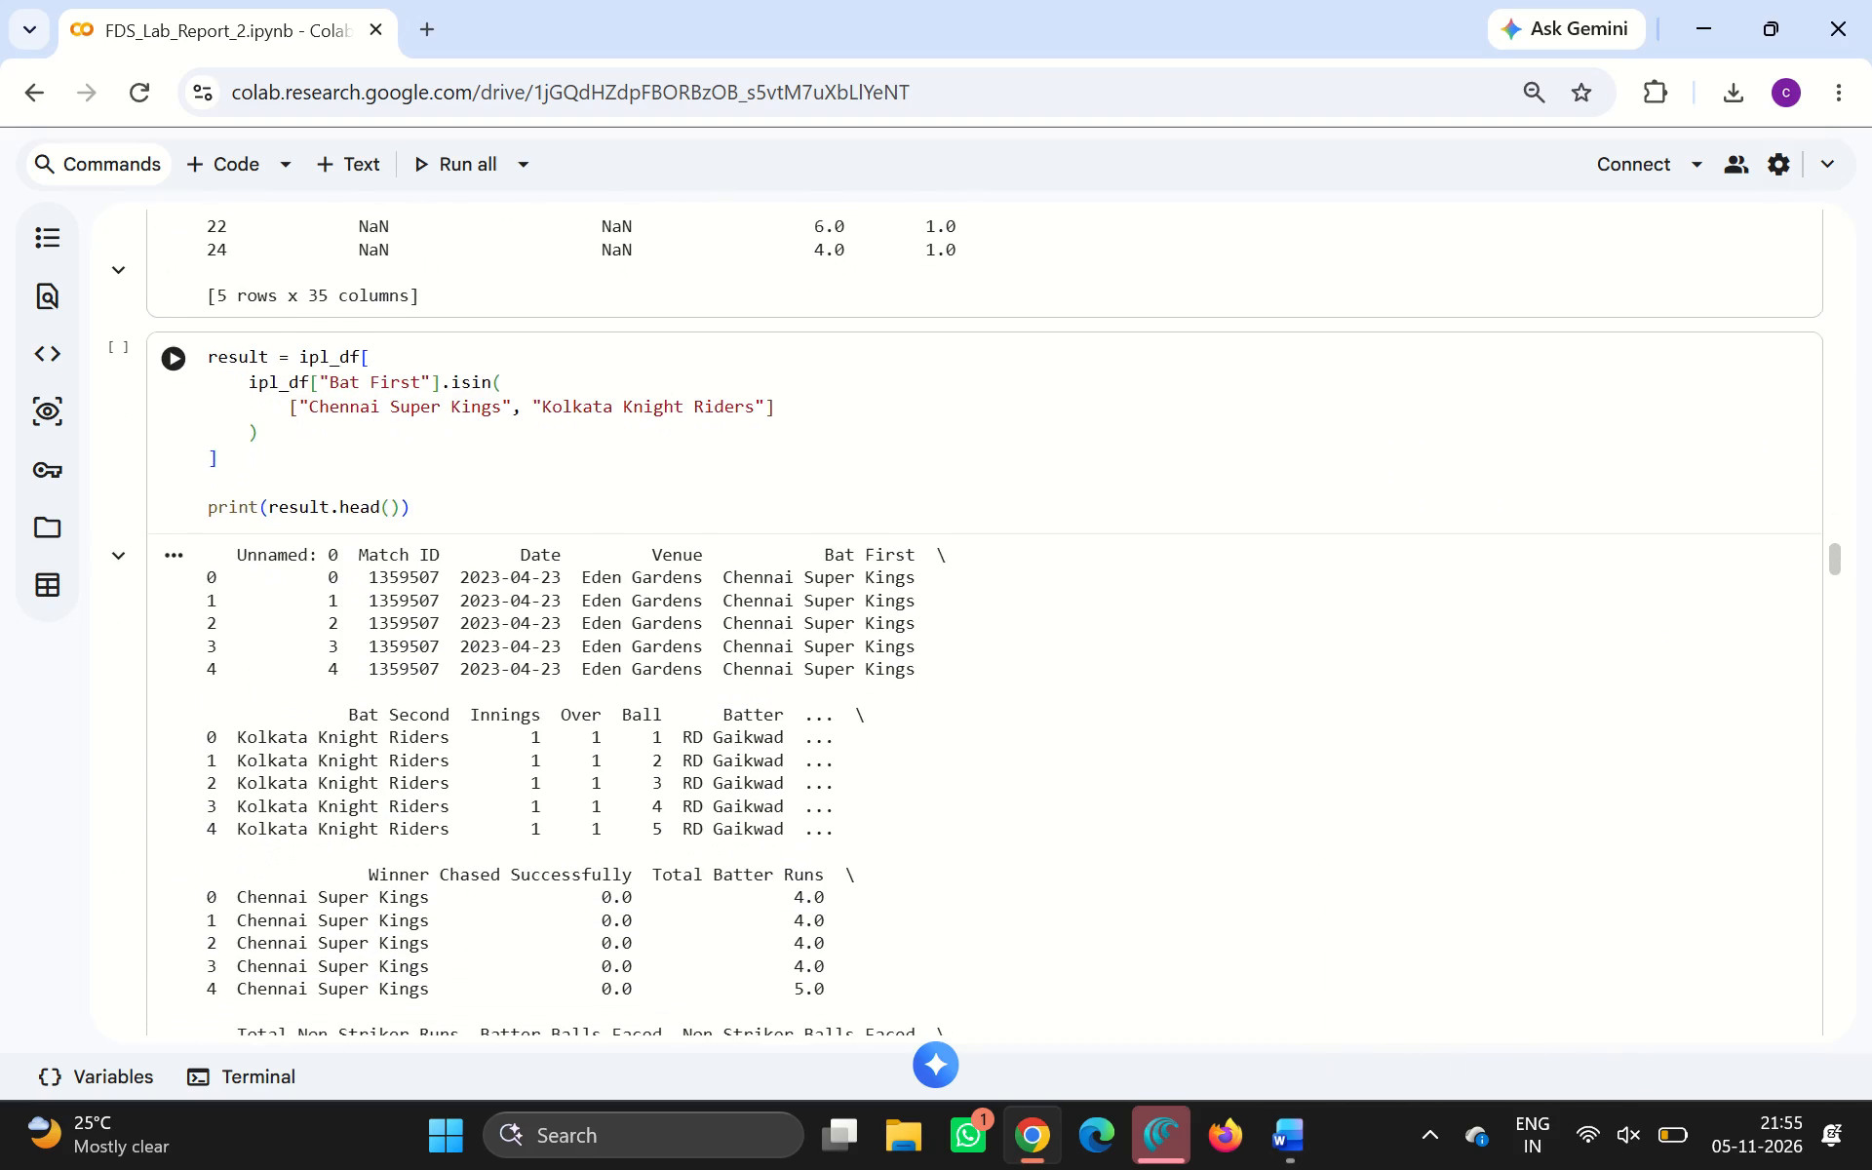
scroll(688, 782, down, 4)
scroll(688, 782, up, 1)
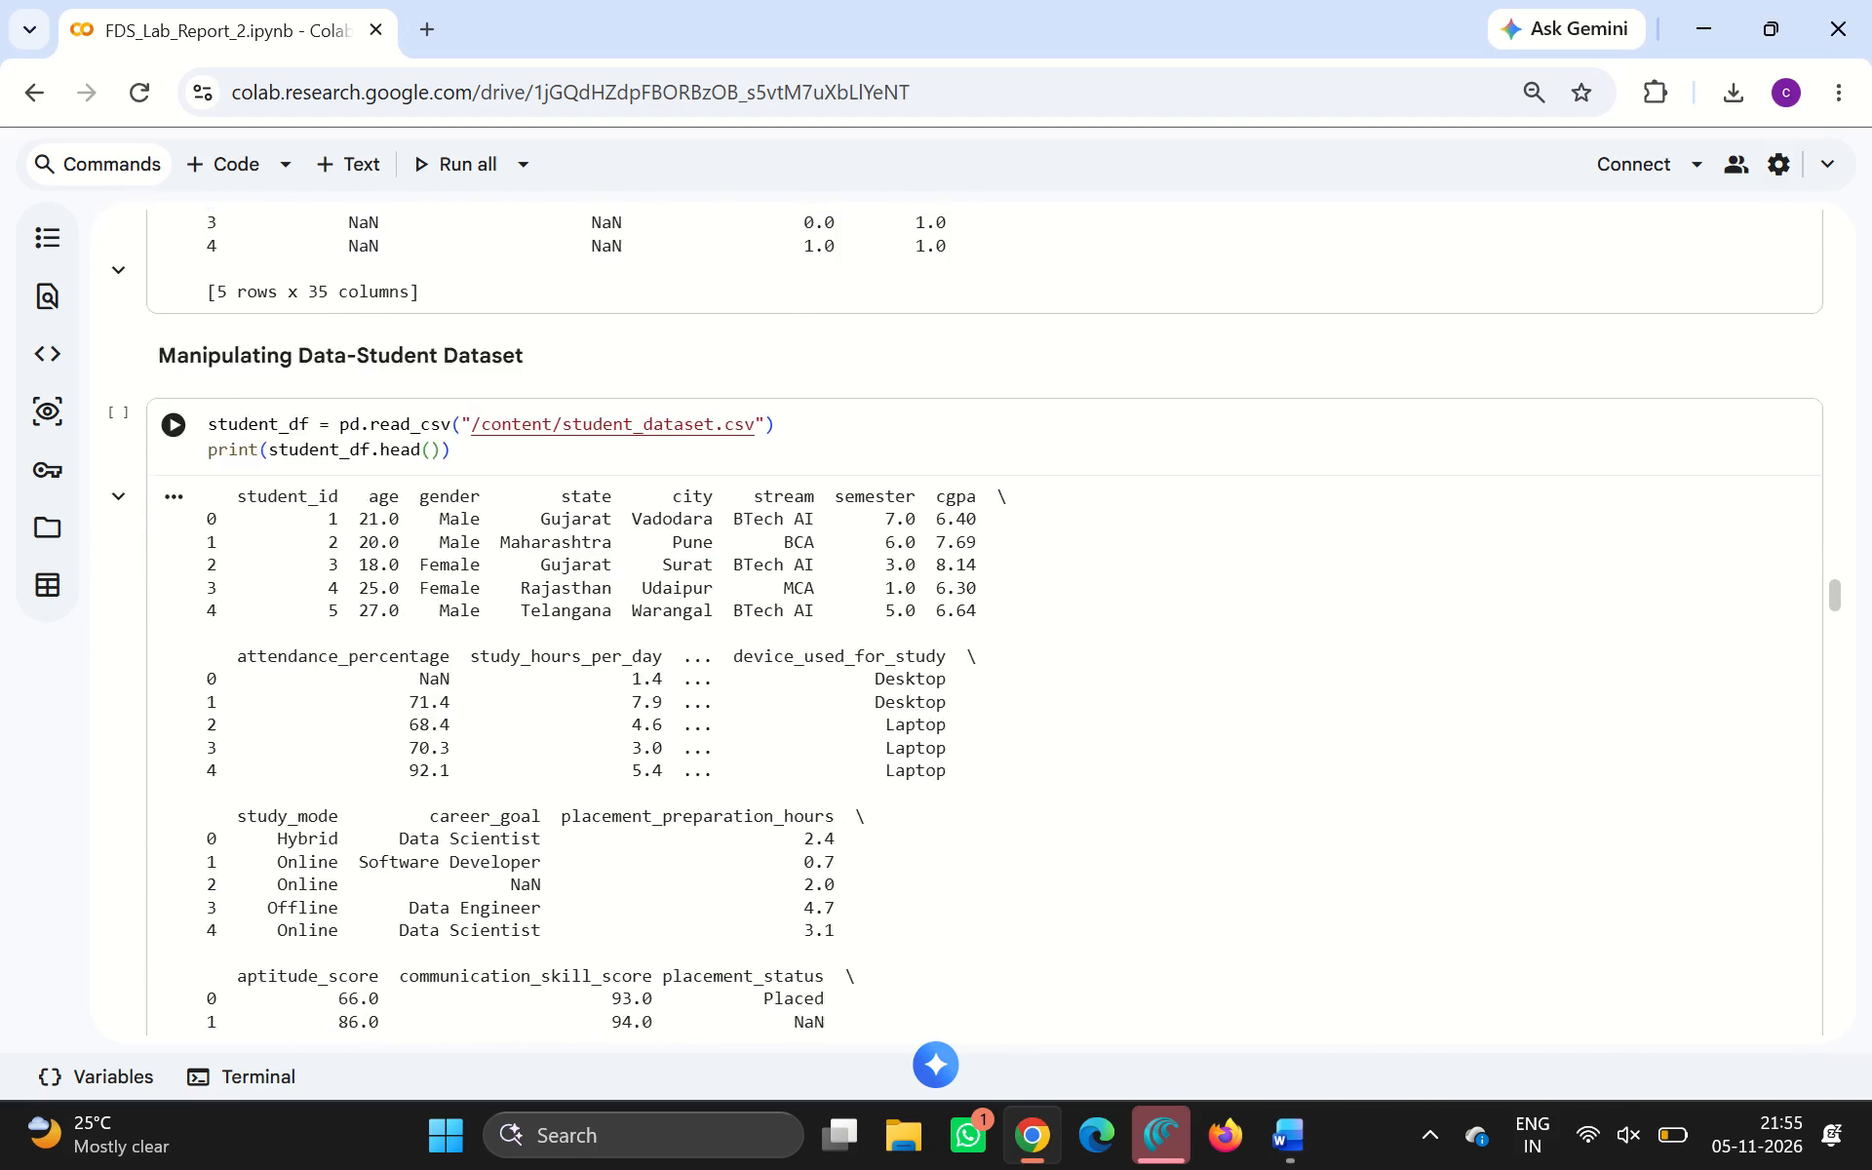
scroll(688, 782, up, 1)
scroll(688, 782, down, 1)
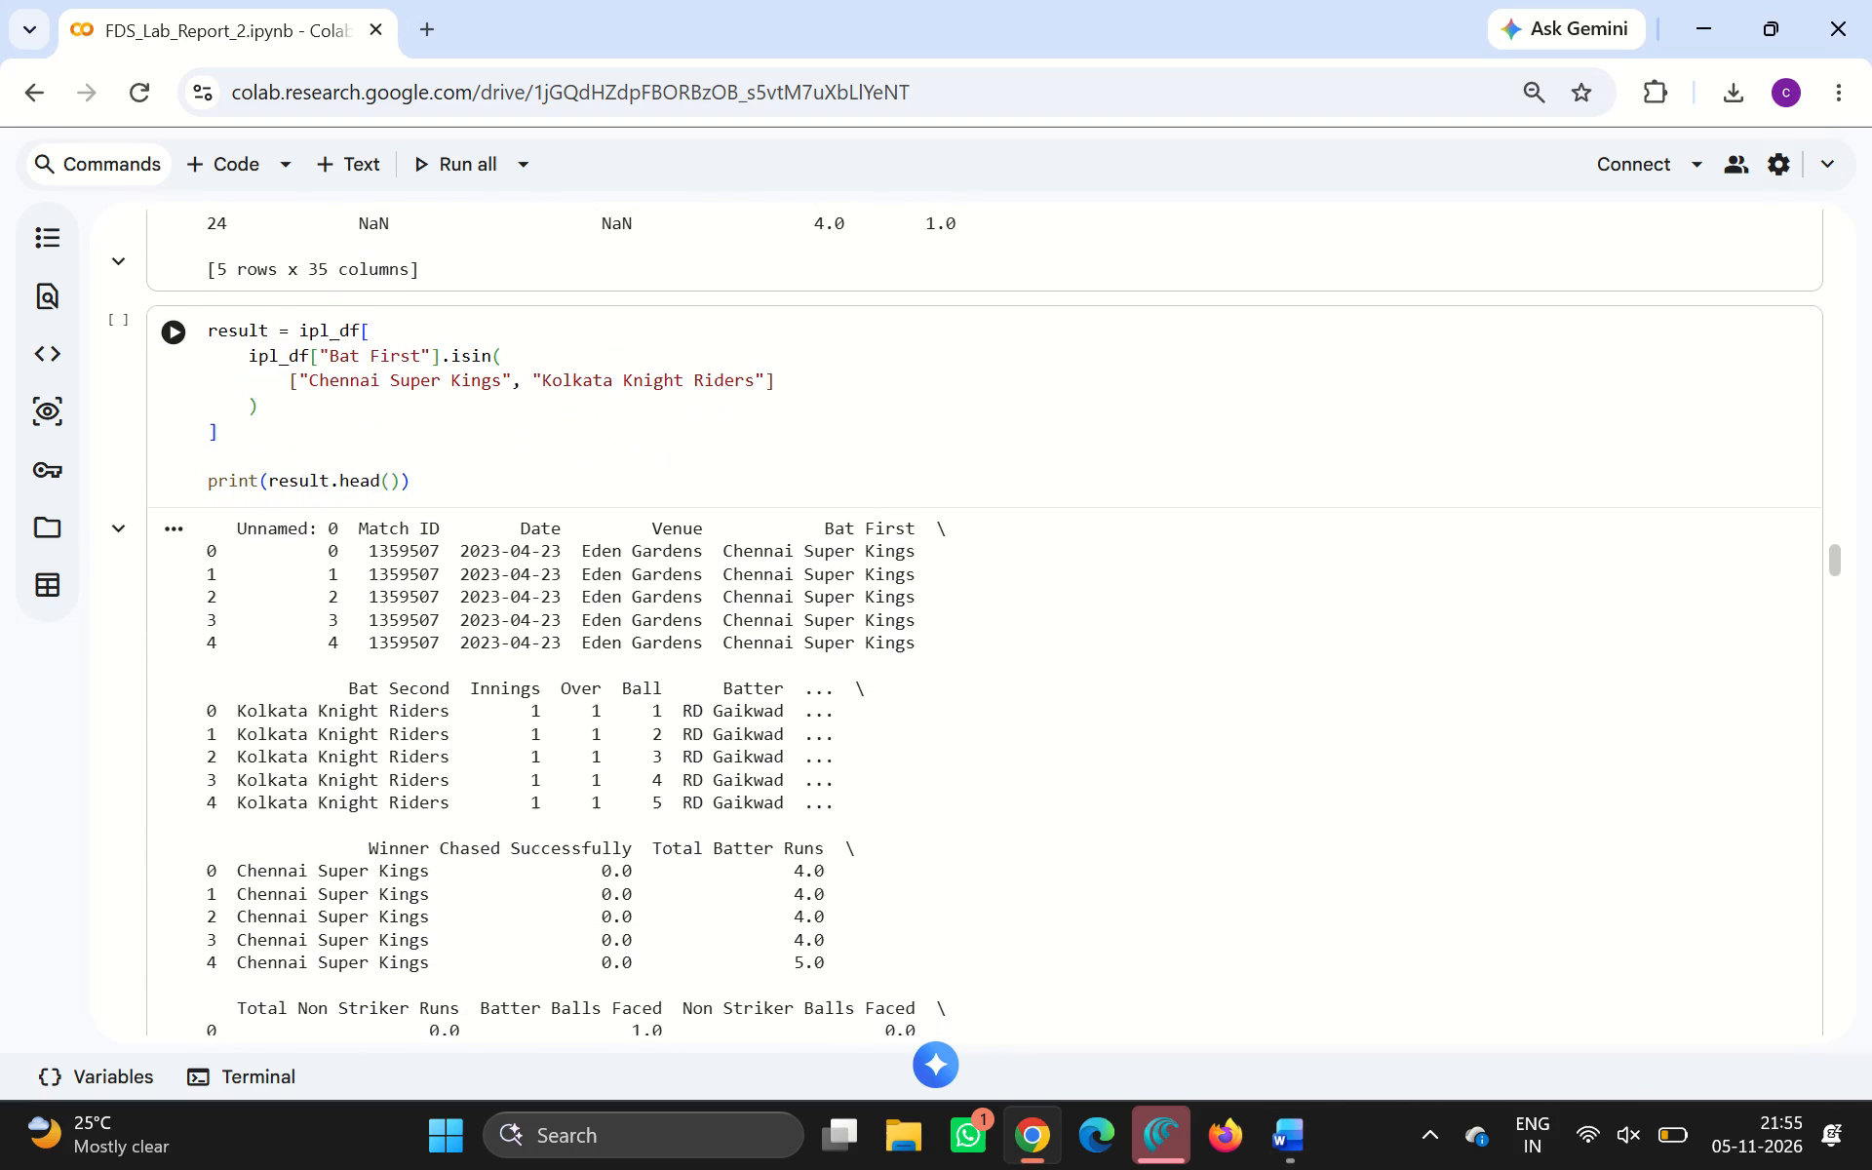
scroll(688, 782, down, 1)
scroll(688, 782, up, 2)
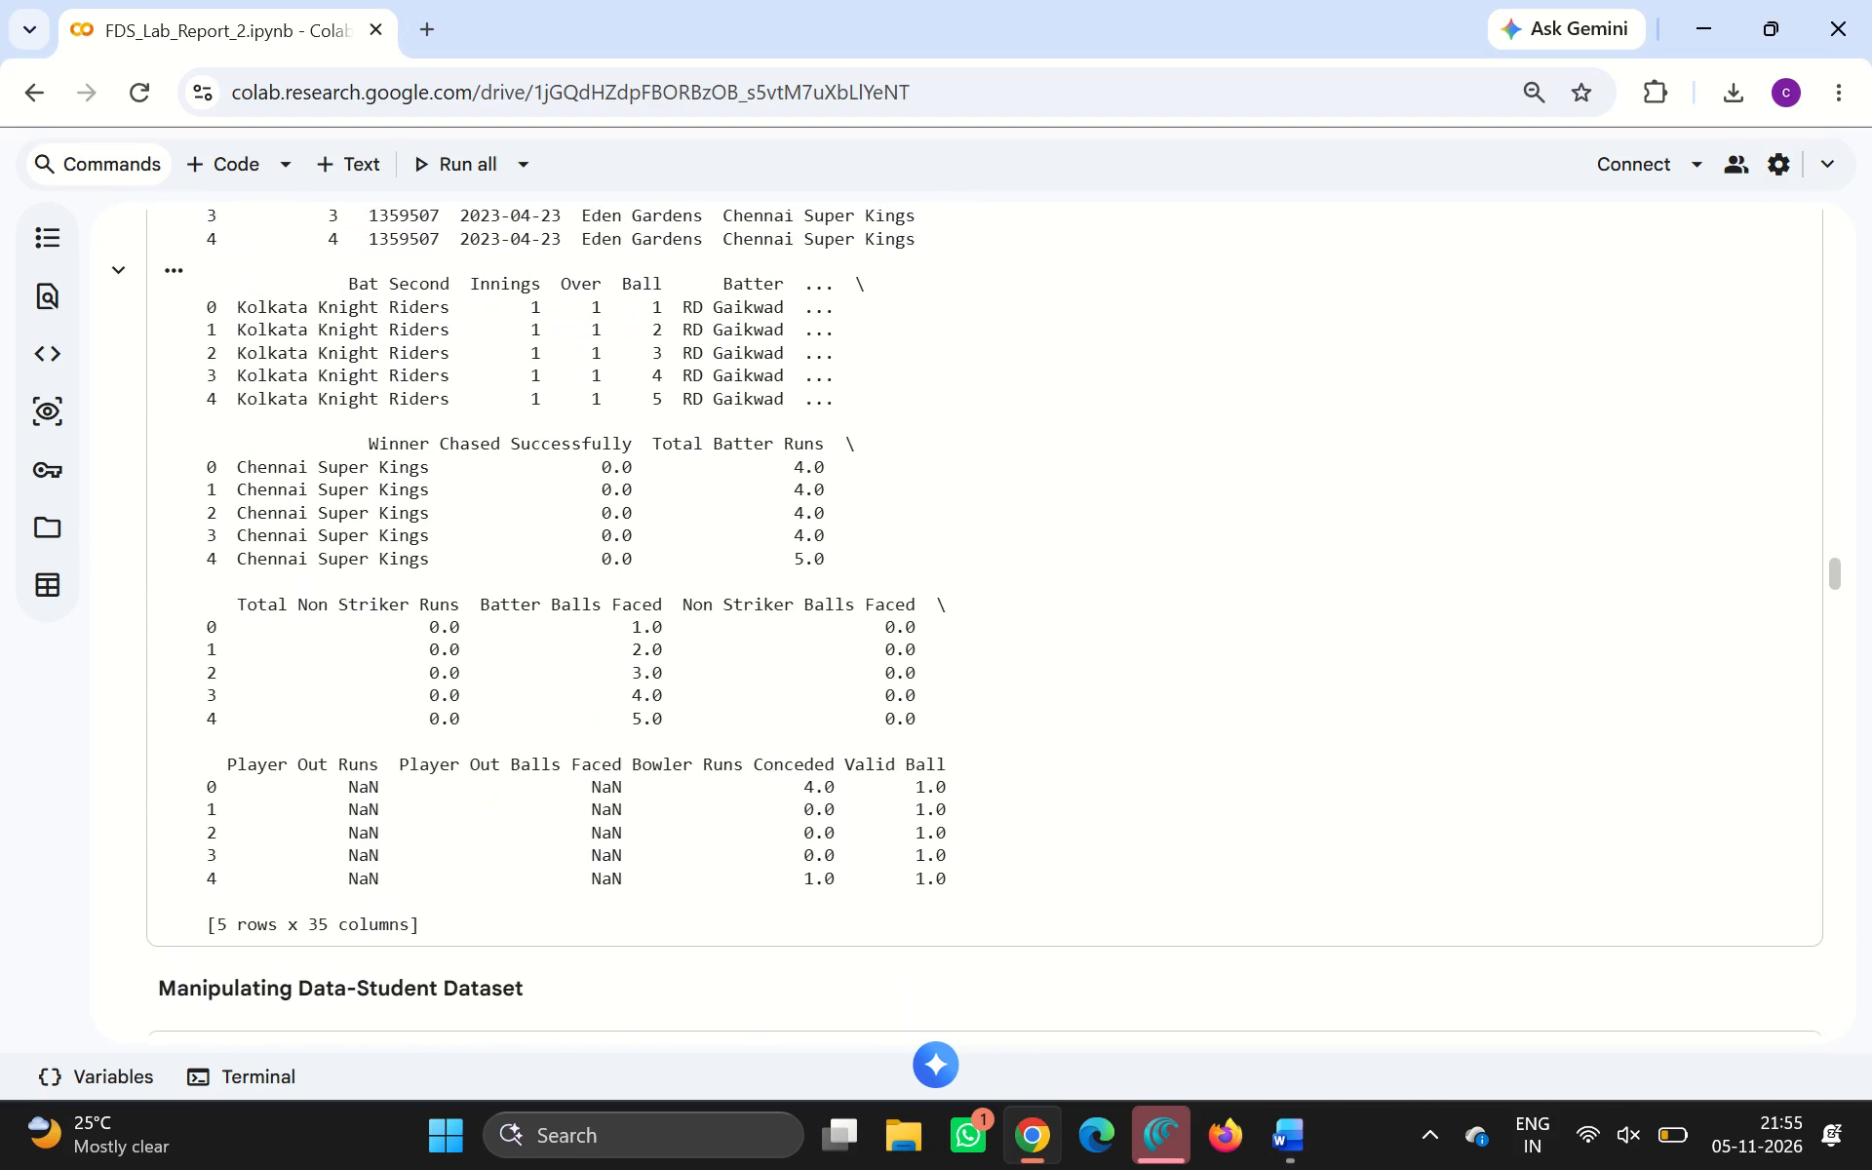
scroll(688, 782, up, 4)
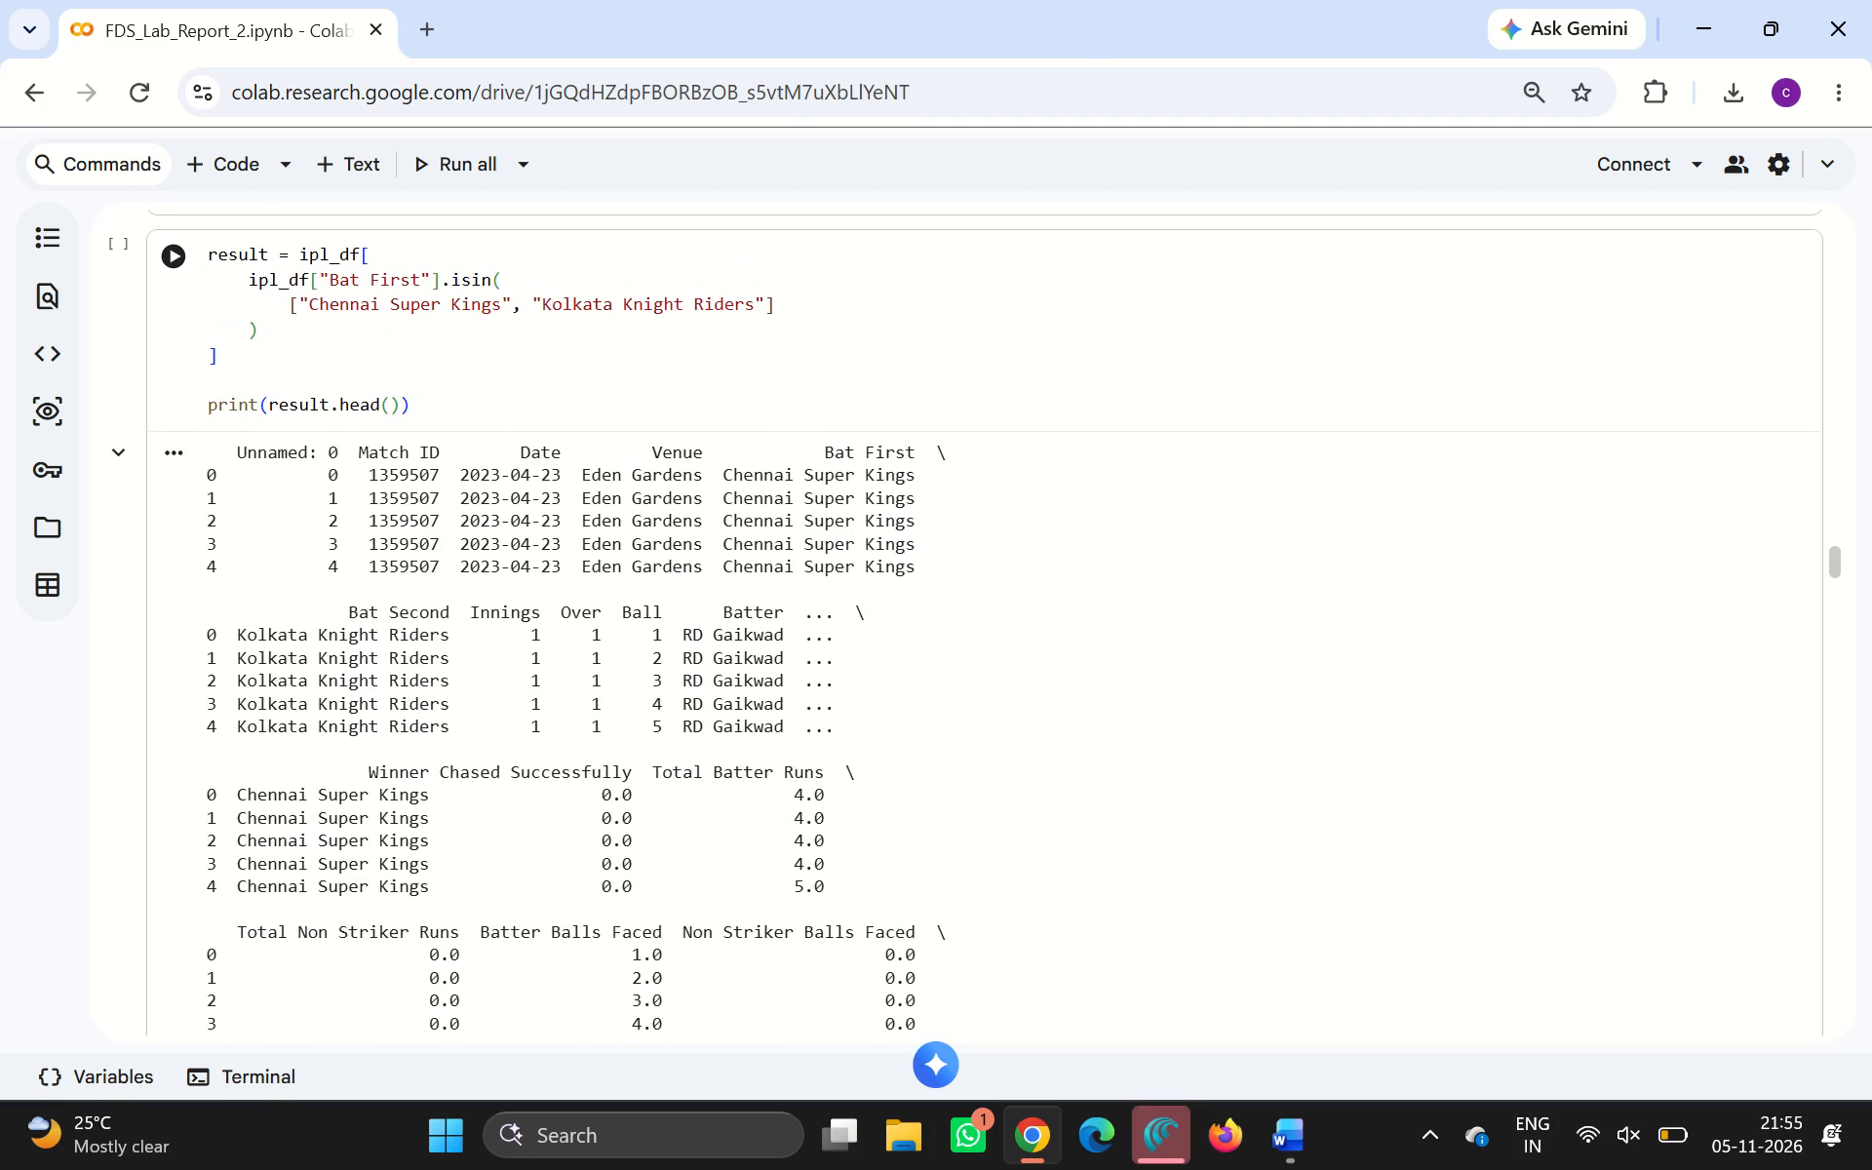
key(Print)
click(529, 647)
key(alt+Tab)
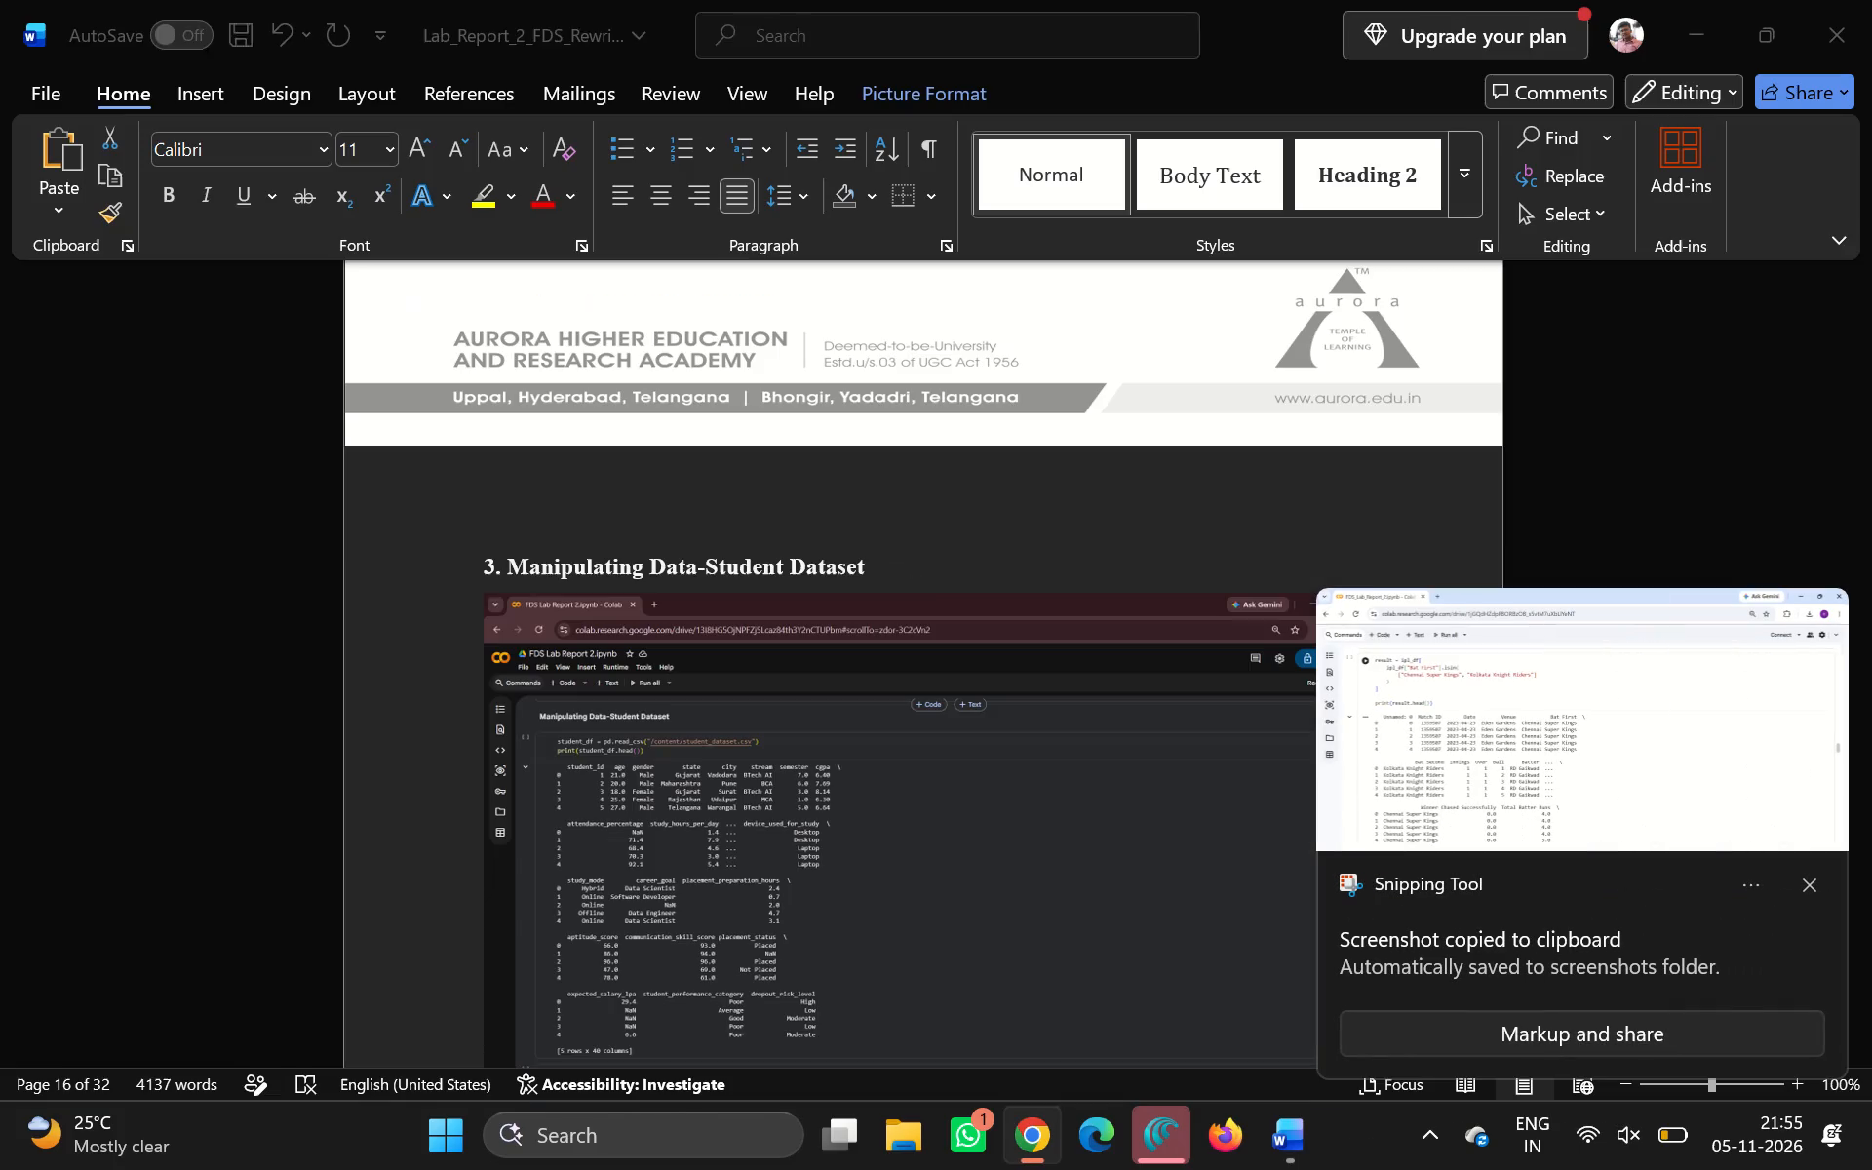
scroll(840, 628, up, 3)
click(821, 543)
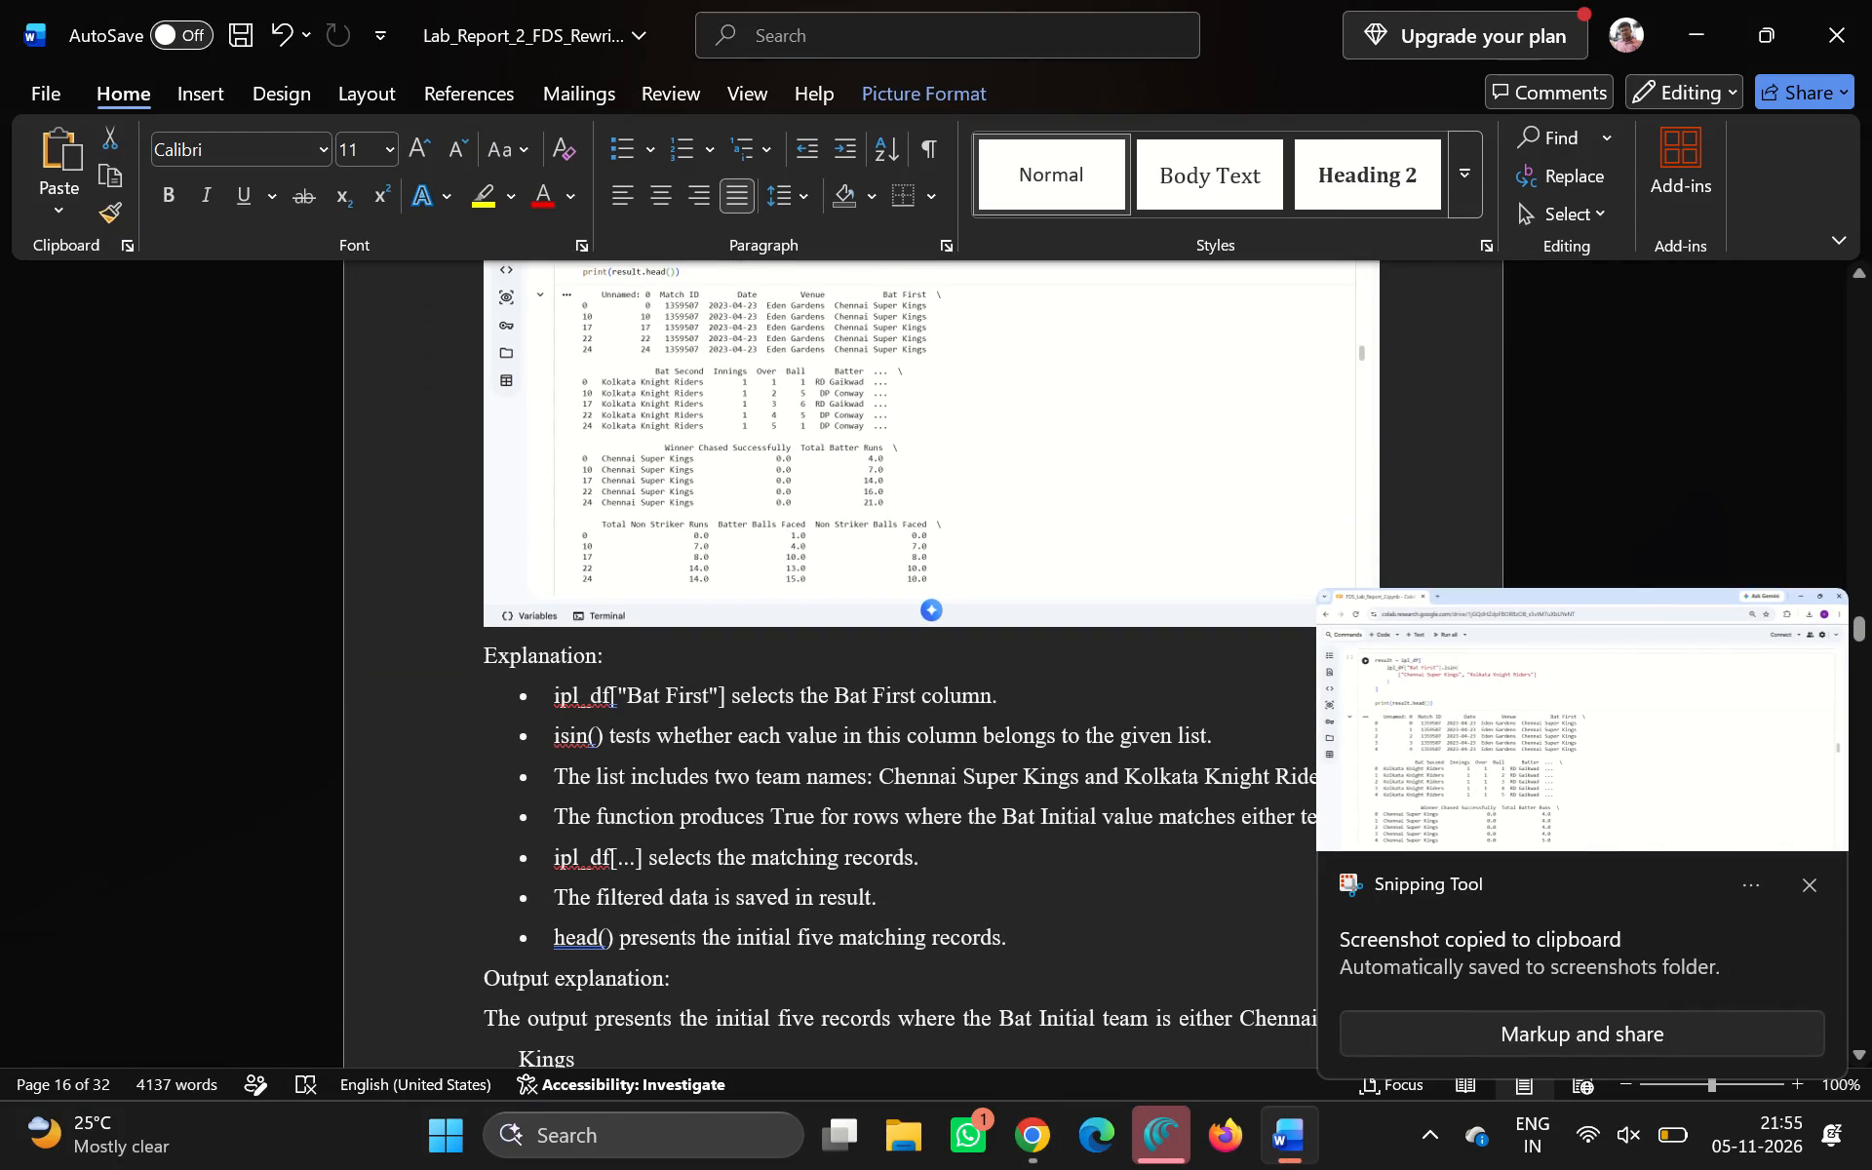
key(BackSpace)
key(ctrl+v)
Replace the old picture under "3. Manipulating Data-Student Dataset" with a fresh window screenshot of the Colab cell reading student_dataset.csv.
scroll(821, 543, down, 1)
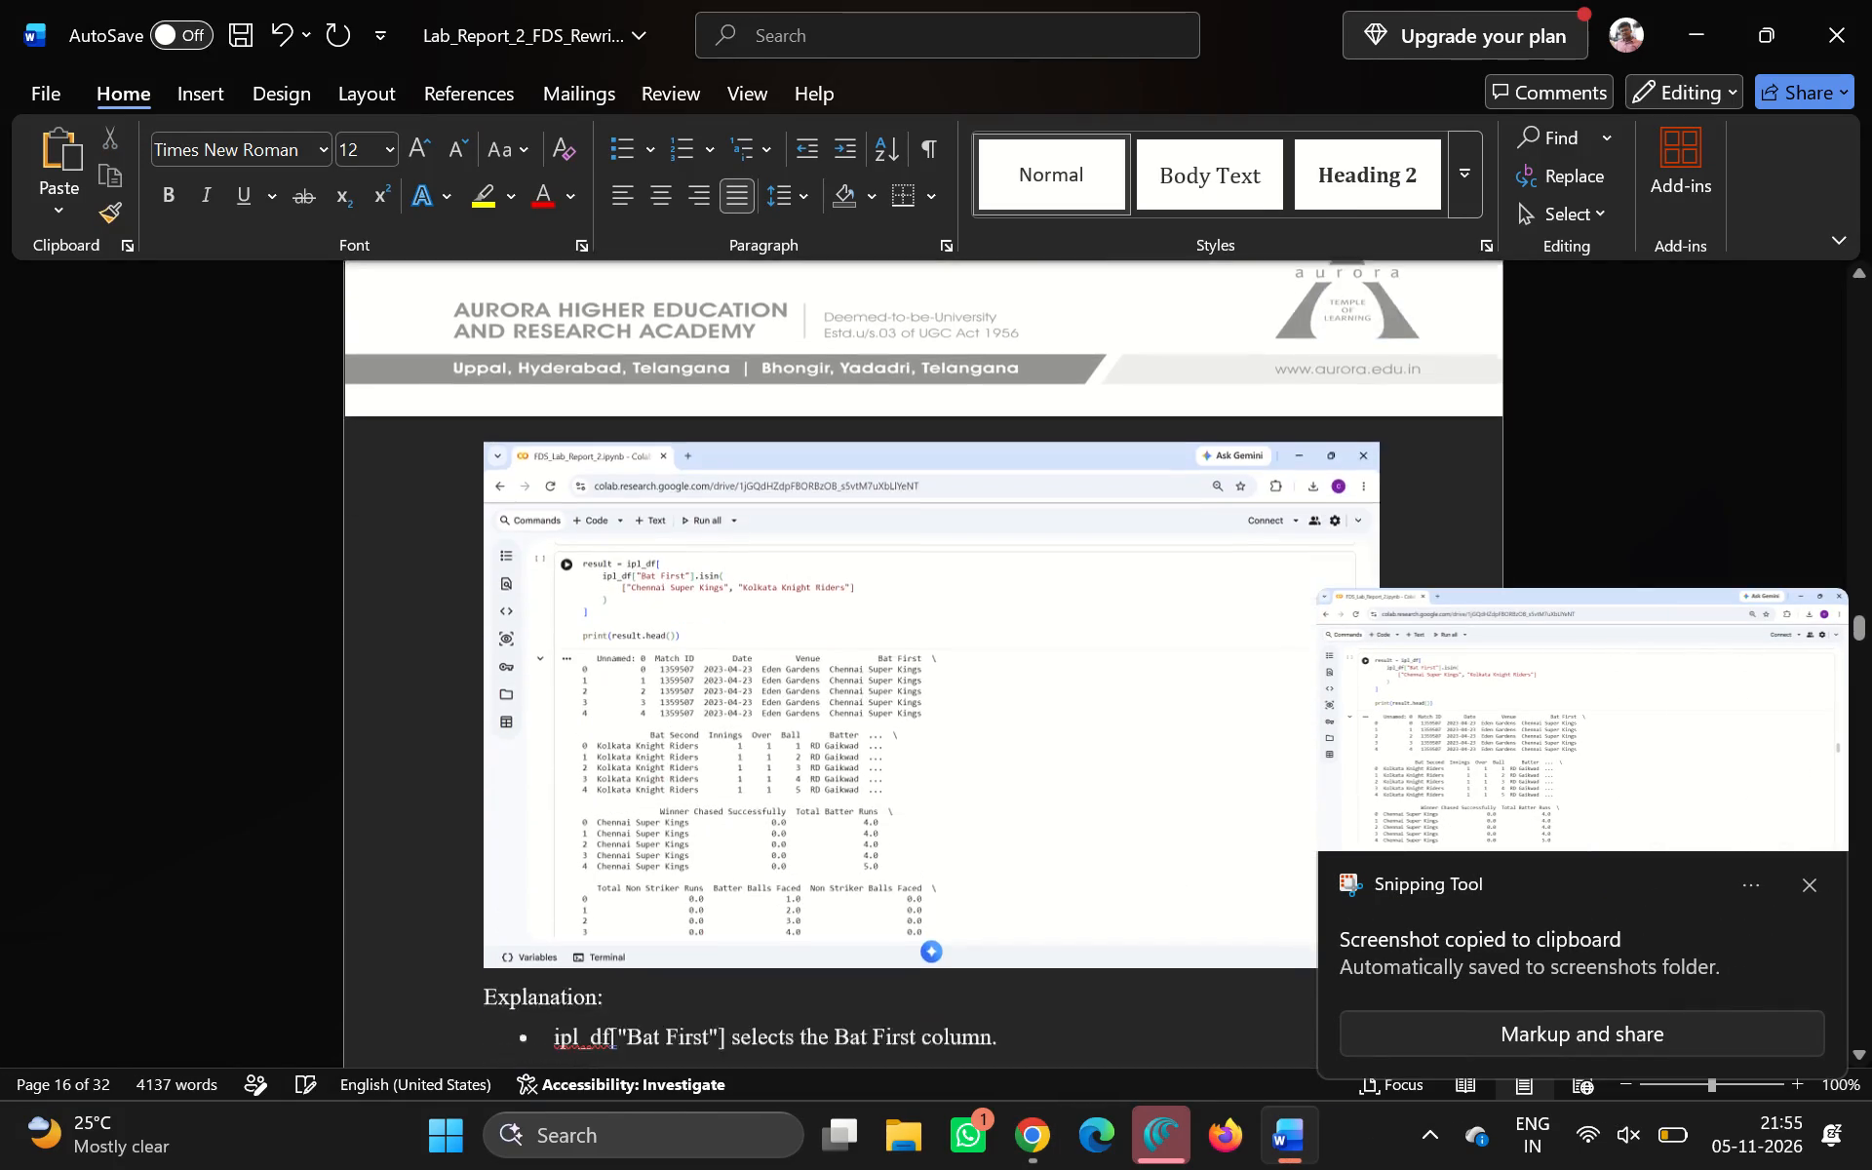
scroll(821, 543, down, 10)
click(636, 872)
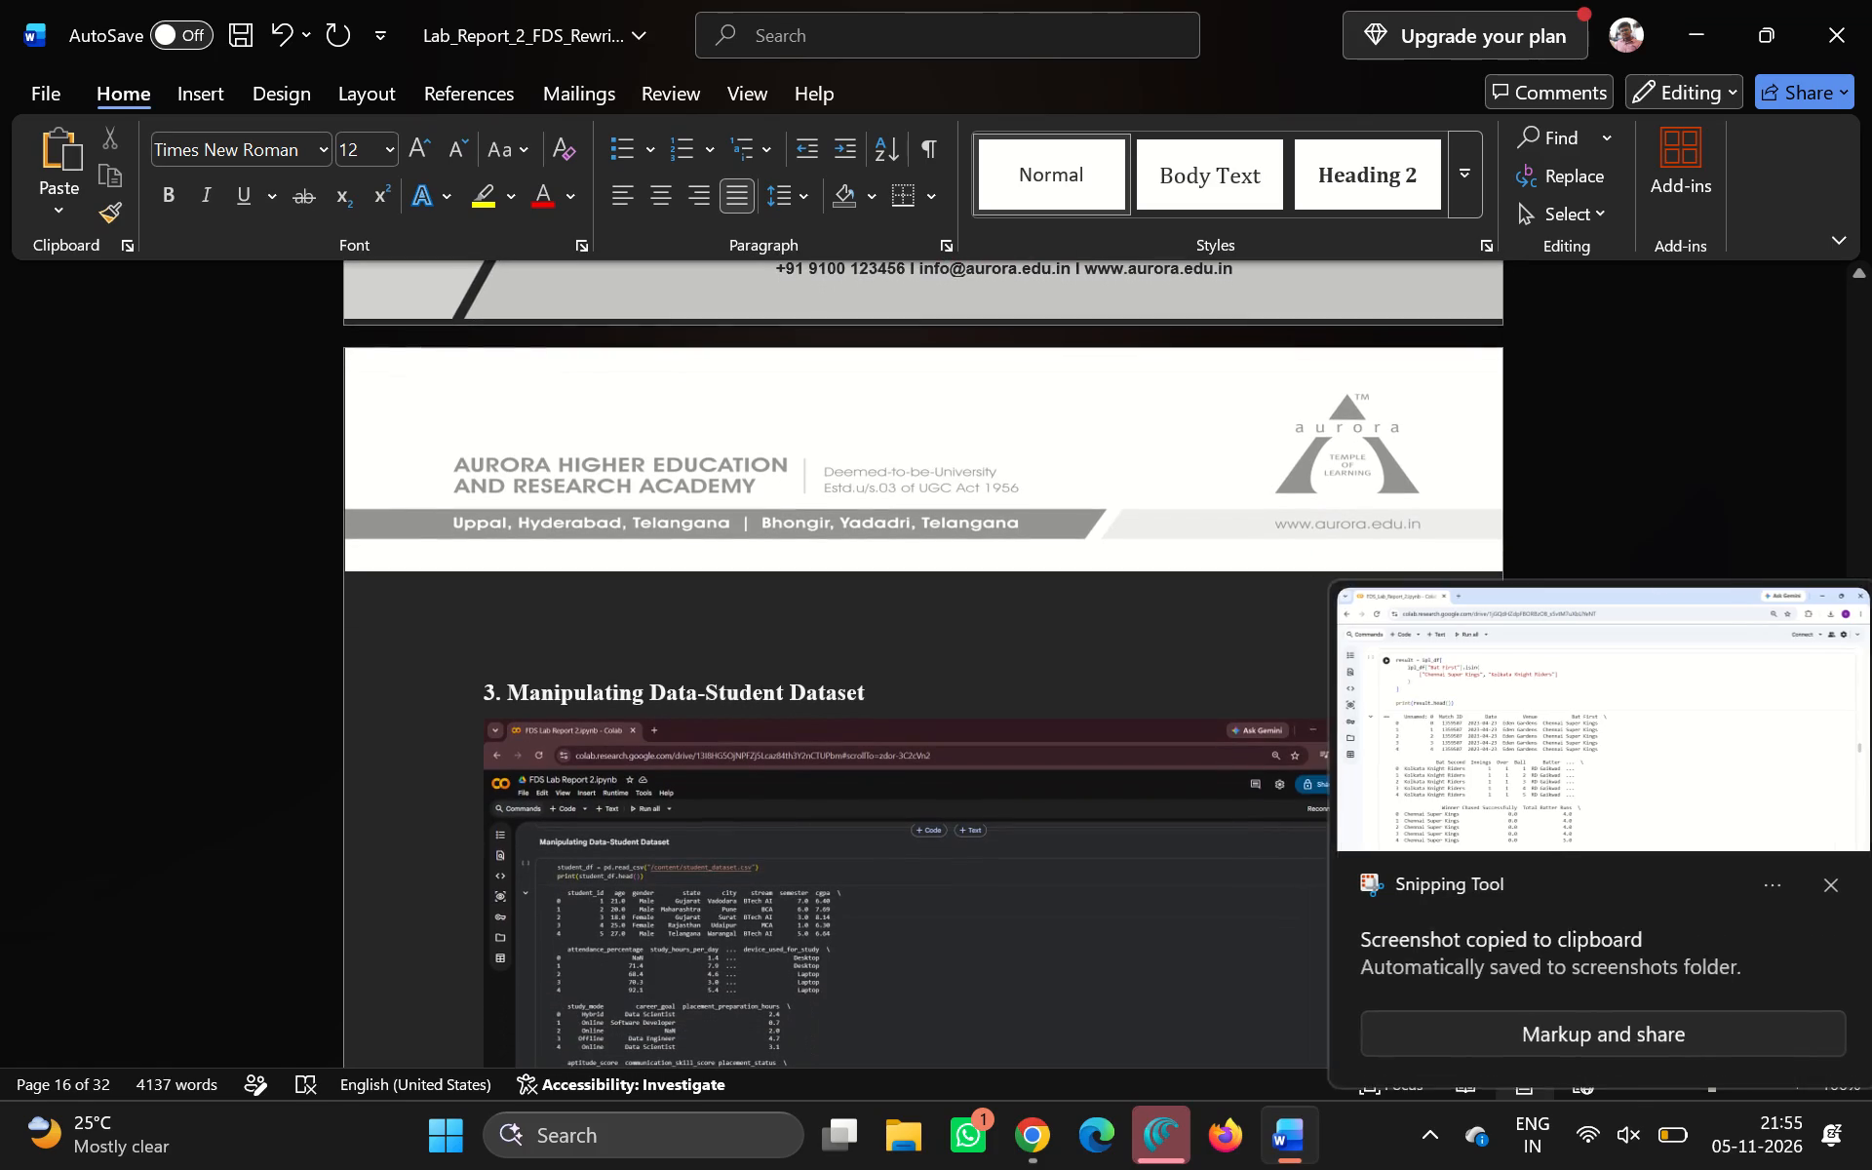
key(alt+Tab)
scroll(535, 736, down, 5)
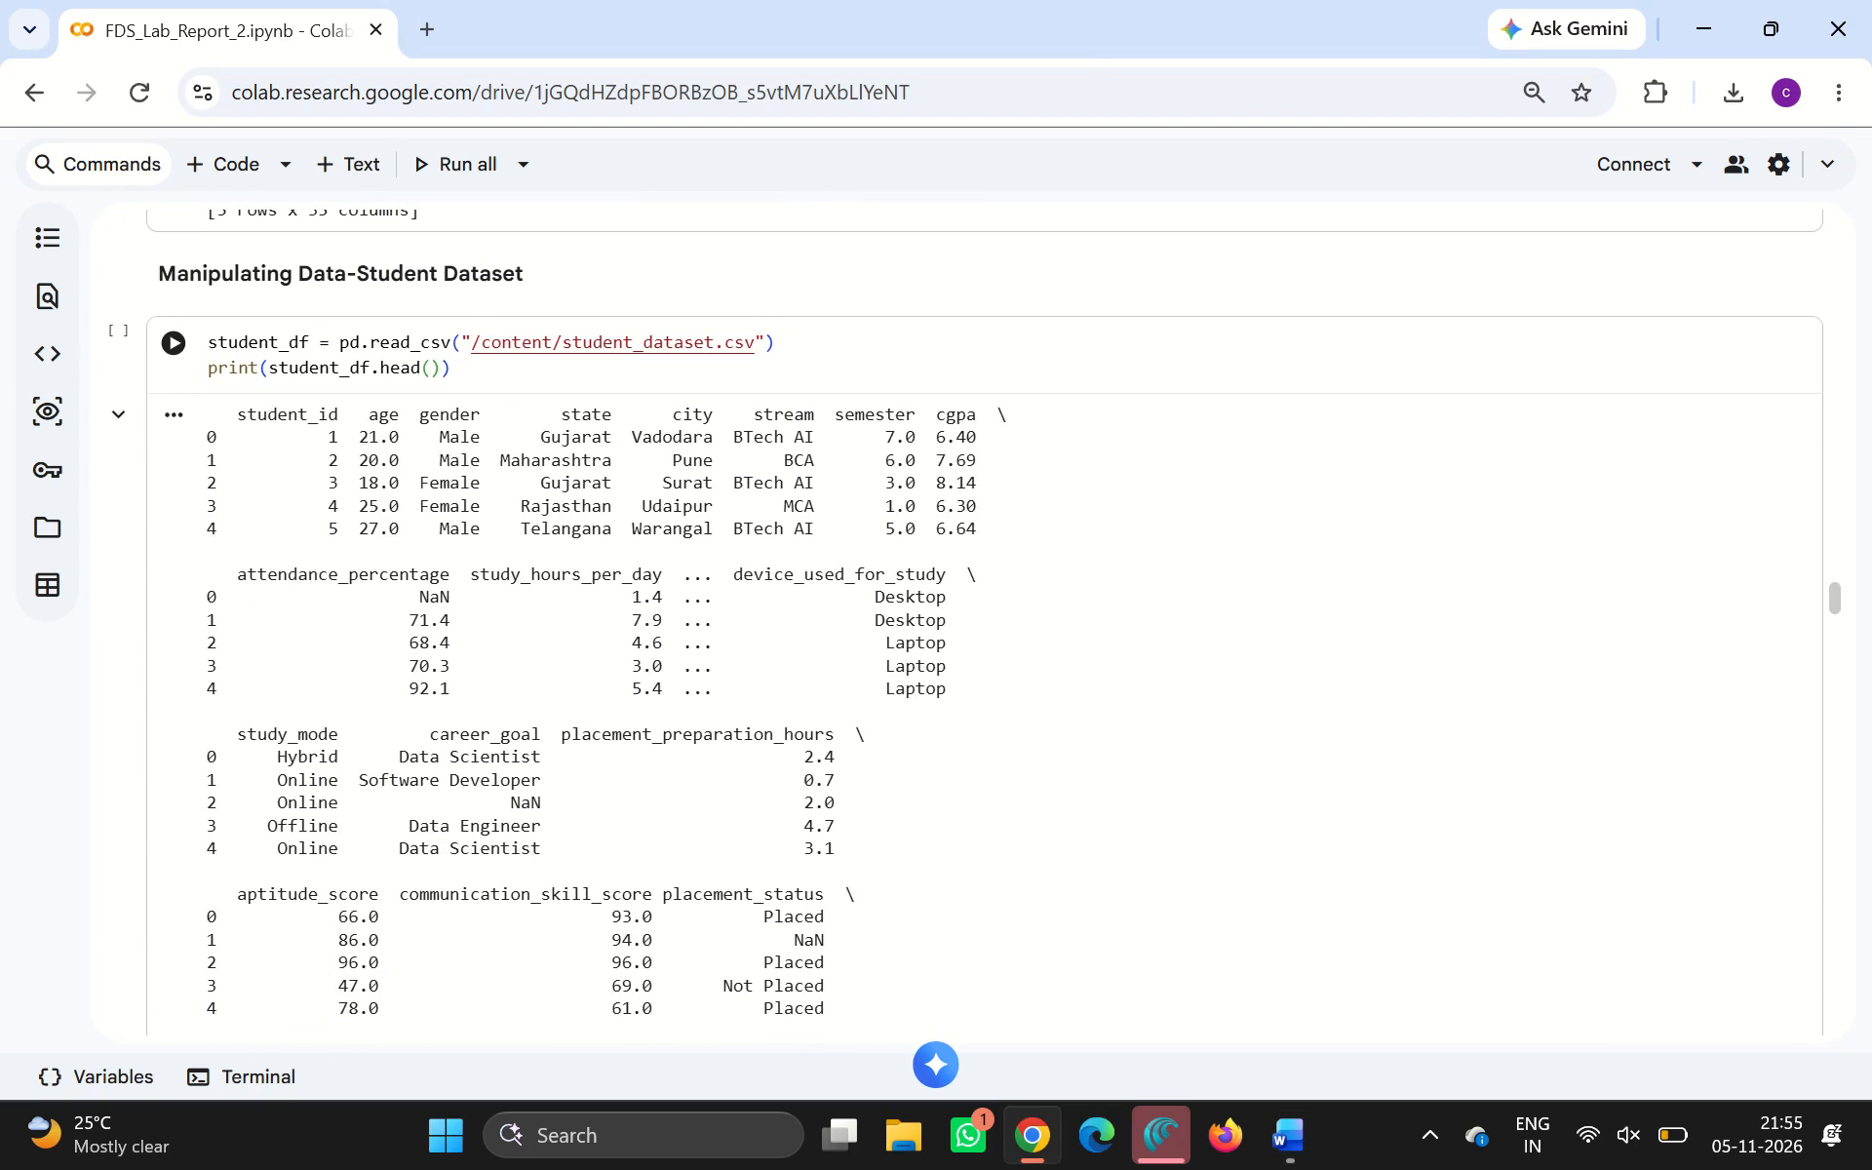
key(Print)
click(514, 745)
key(alt+Tab)
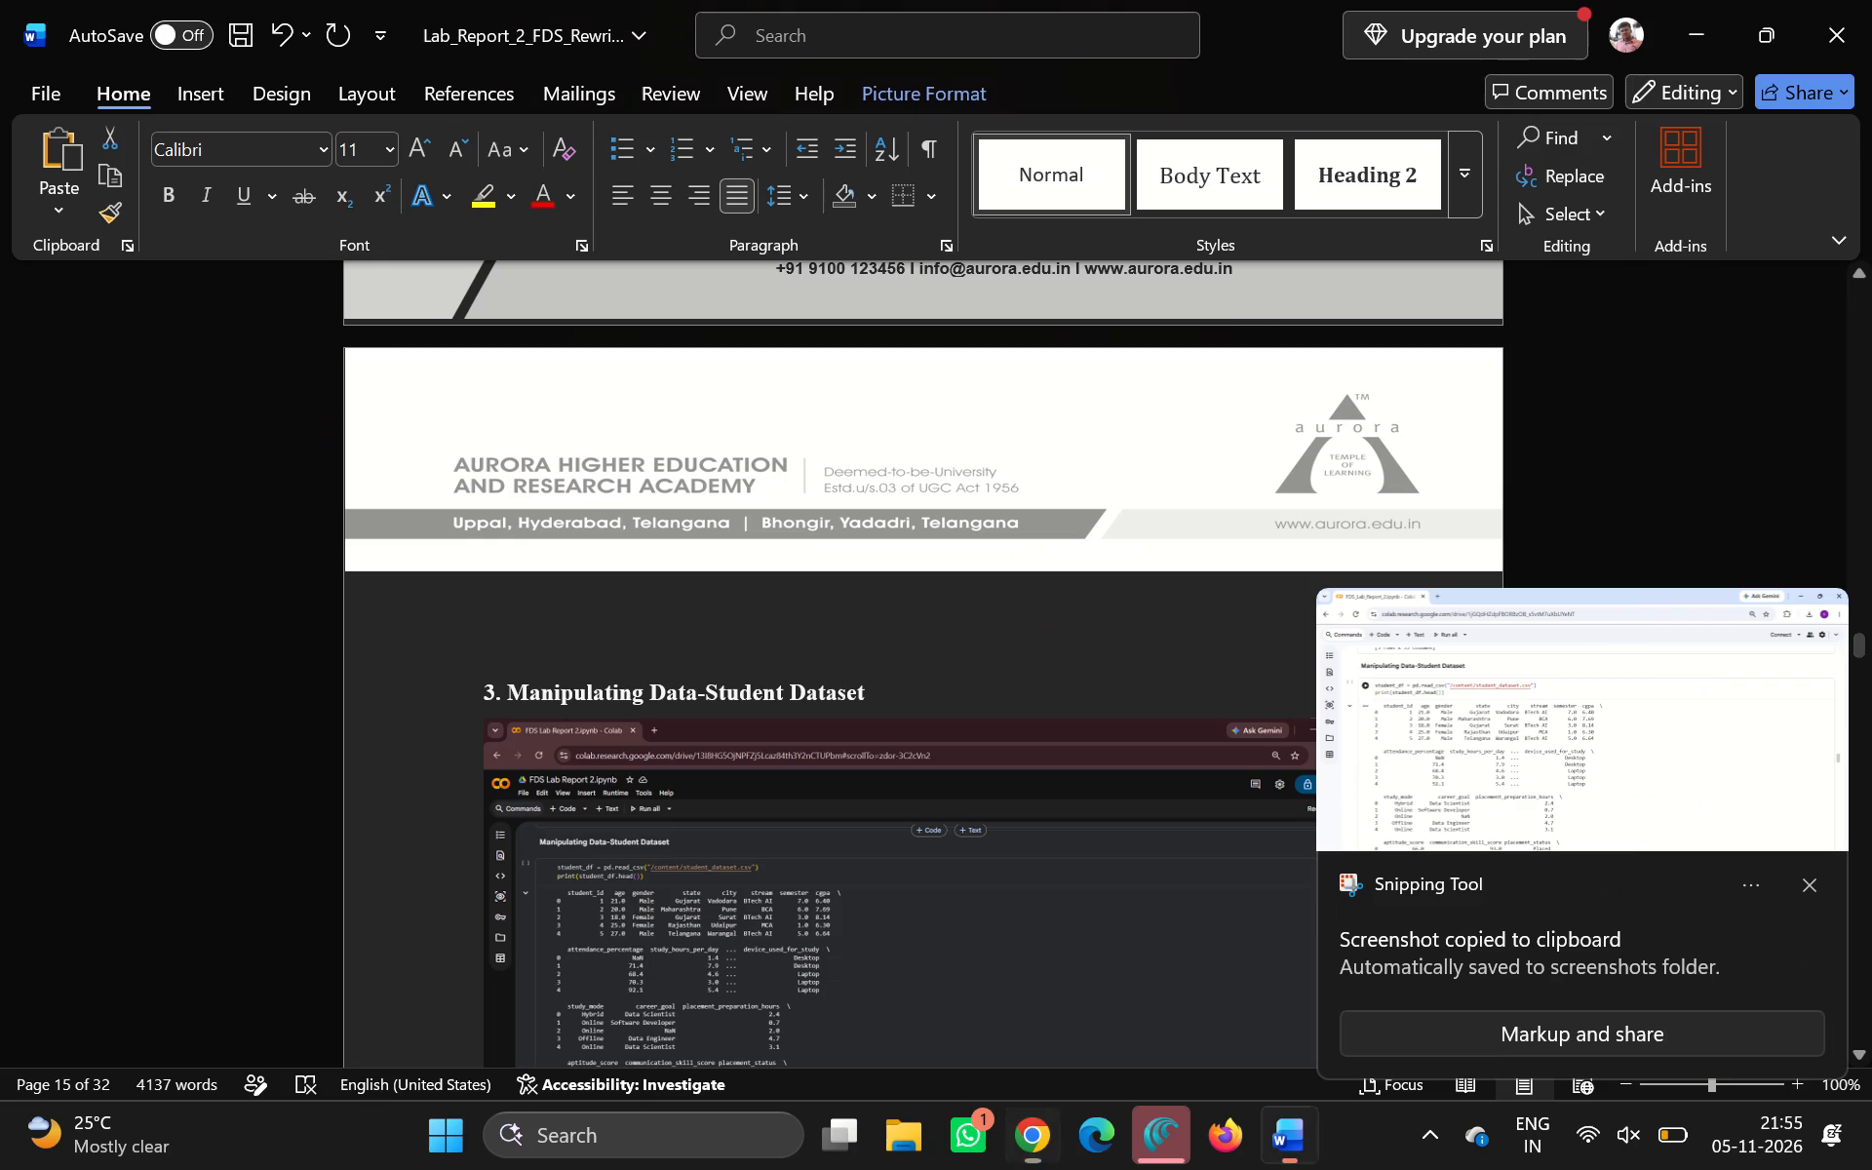
click(731, 848)
key(BackSpace)
key(ctrl+v)
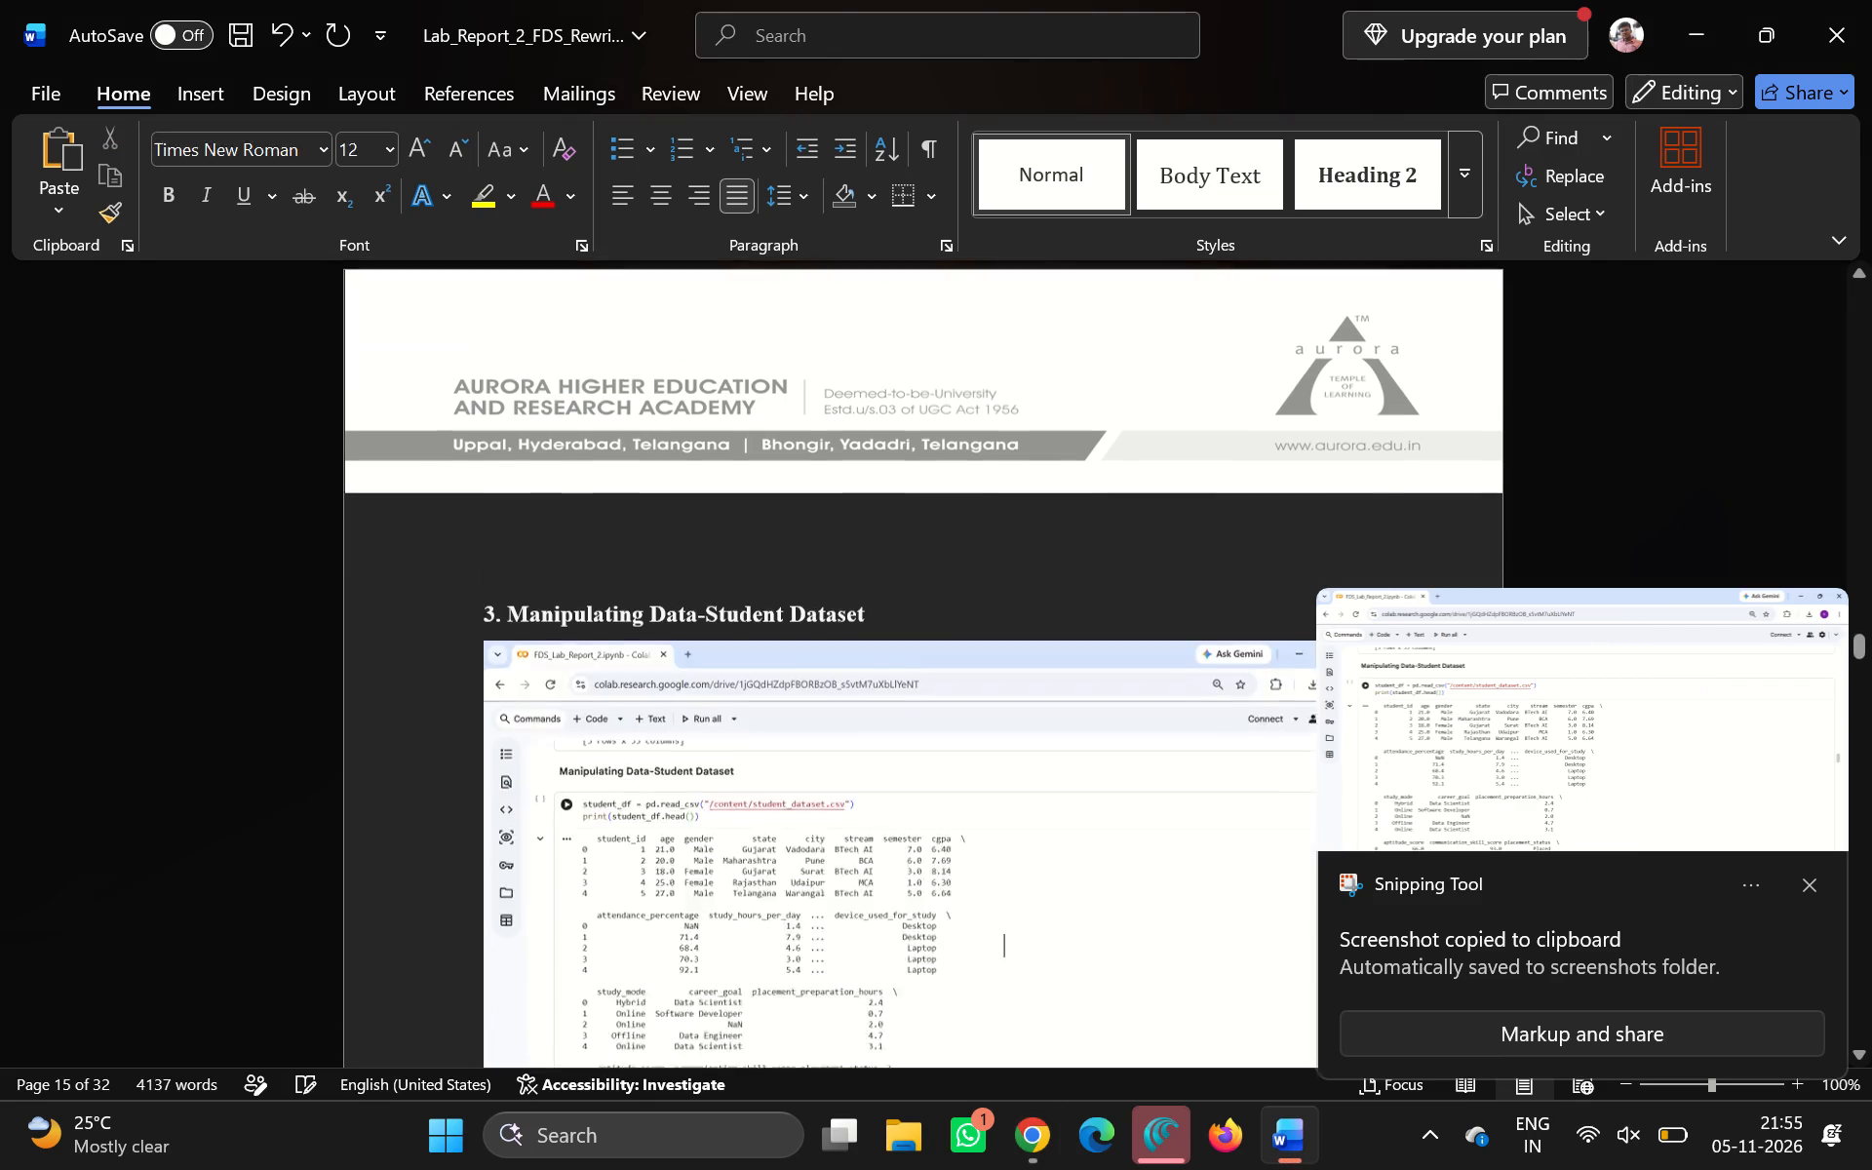
Replace the report's old student_df.info() picture with a fresh window screenshot of the matching Colab cell and output.
scroll(731, 848, down, 6)
scroll(731, 848, up, 1)
scroll(731, 848, down, 1)
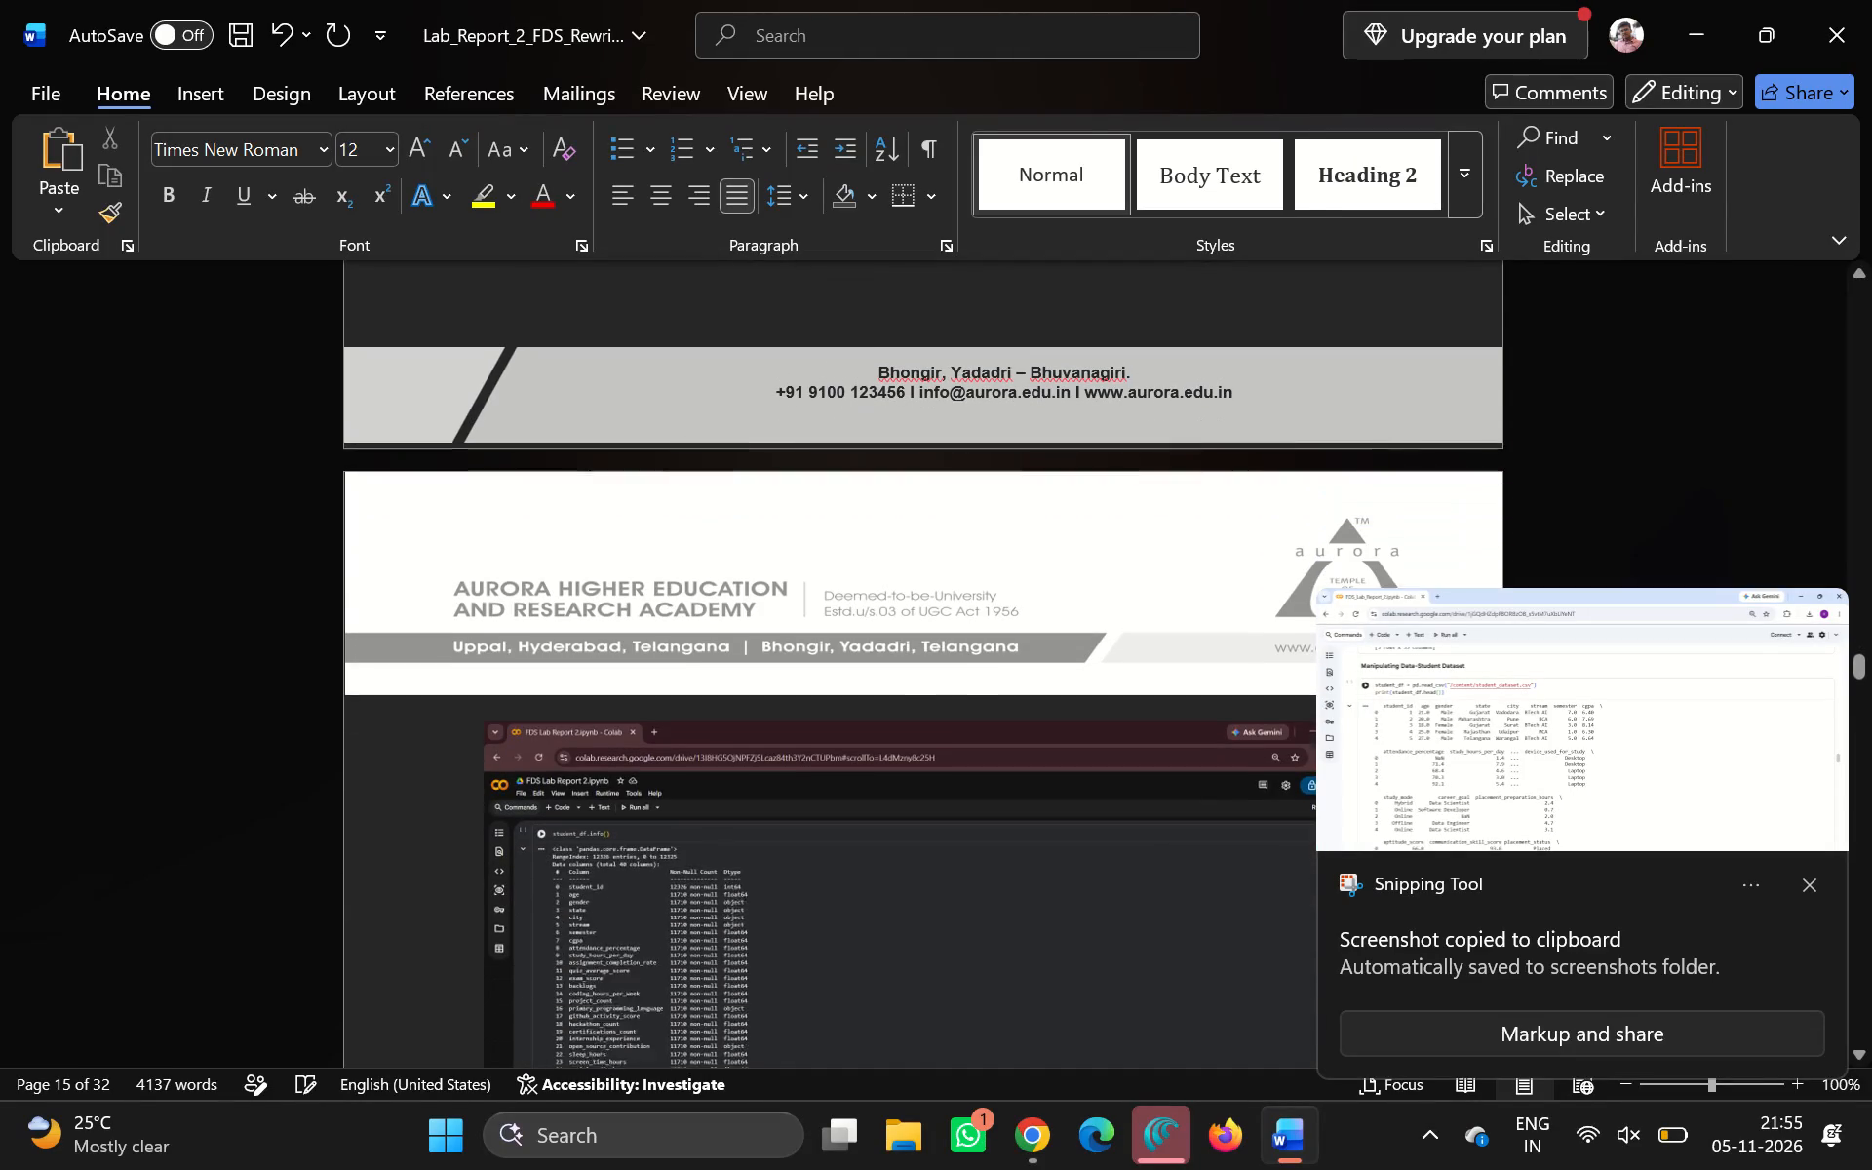
scroll(731, 848, down, 1)
click(743, 873)
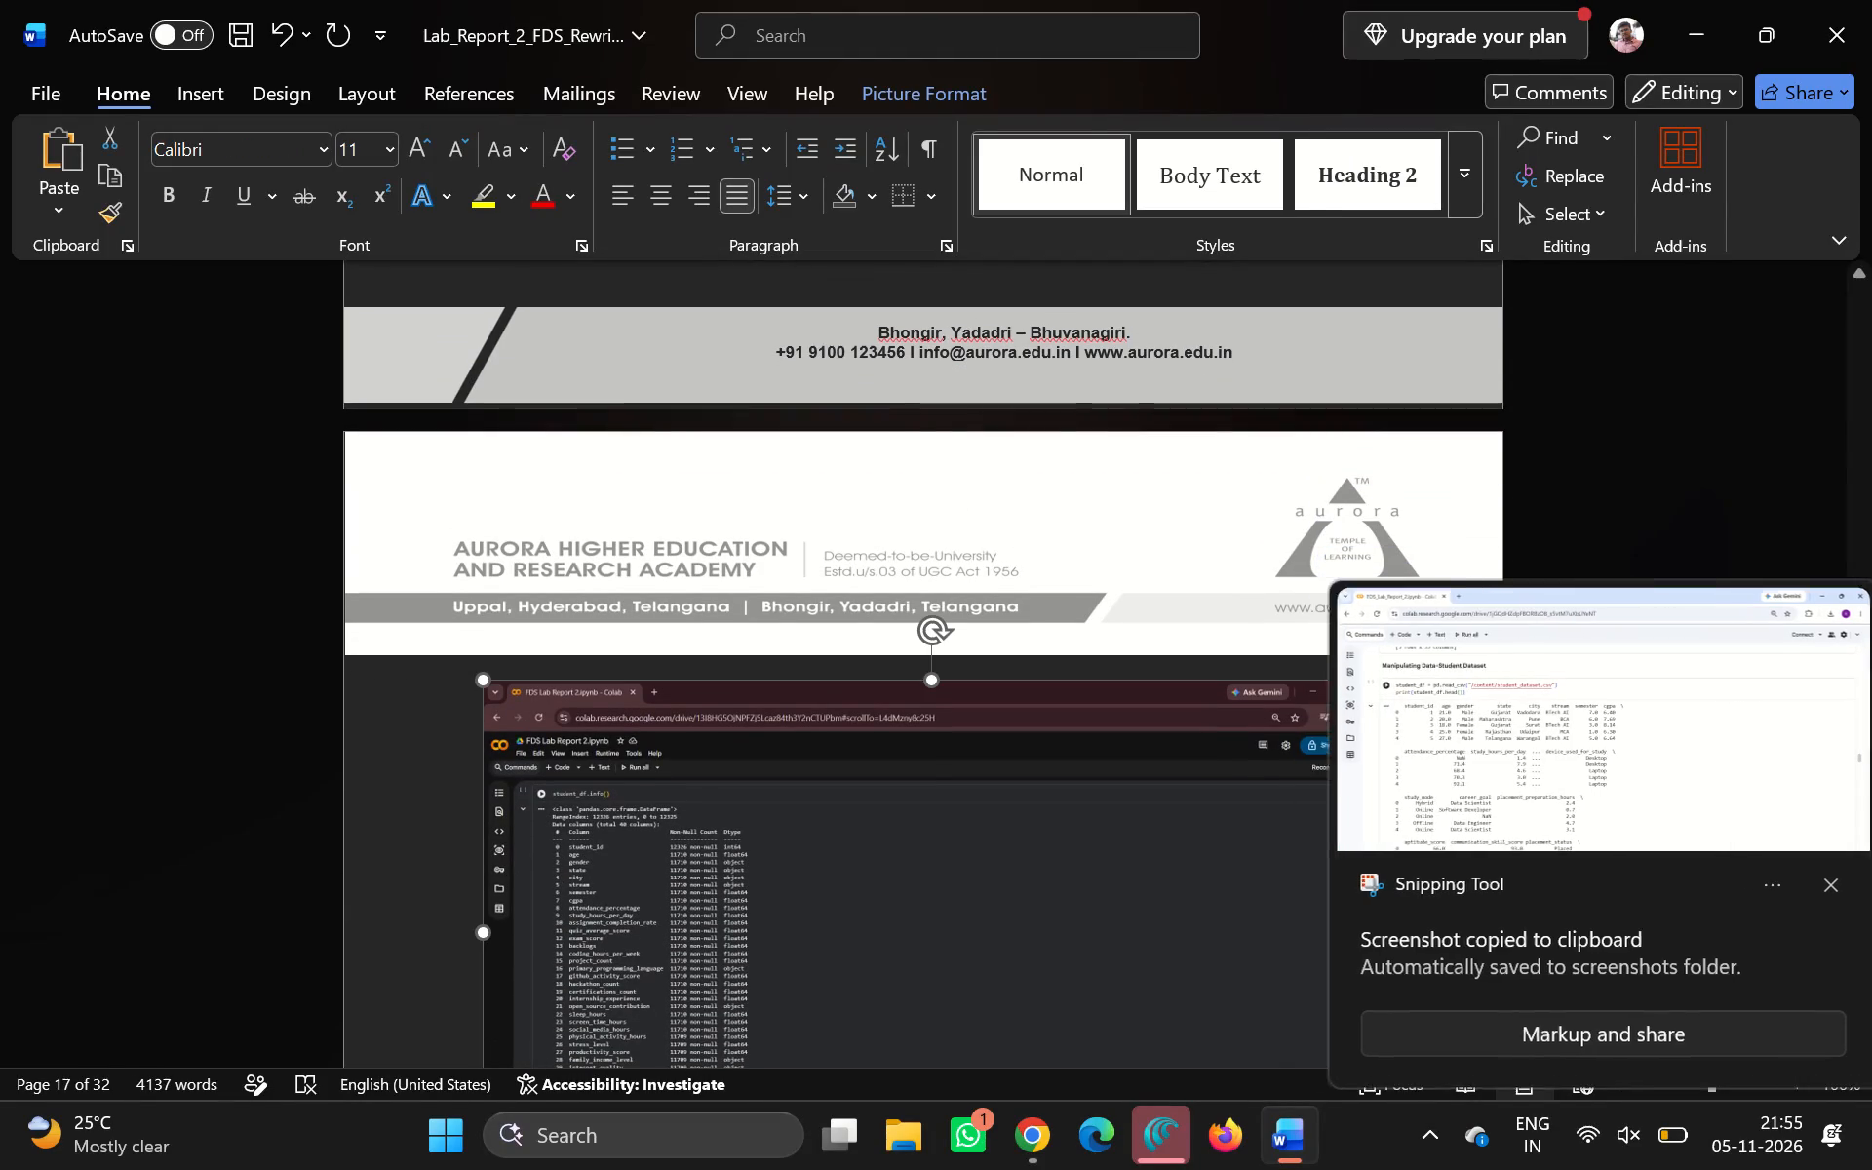
key(alt+Tab)
scroll(743, 873, down, 6)
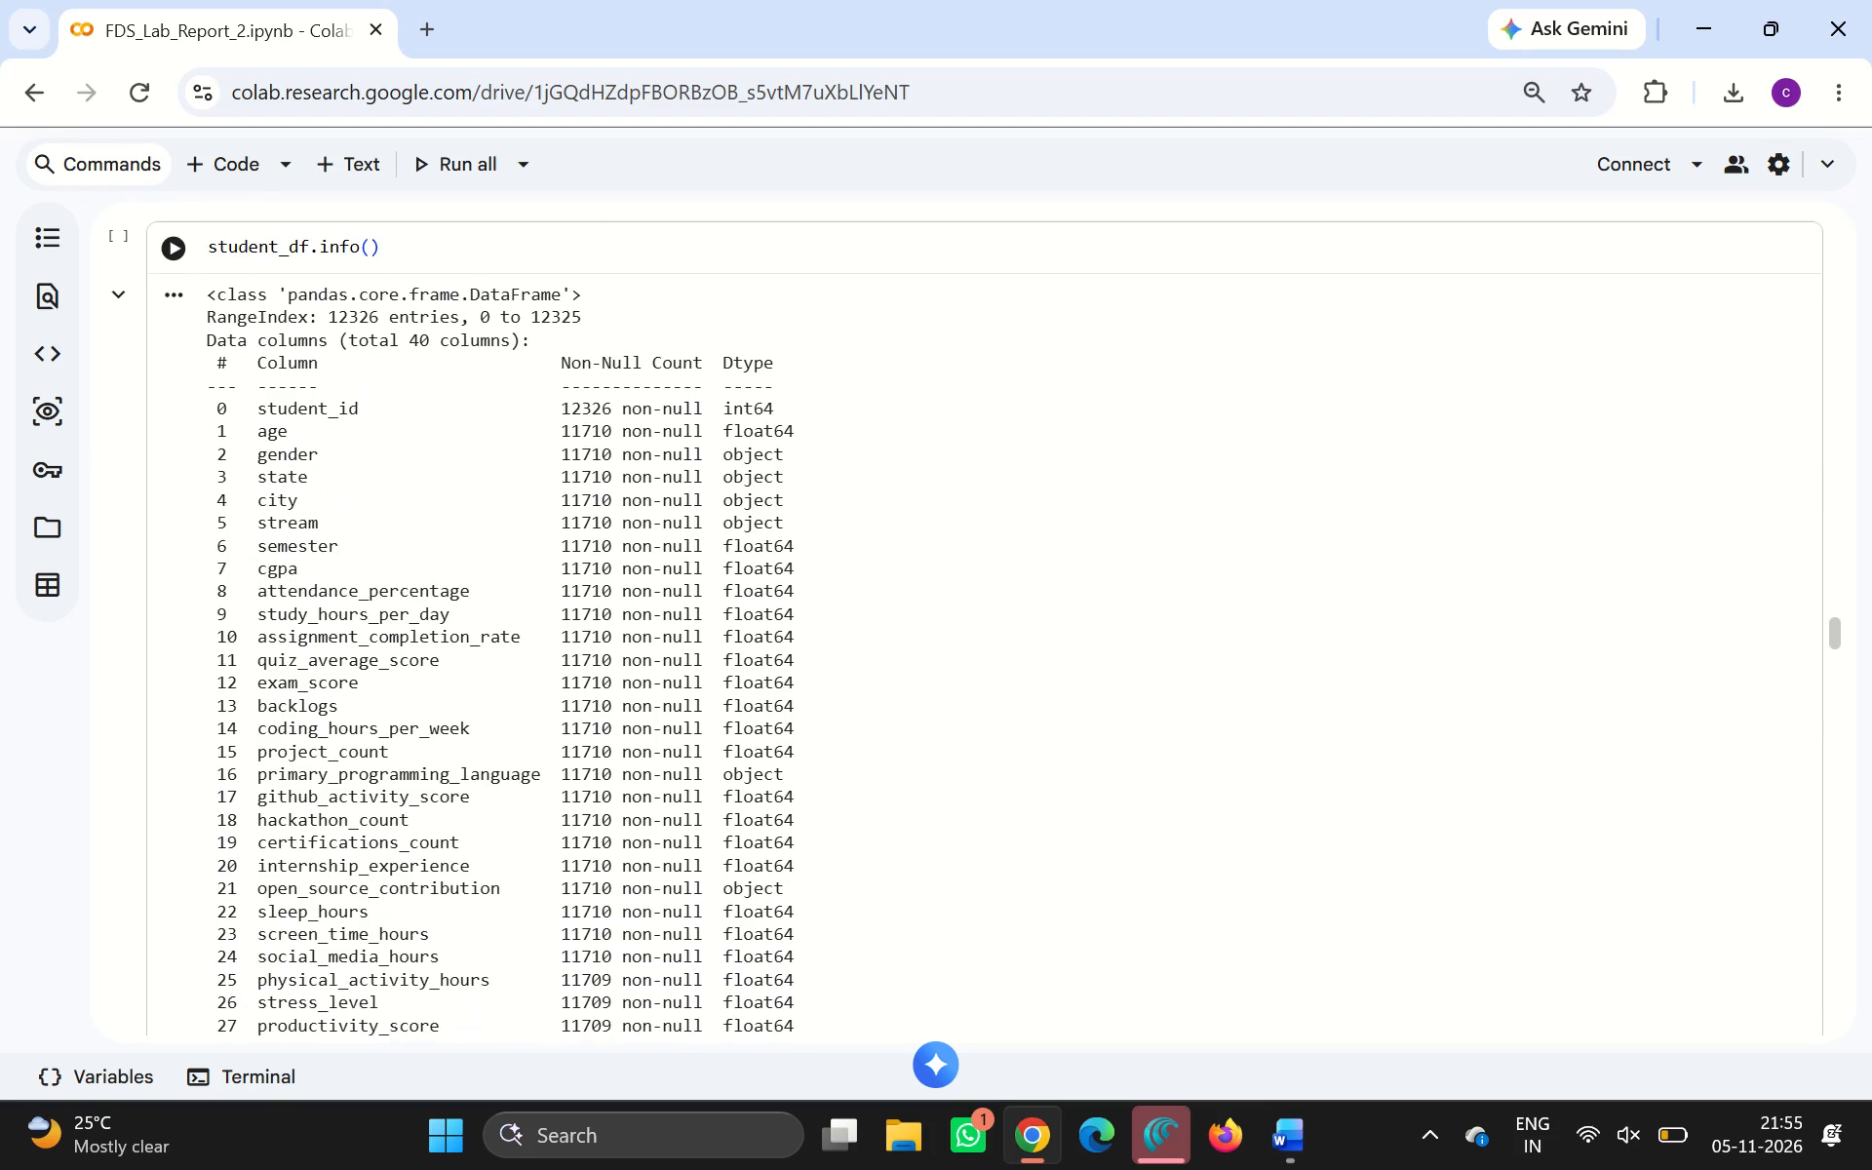
scroll(743, 873, down, 1)
key(Print)
click(743, 873)
key(alt+Tab)
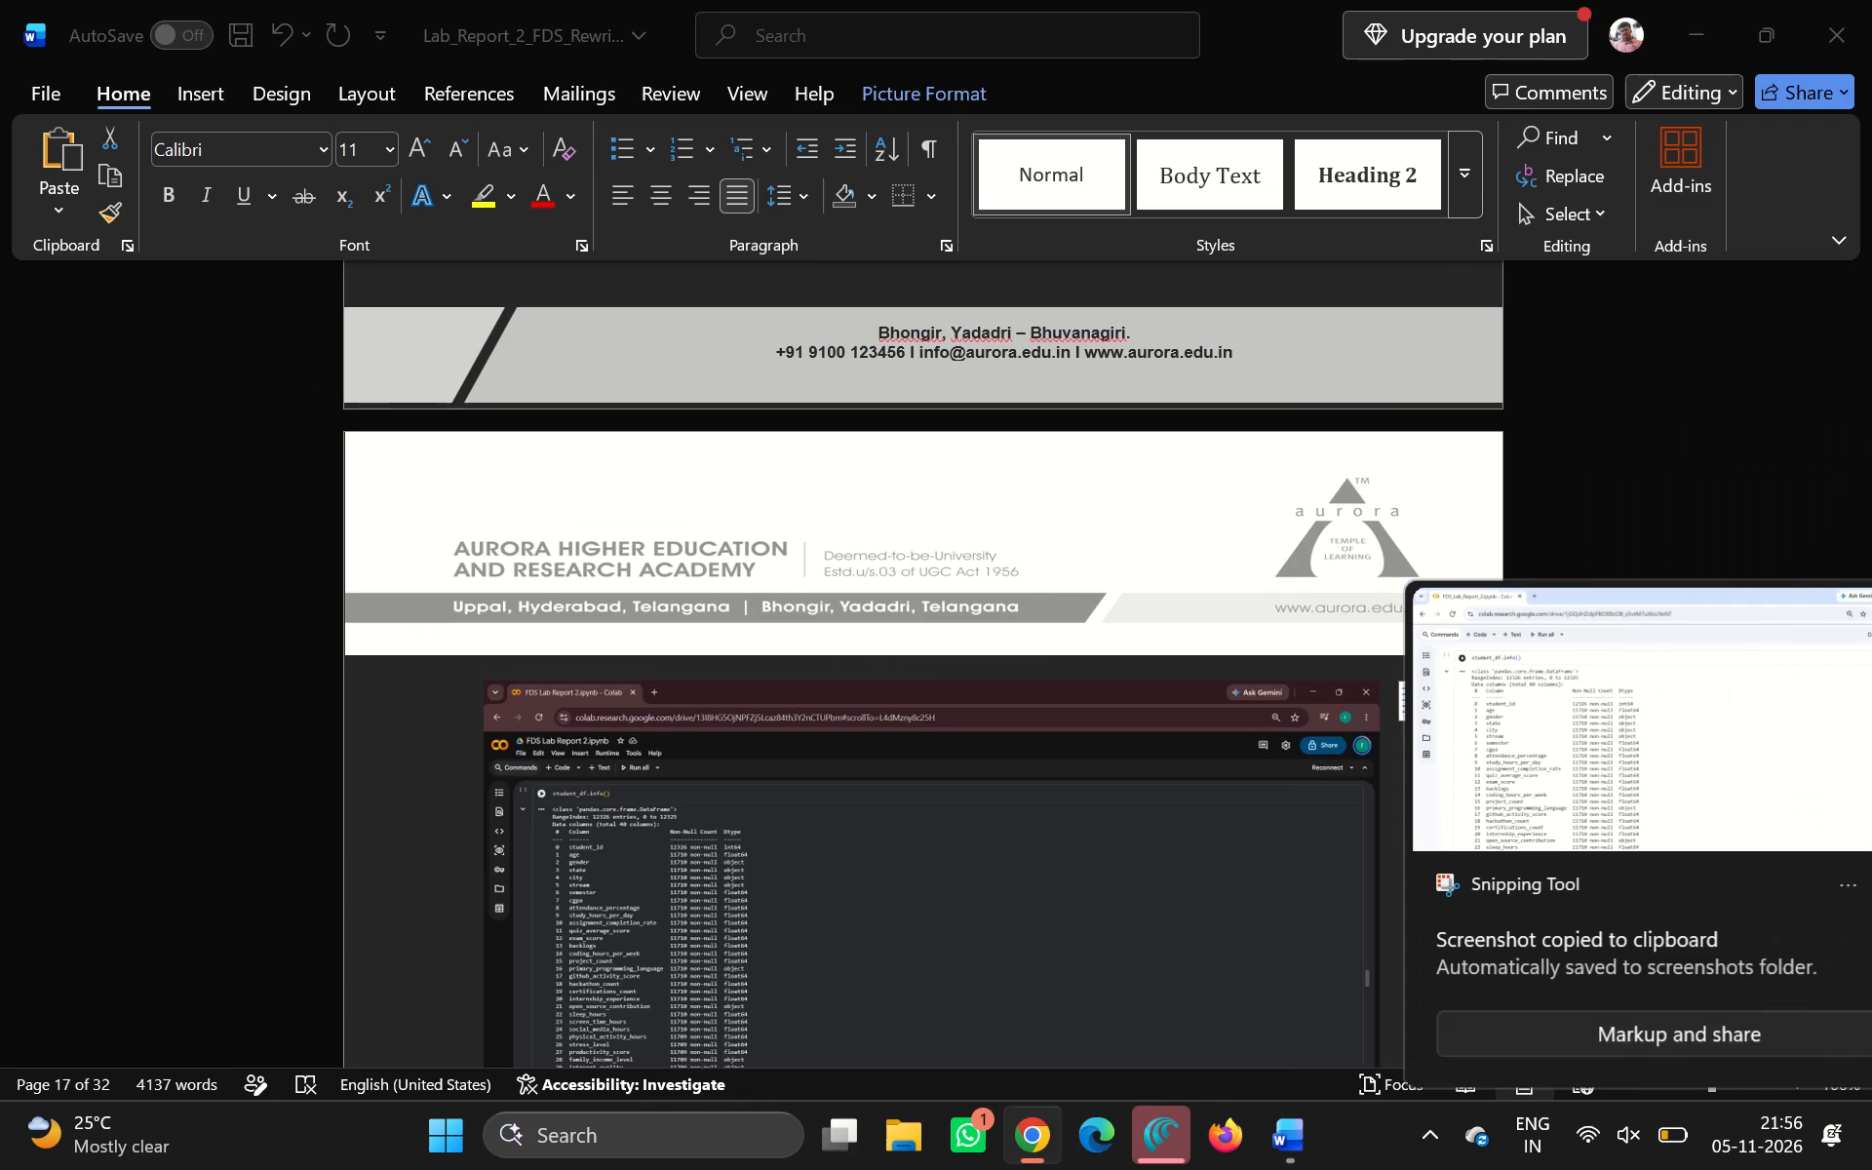
click(743, 873)
key(BackSpace)
key(ctrl+v)
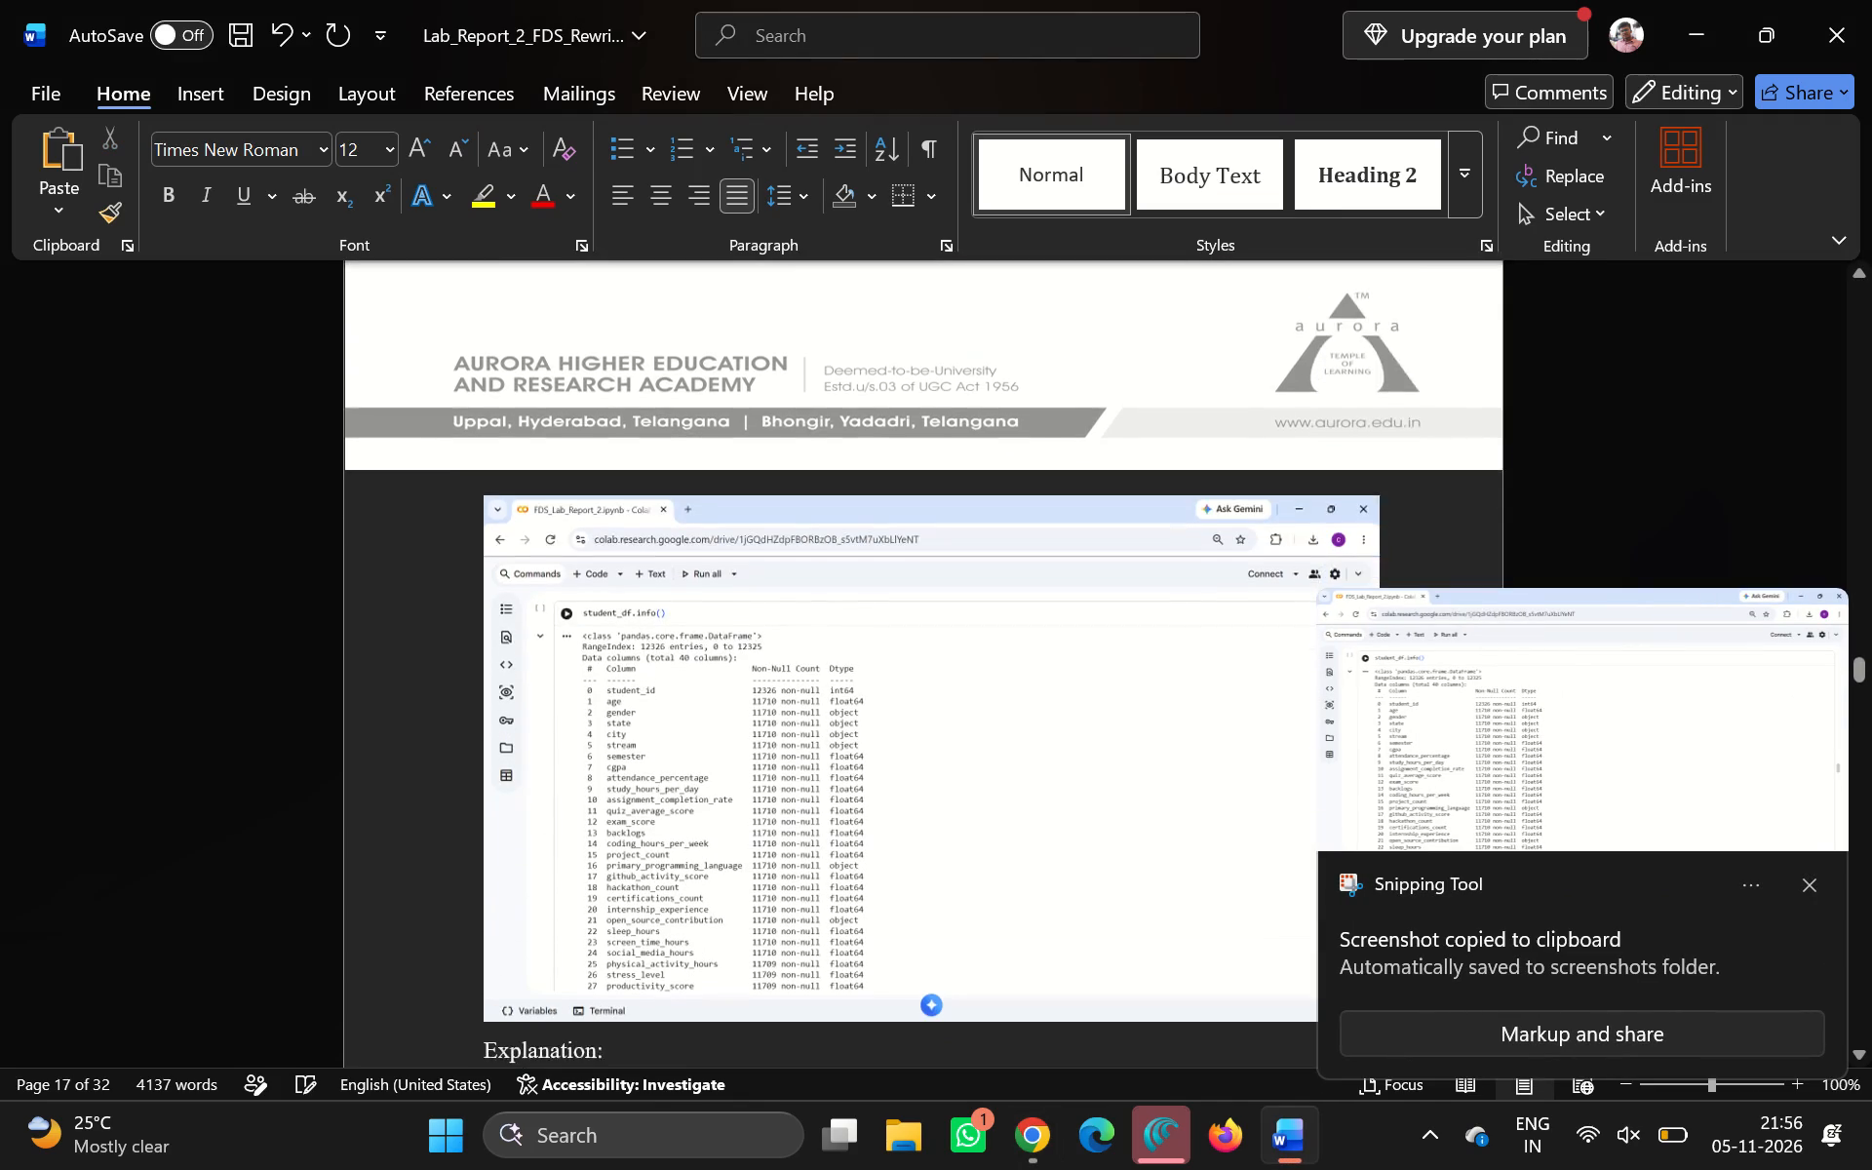
Replace the report's old picture of the "Result" Pass/Fail column code with a fresh window screenshot of that Colab cell and output.
scroll(743, 873, down, 7)
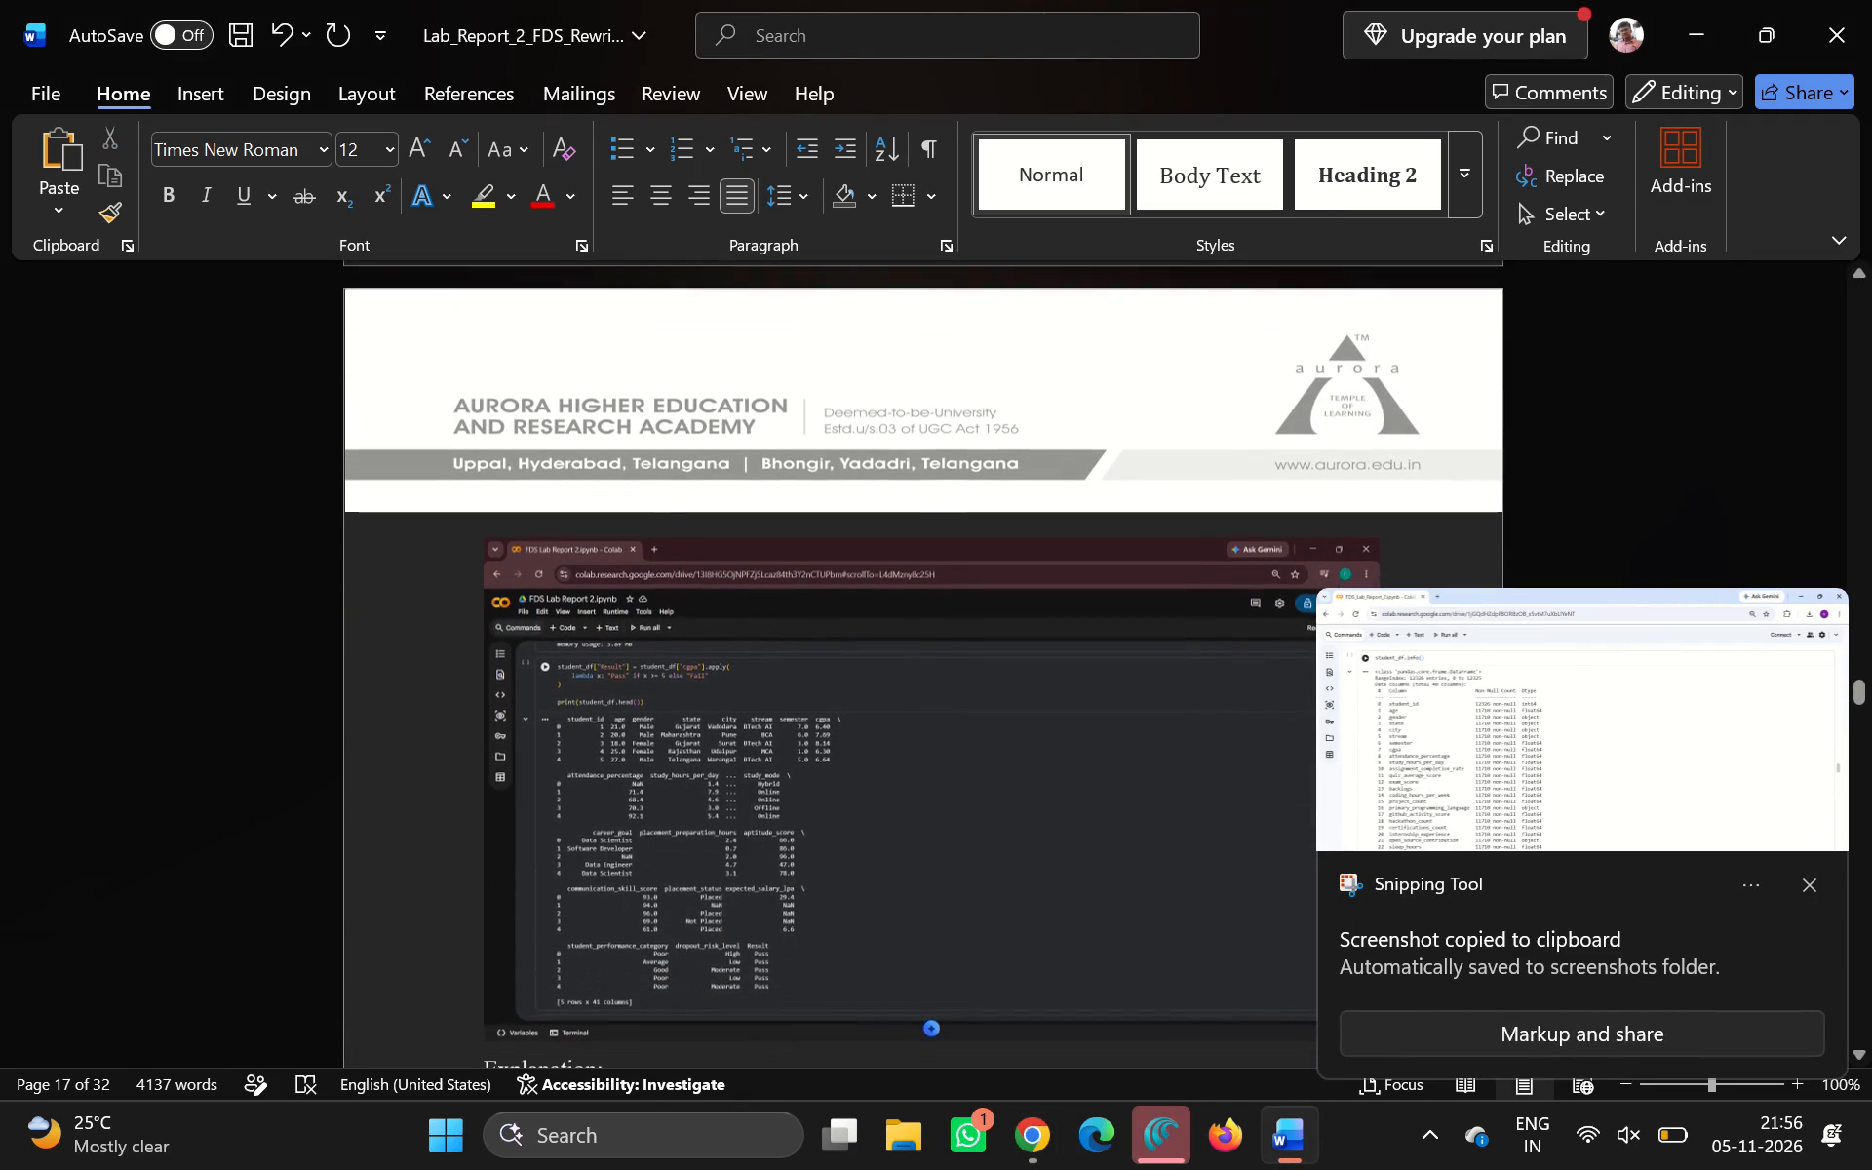
click(842, 830)
key(alt+Tab)
scroll(842, 830, down, 2)
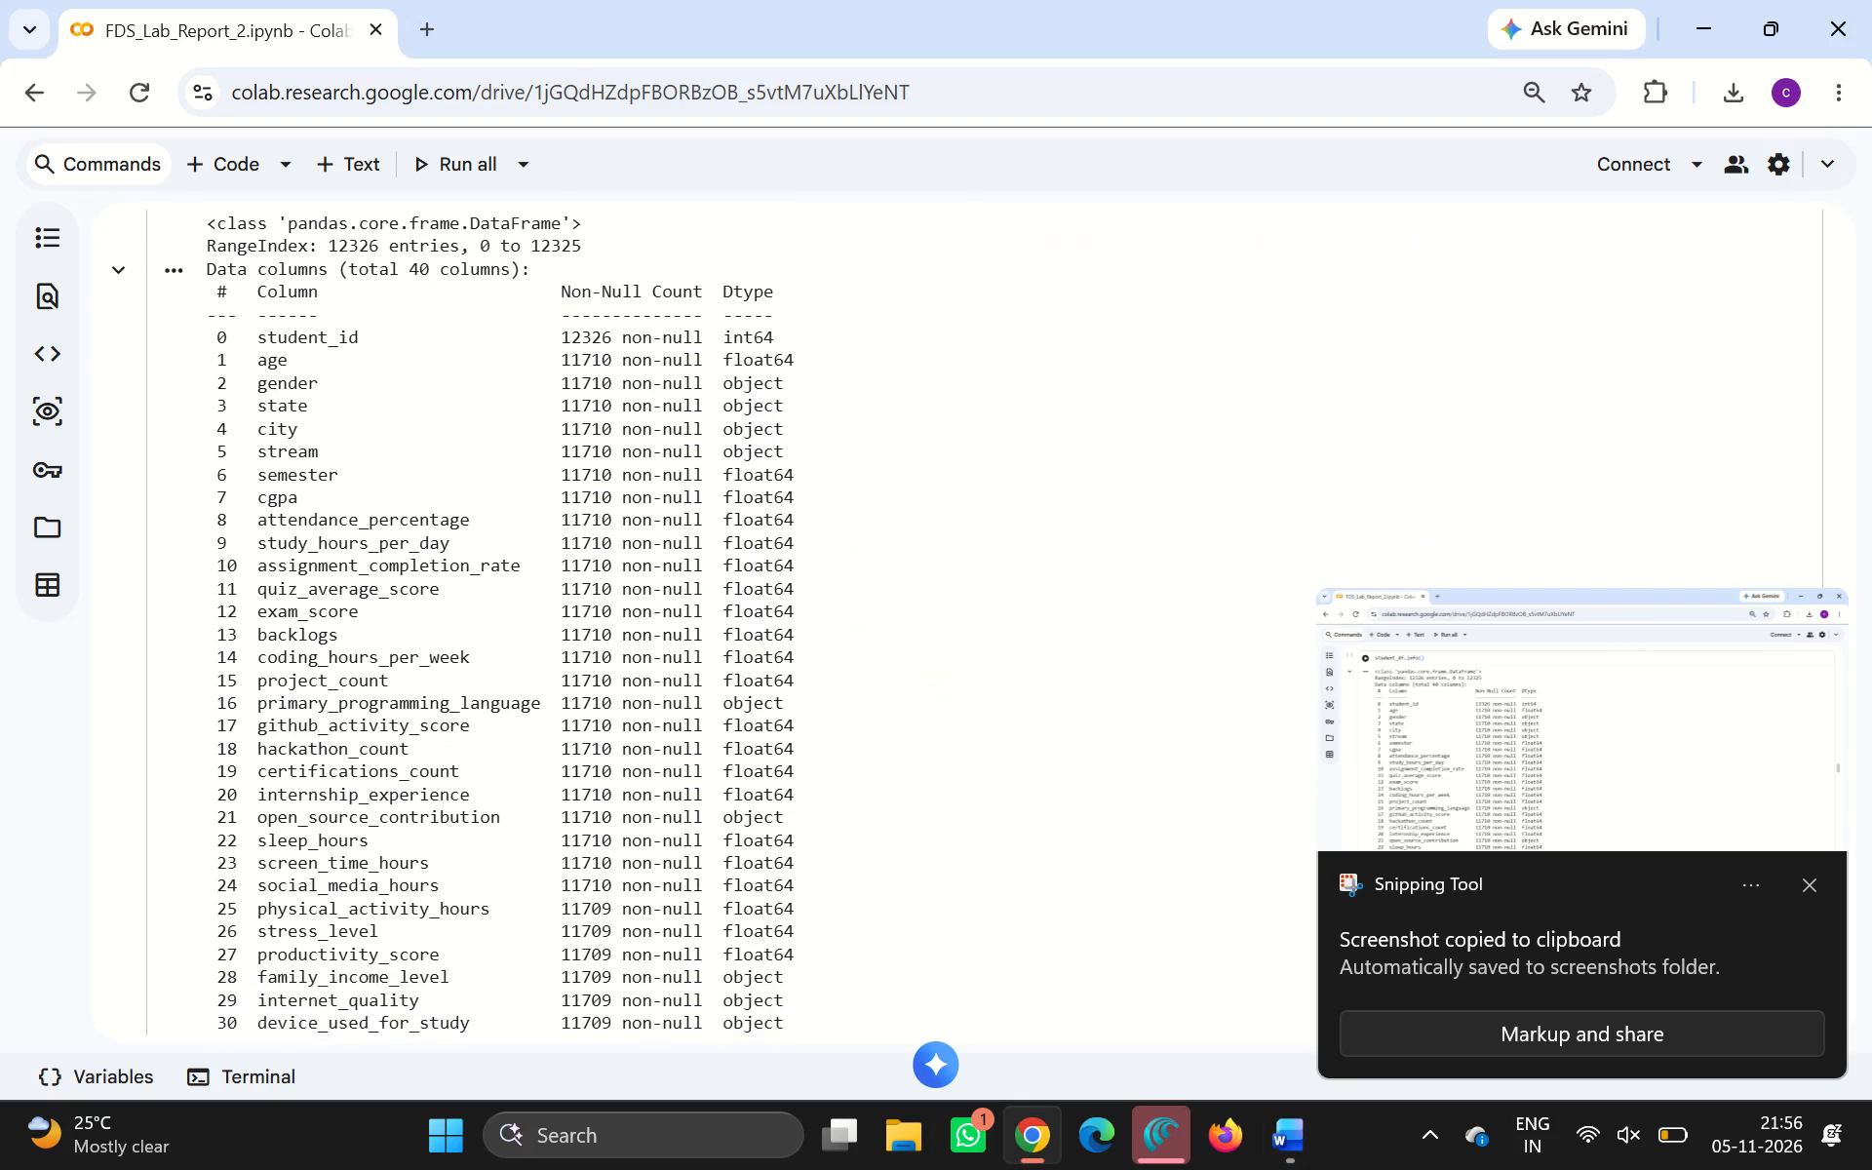
scroll(842, 830, down, 6)
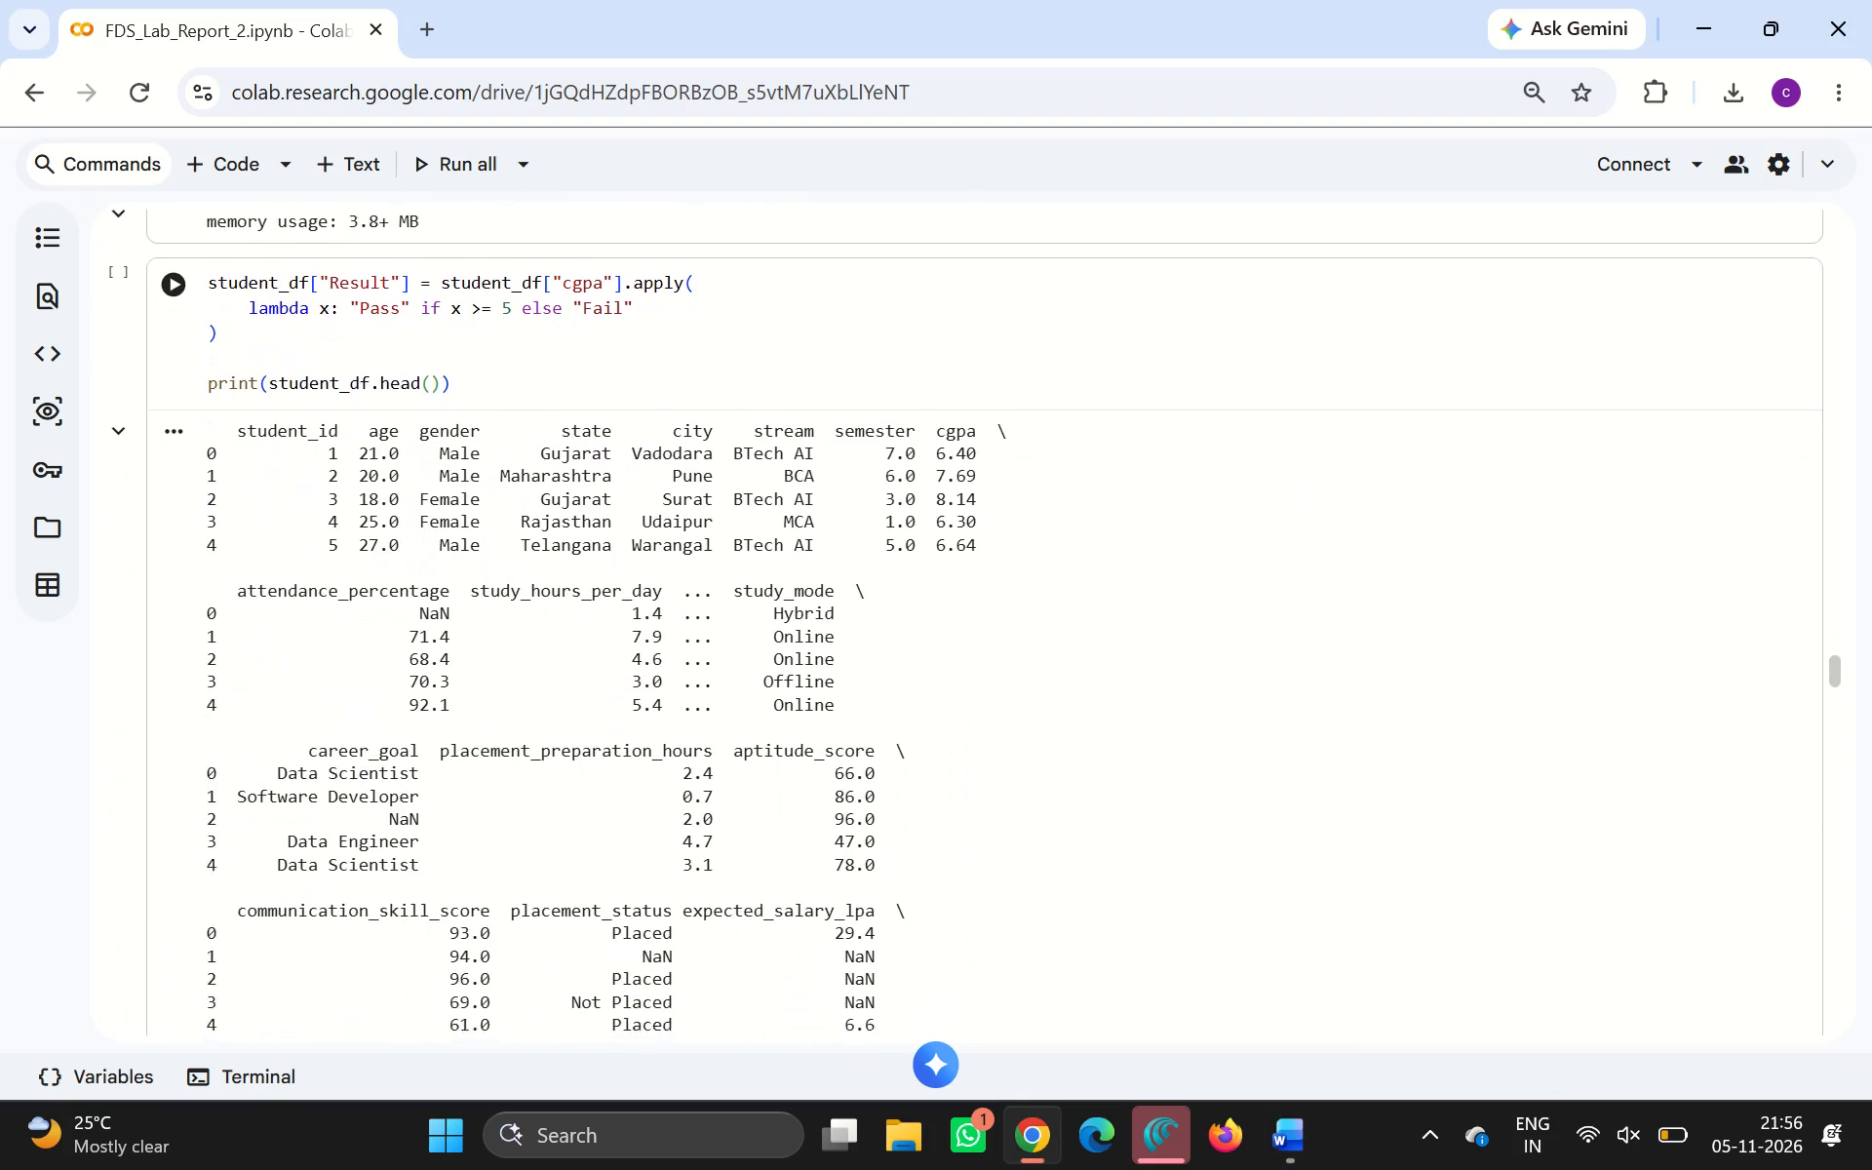
scroll(842, 830, down, 1)
key(Print)
click(842, 830)
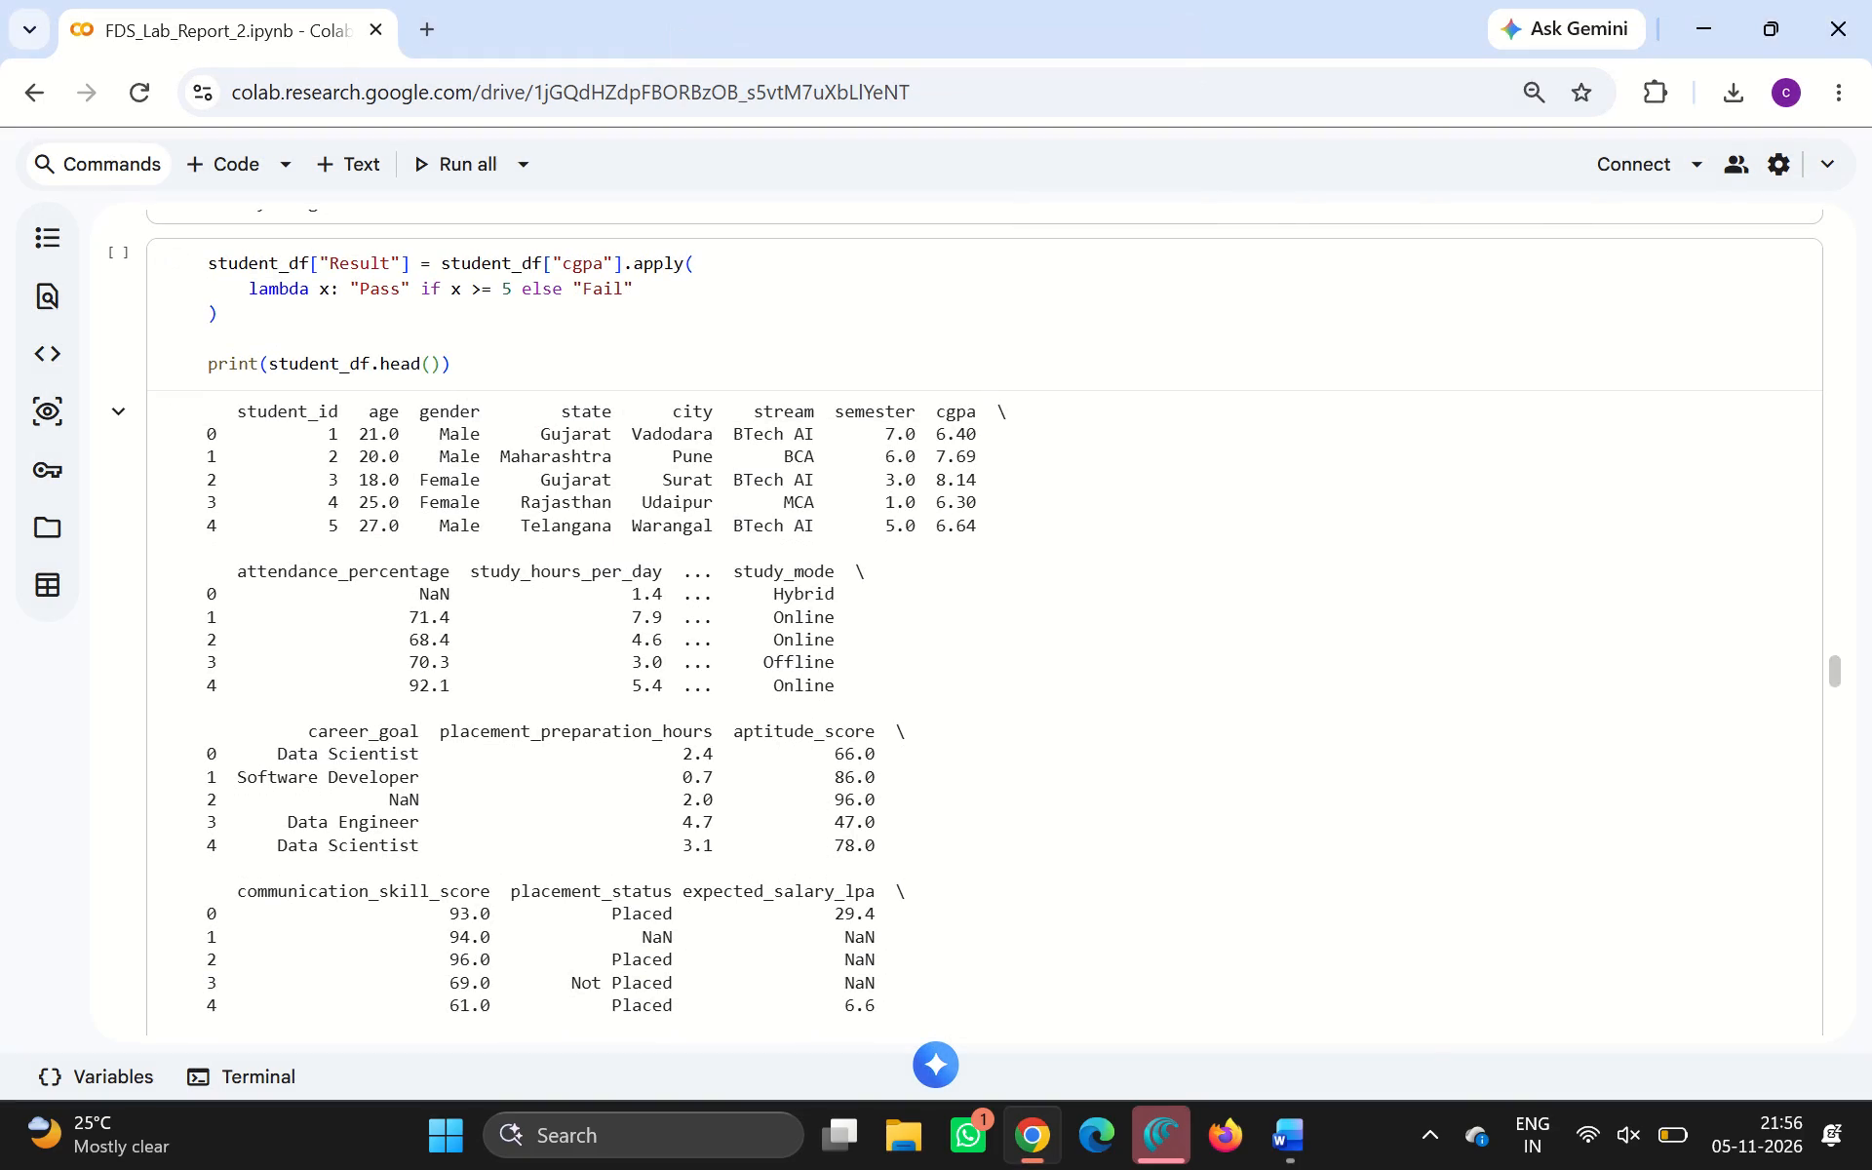
key(alt+Tab)
key(BackSpace)
key(ctrl+v)
ctrl+click(842, 830)
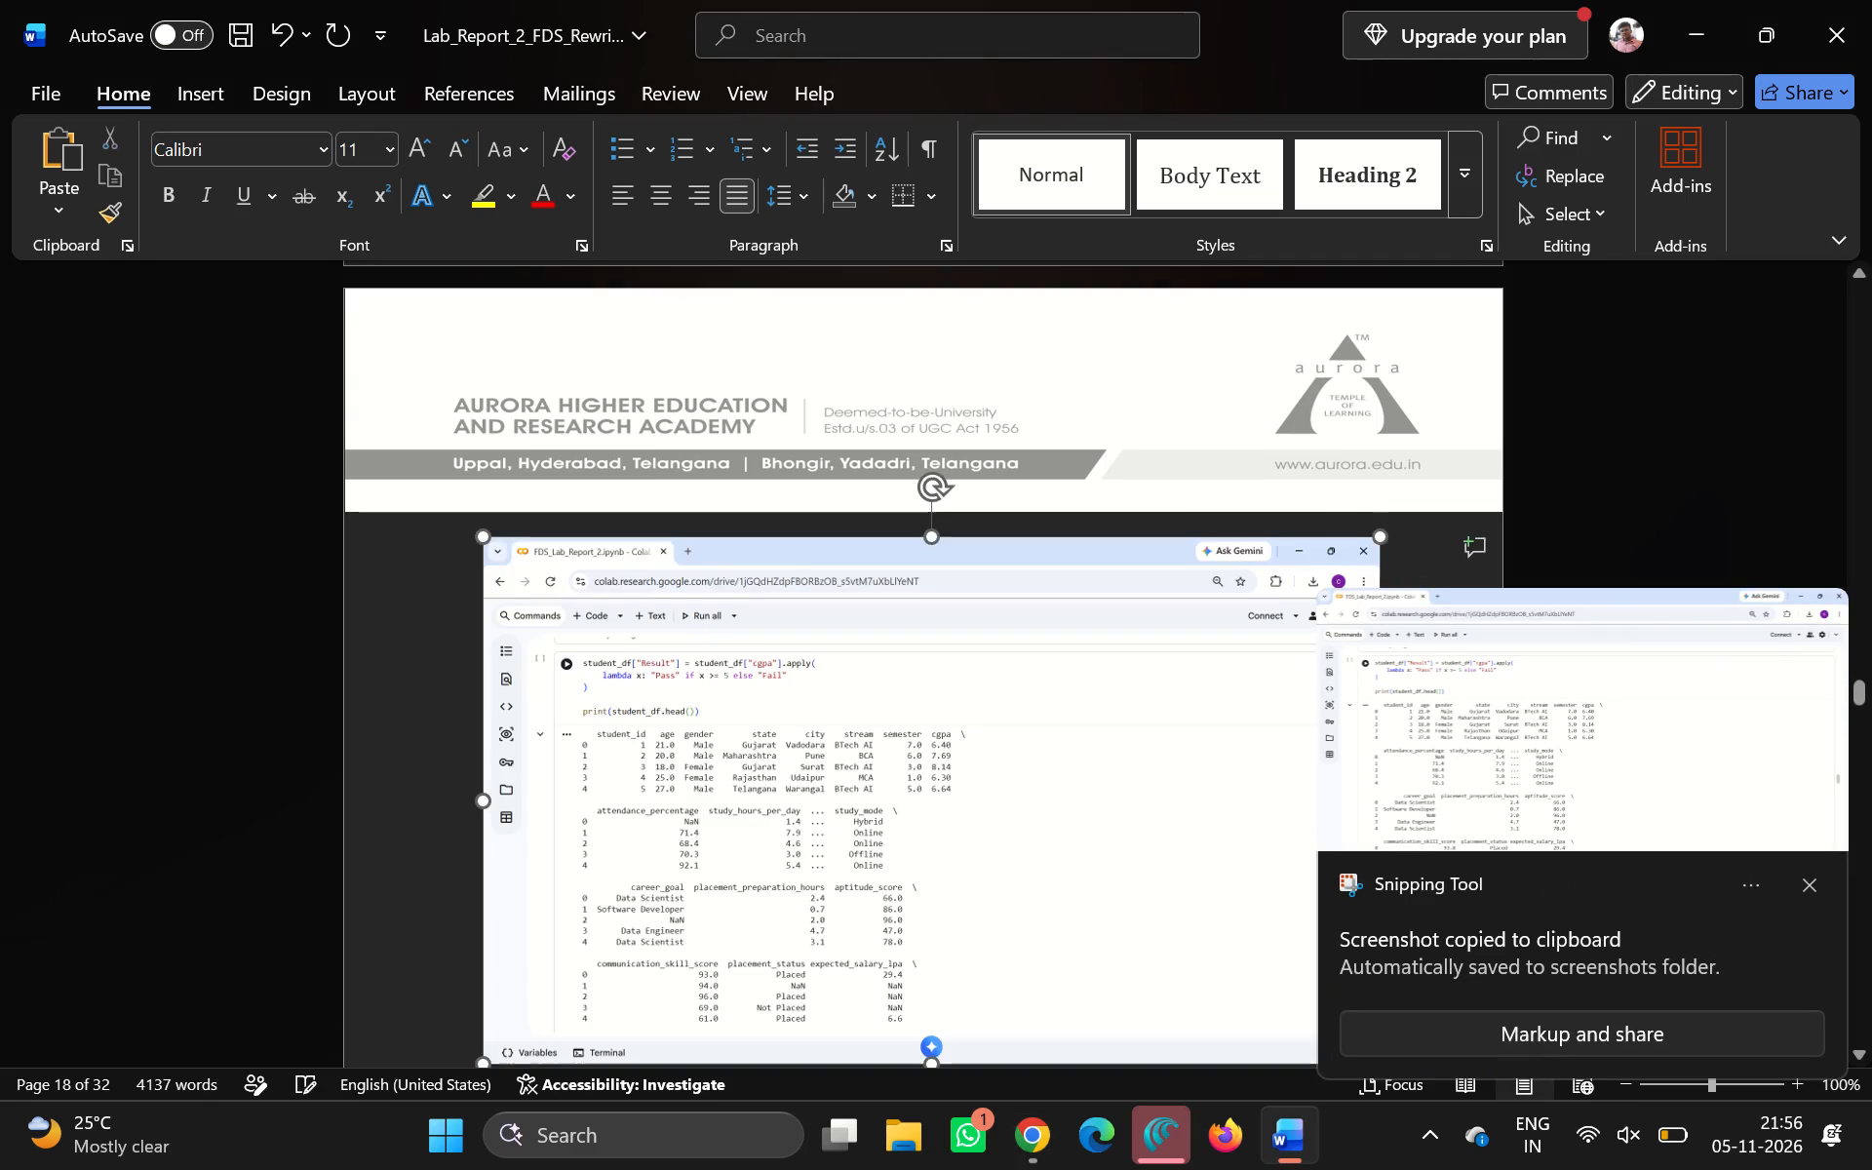
Replace the report's old picture above the rename() explanation with a fresh window screenshot of the Colab cell renaming "cgpa" to "CGPA".
scroll(842, 830, down, 9)
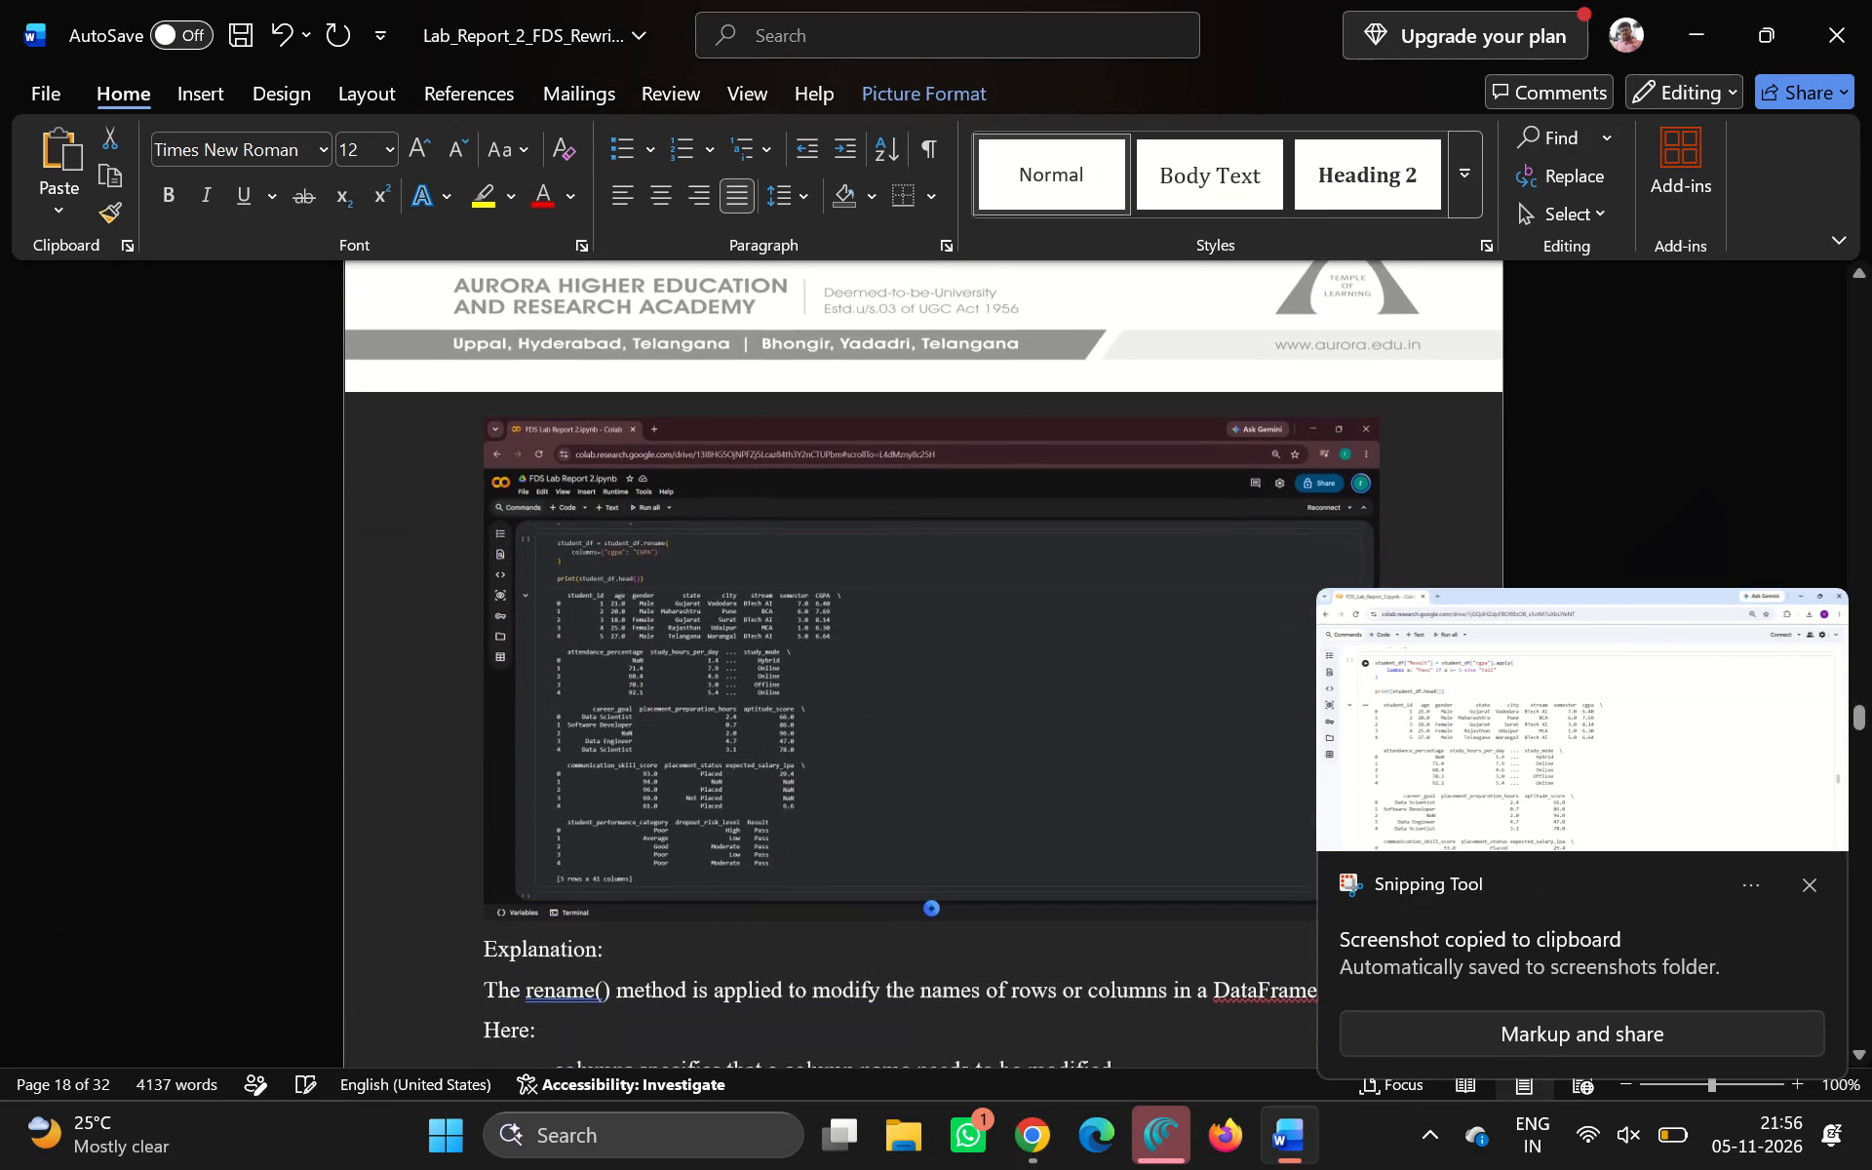
click(597, 736)
key(alt+Tab)
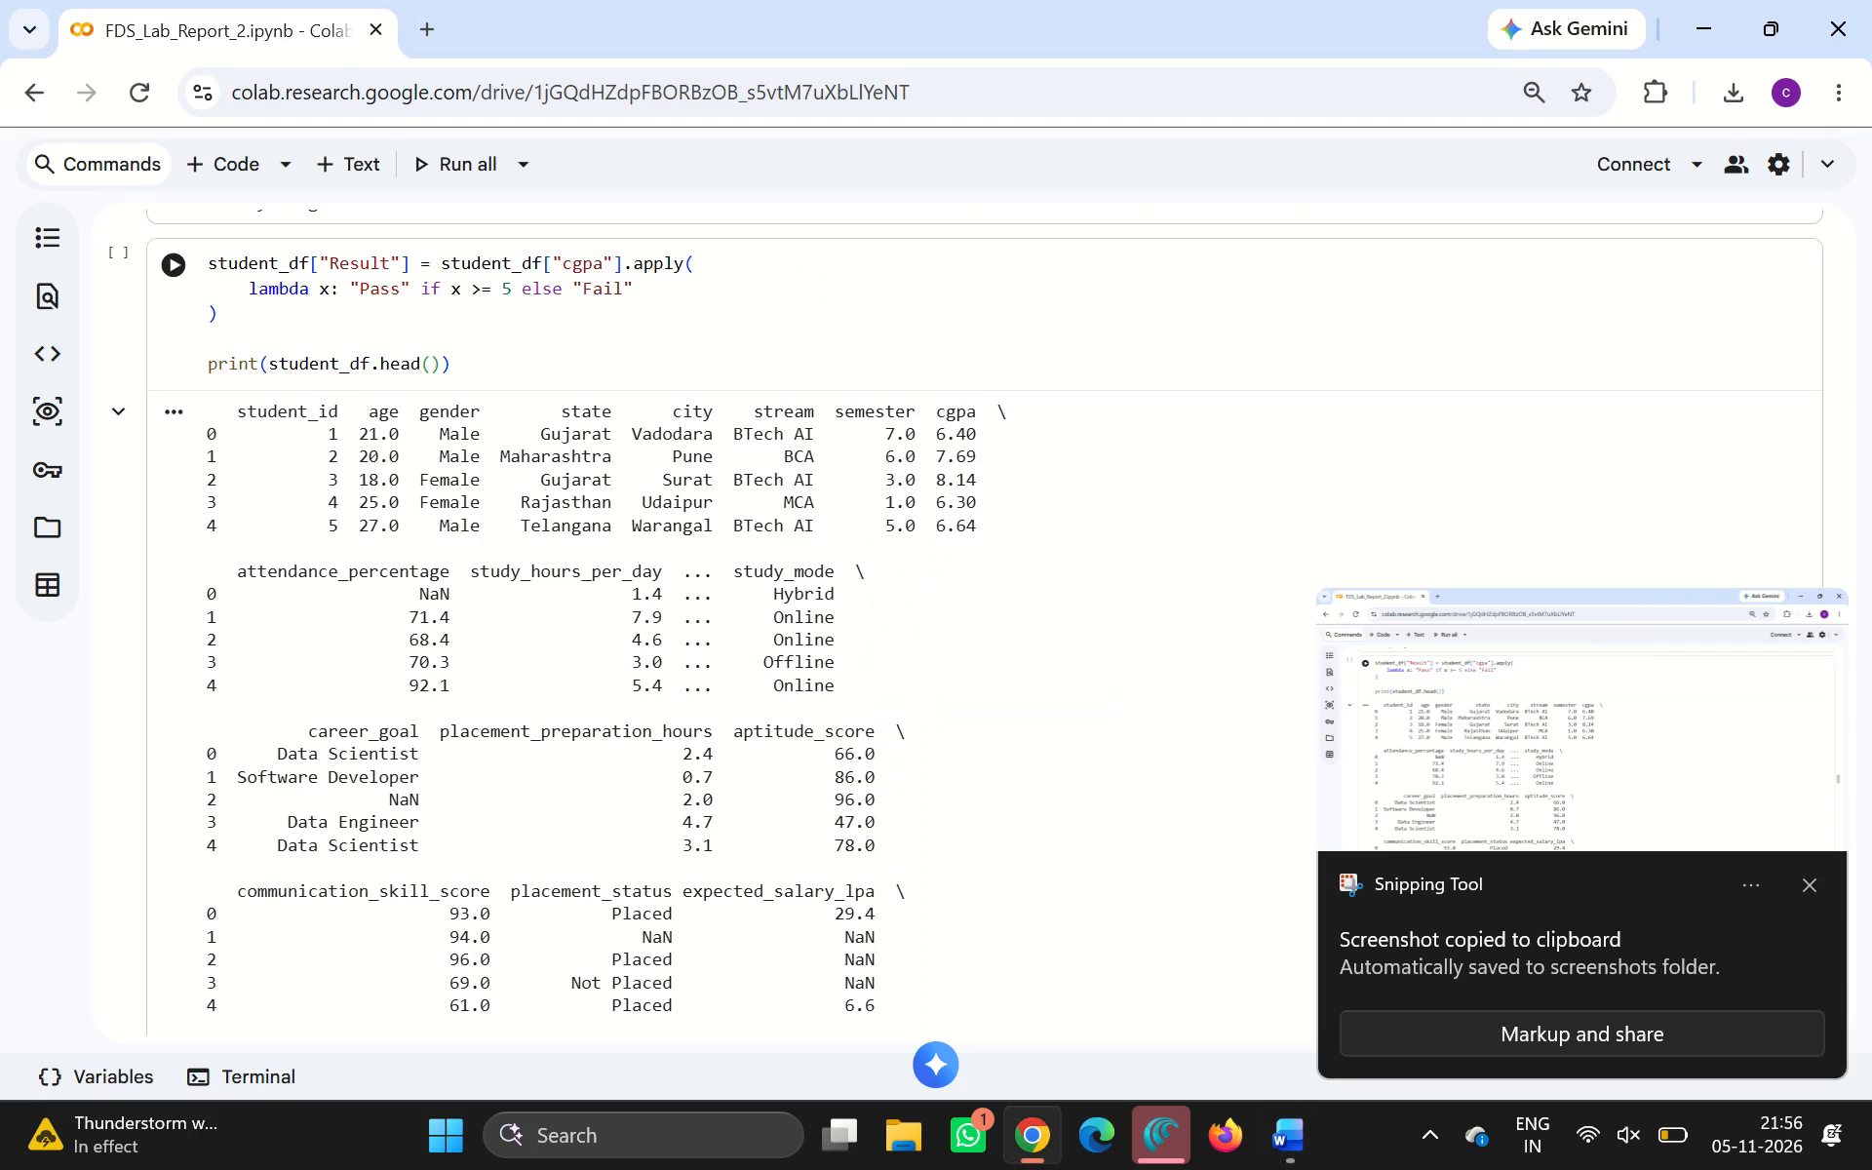
scroll(597, 736, down, 5)
scroll(597, 736, up, 1)
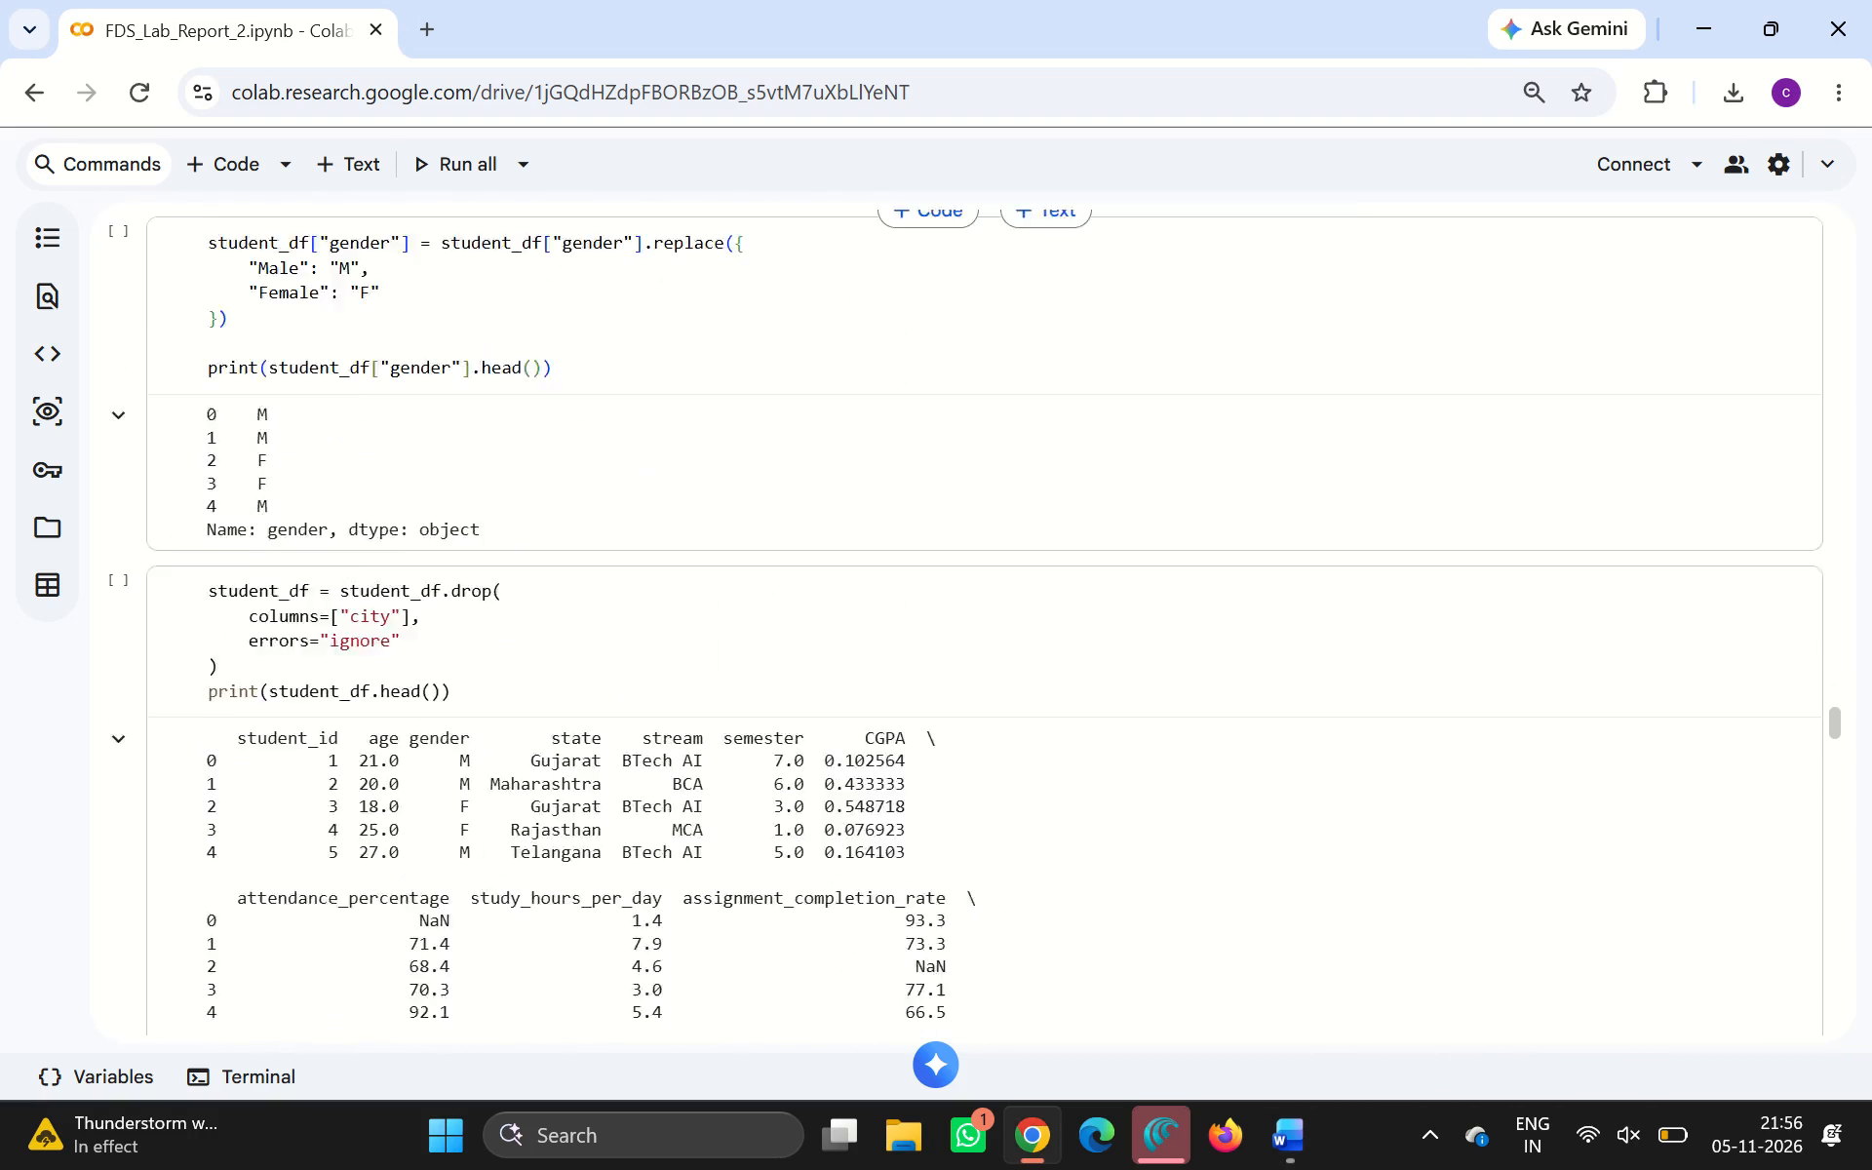
scroll(597, 736, up, 2)
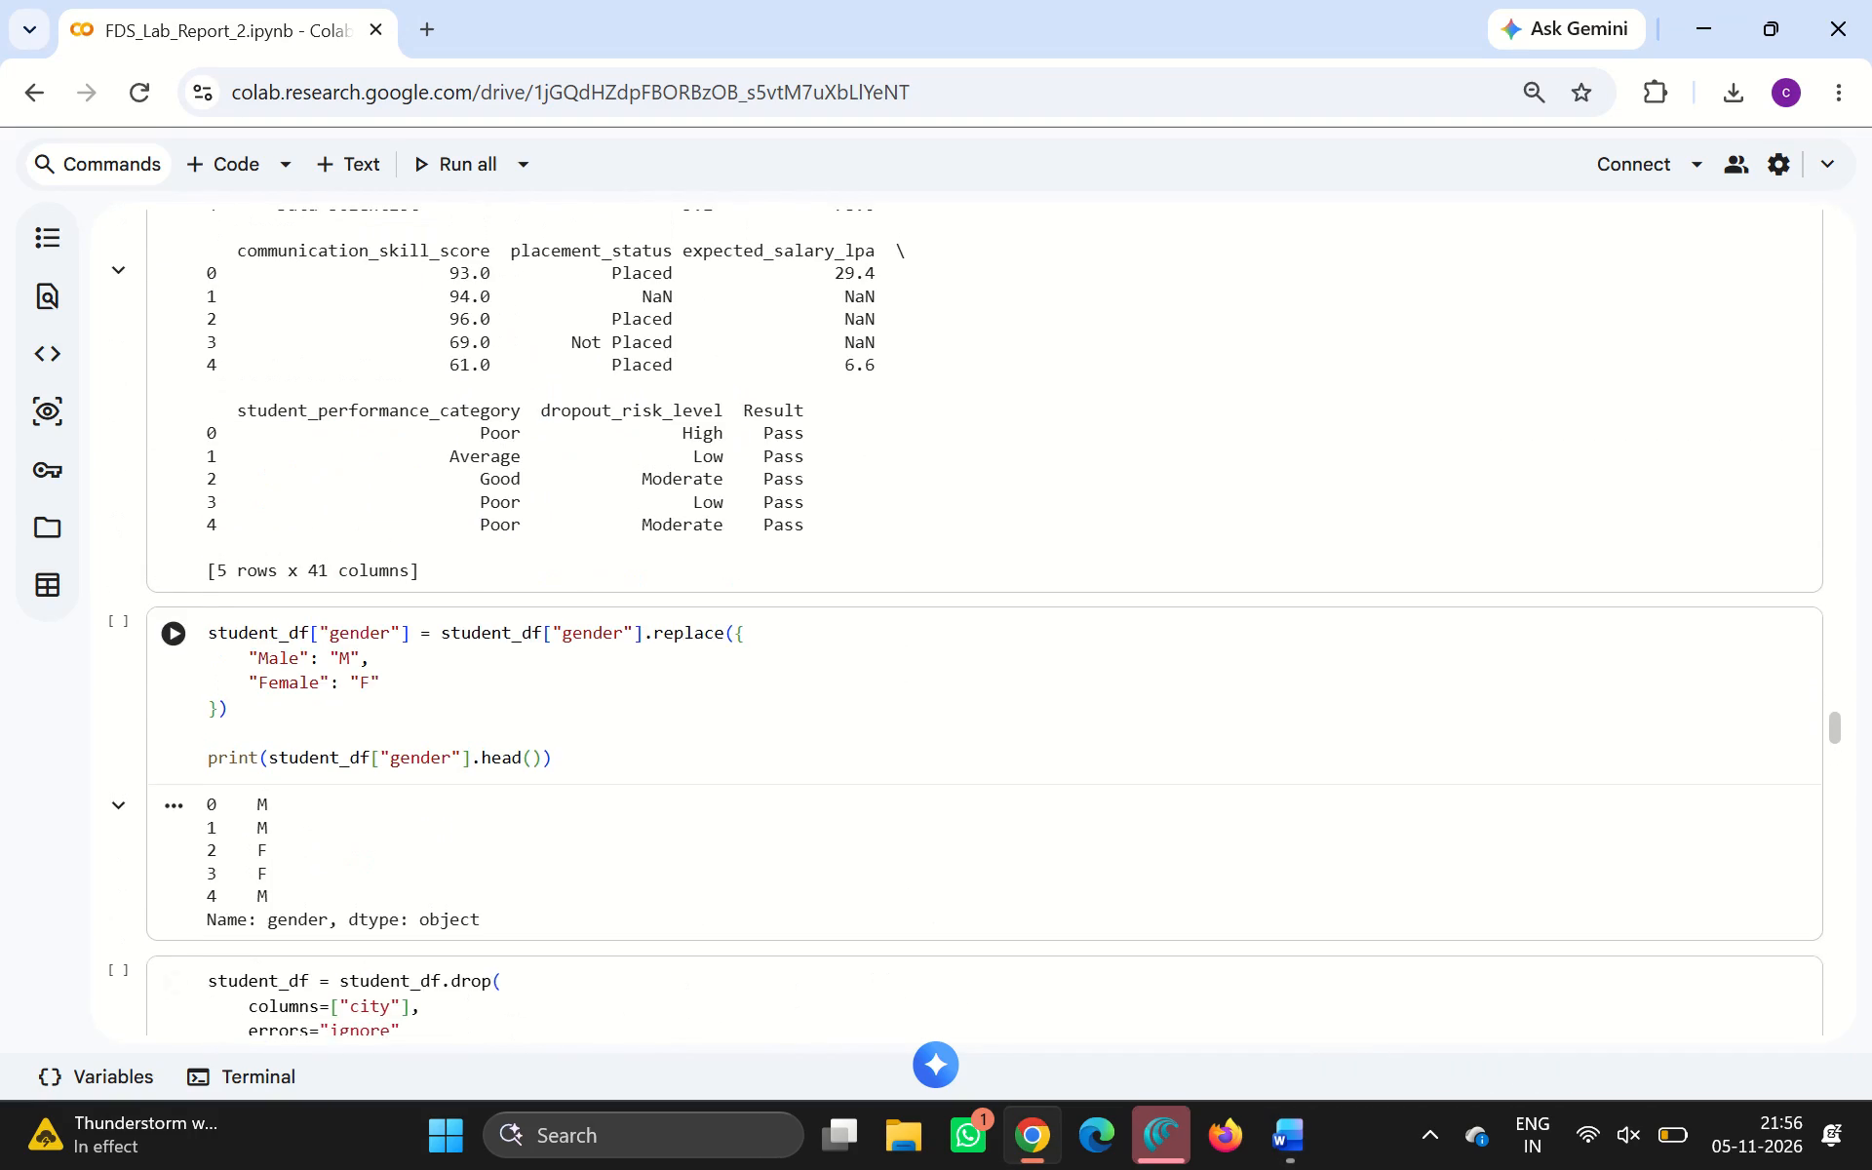
scroll(597, 736, up, 3)
scroll(597, 736, down, 1)
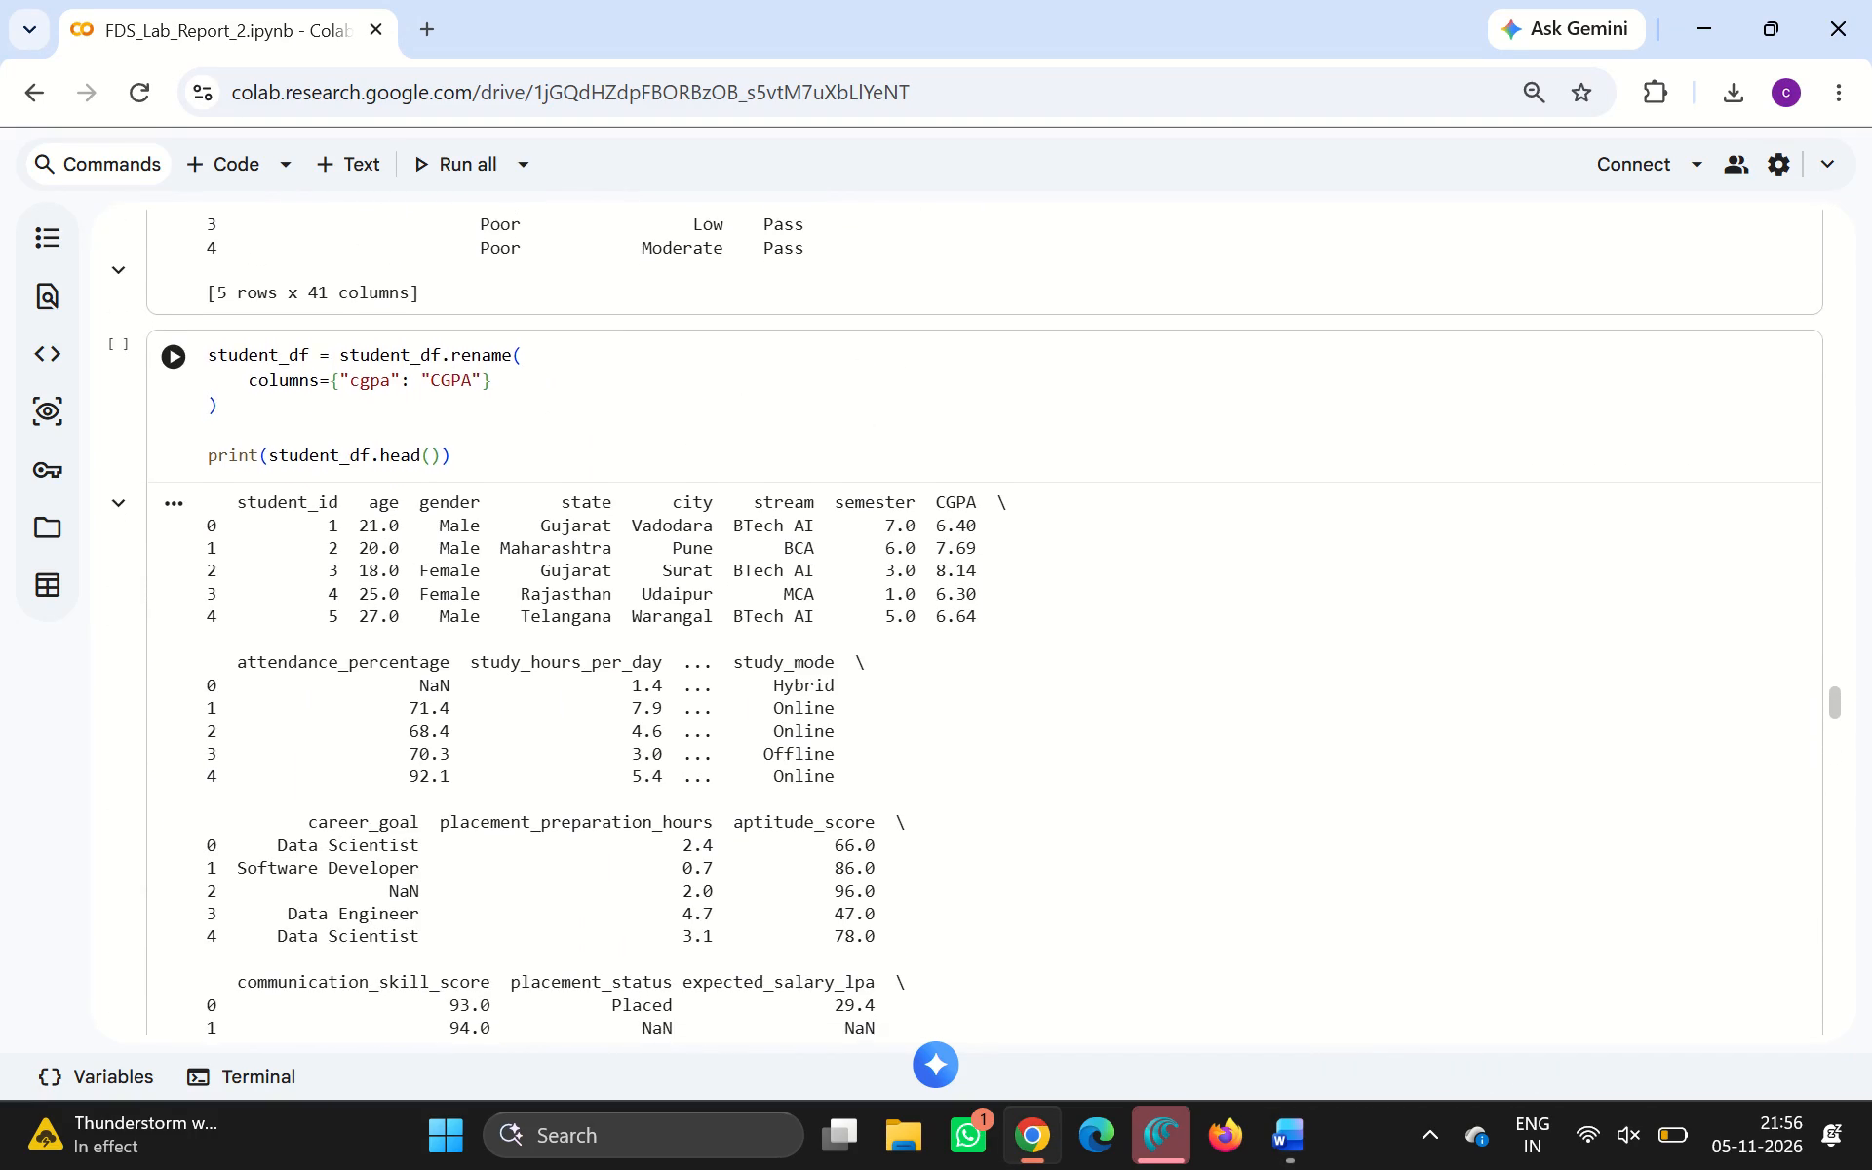
scroll(597, 736, down, 1)
scroll(597, 736, up, 3)
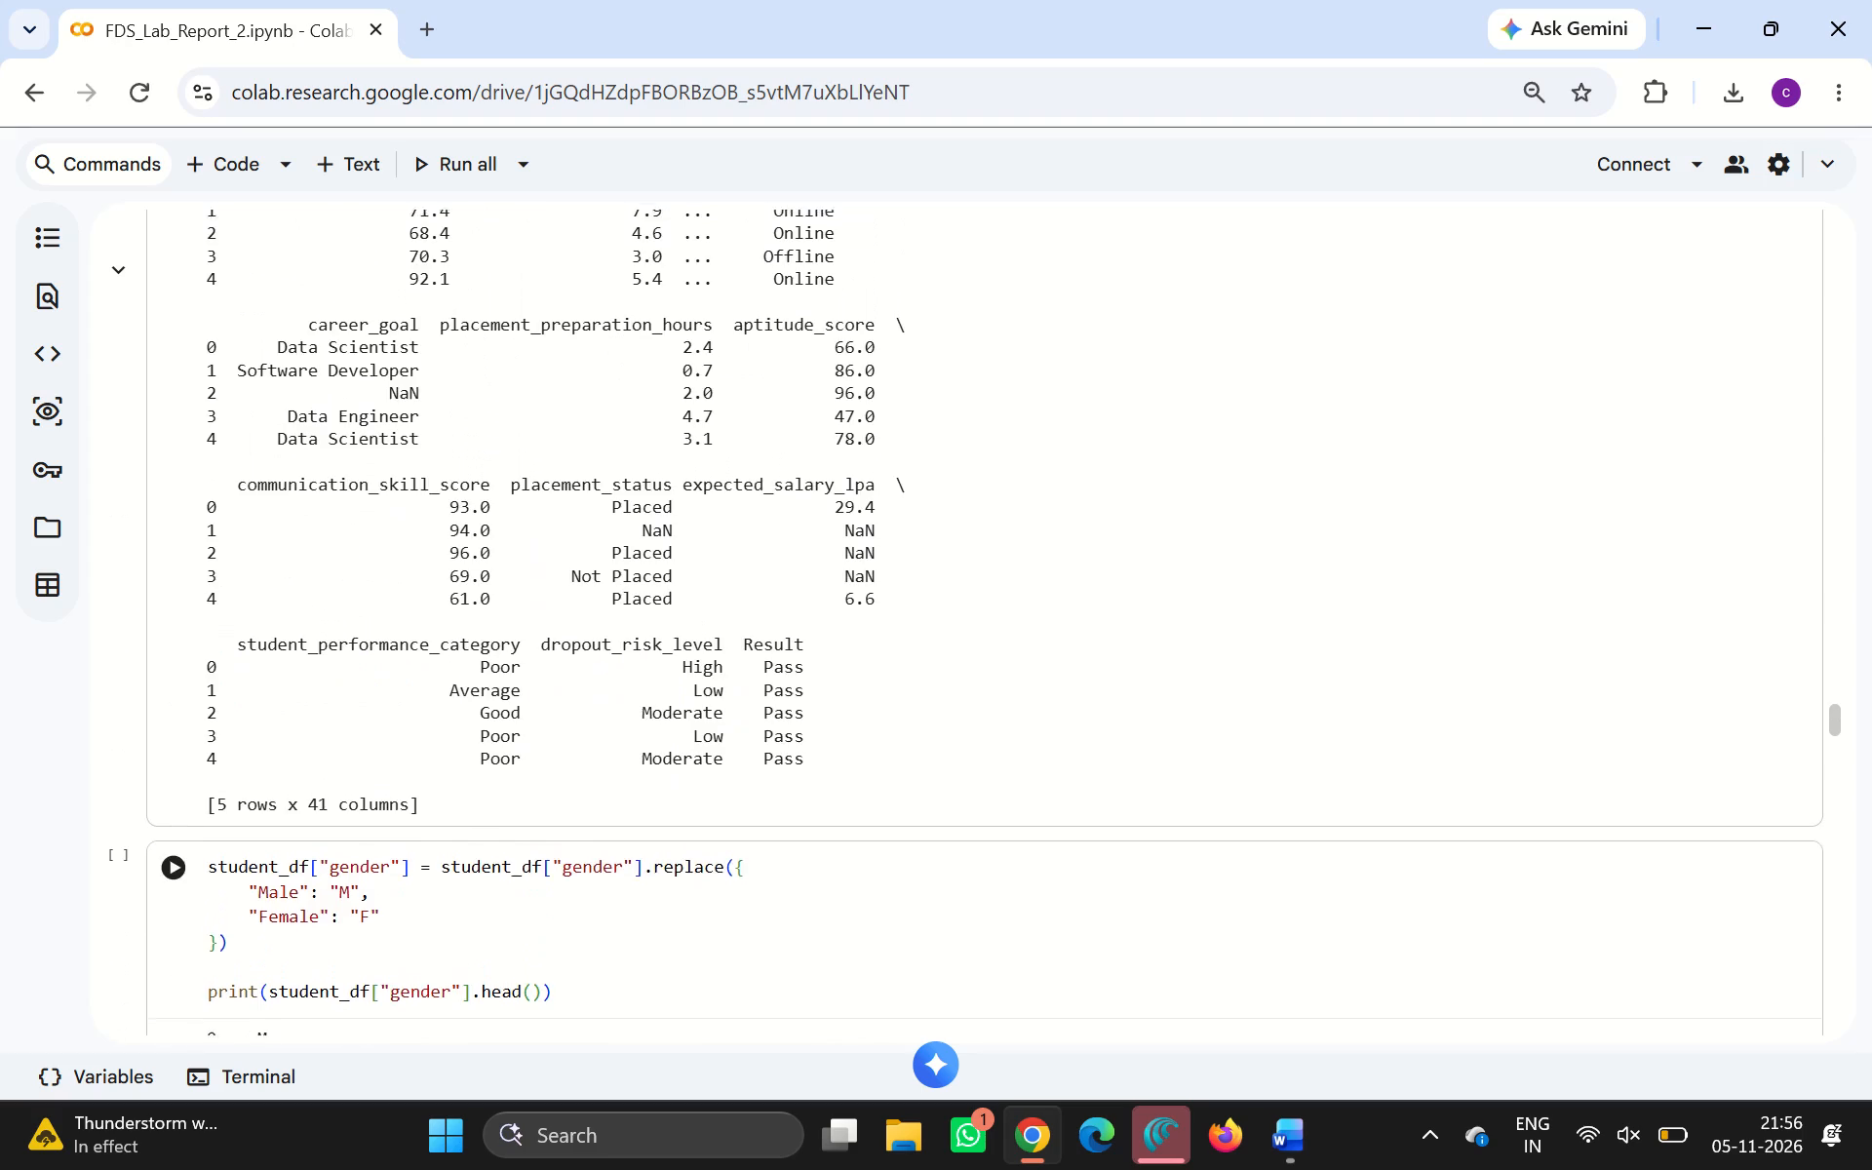
scroll(597, 736, up, 2)
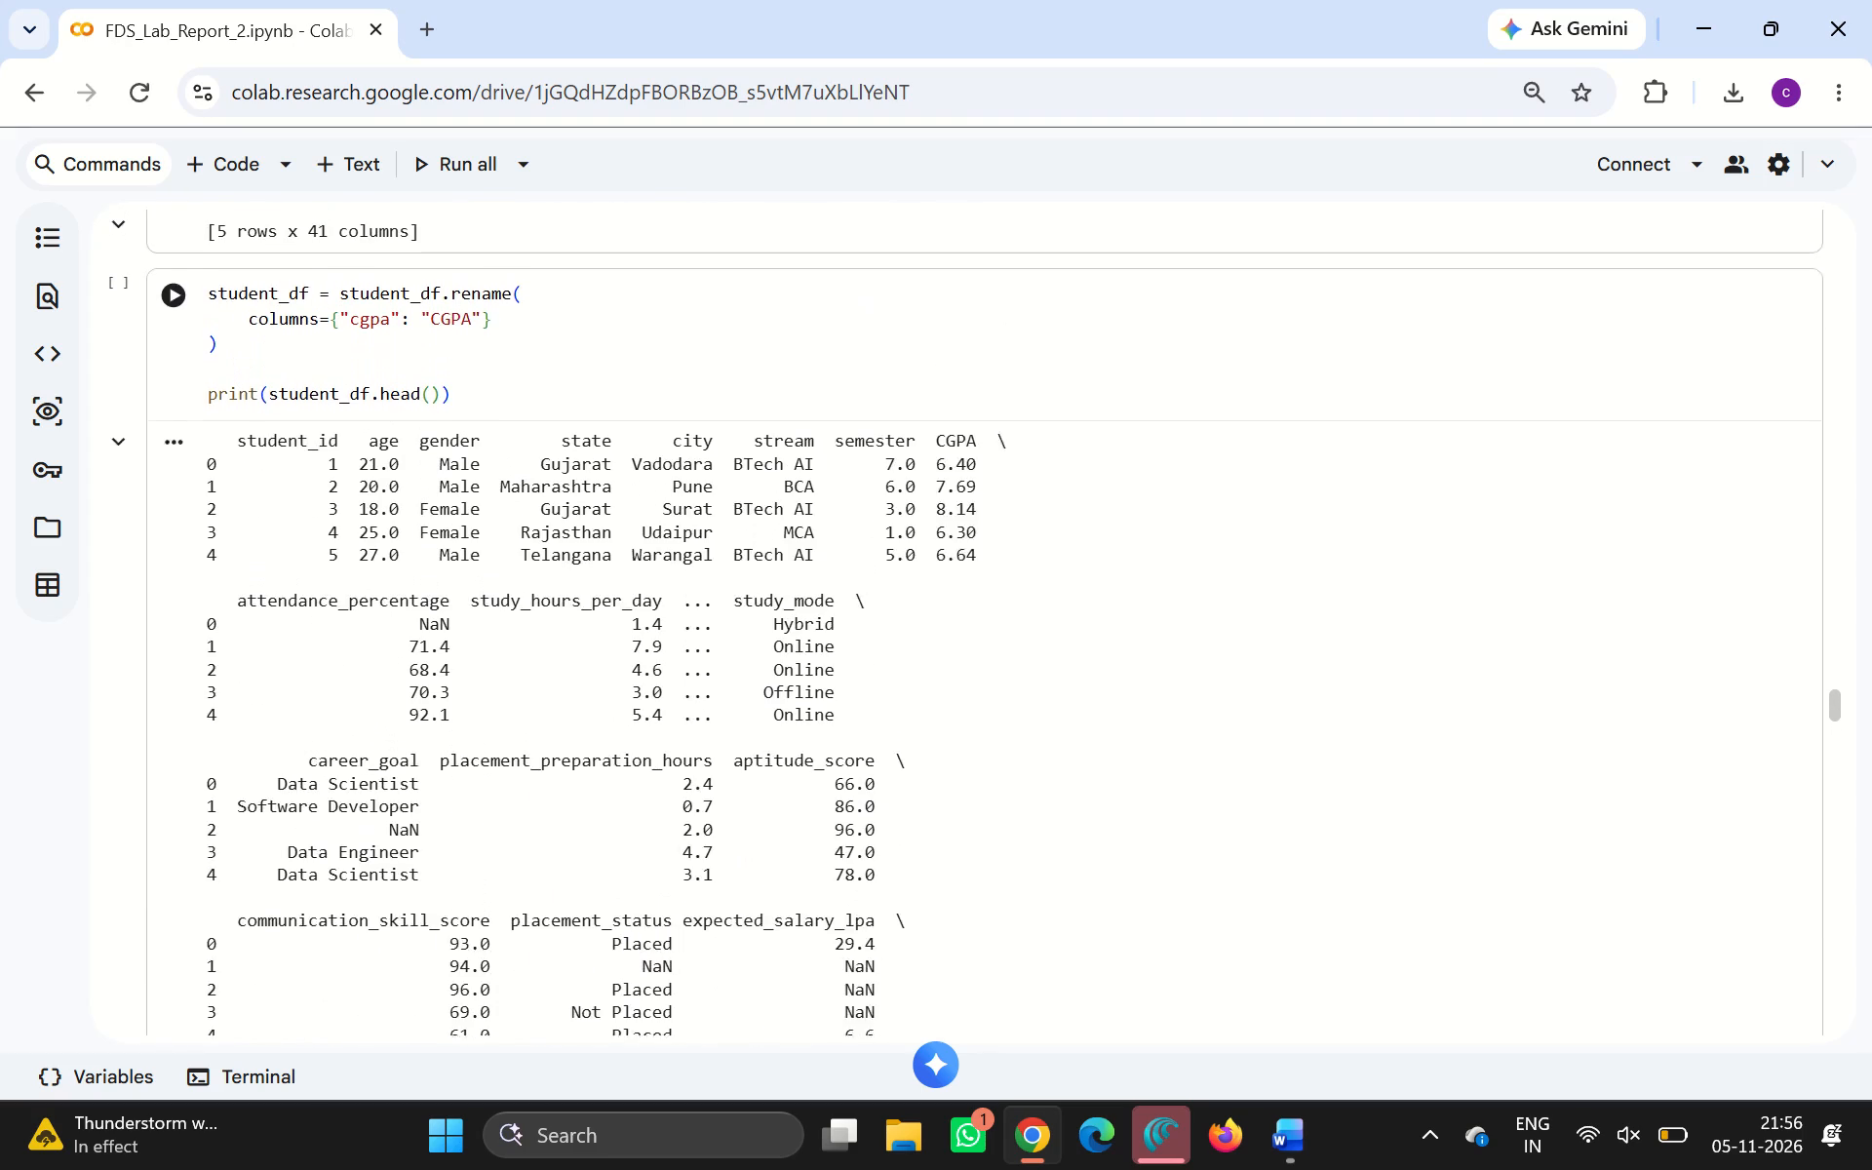
scroll(597, 736, up, 1)
scroll(597, 736, down, 1)
key(Print)
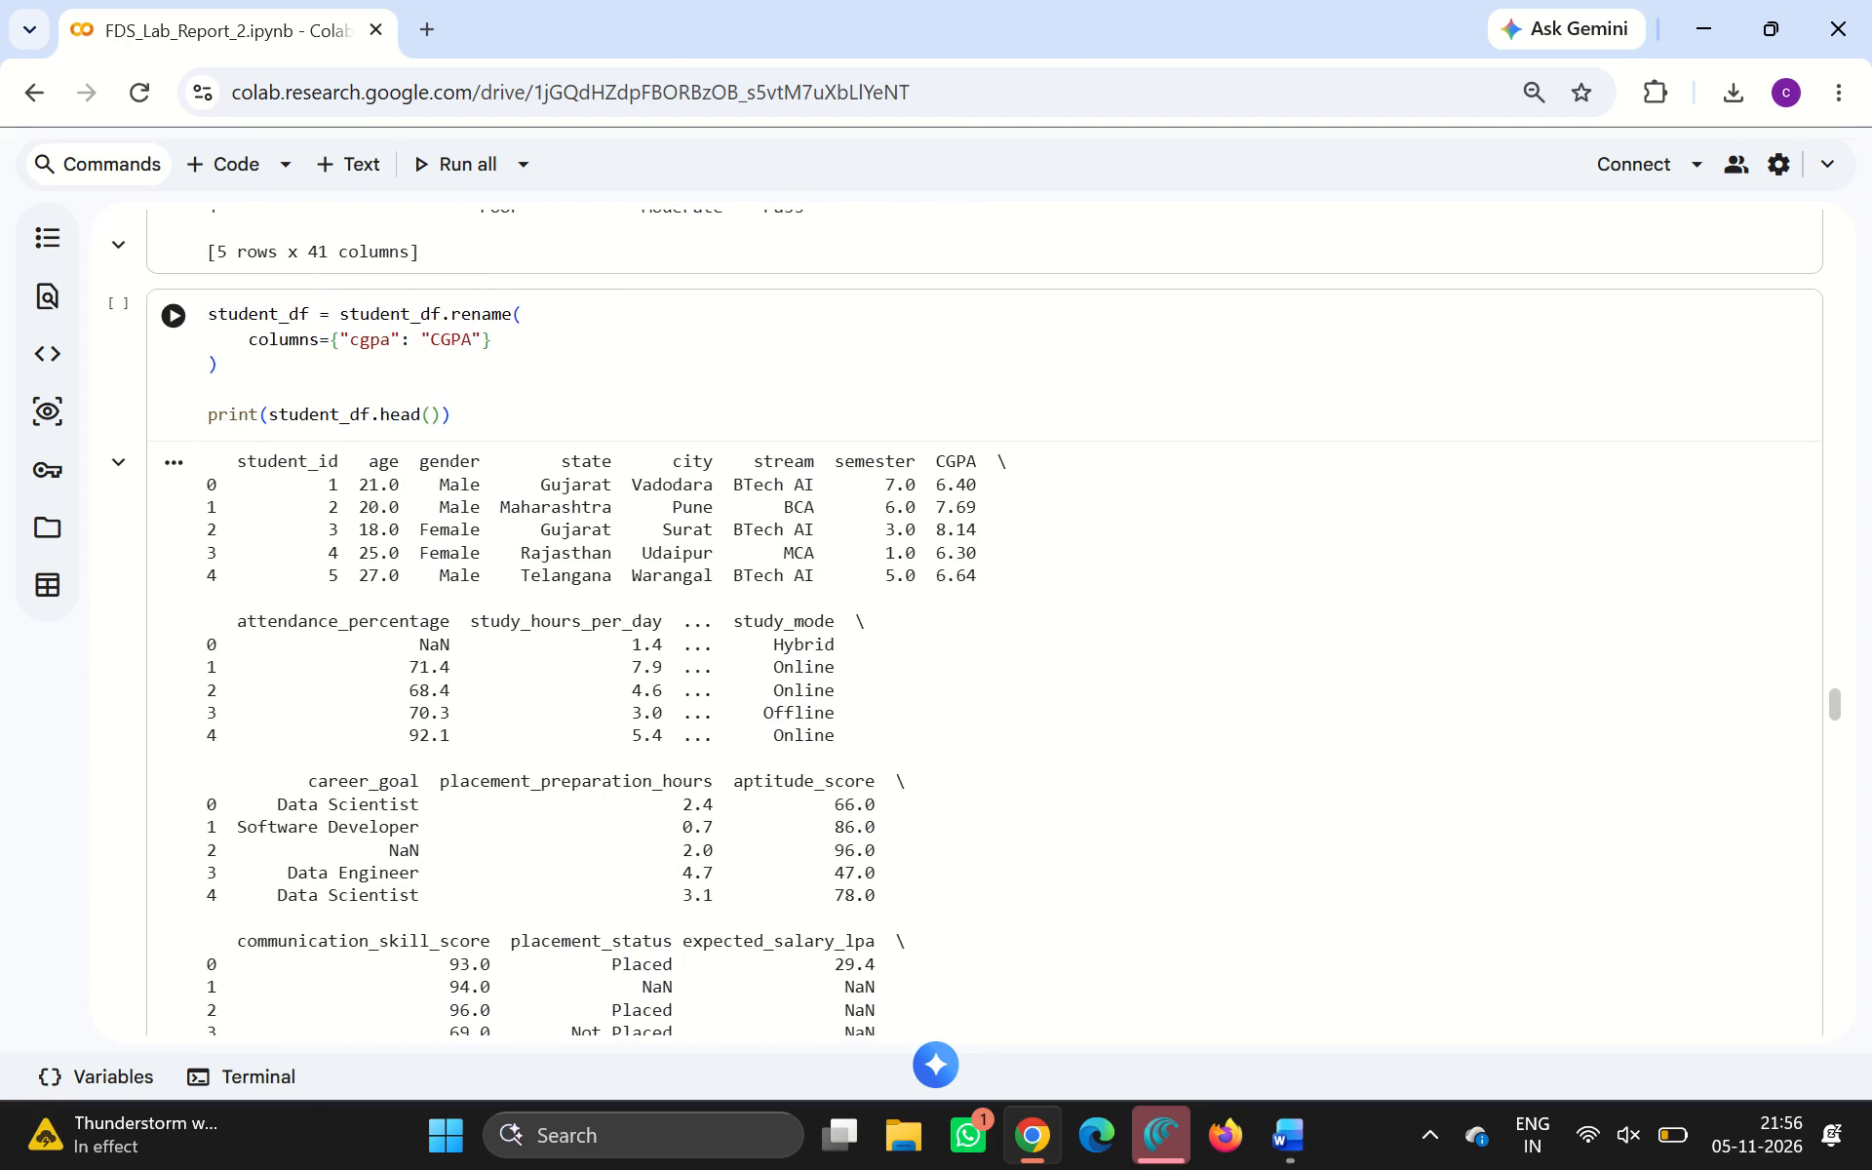
click(597, 736)
key(alt+Tab)
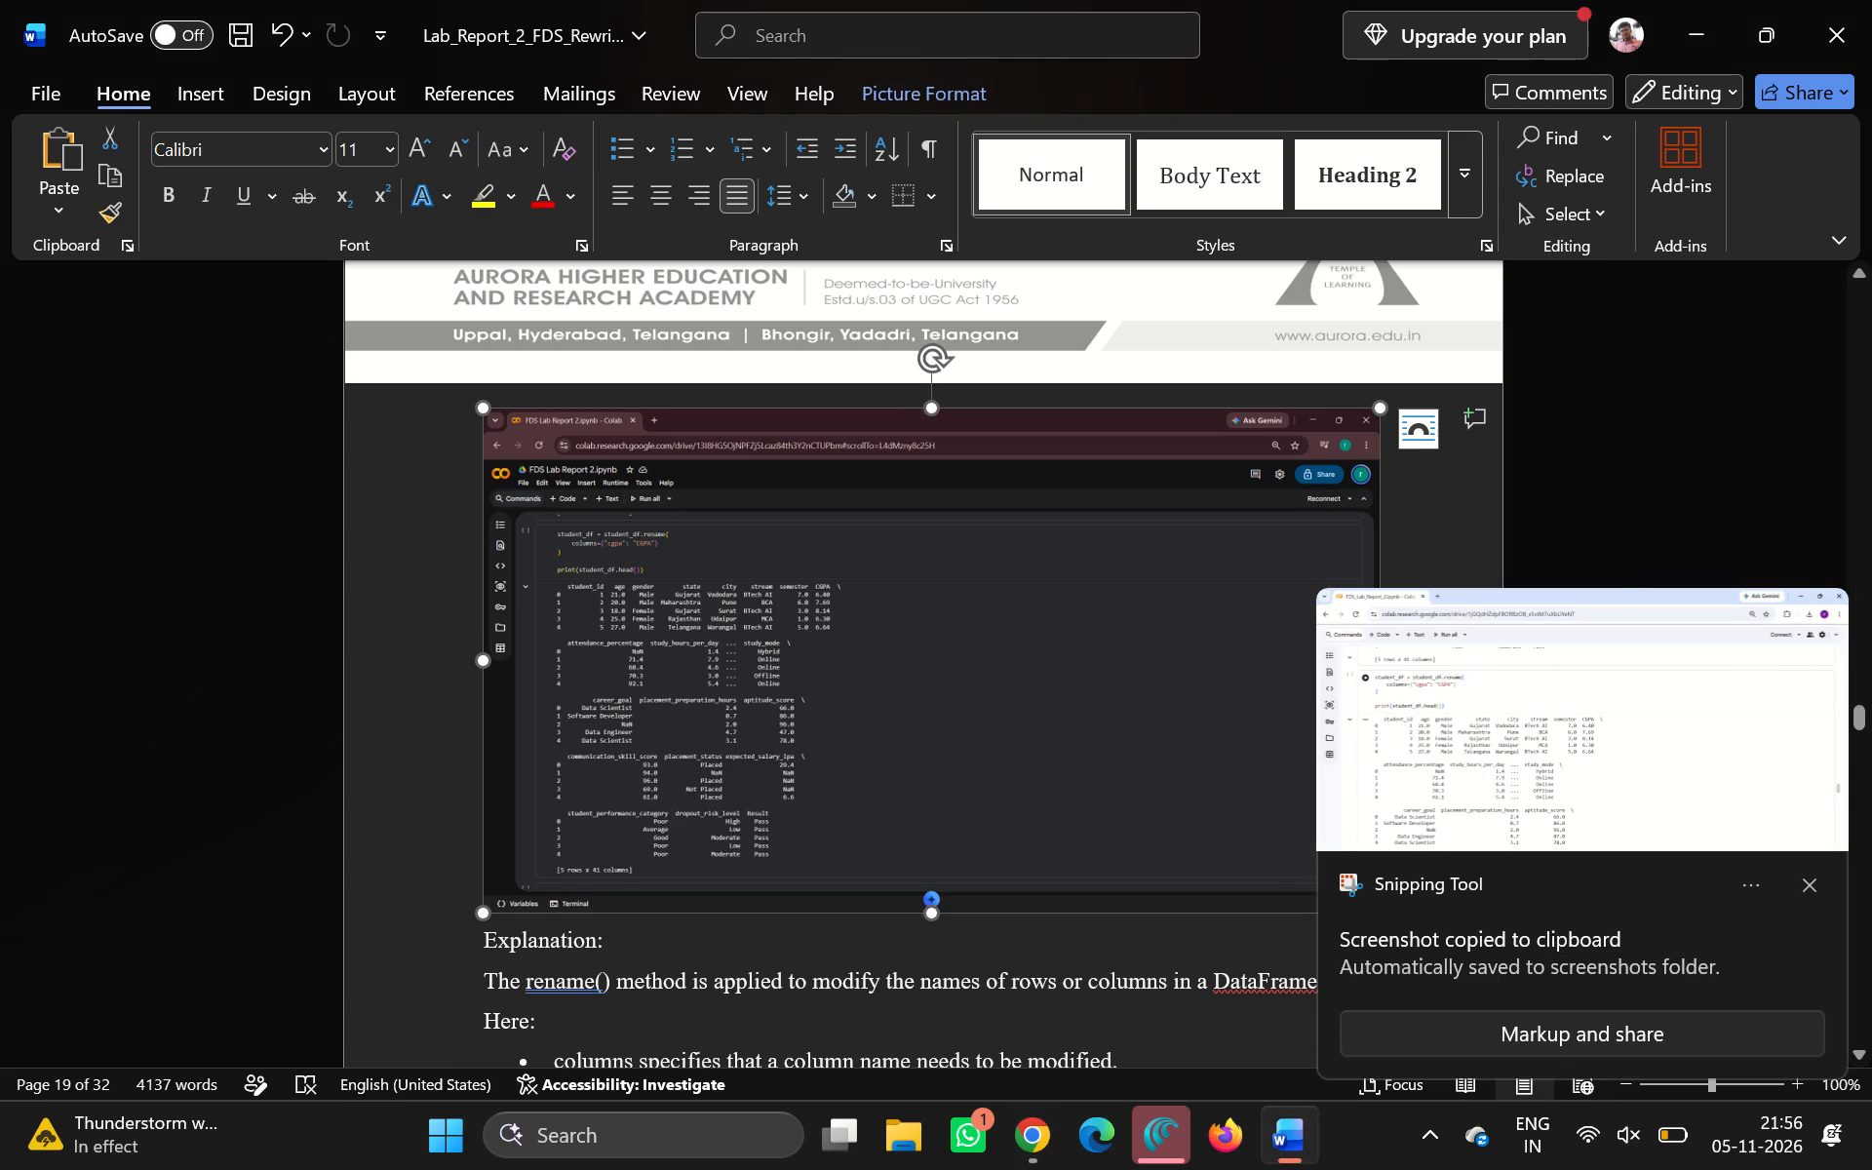
key(BackSpace)
key(ctrl+v)
ctrl+click(597, 736)
Replace the old picture above the replace() explanation with a fresh window screenshot of the Colab cell changing gender values to "M" and "F".
scroll(597, 736, down, 1)
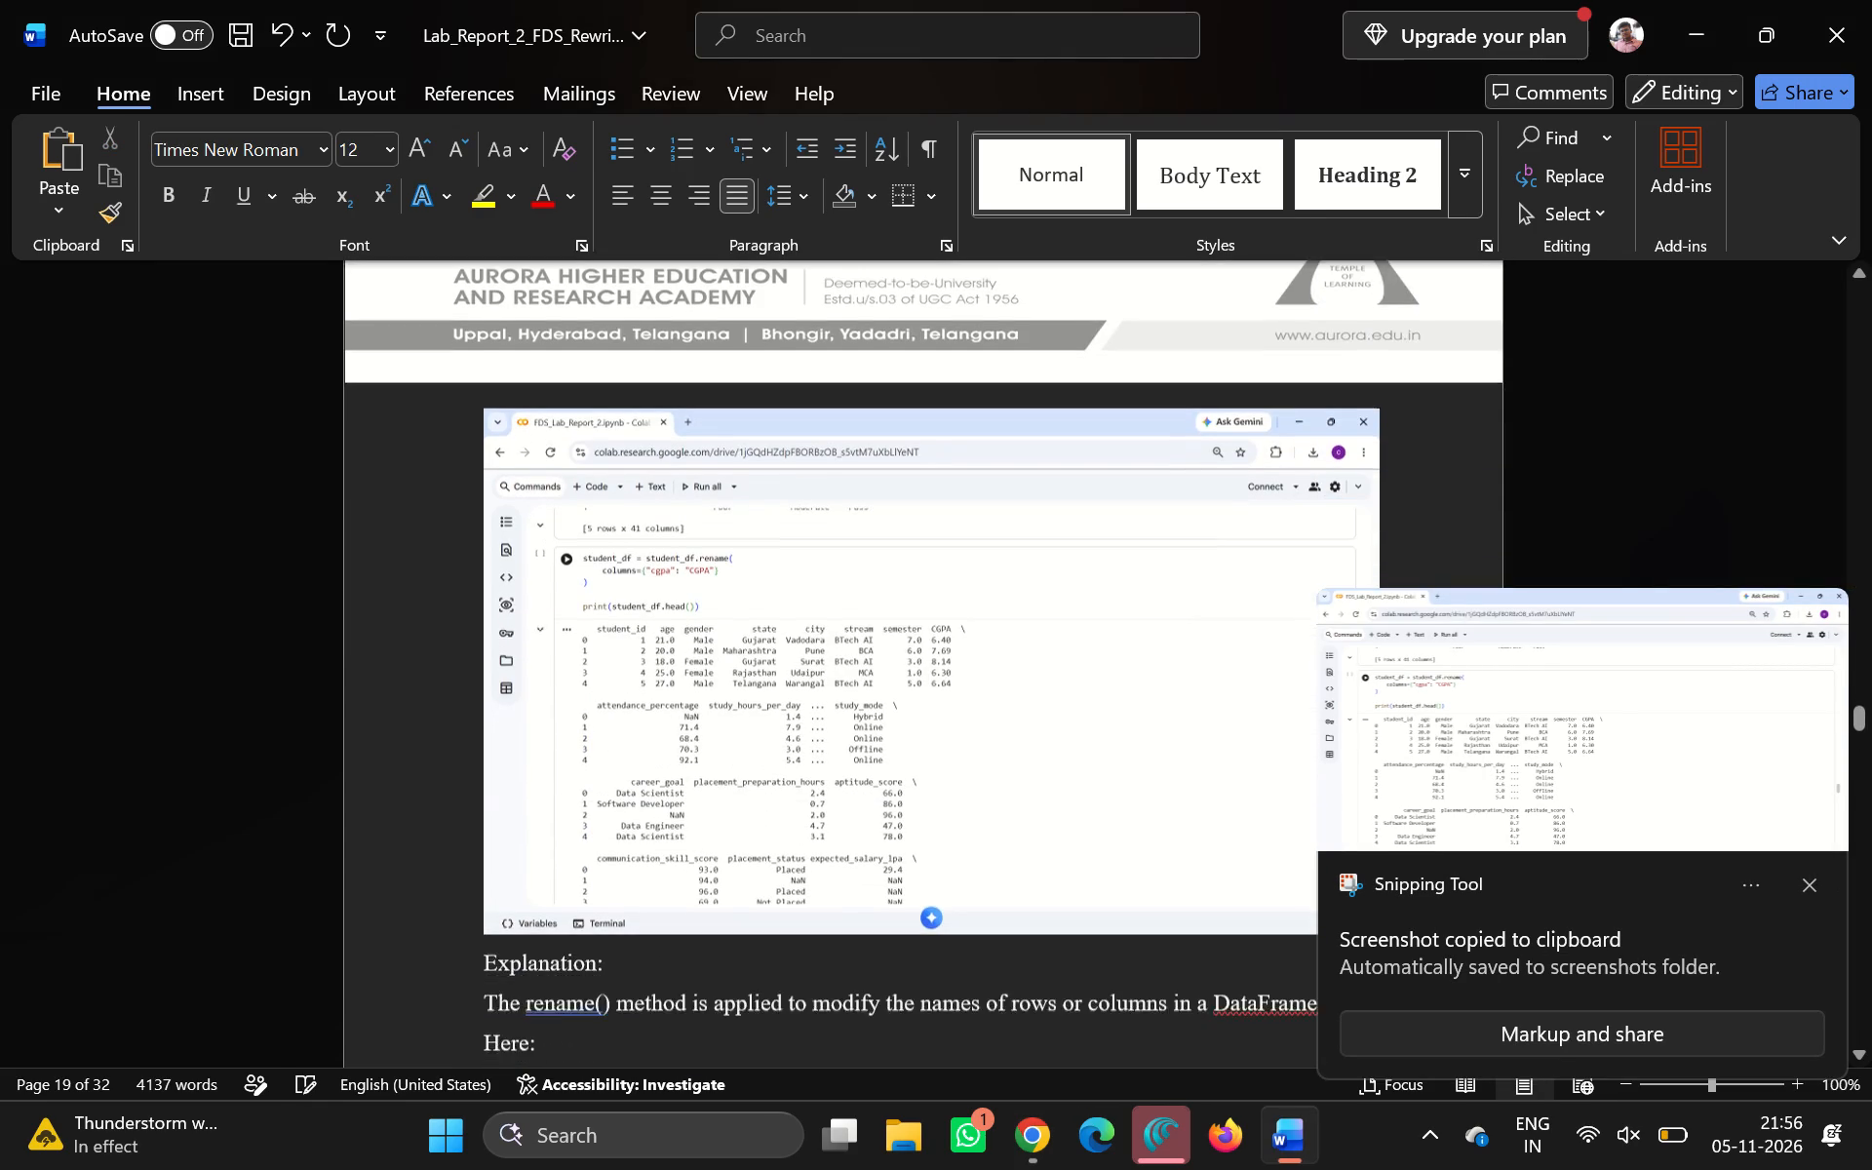
scroll(597, 736, down, 1)
key(alt+Tab)
scroll(597, 736, down, 4)
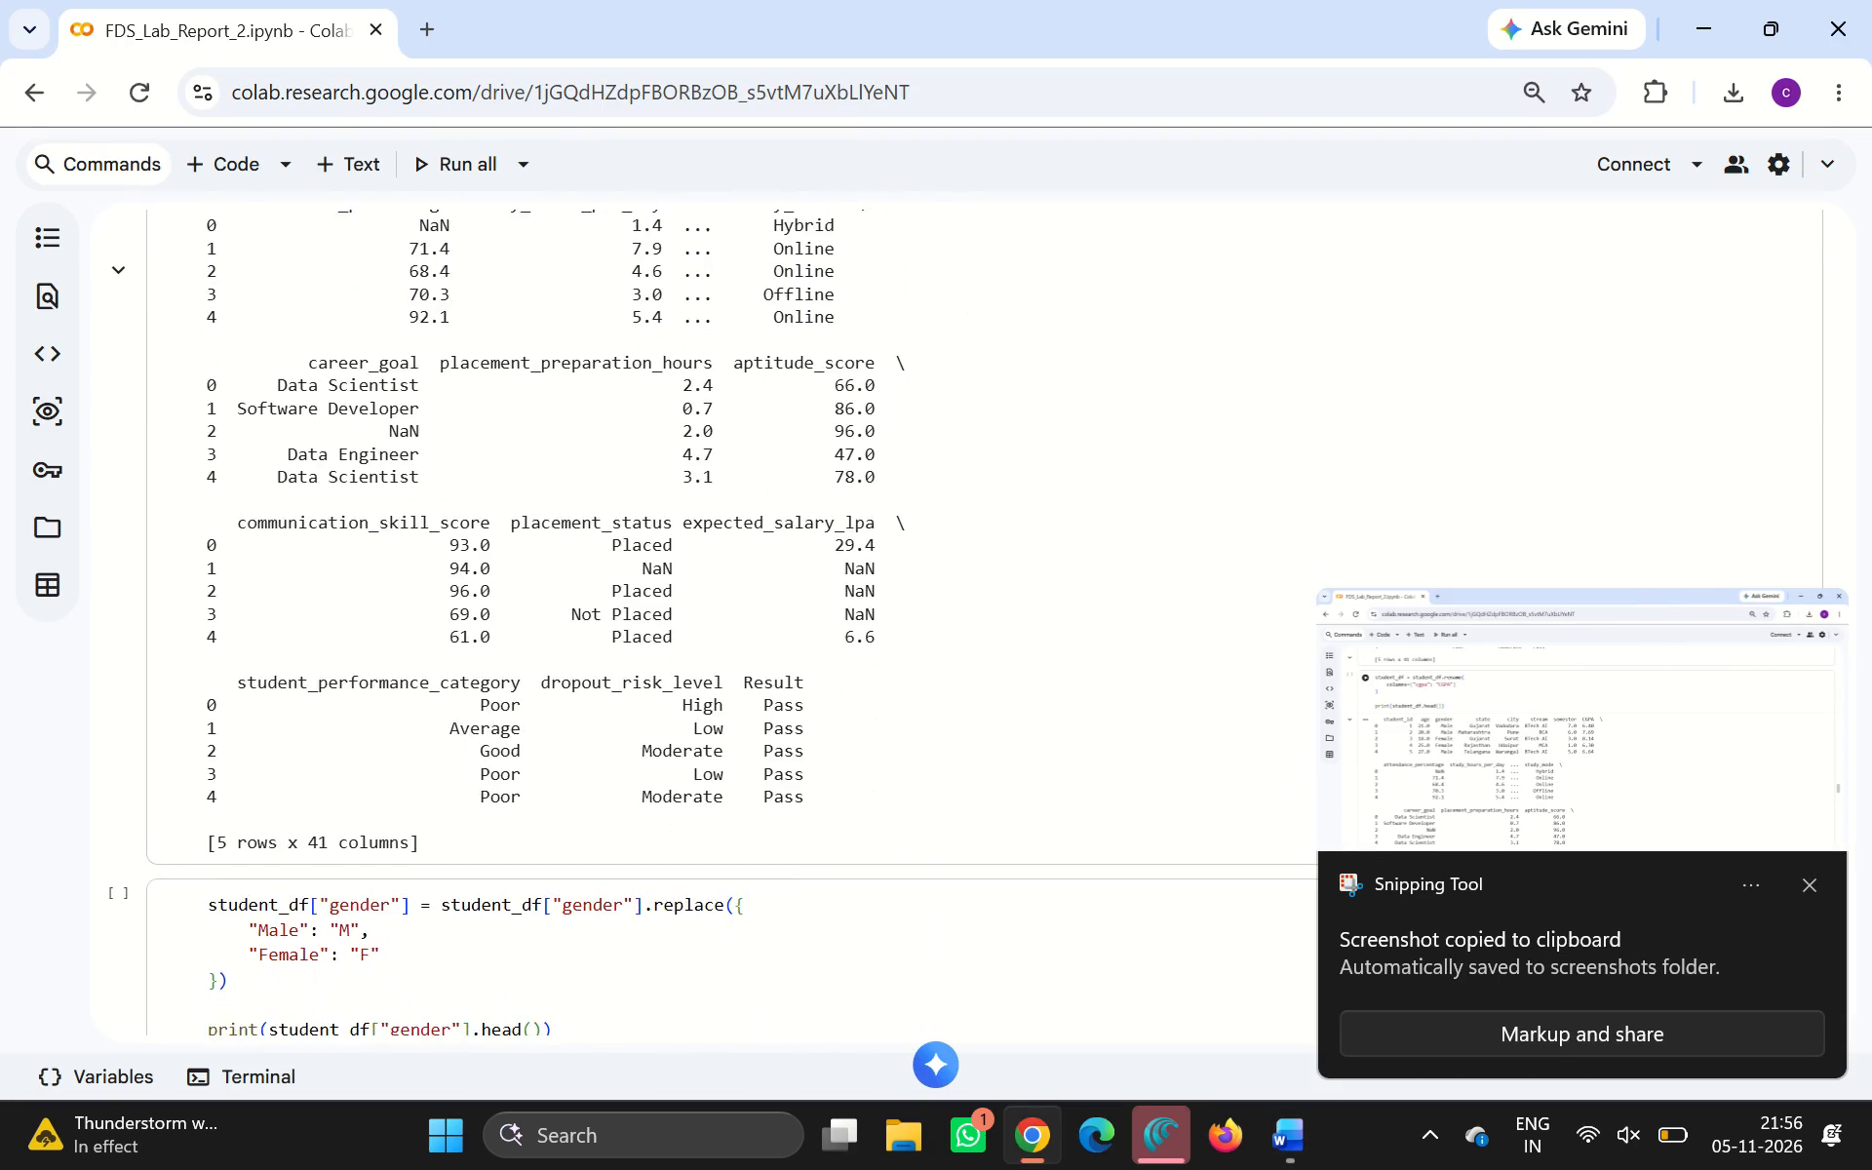
scroll(597, 736, down, 4)
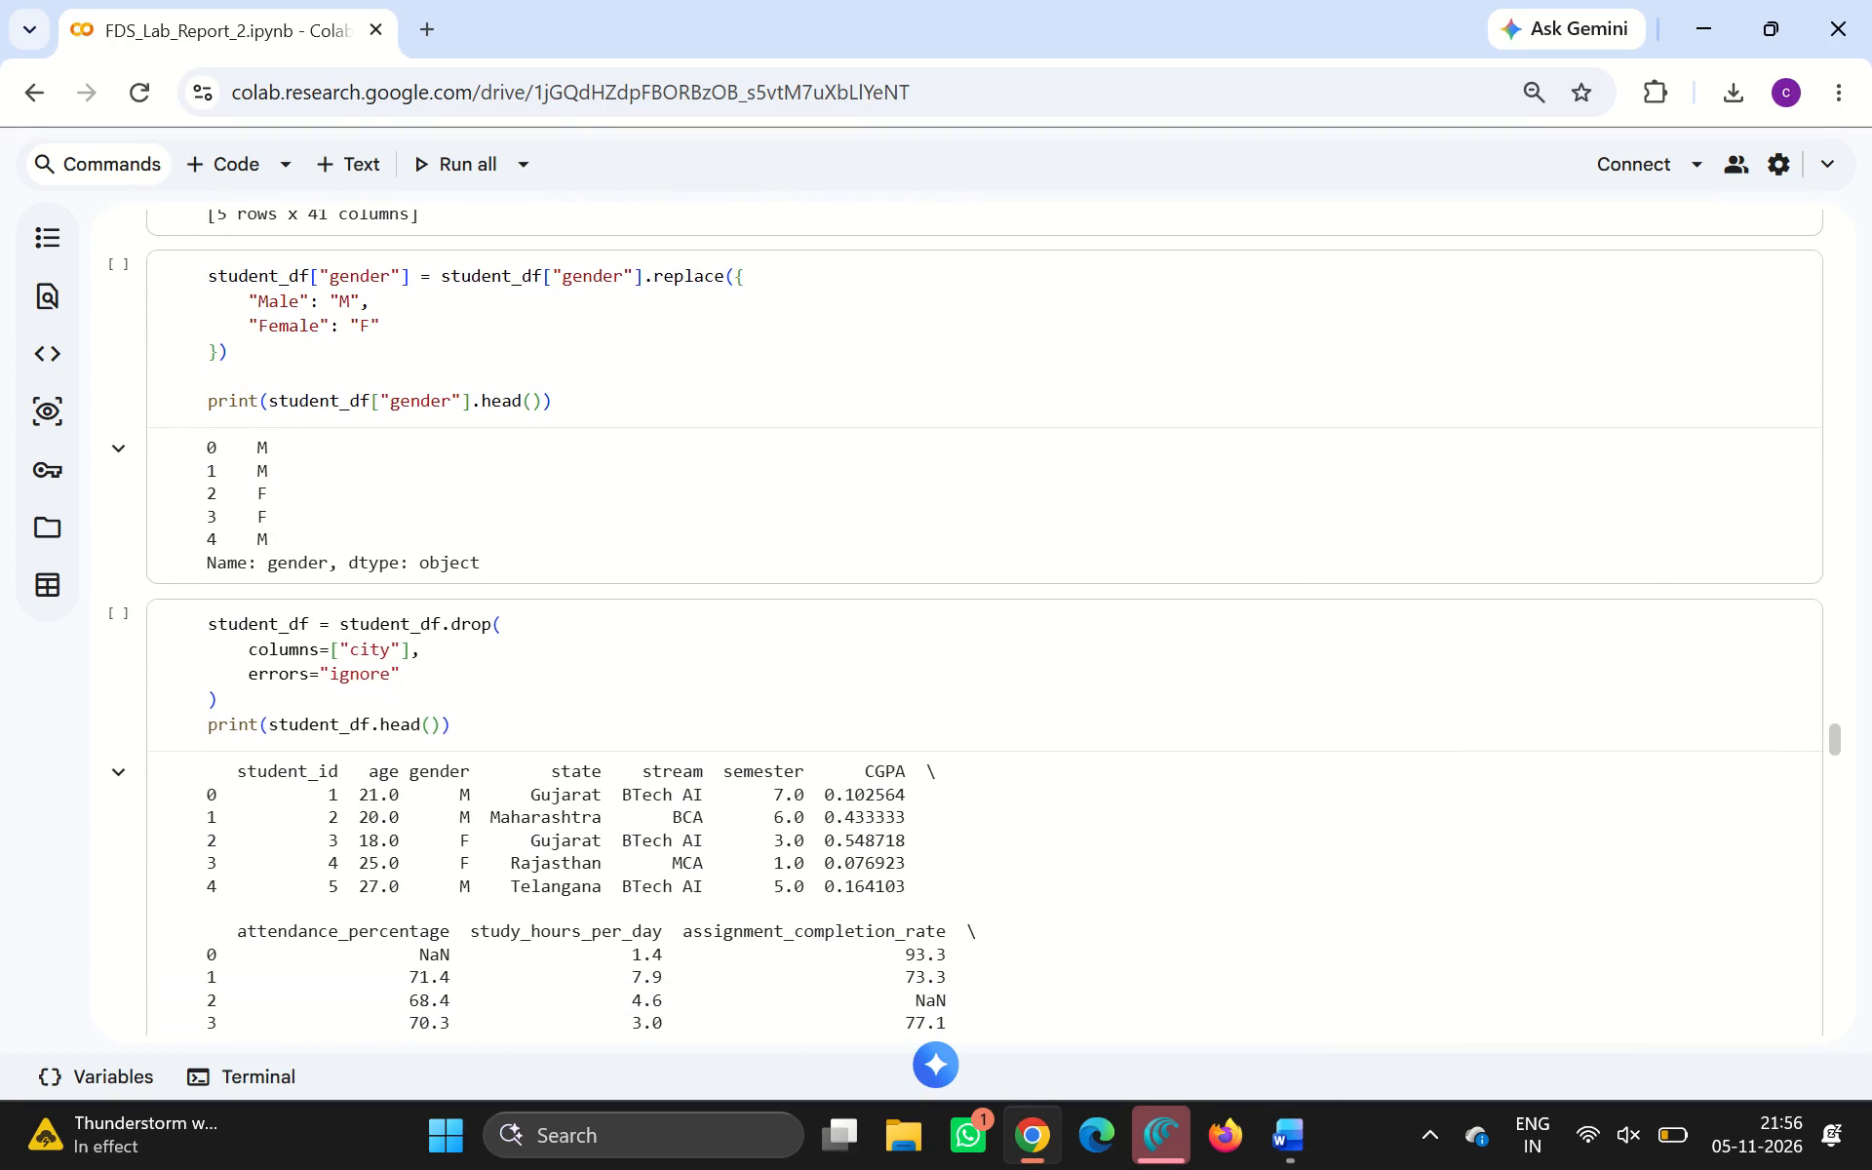
scroll(597, 736, down, 1)
key(Print)
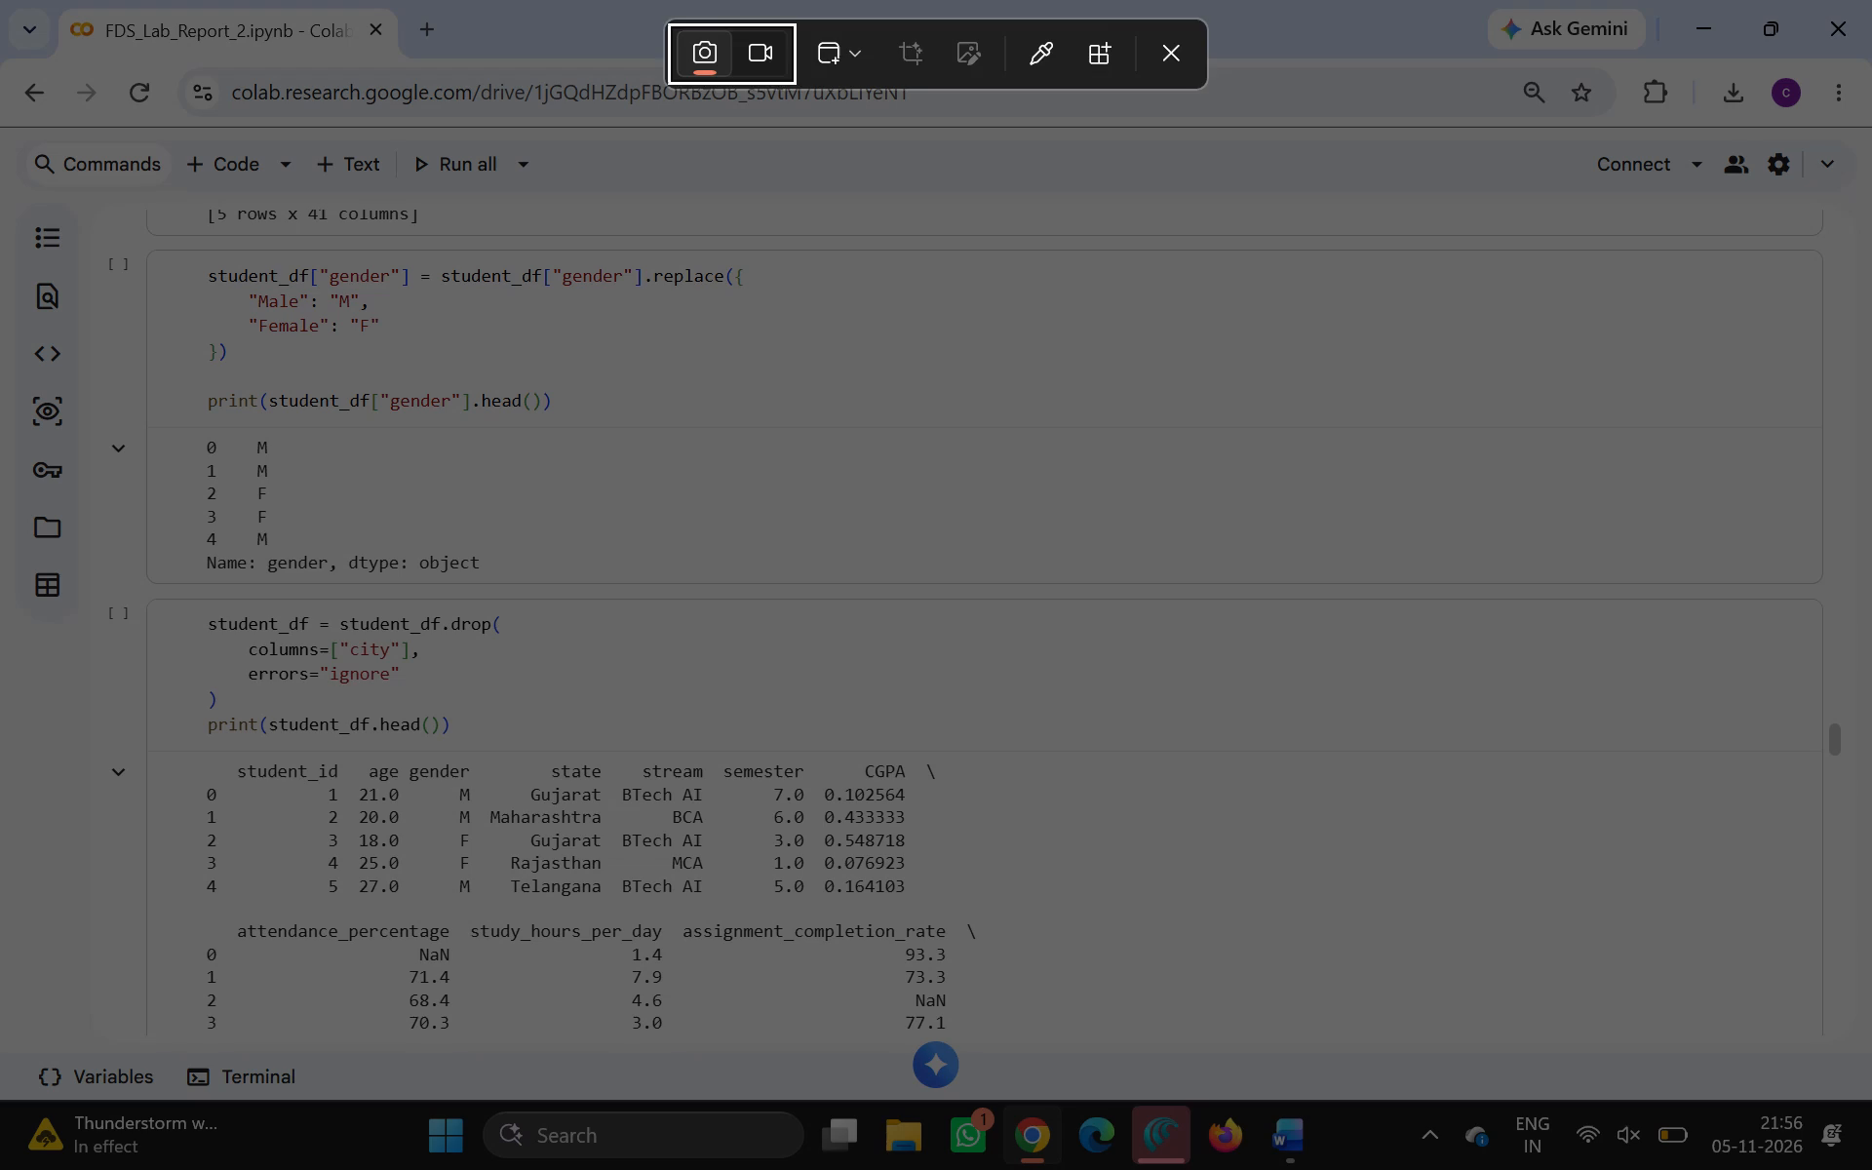
click(885, 382)
key(alt+Tab)
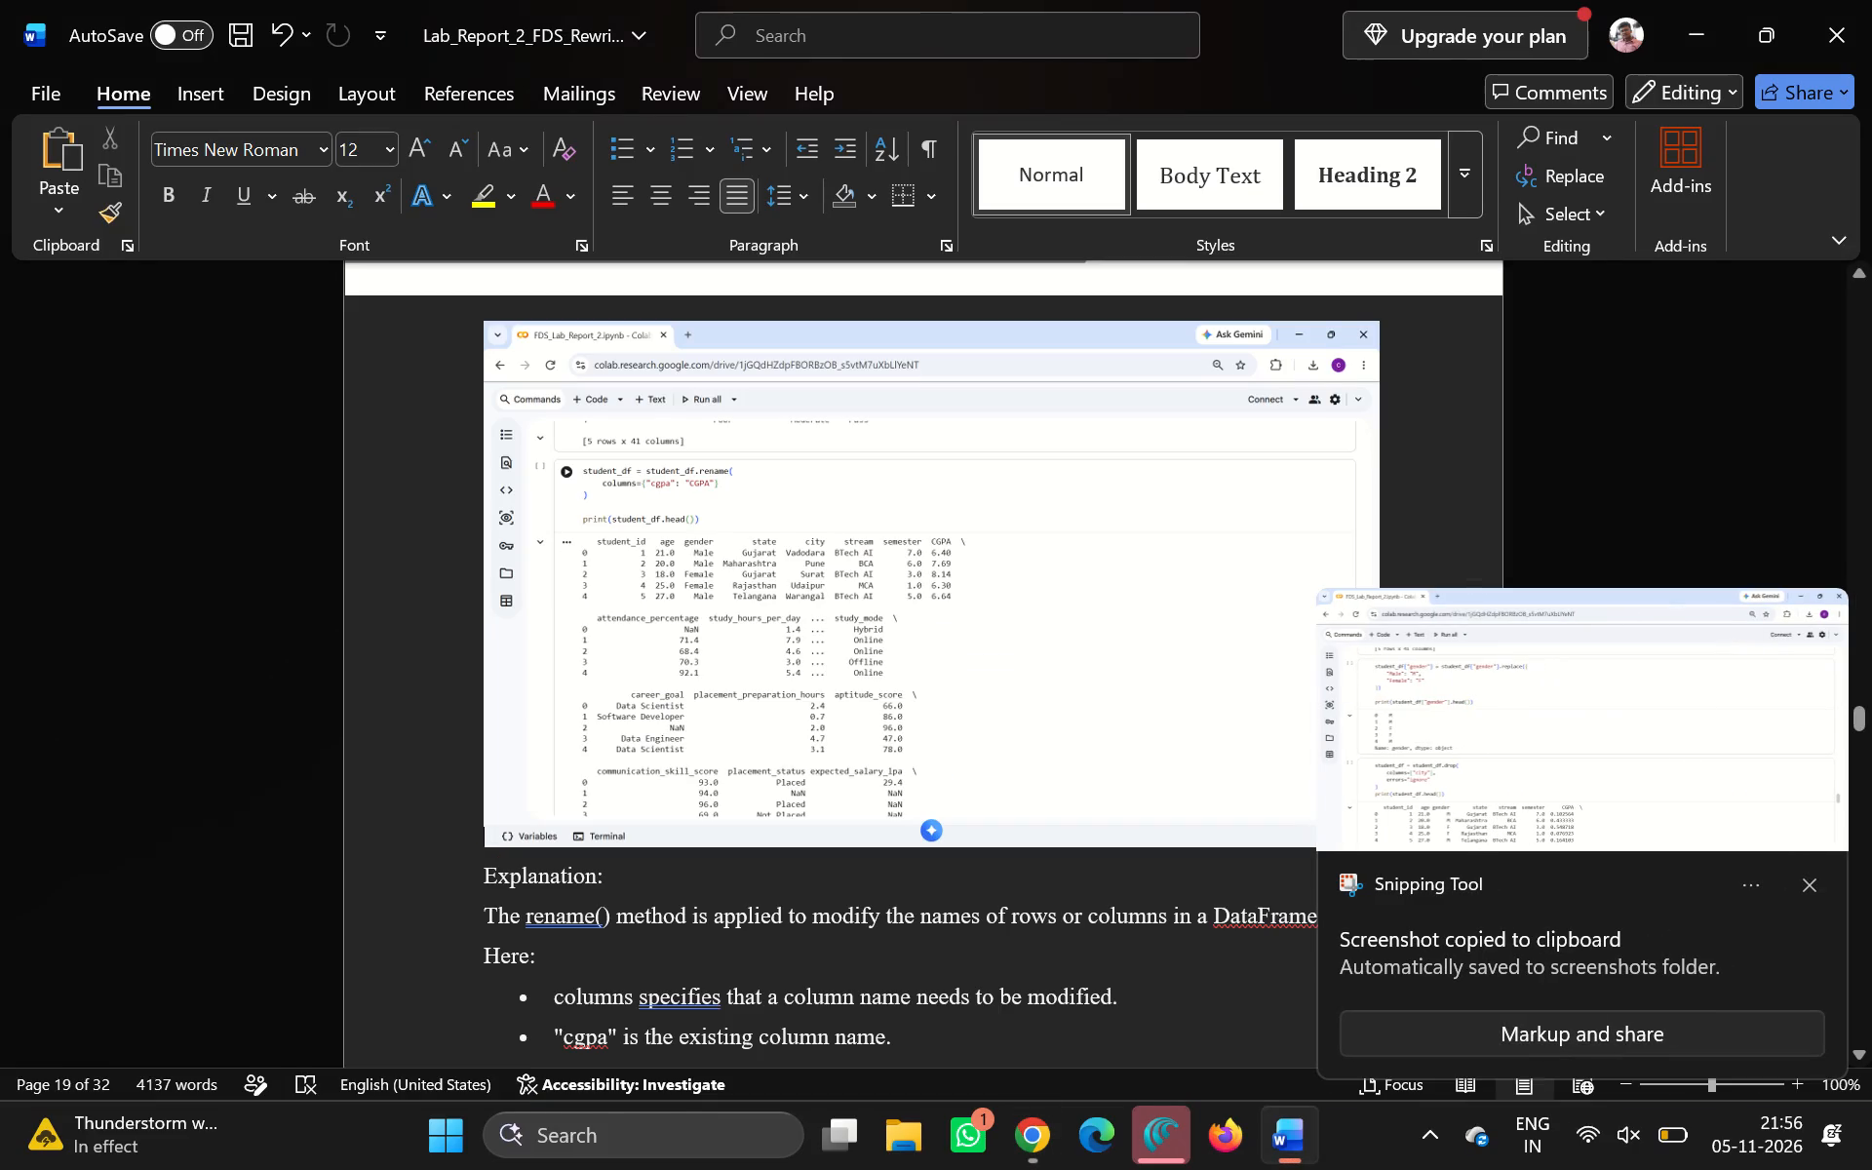
scroll(786, 947, down, 5)
click(735, 961)
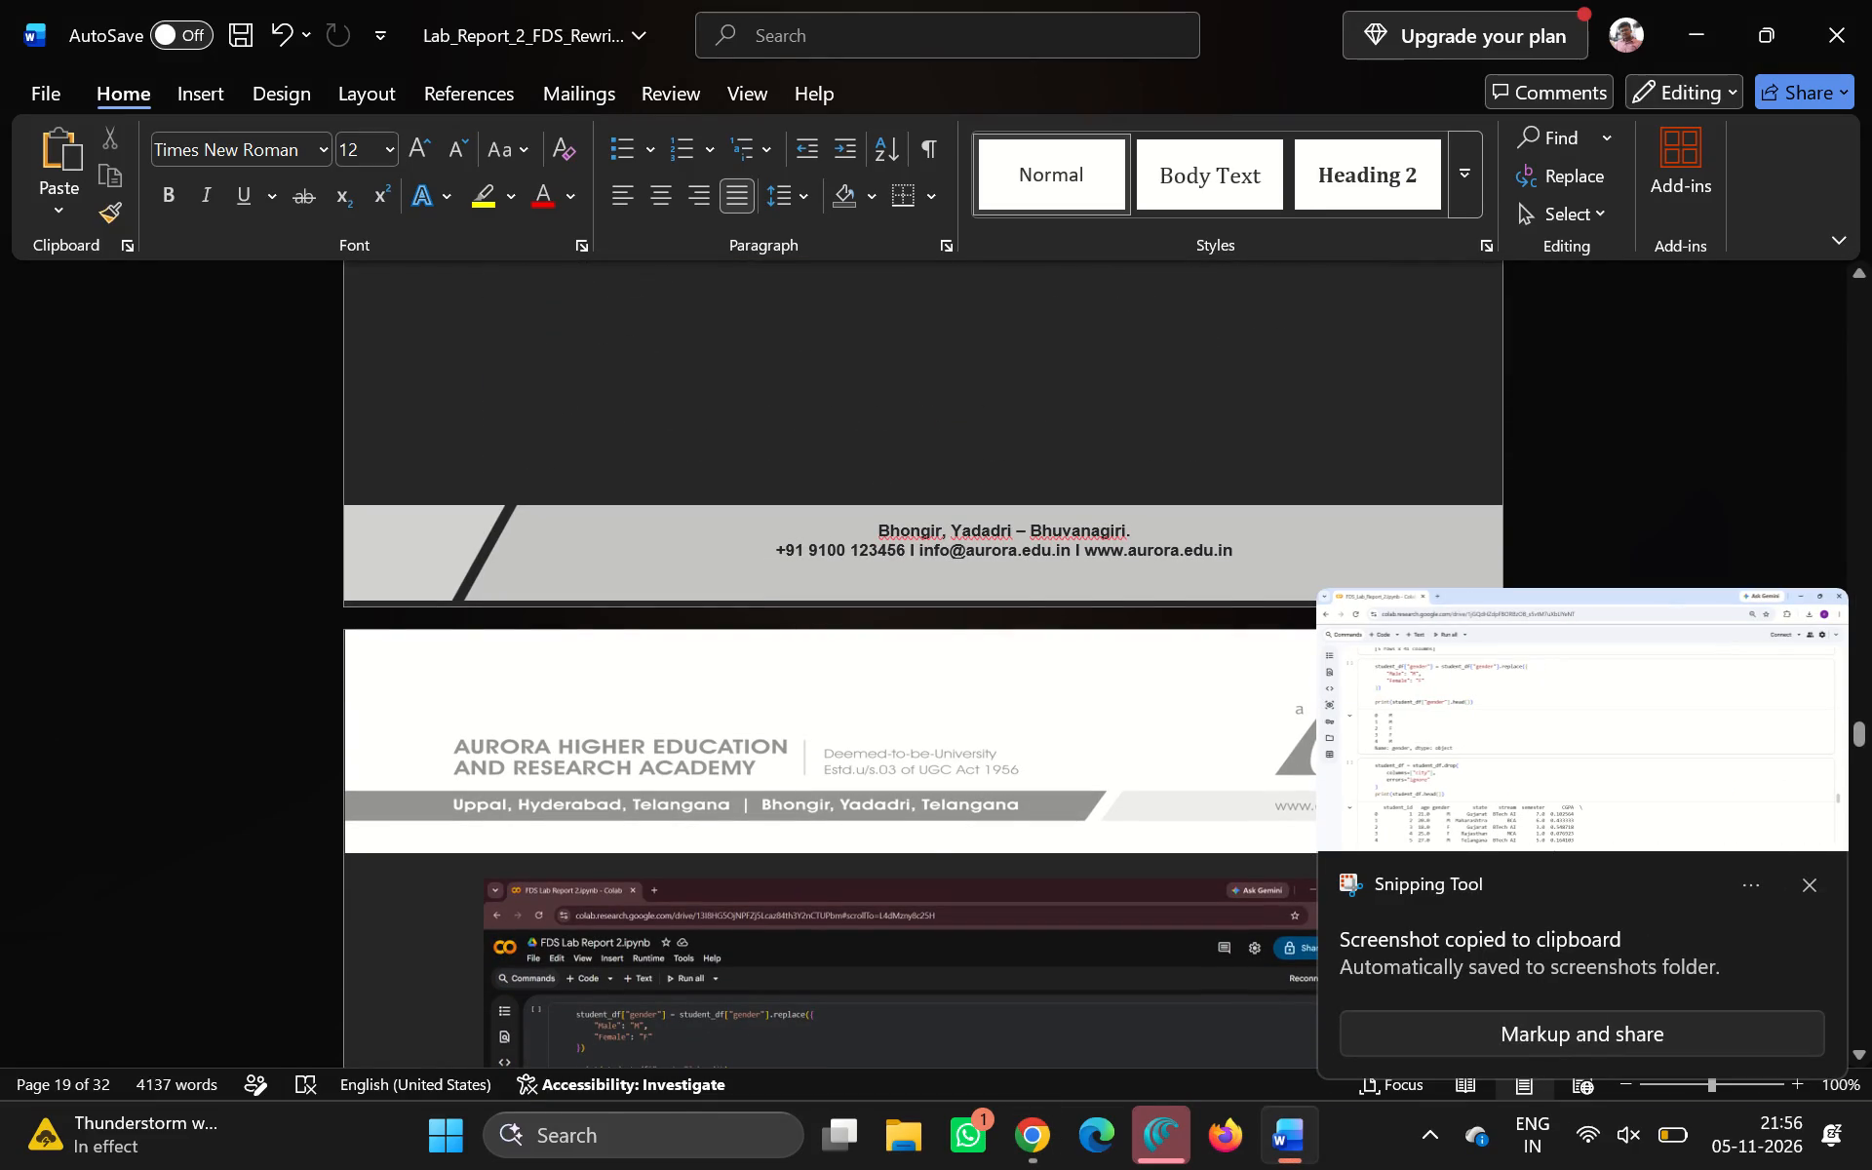
scroll(735, 961, down, 2)
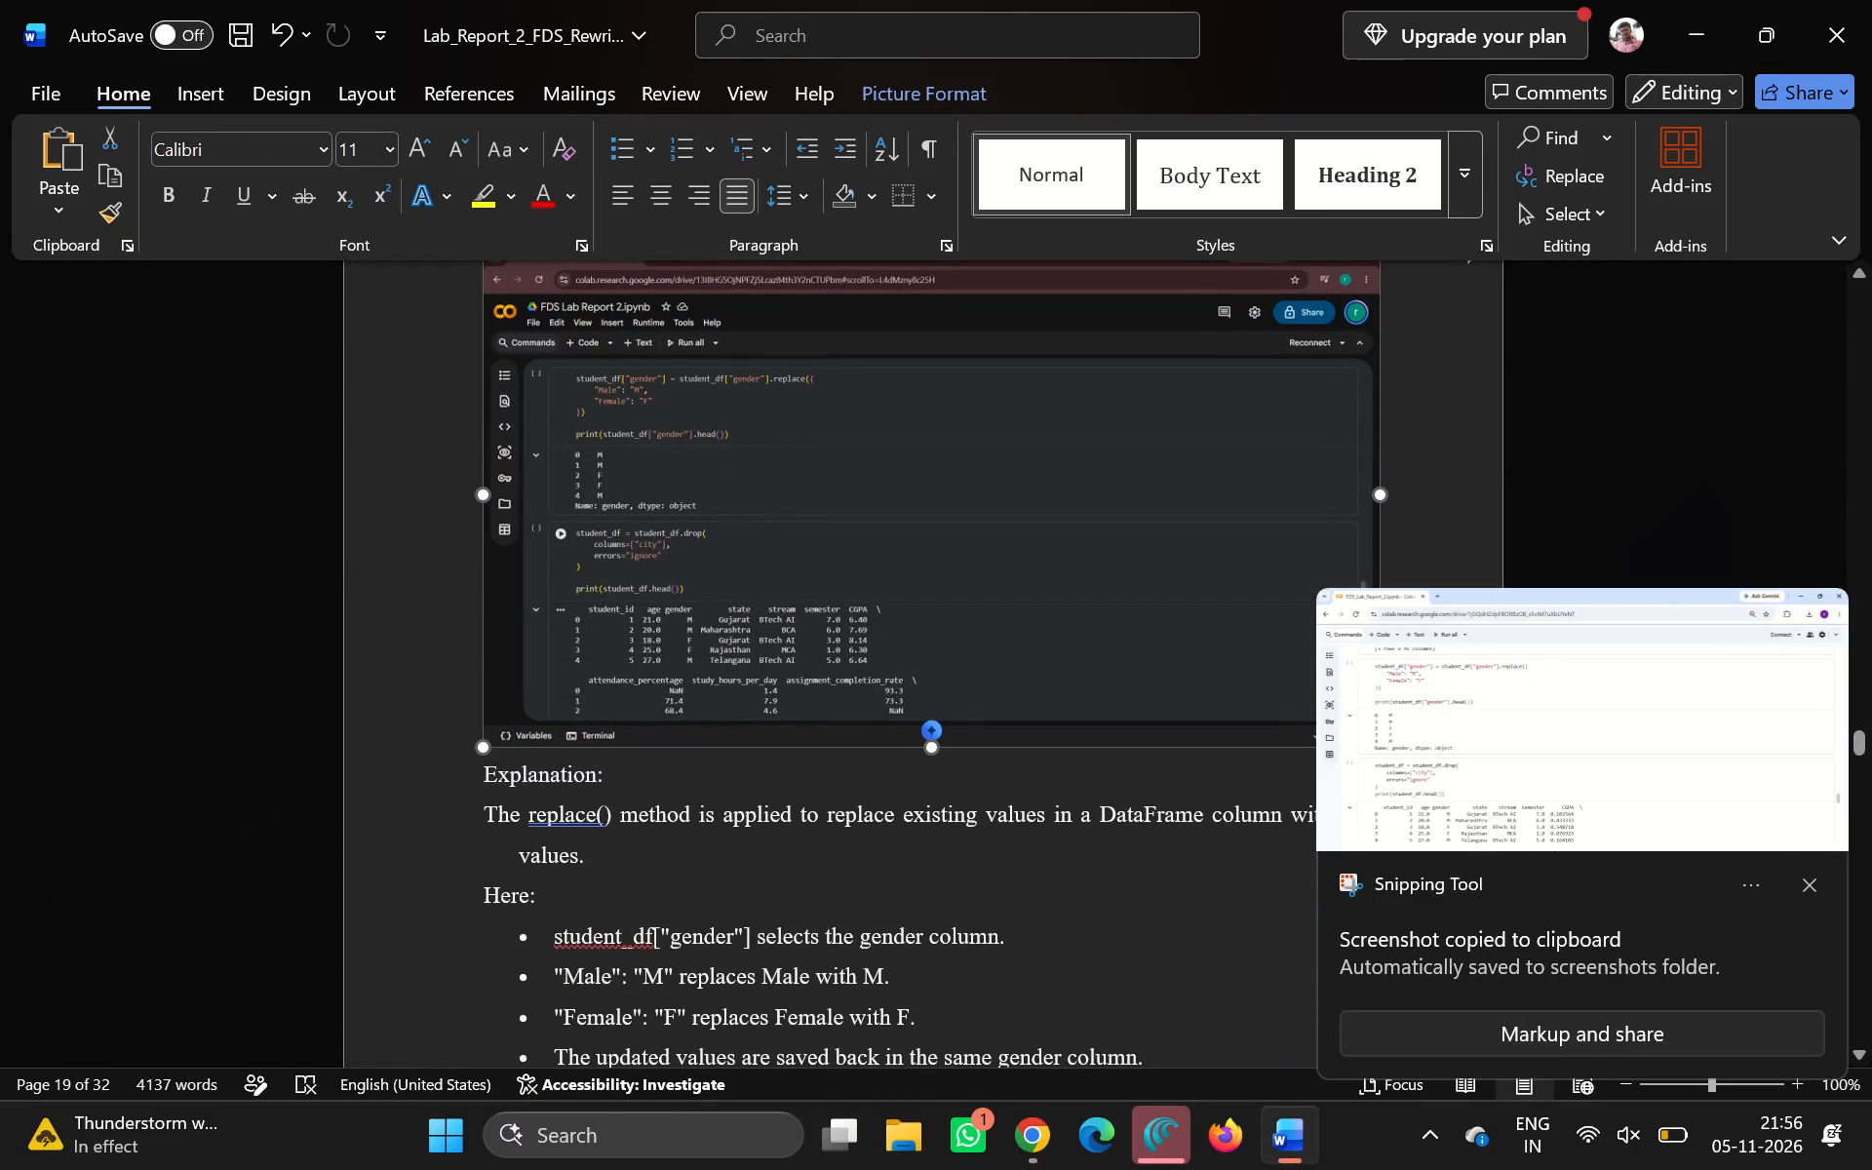
key(BackSpace)
key(ctrl+v)
Replace the old picture above the drop() explanation with a fresh window screenshot of the Colab cell dropping the "city" column and its output.
scroll(755, 788, down, 4)
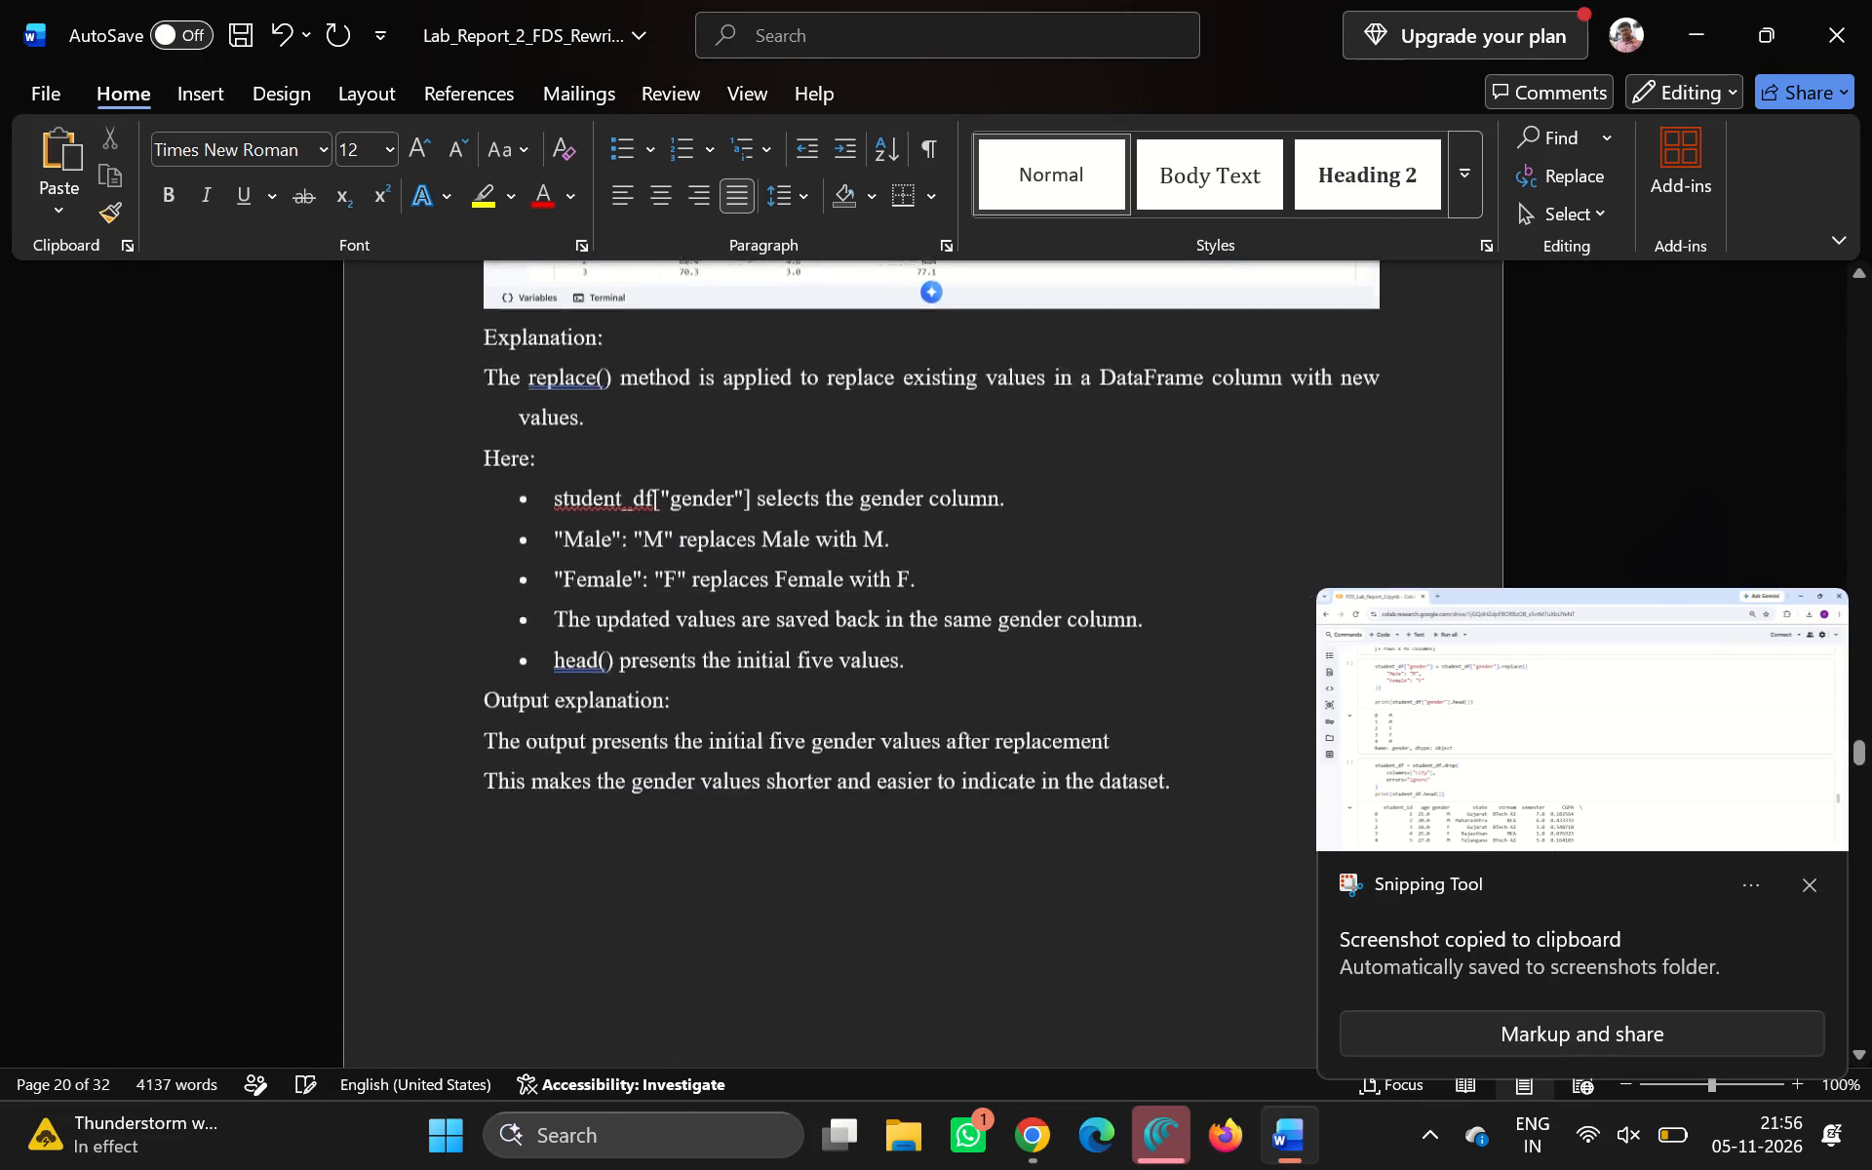
scroll(755, 788, down, 1)
click(662, 806)
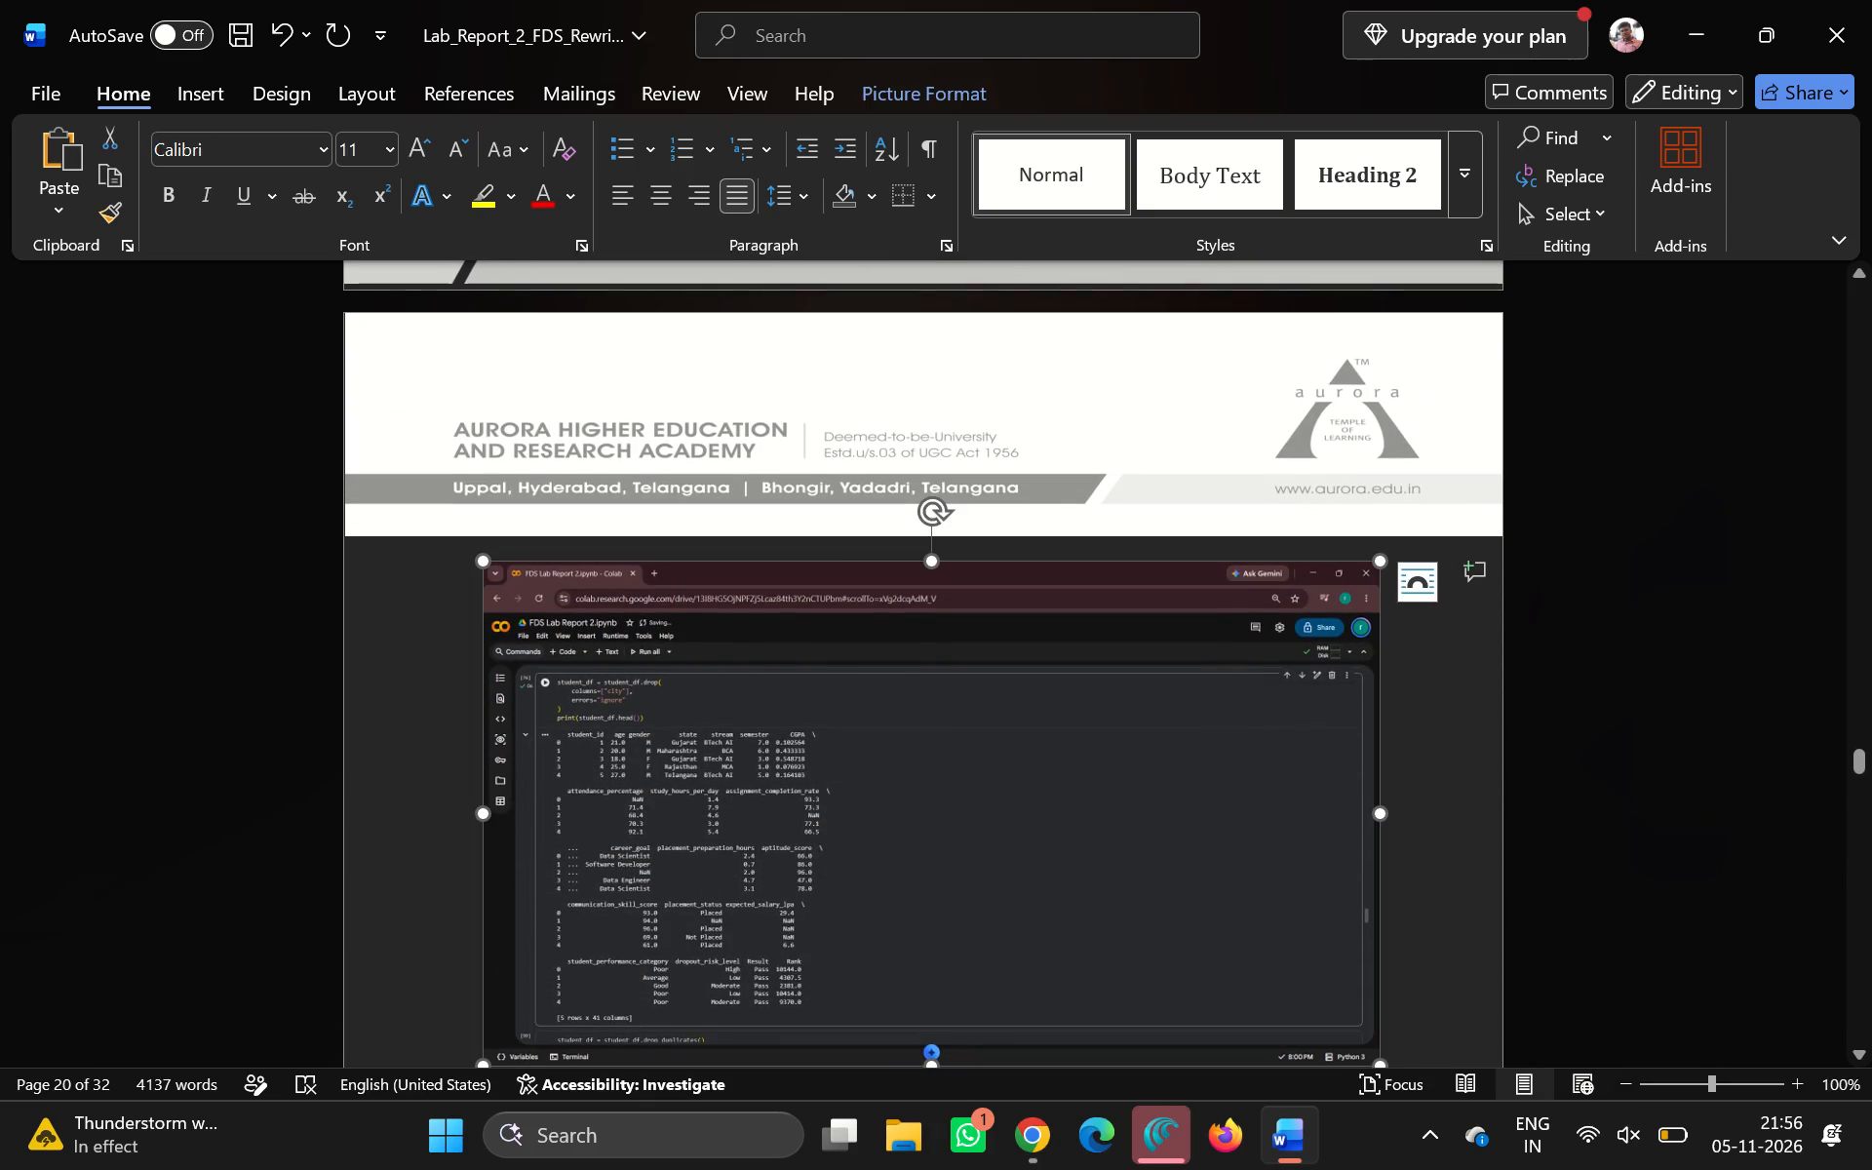
key(alt+Tab)
scroll(662, 806, down, 2)
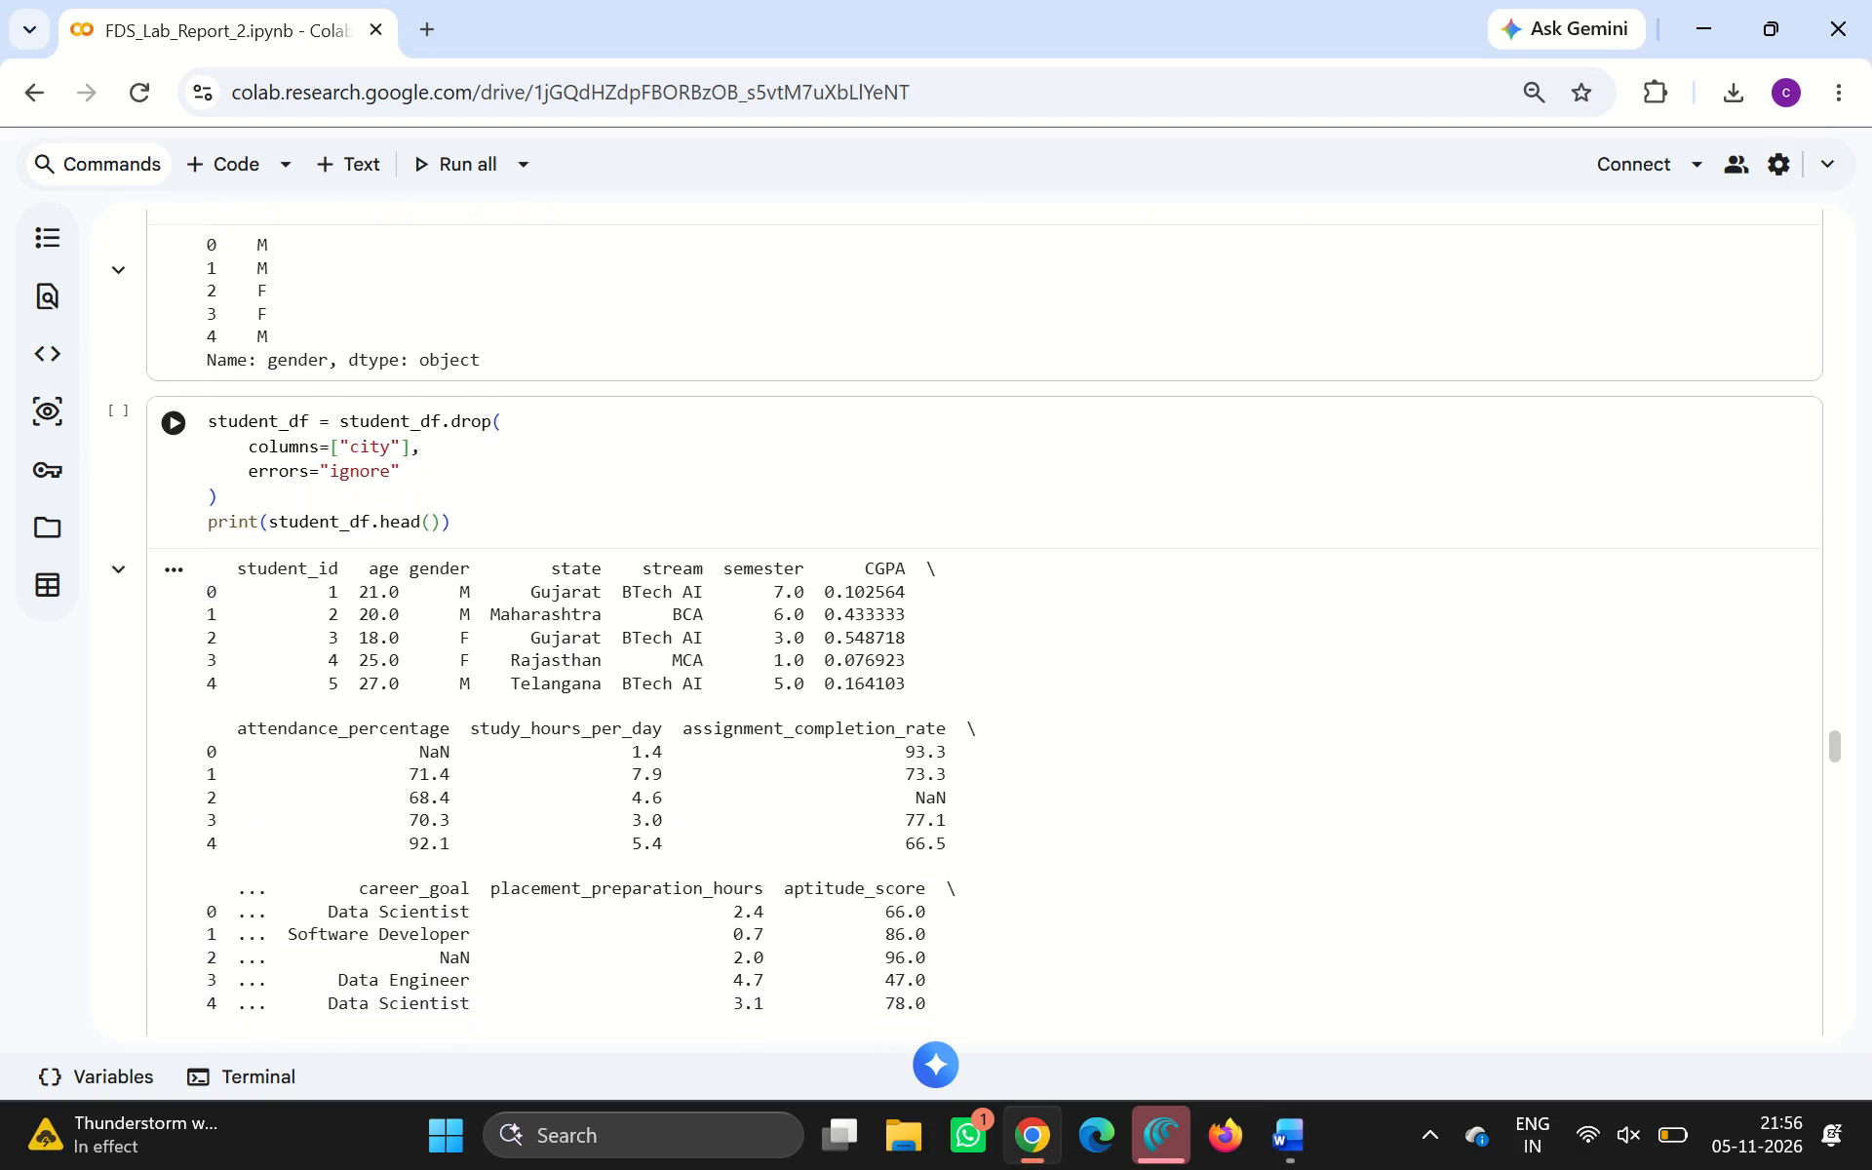
scroll(662, 806, down, 2)
key(Print)
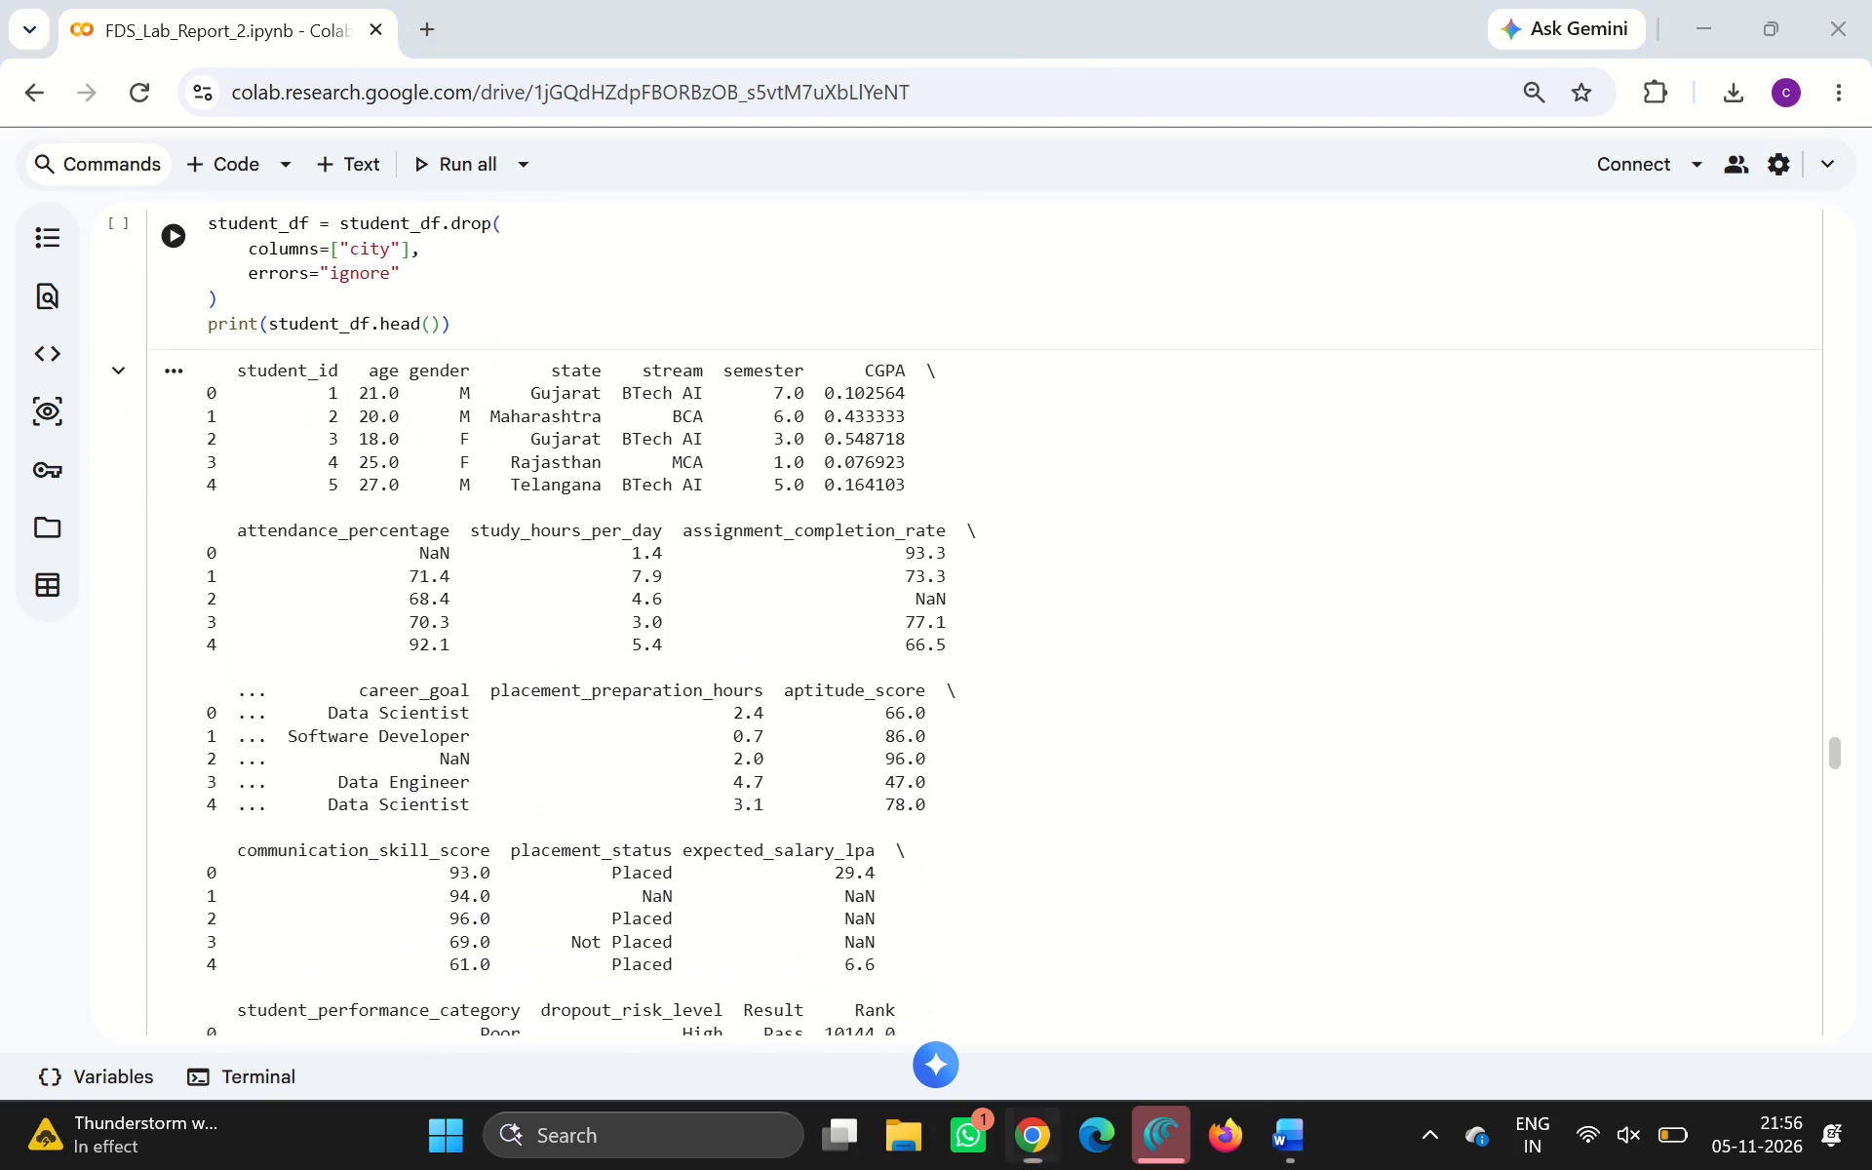
click(662, 806)
key(alt+Tab)
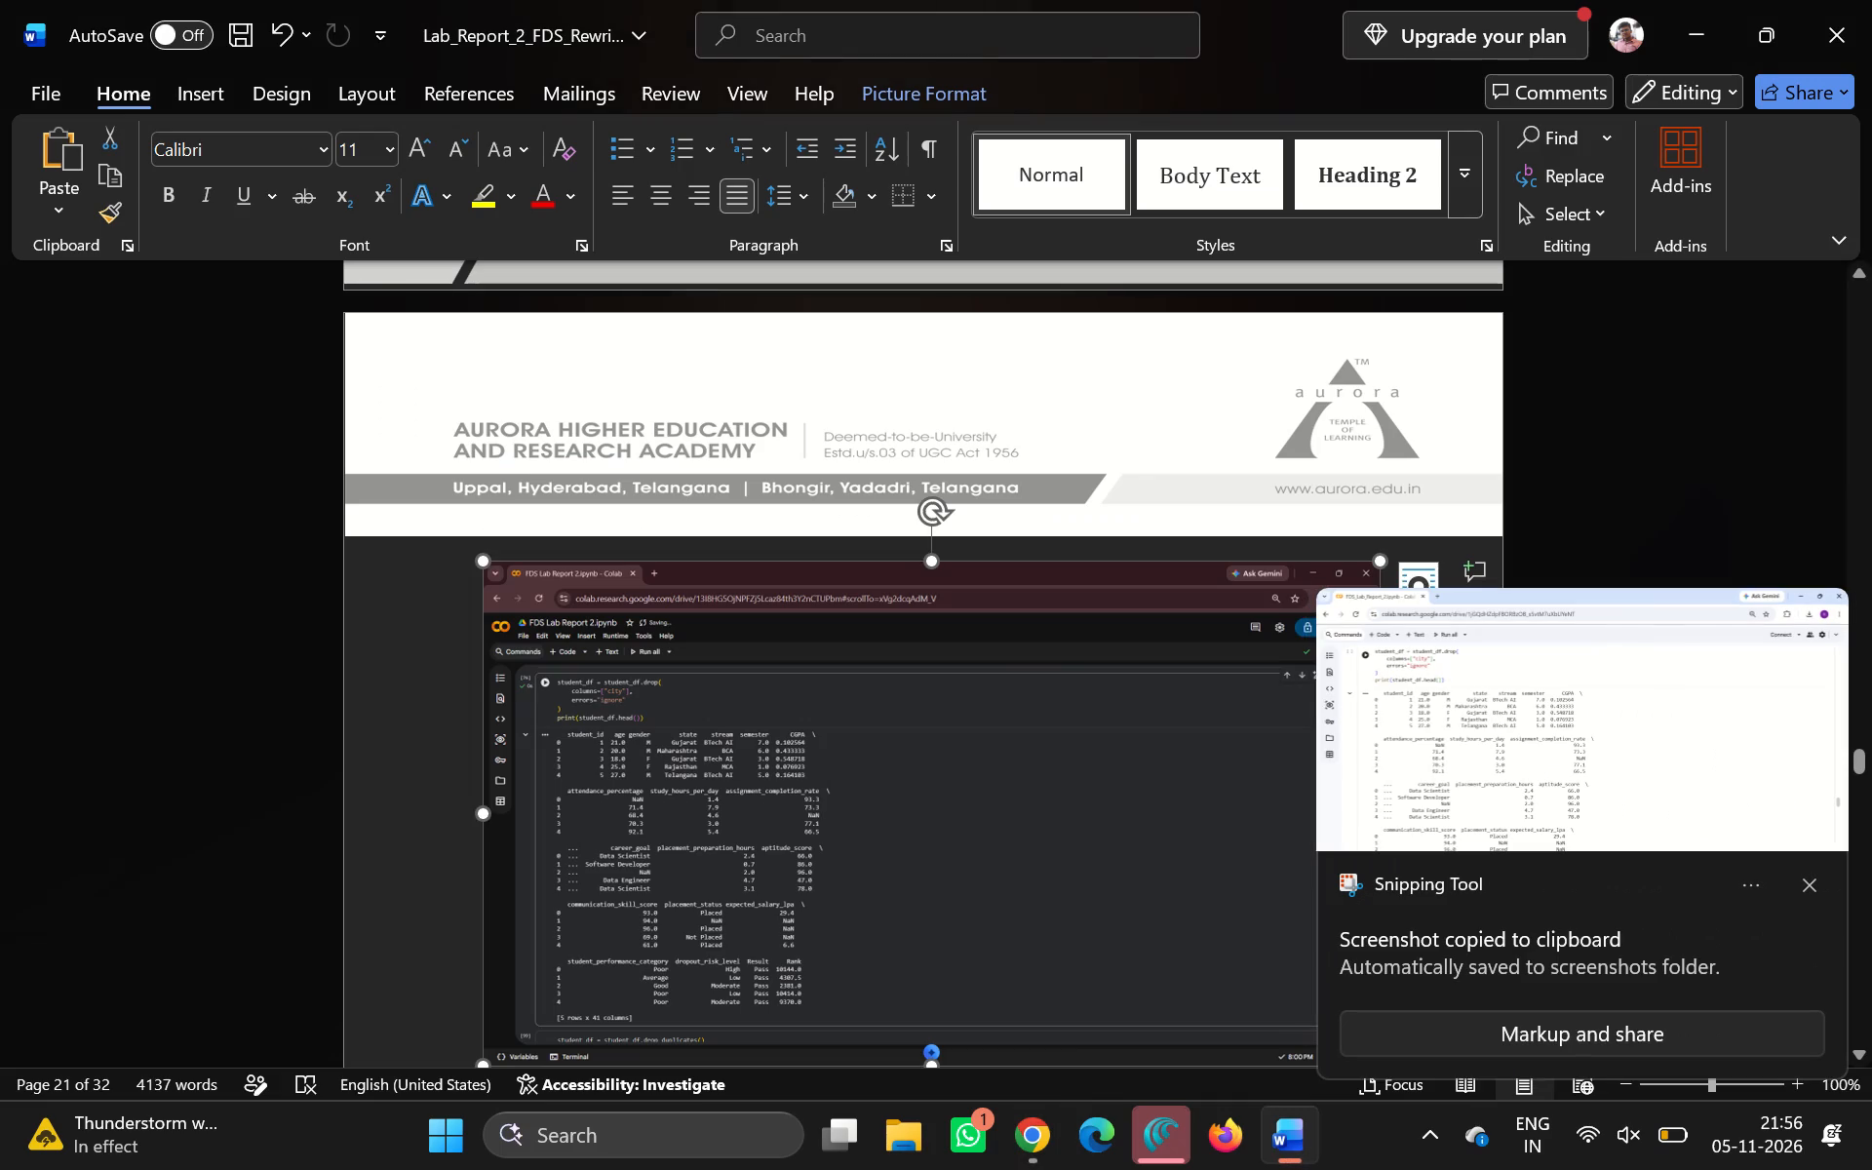
key(BackSpace)
key(ctrl+v)
Replace the old picture above the drop_duplicates() explanation with a fresh window screenshot showing that Colab cell and its shape output.
scroll(662, 806, down, 5)
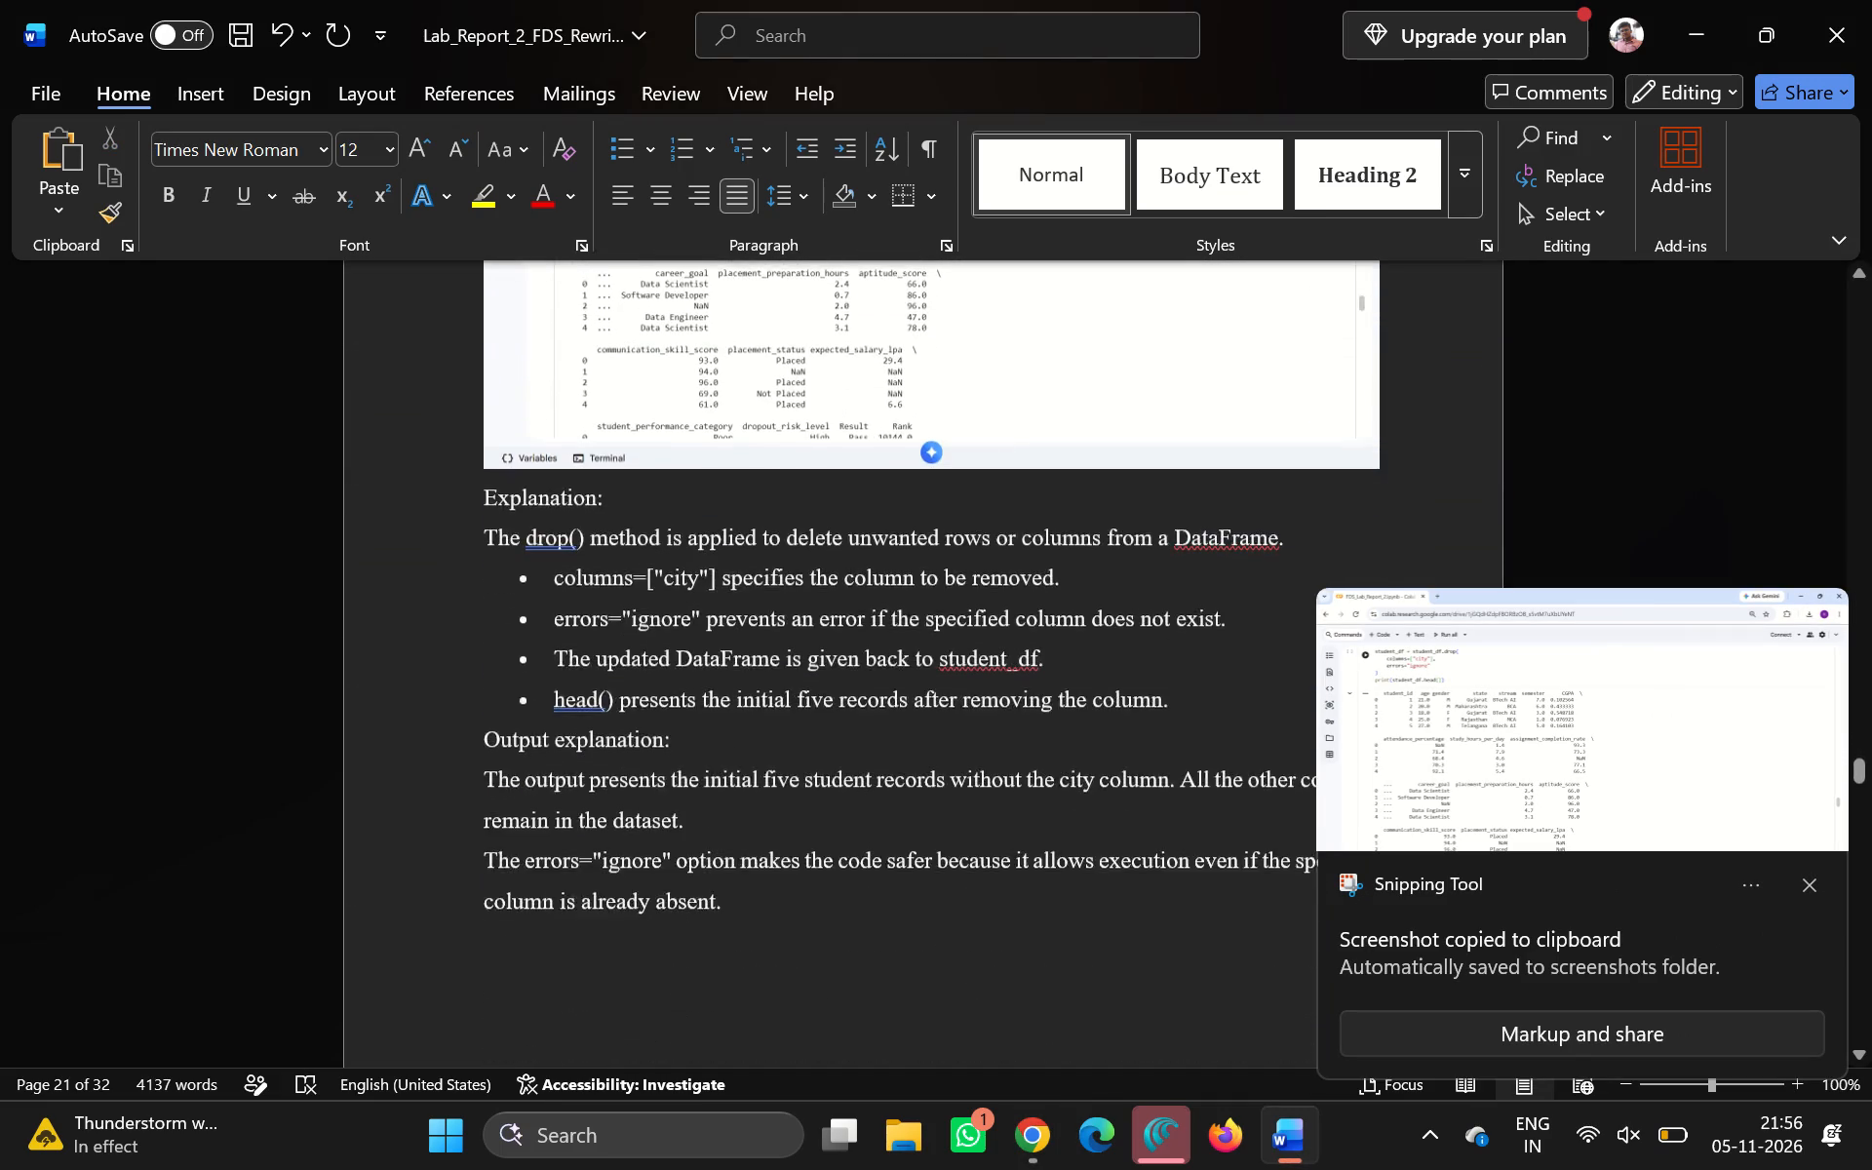
scroll(662, 806, down, 2)
scroll(662, 806, up, 1)
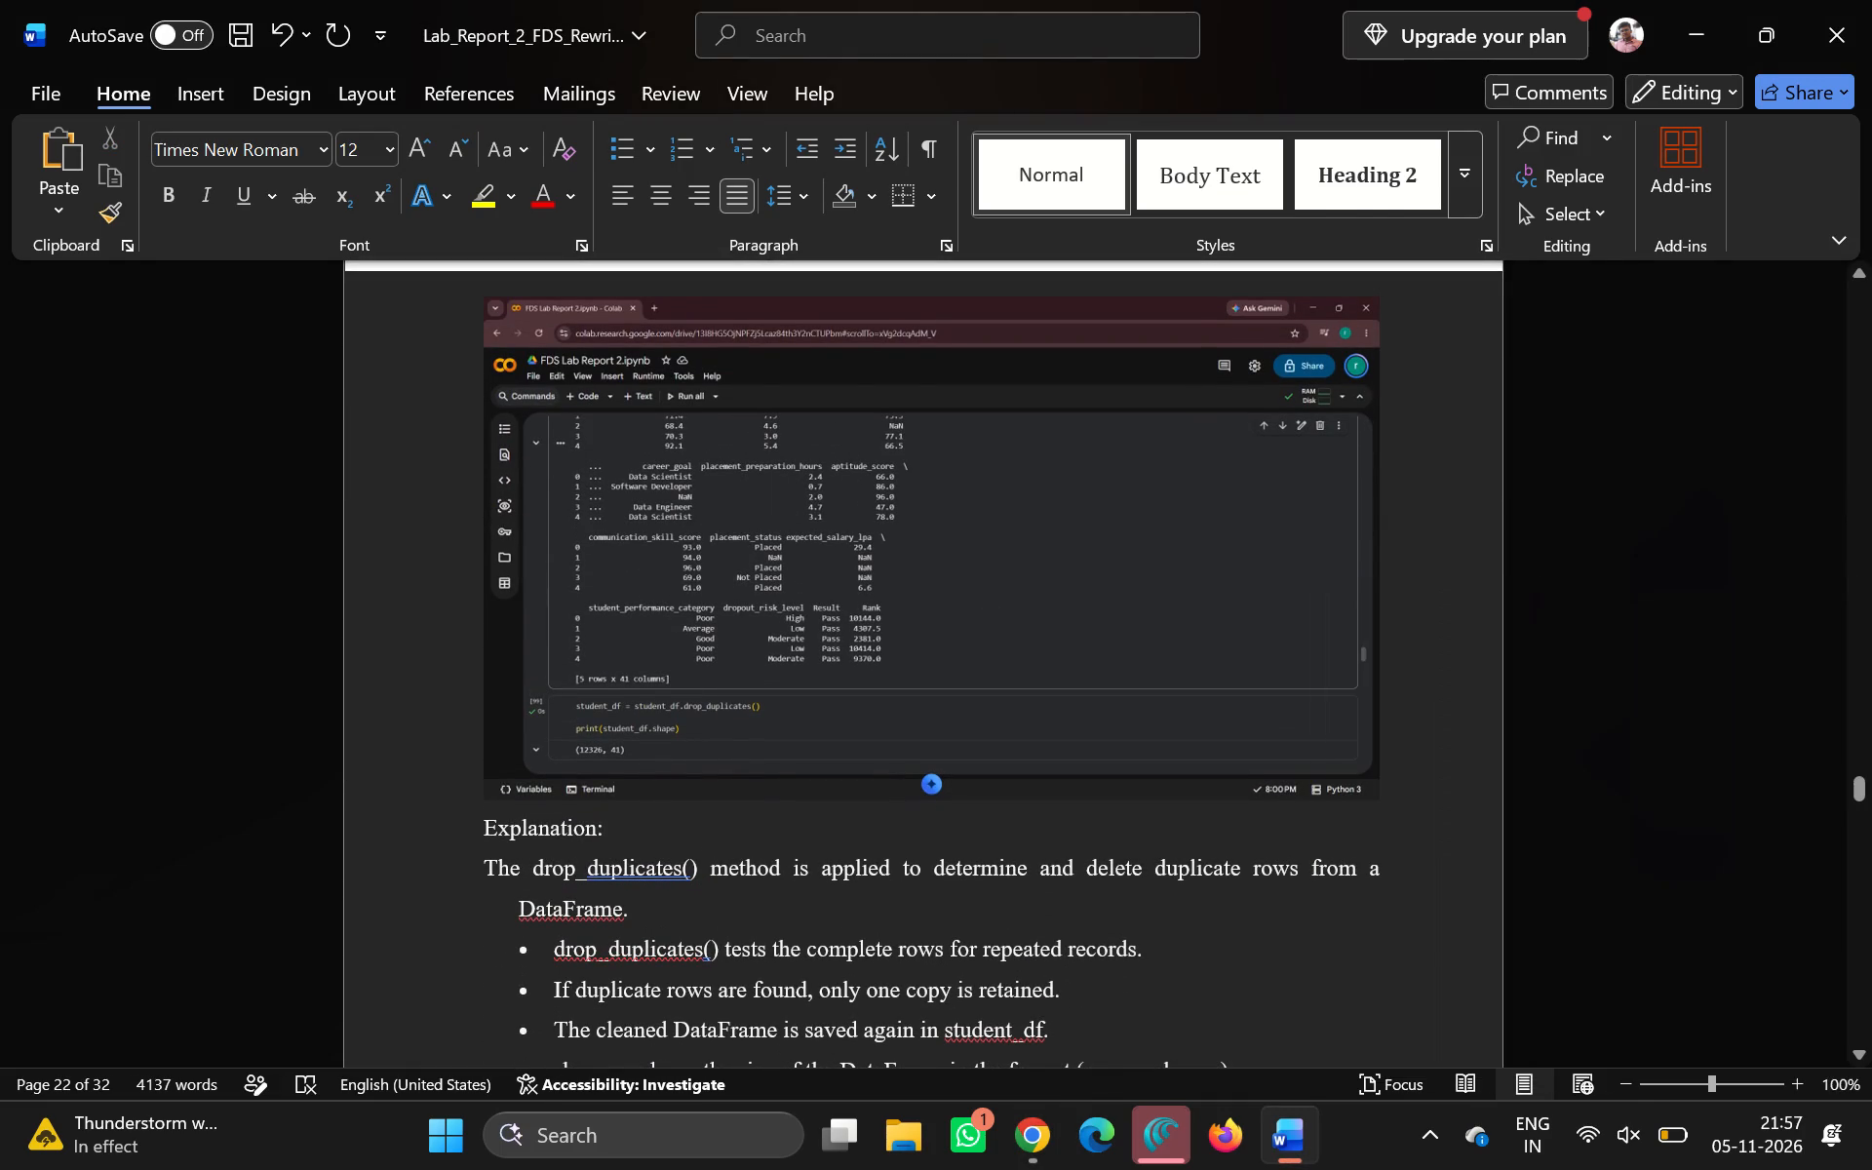
click(707, 677)
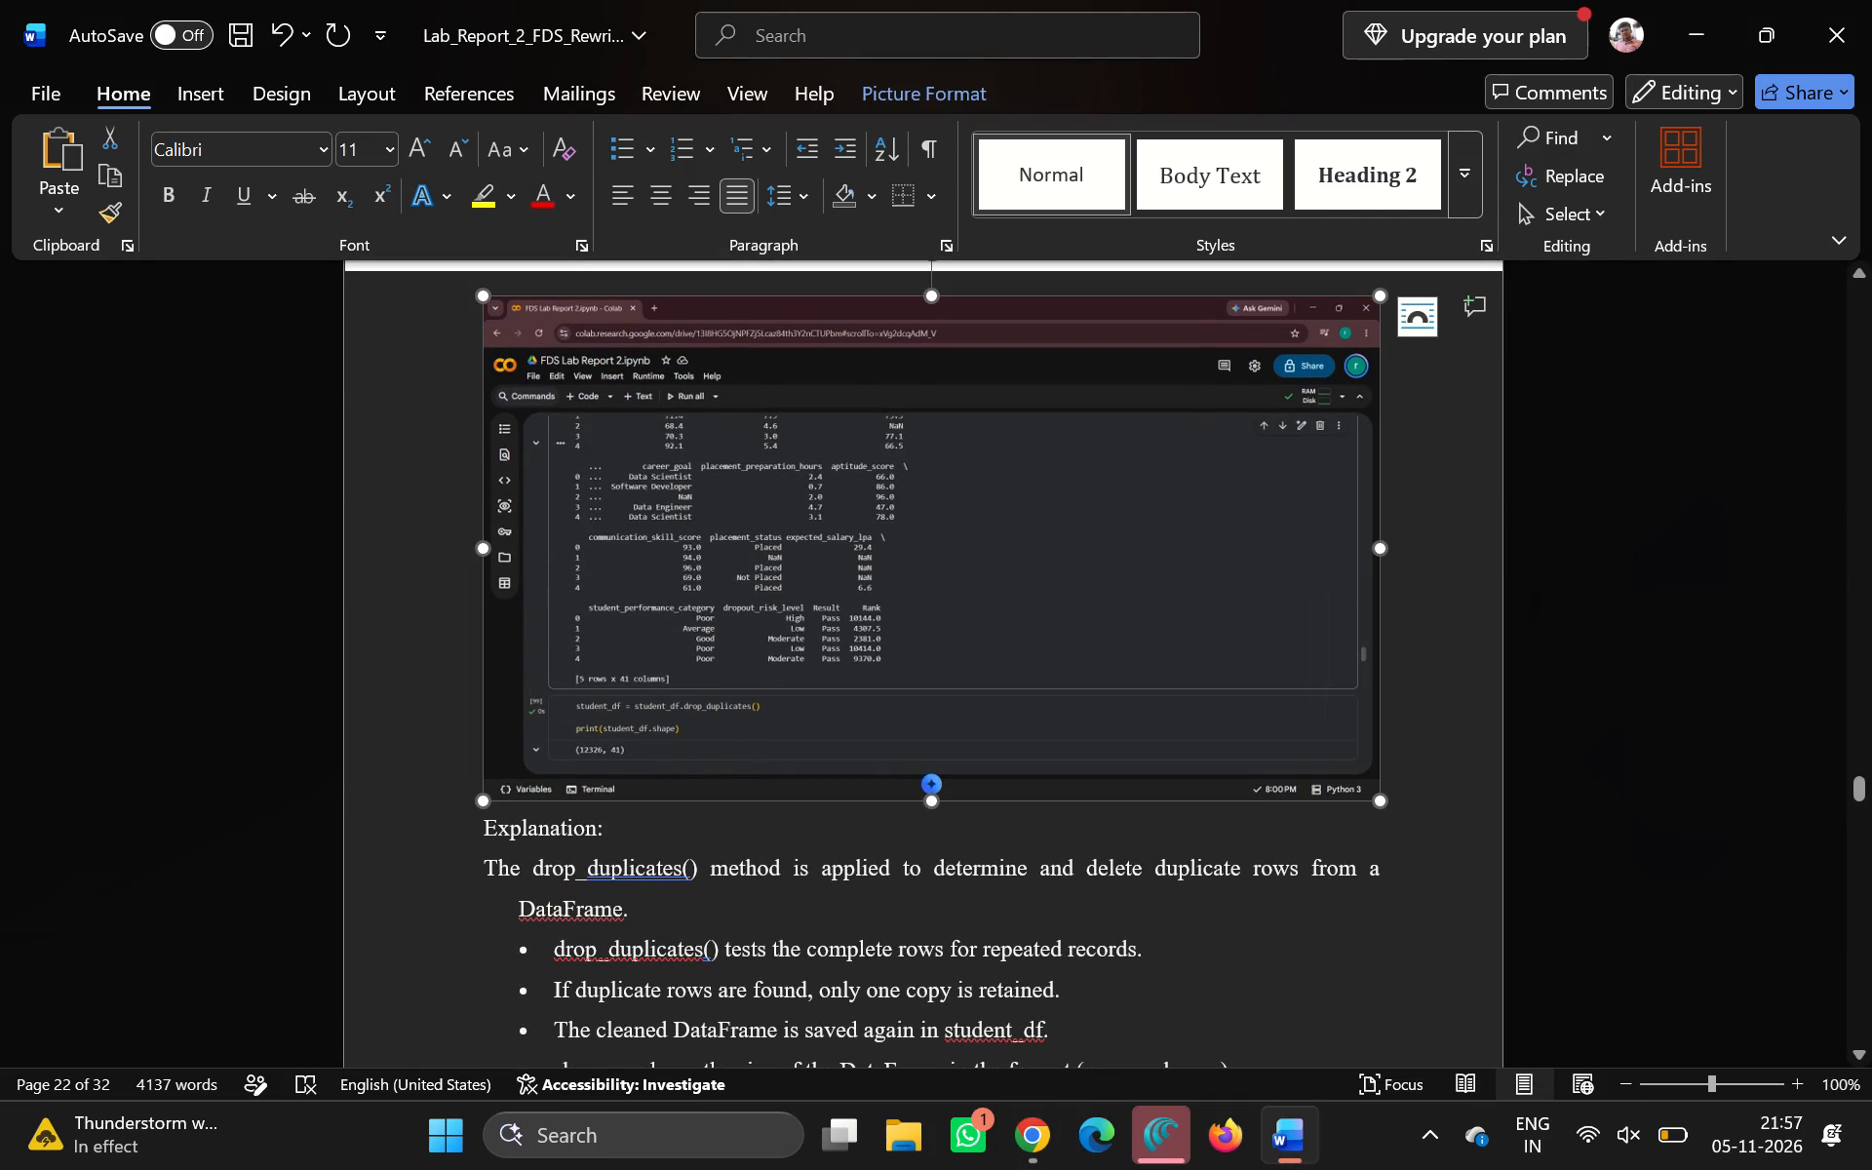
key(alt+Tab)
scroll(707, 677, down, 3)
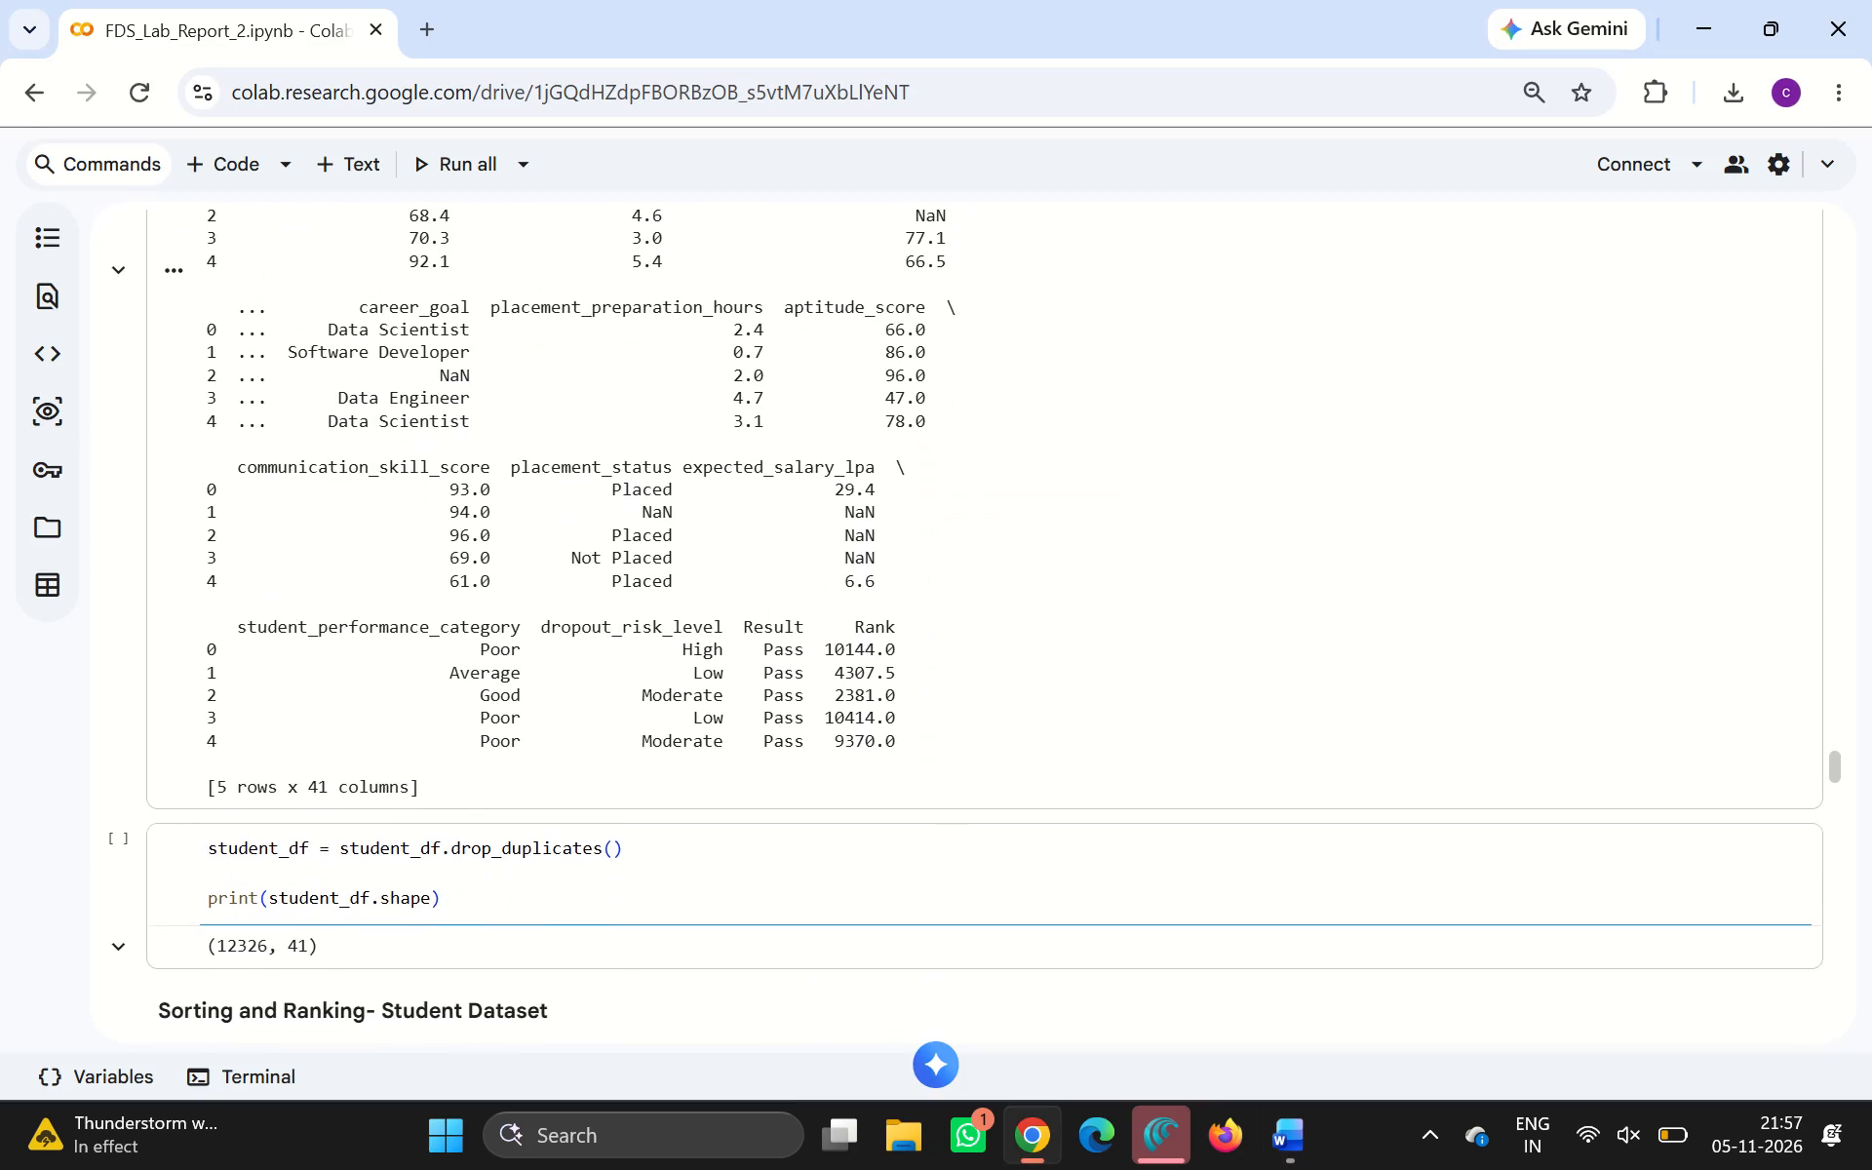
scroll(707, 677, down, 2)
scroll(707, 677, up, 1)
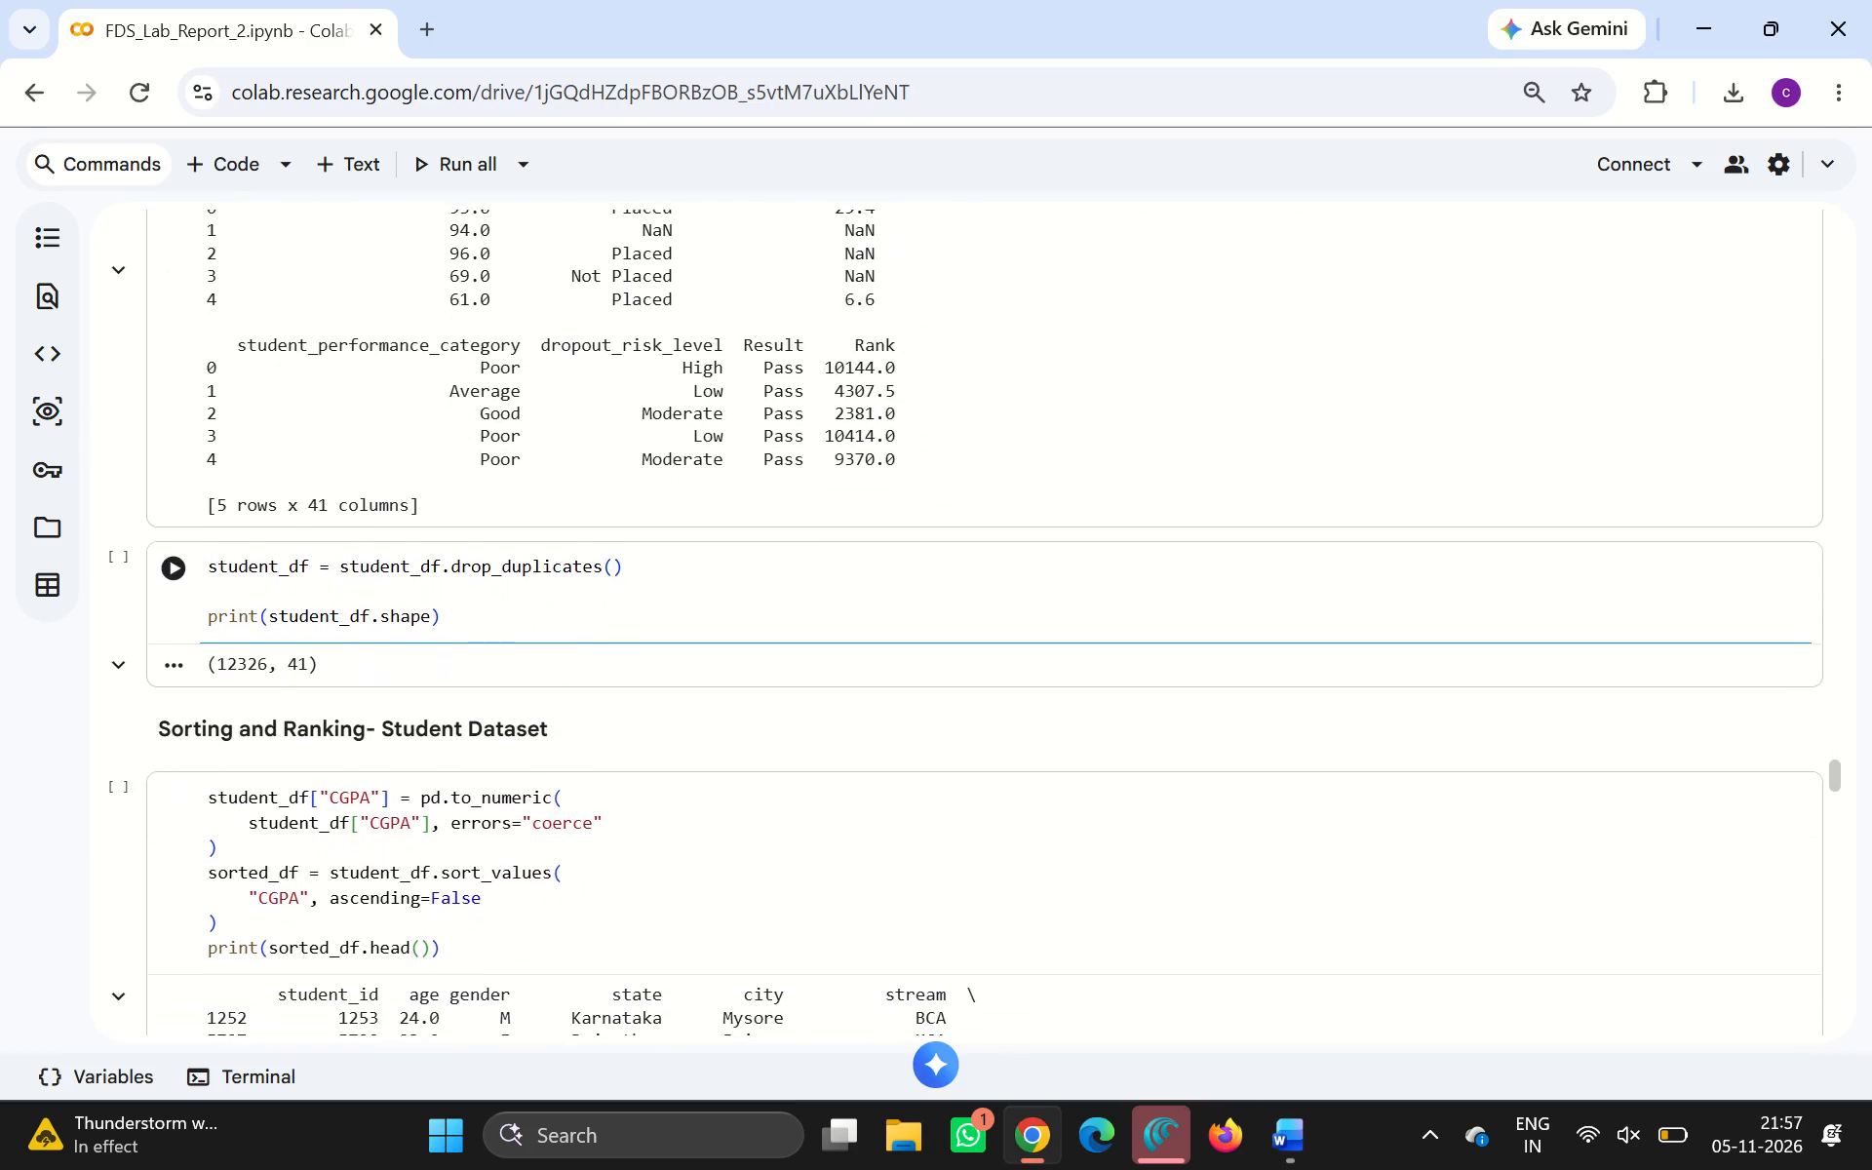
scroll(707, 677, up, 1)
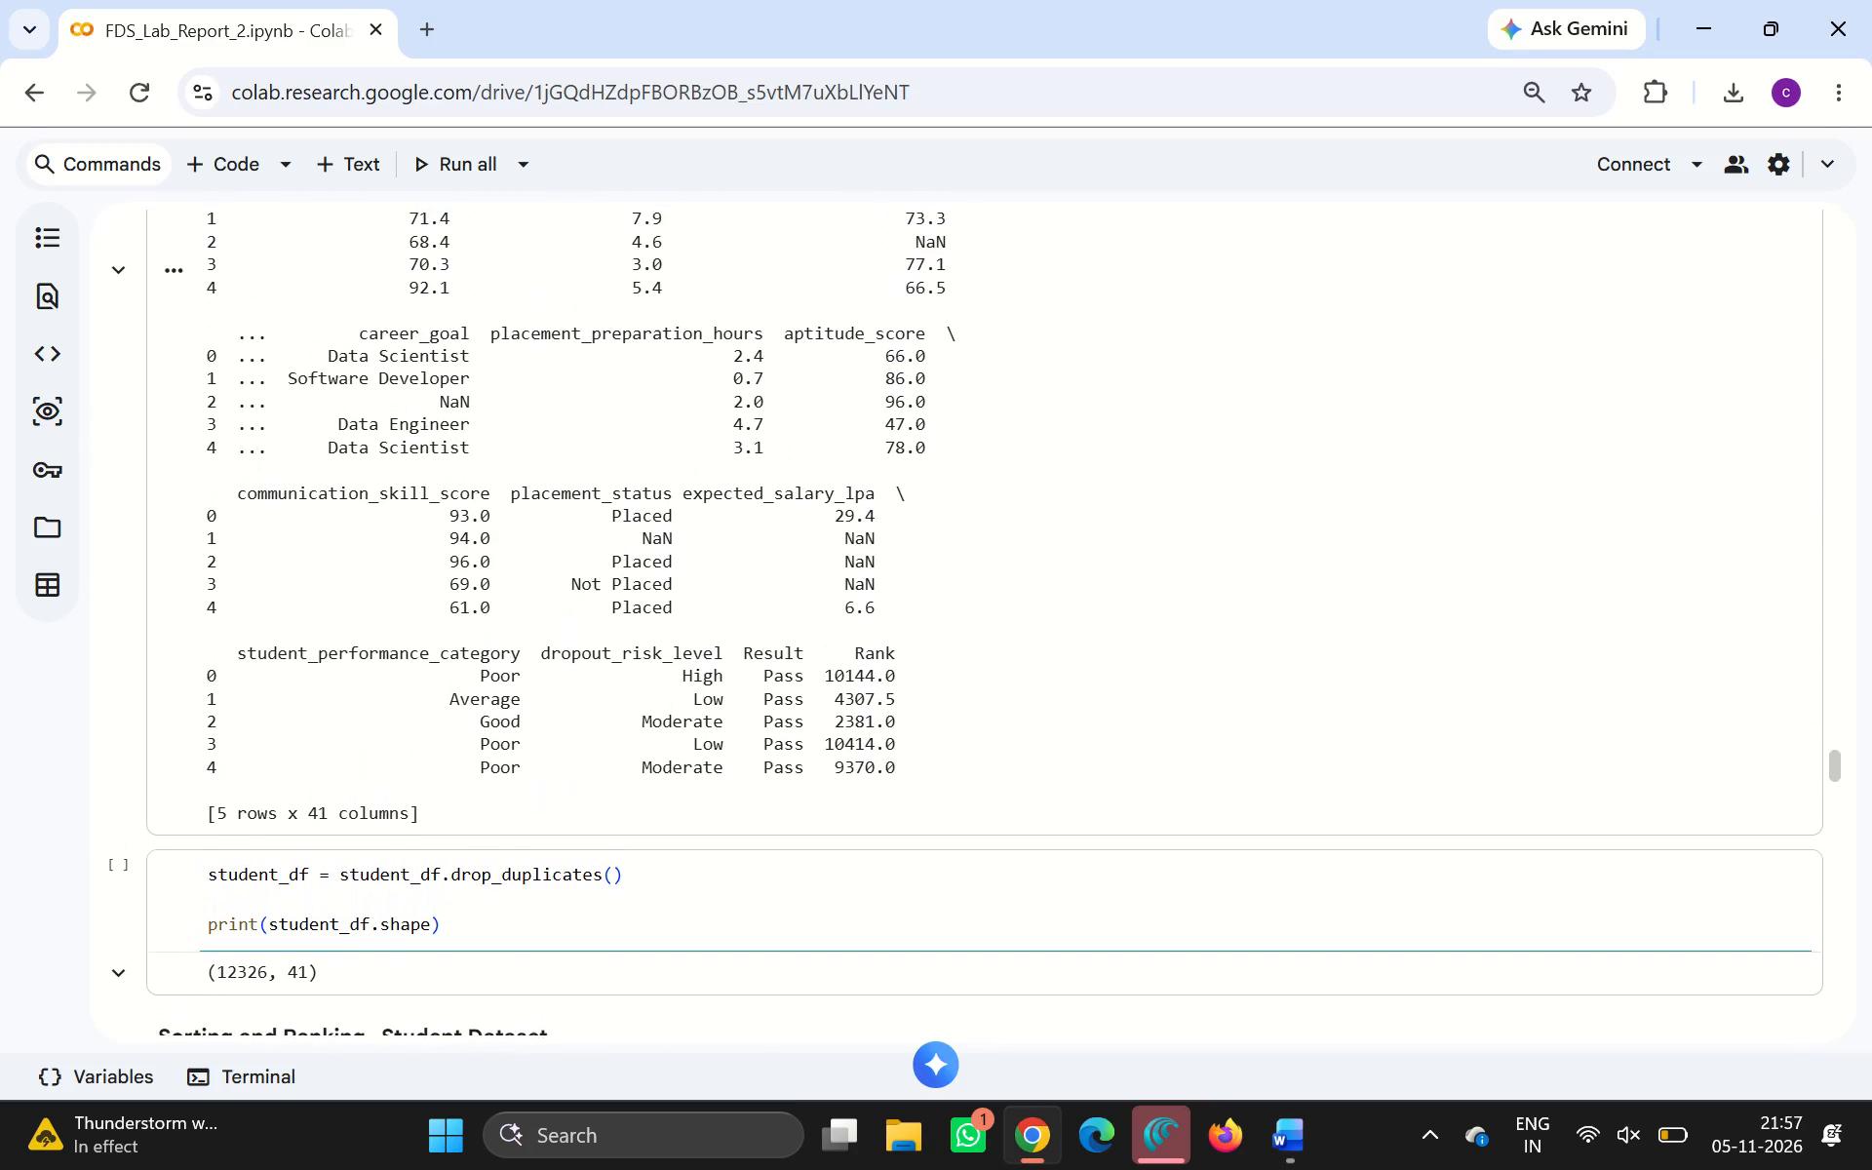
key(Print)
click(940, 358)
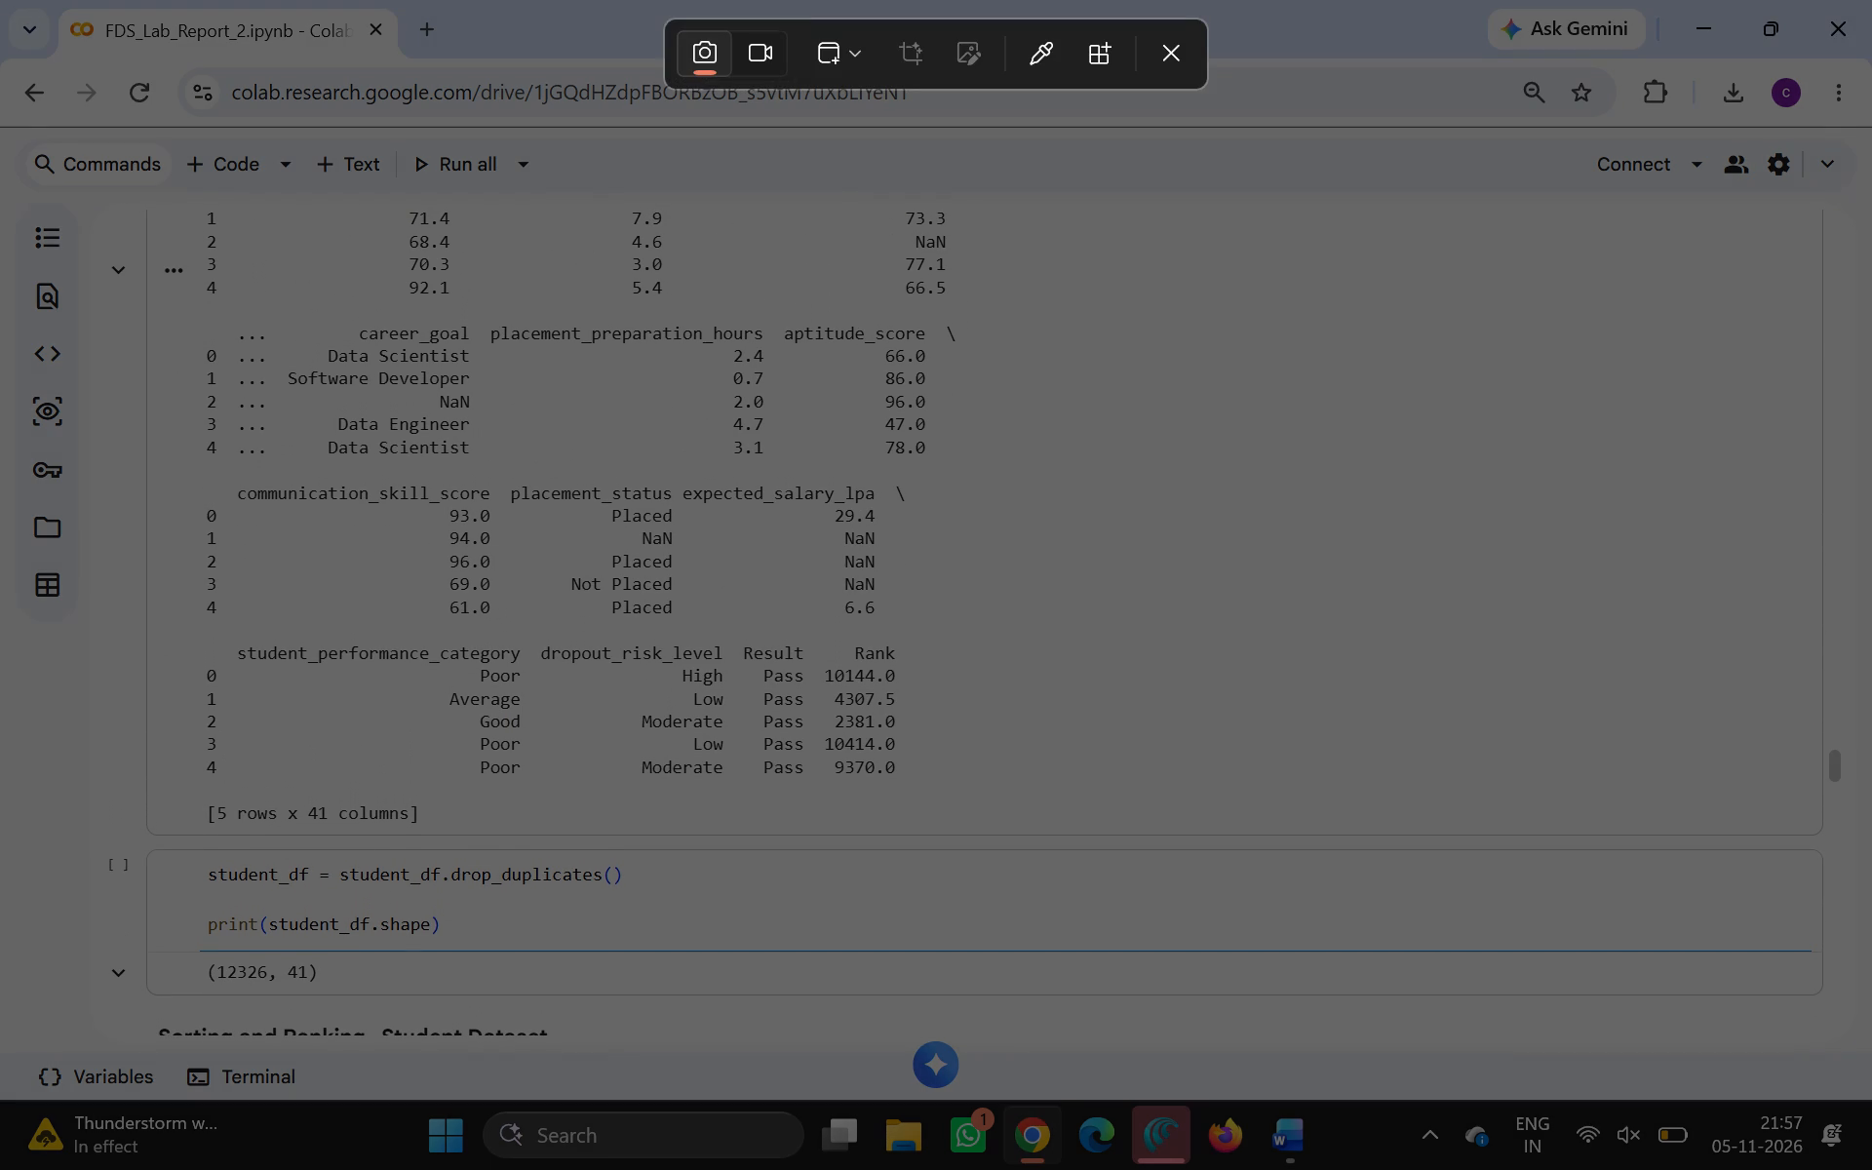
key(alt+Tab)
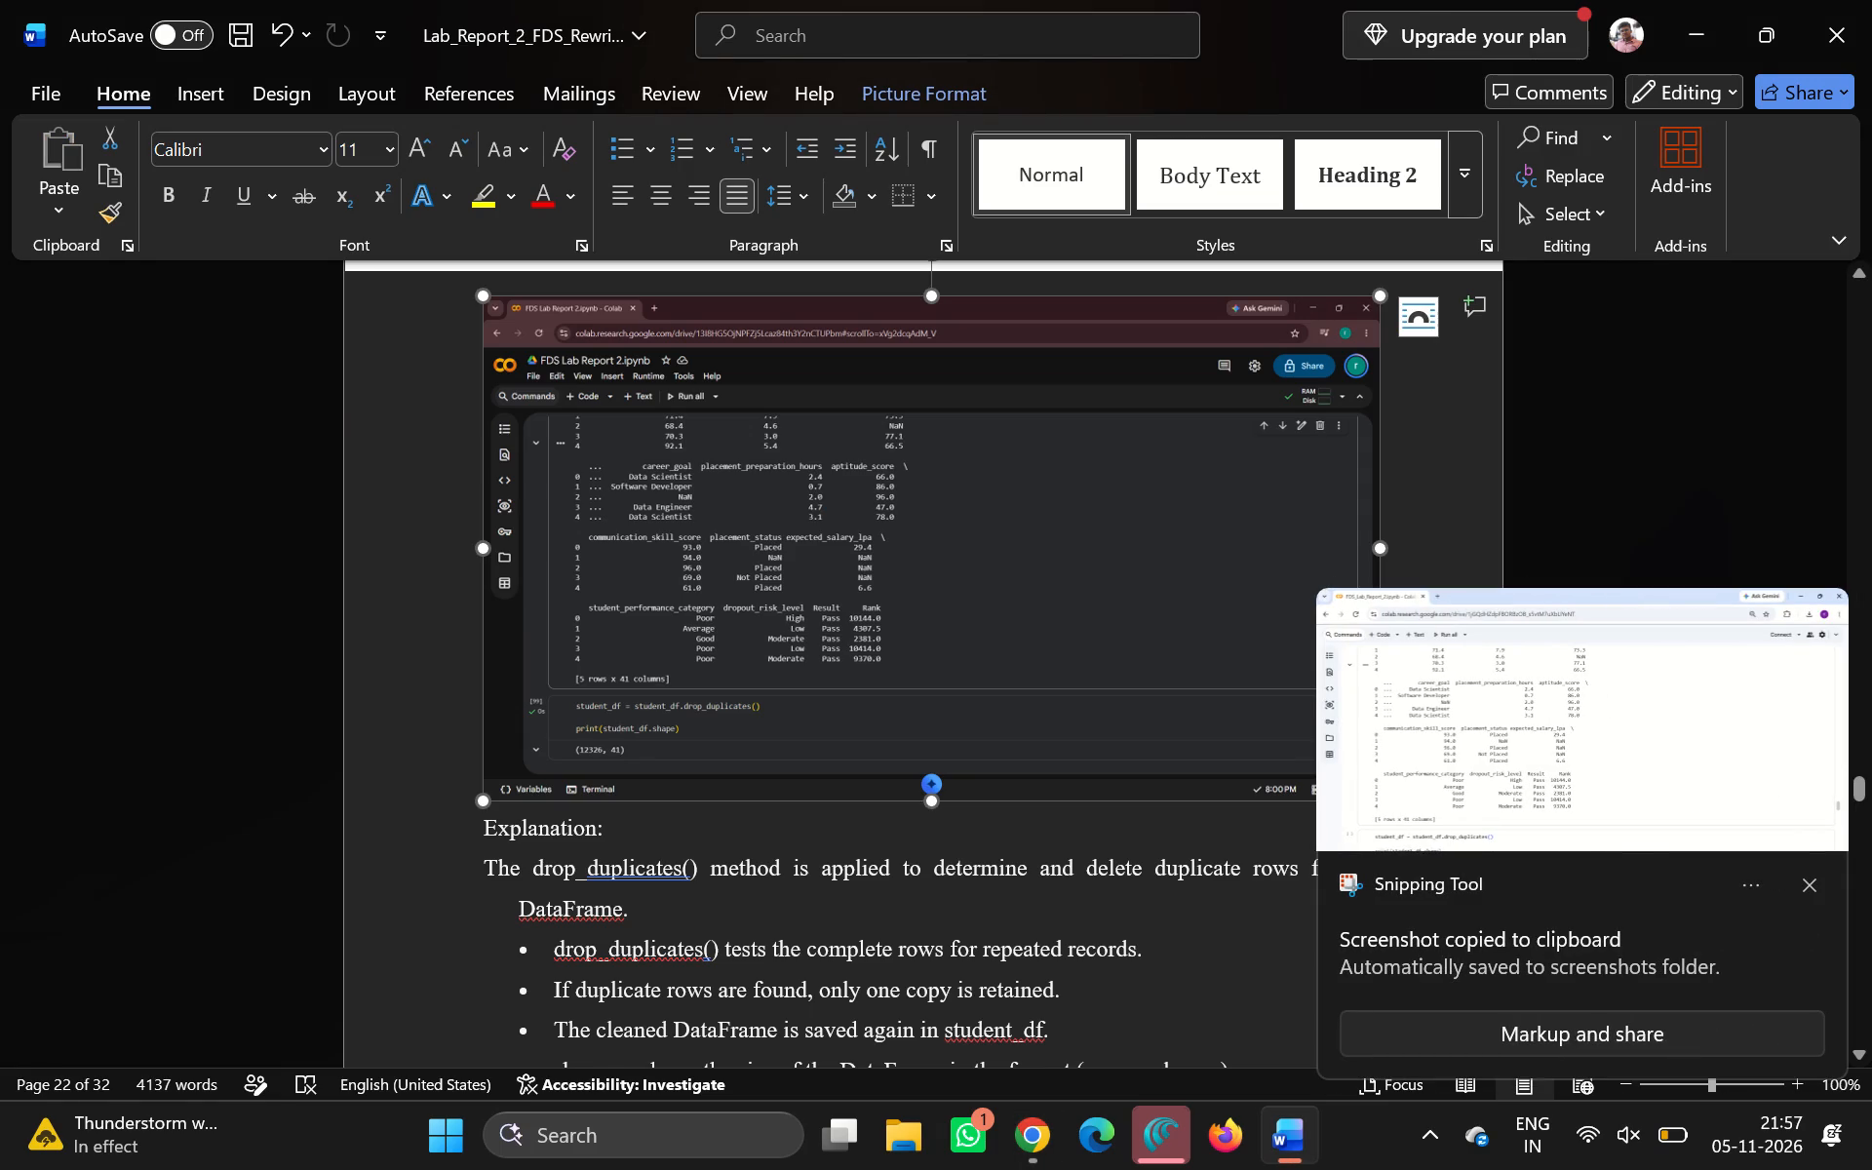
key(BackSpace)
key(ctrl+v)
Replace the old picture under "4. Sorting and Ranking- Student Dataset" with a fresh window screenshot of the Colab cell sorting by "CGPA" in descending order.
scroll(875, 391, down, 2)
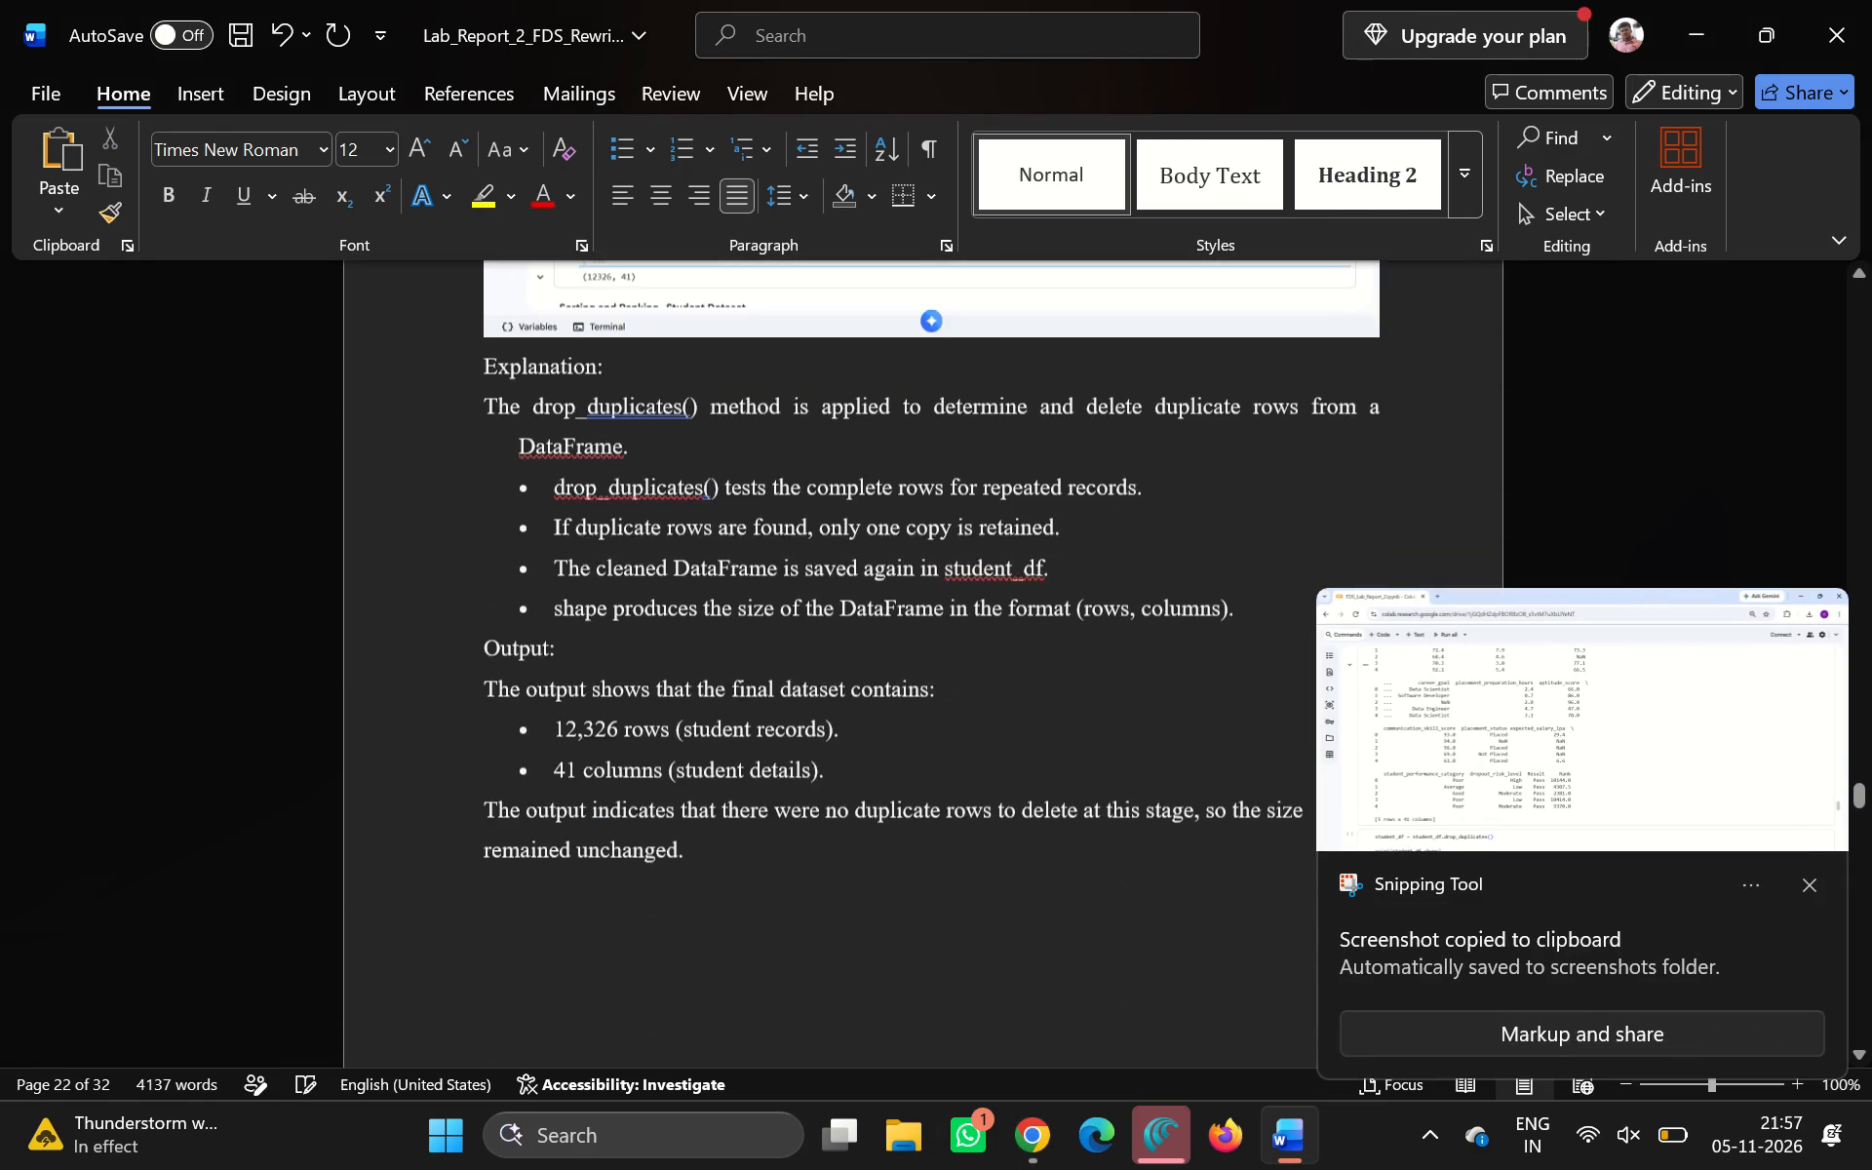
scroll(875, 391, down, 3)
scroll(875, 391, up, 1)
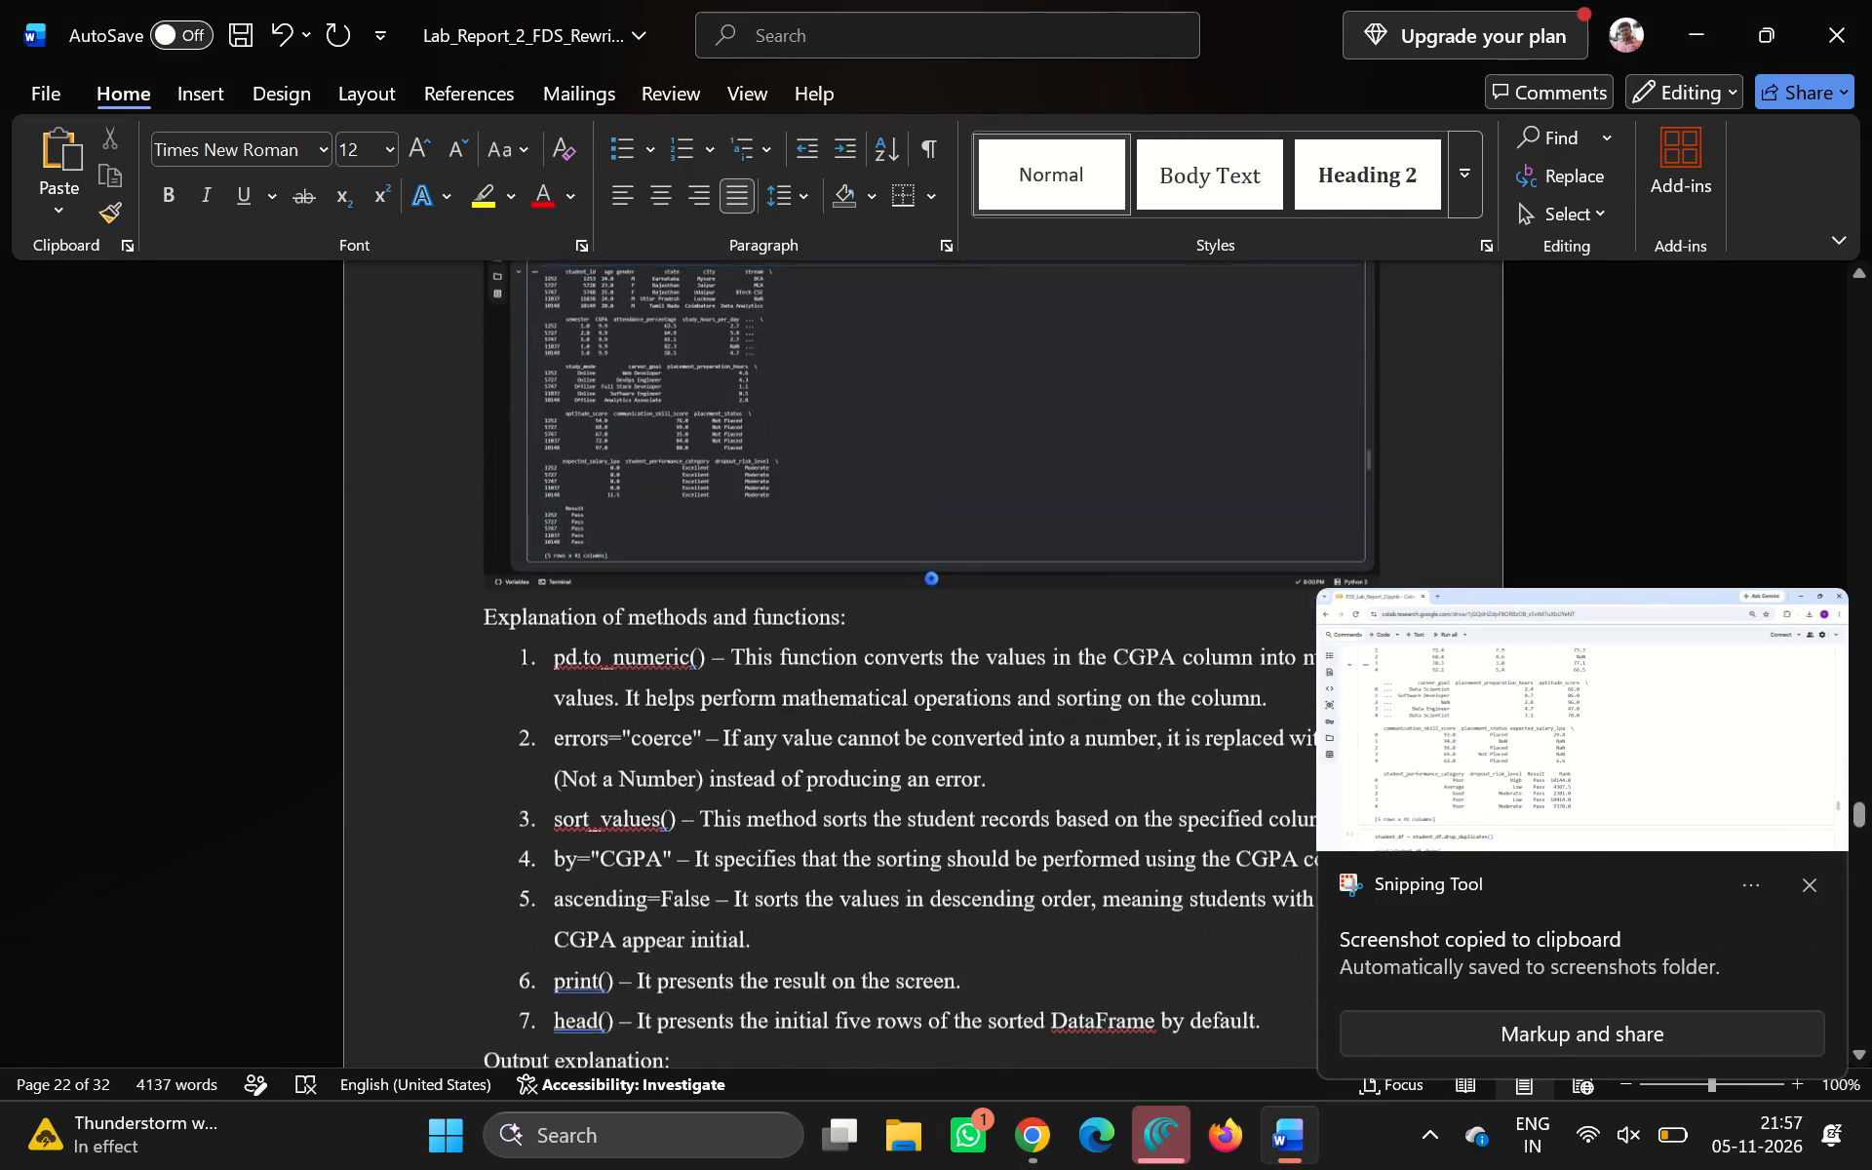
scroll(875, 391, up, 1)
click(765, 492)
key(alt+Tab)
scroll(765, 492, down, 1)
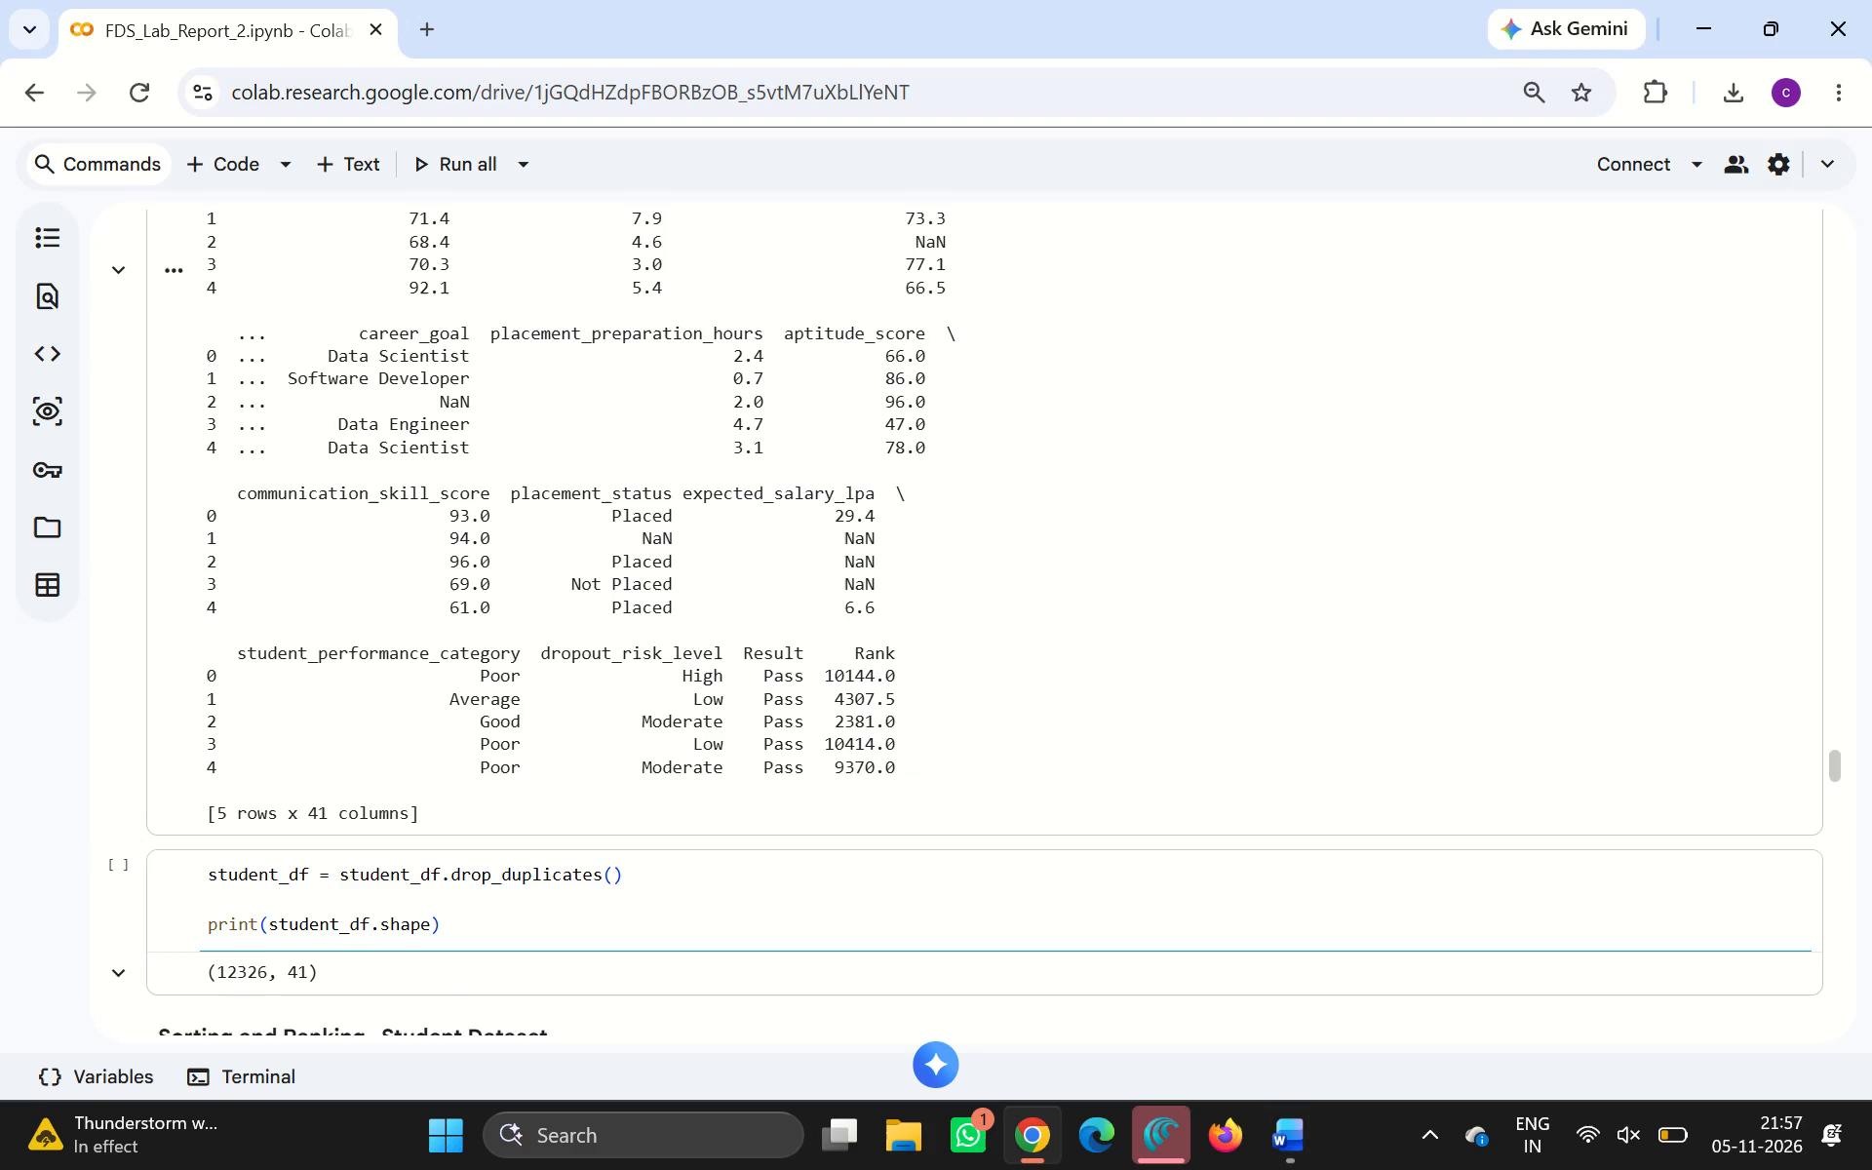
scroll(765, 492, down, 4)
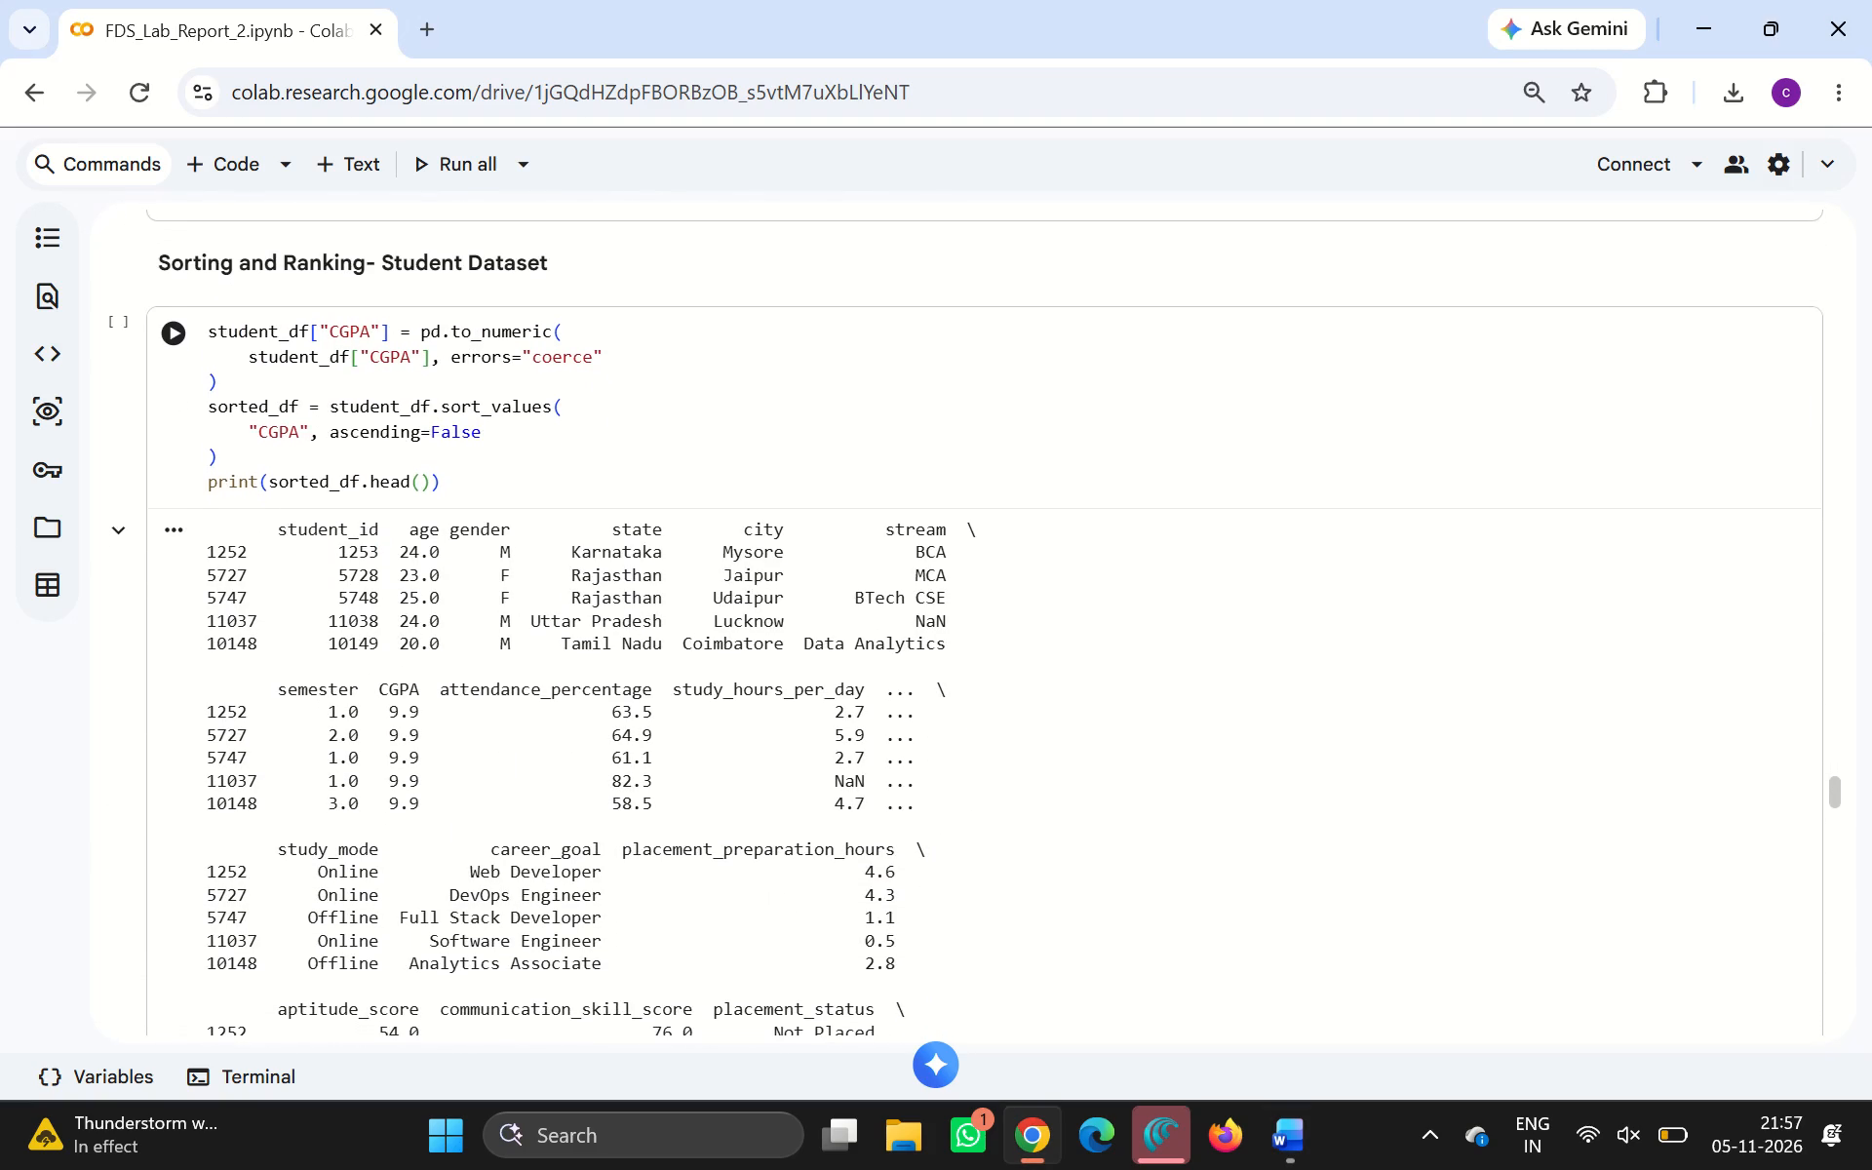
key(Print)
click(710, 540)
key(alt+Tab)
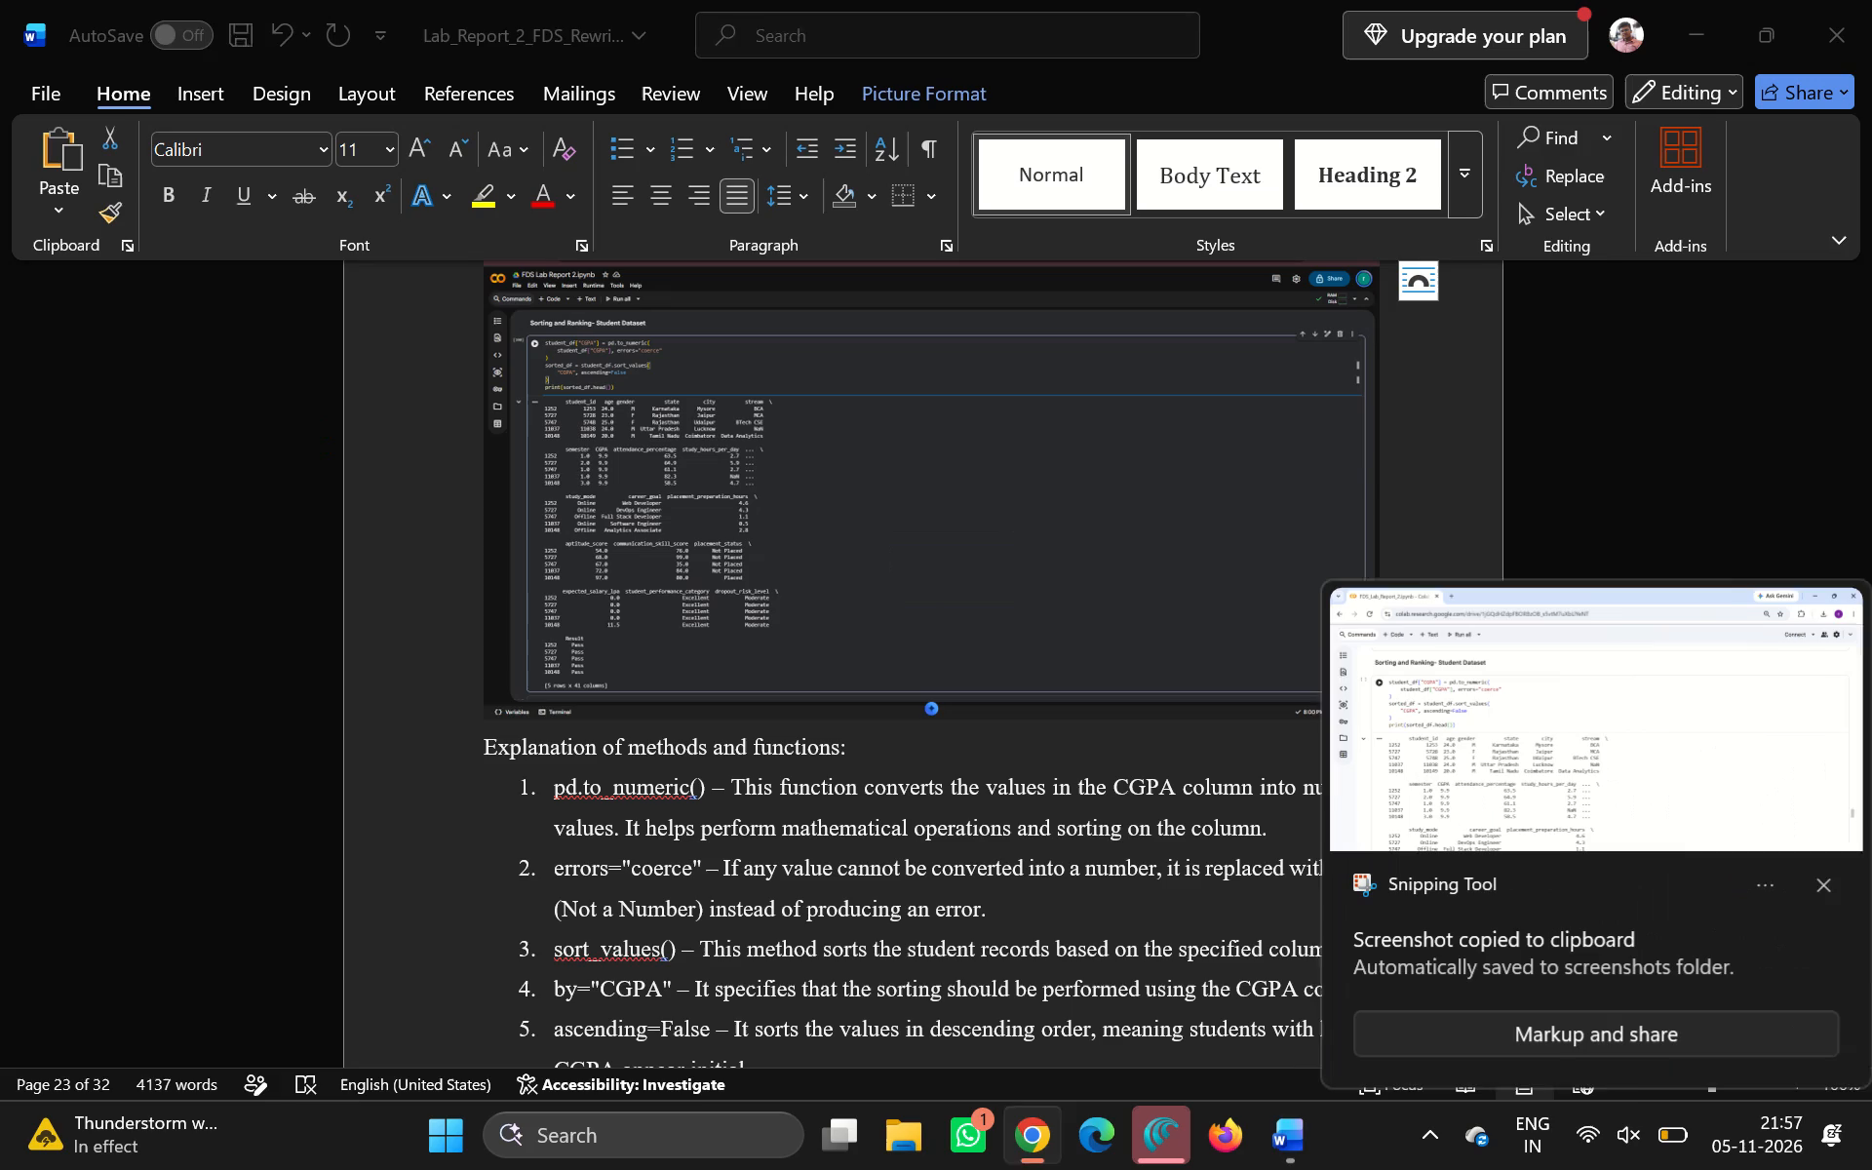
key(BackSpace)
key(ctrl+v)
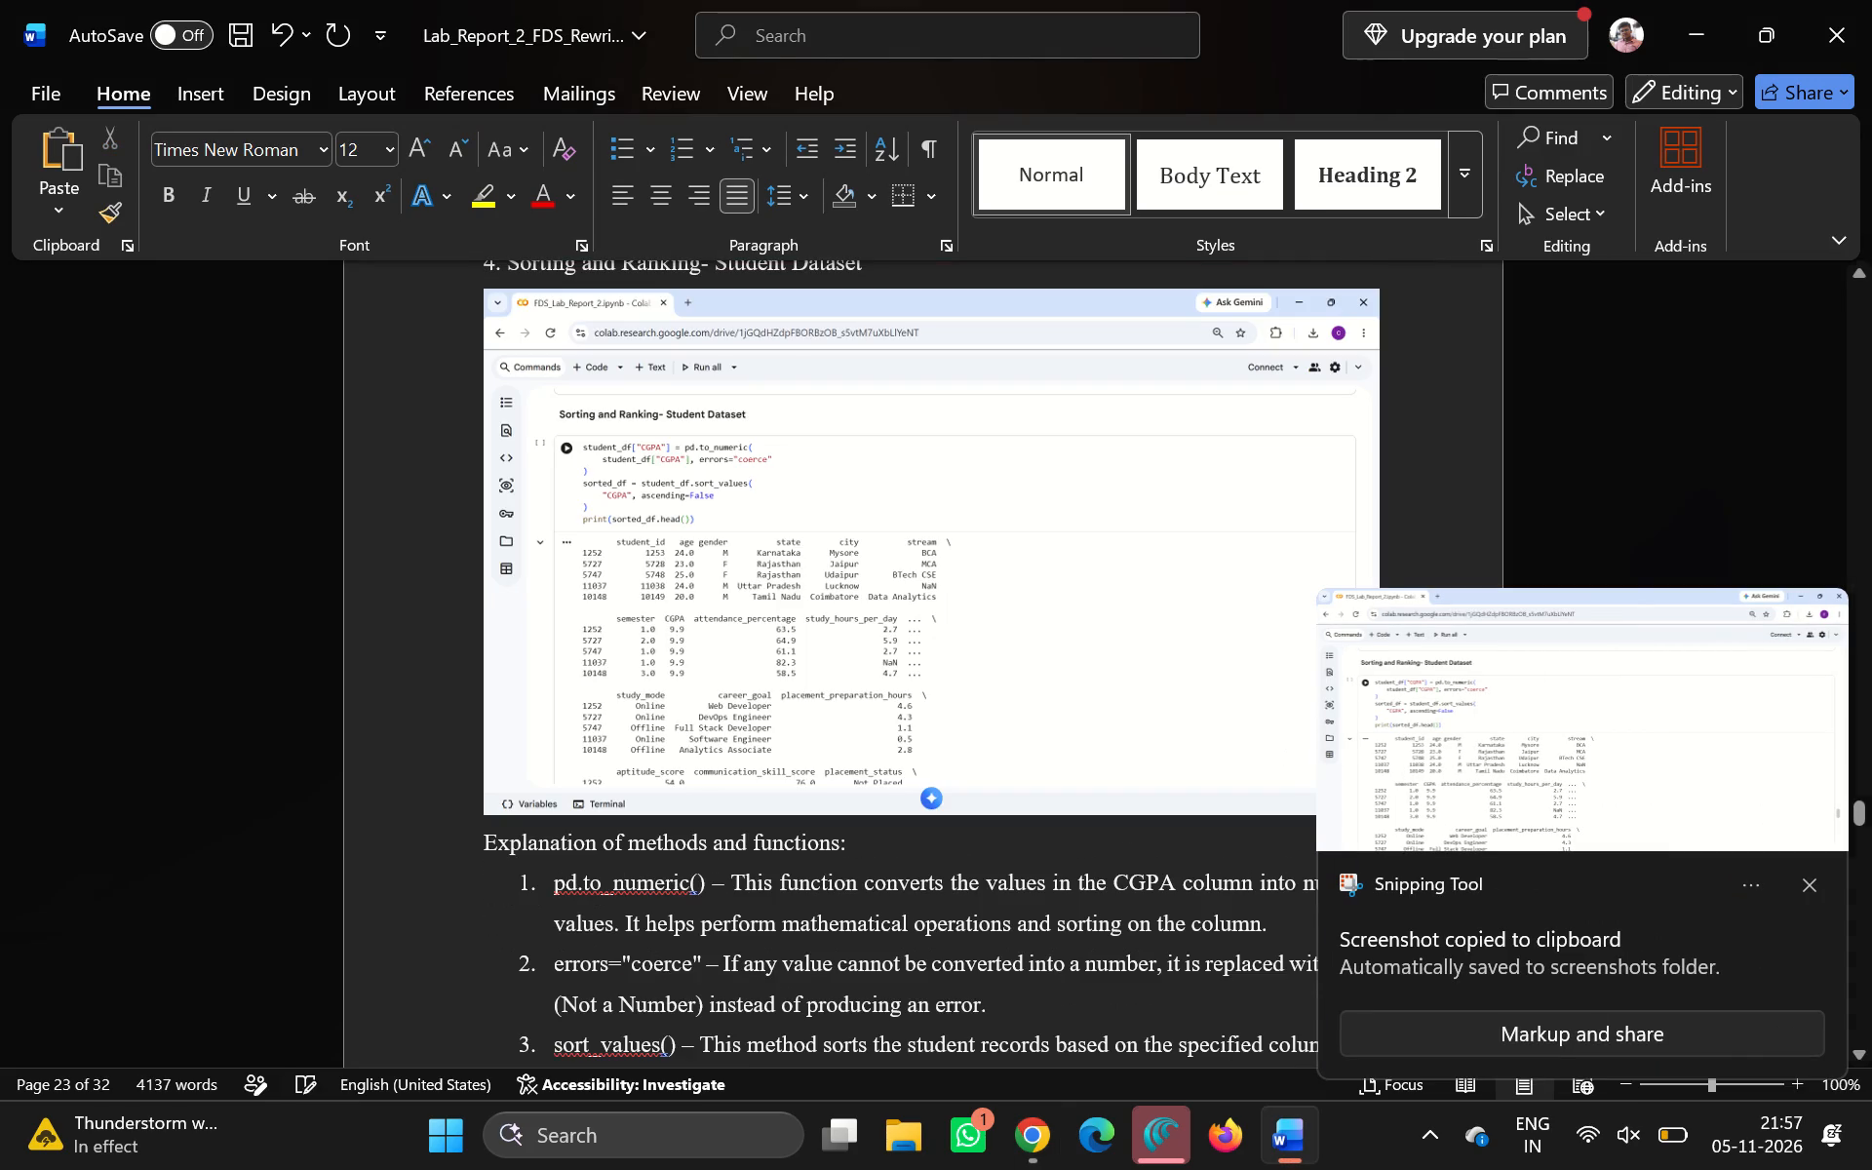
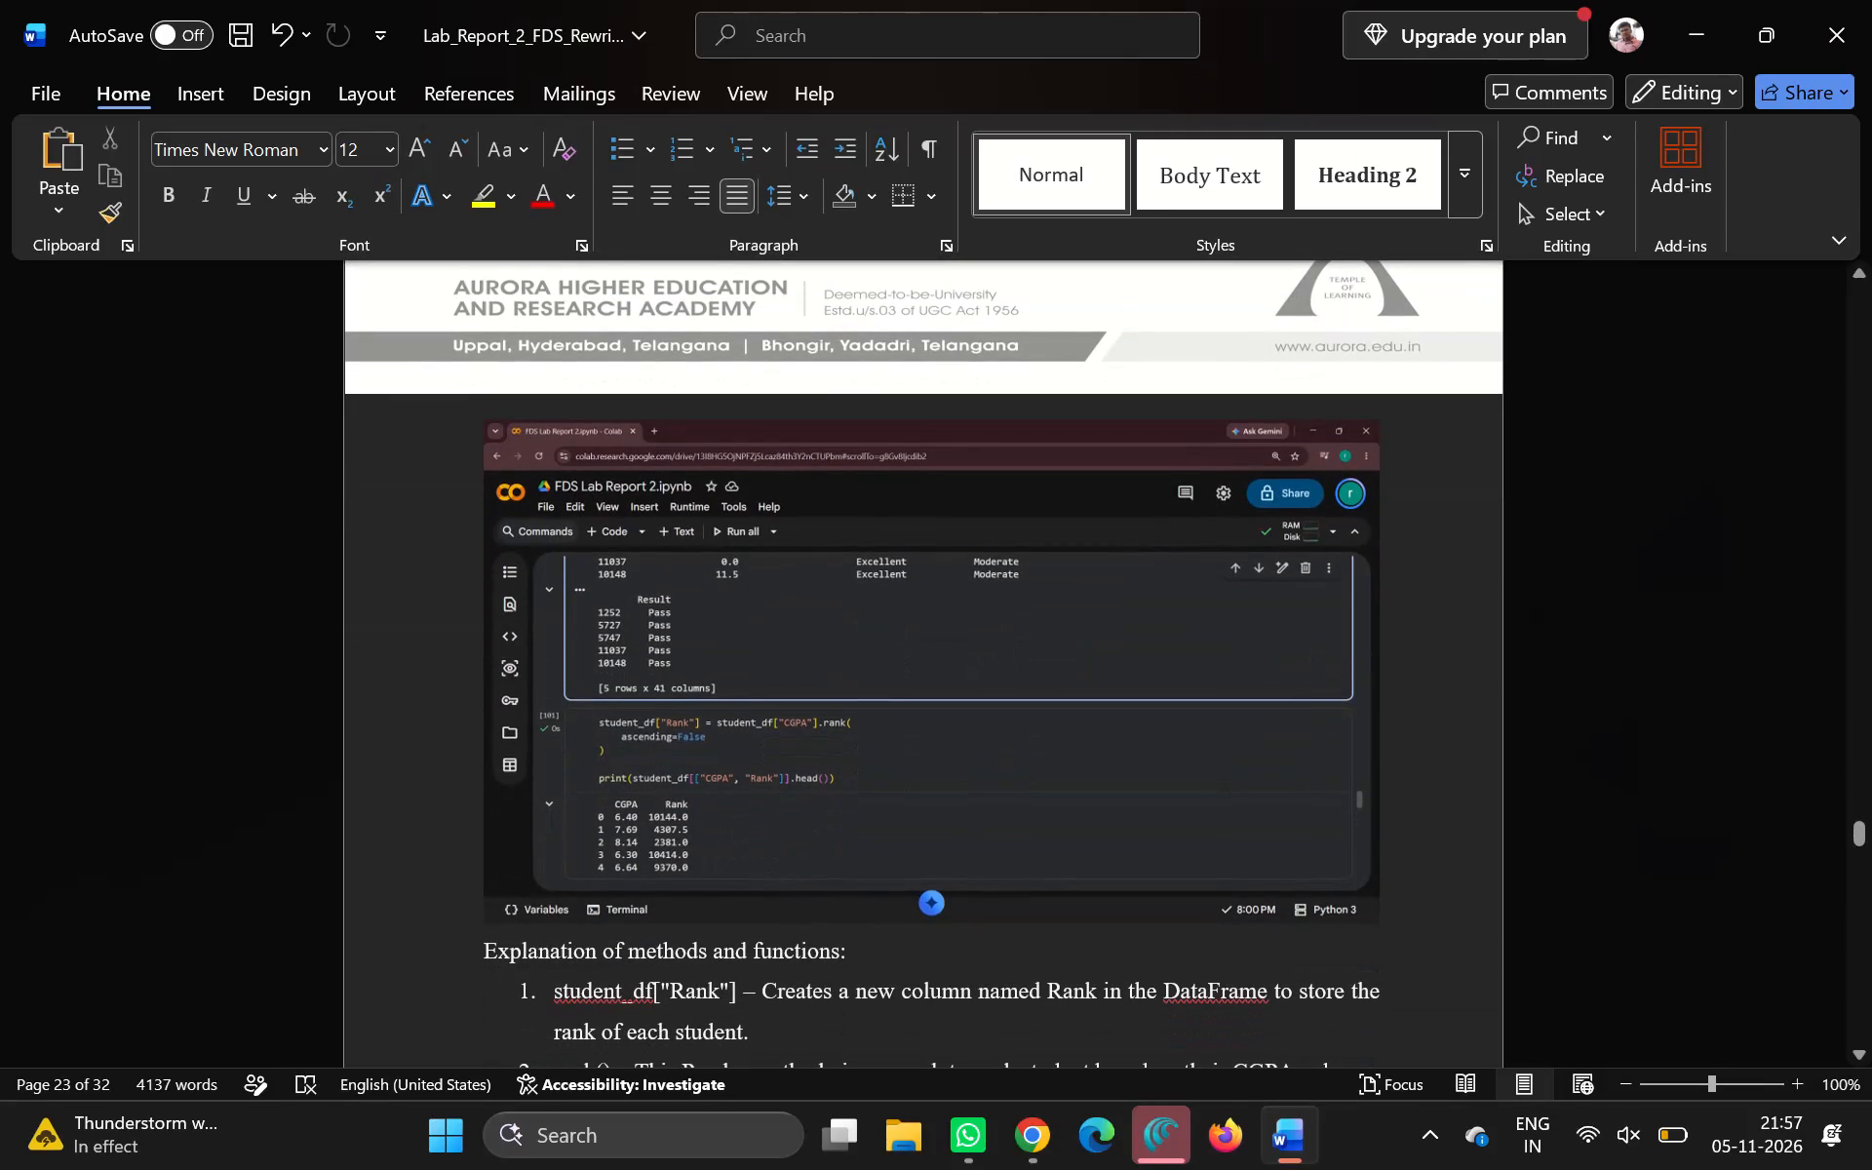
Replace the old picture above the student_df["Rank"] explanation with a fresh window screenshot of the Colab cell ranking students by "CGPA".
click(881, 753)
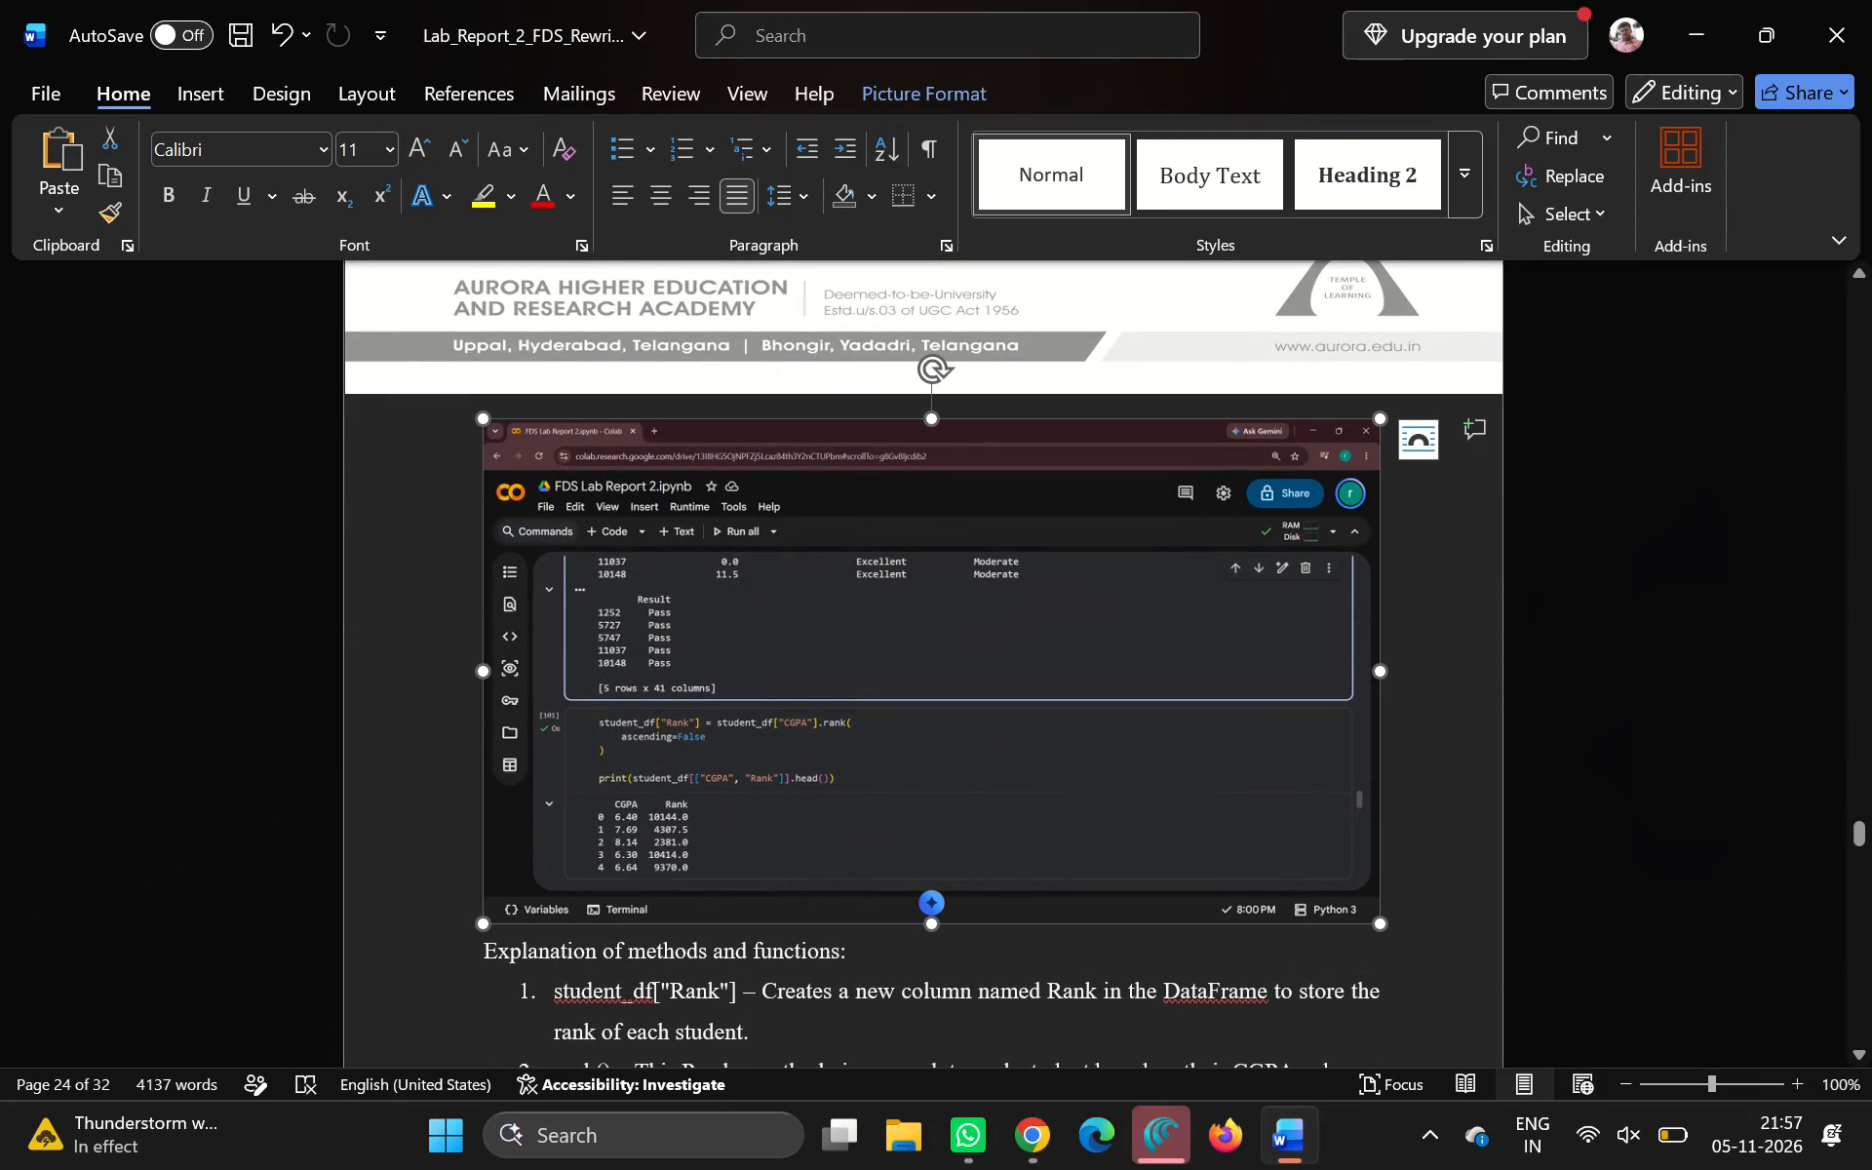
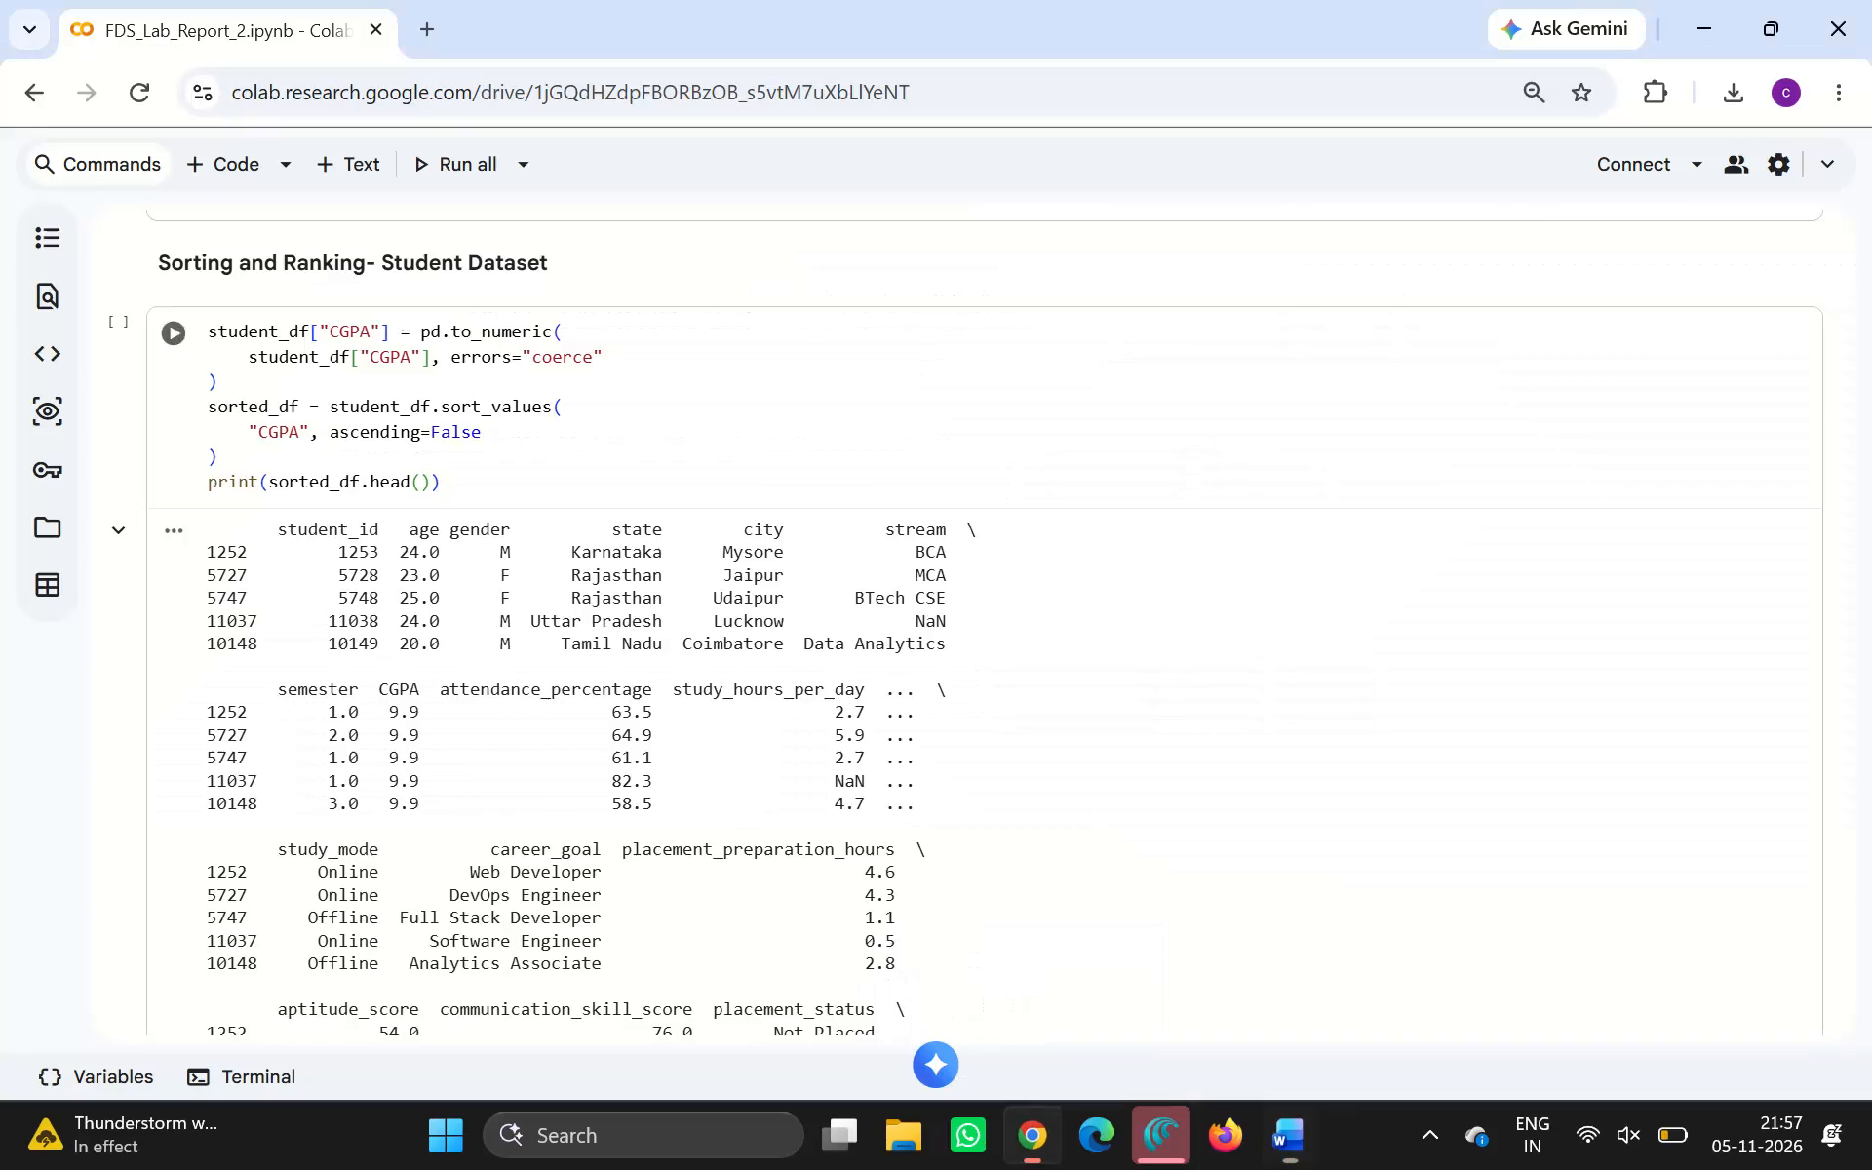
Replace the old picture above the student_df["Rank"] explanation with a fresh window screenshot of the Colab CGPA rank cell and its output.
scroll(769, 823, down, 4)
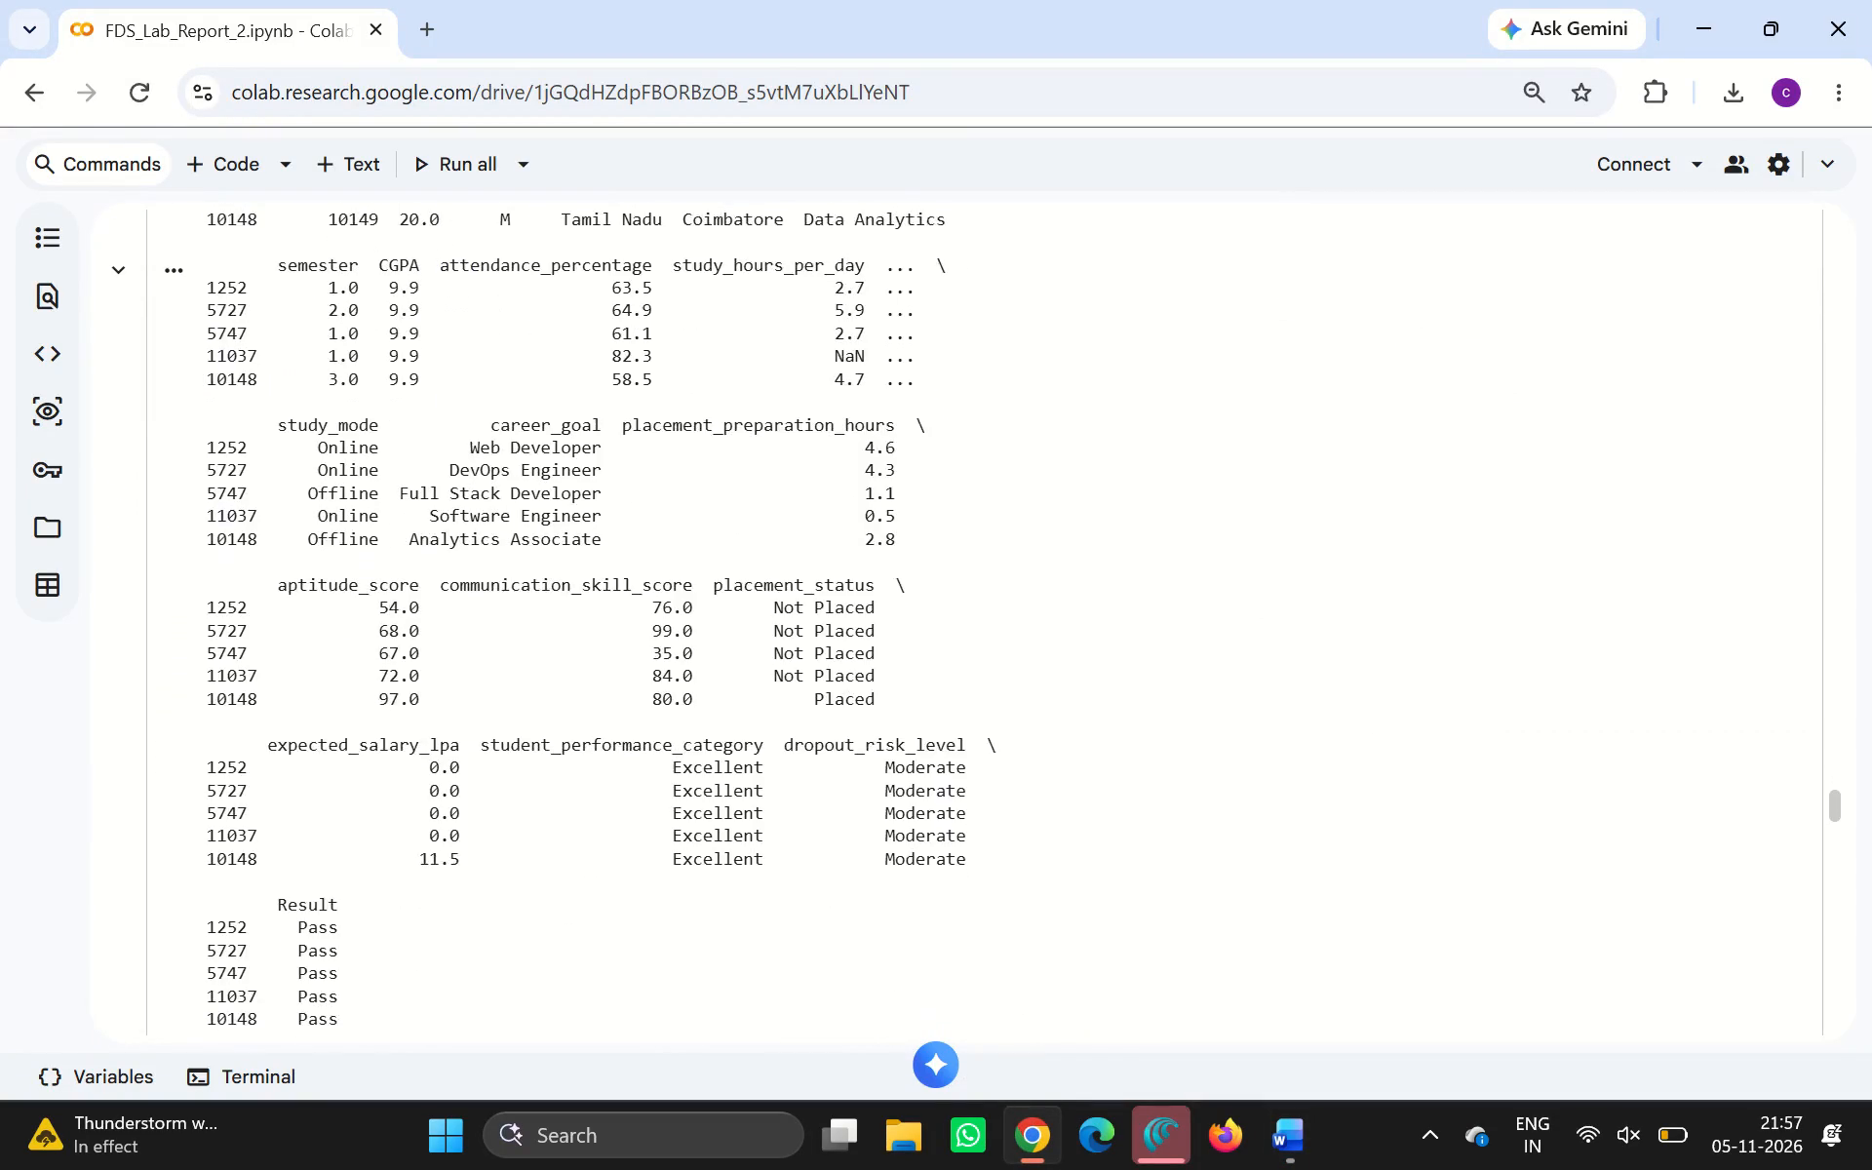
scroll(769, 823, down, 3)
scroll(769, 823, up, 1)
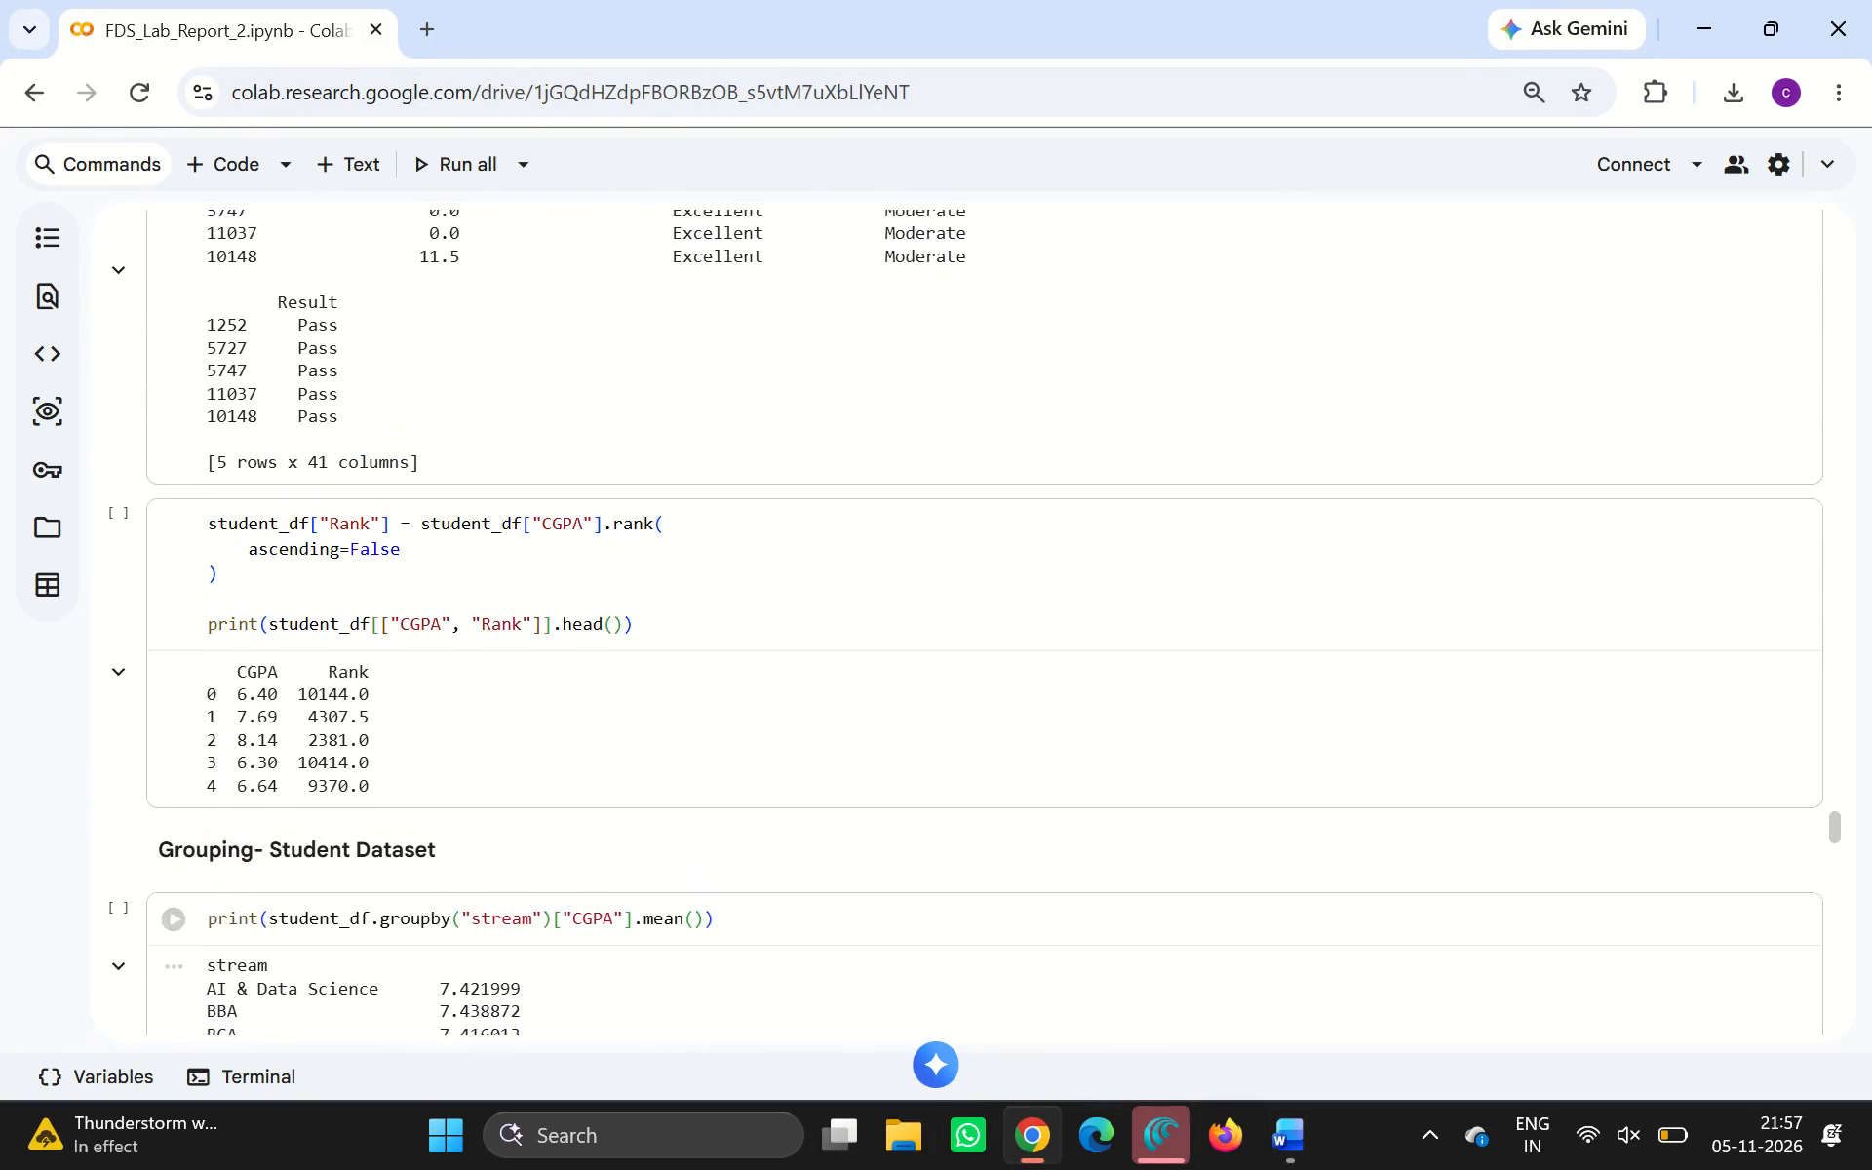
scroll(769, 823, up, 2)
key(Print)
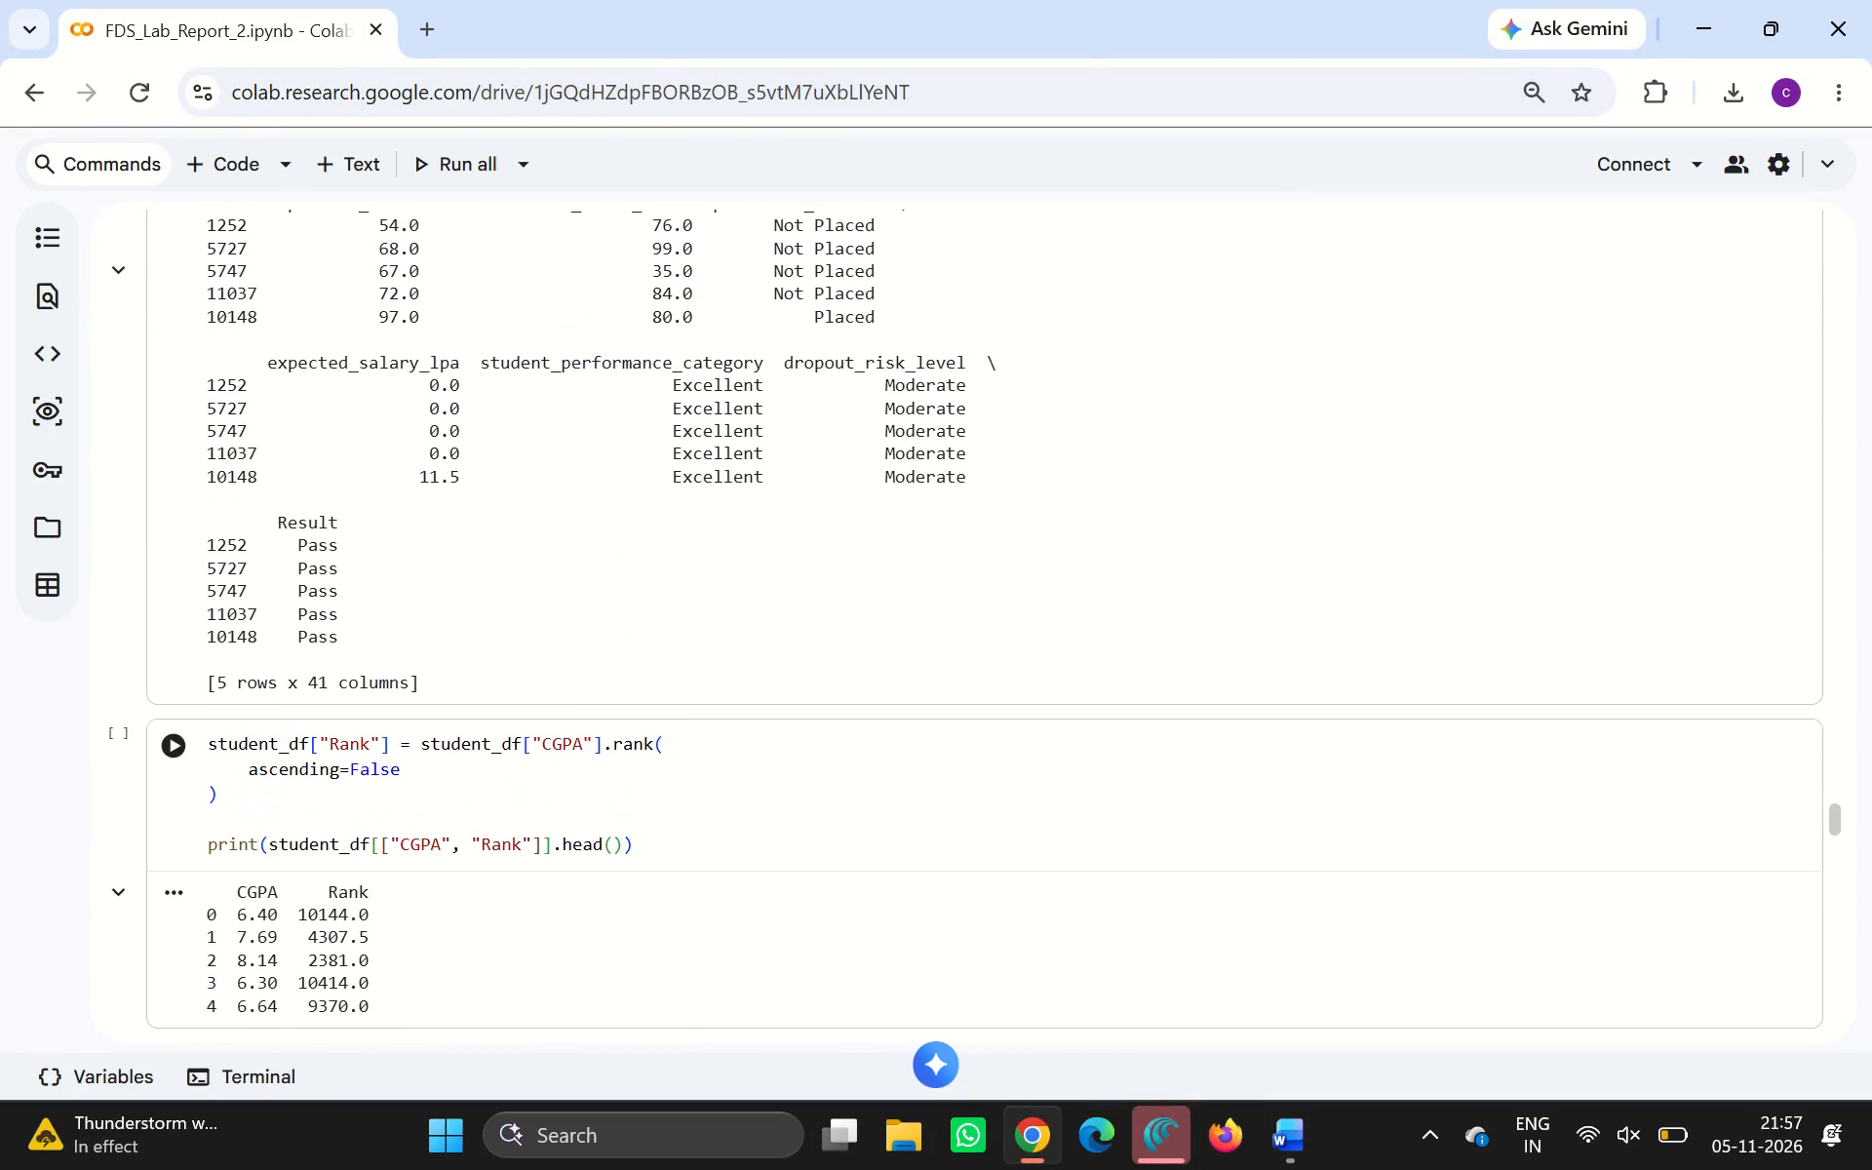
click(696, 810)
key(alt+Tab)
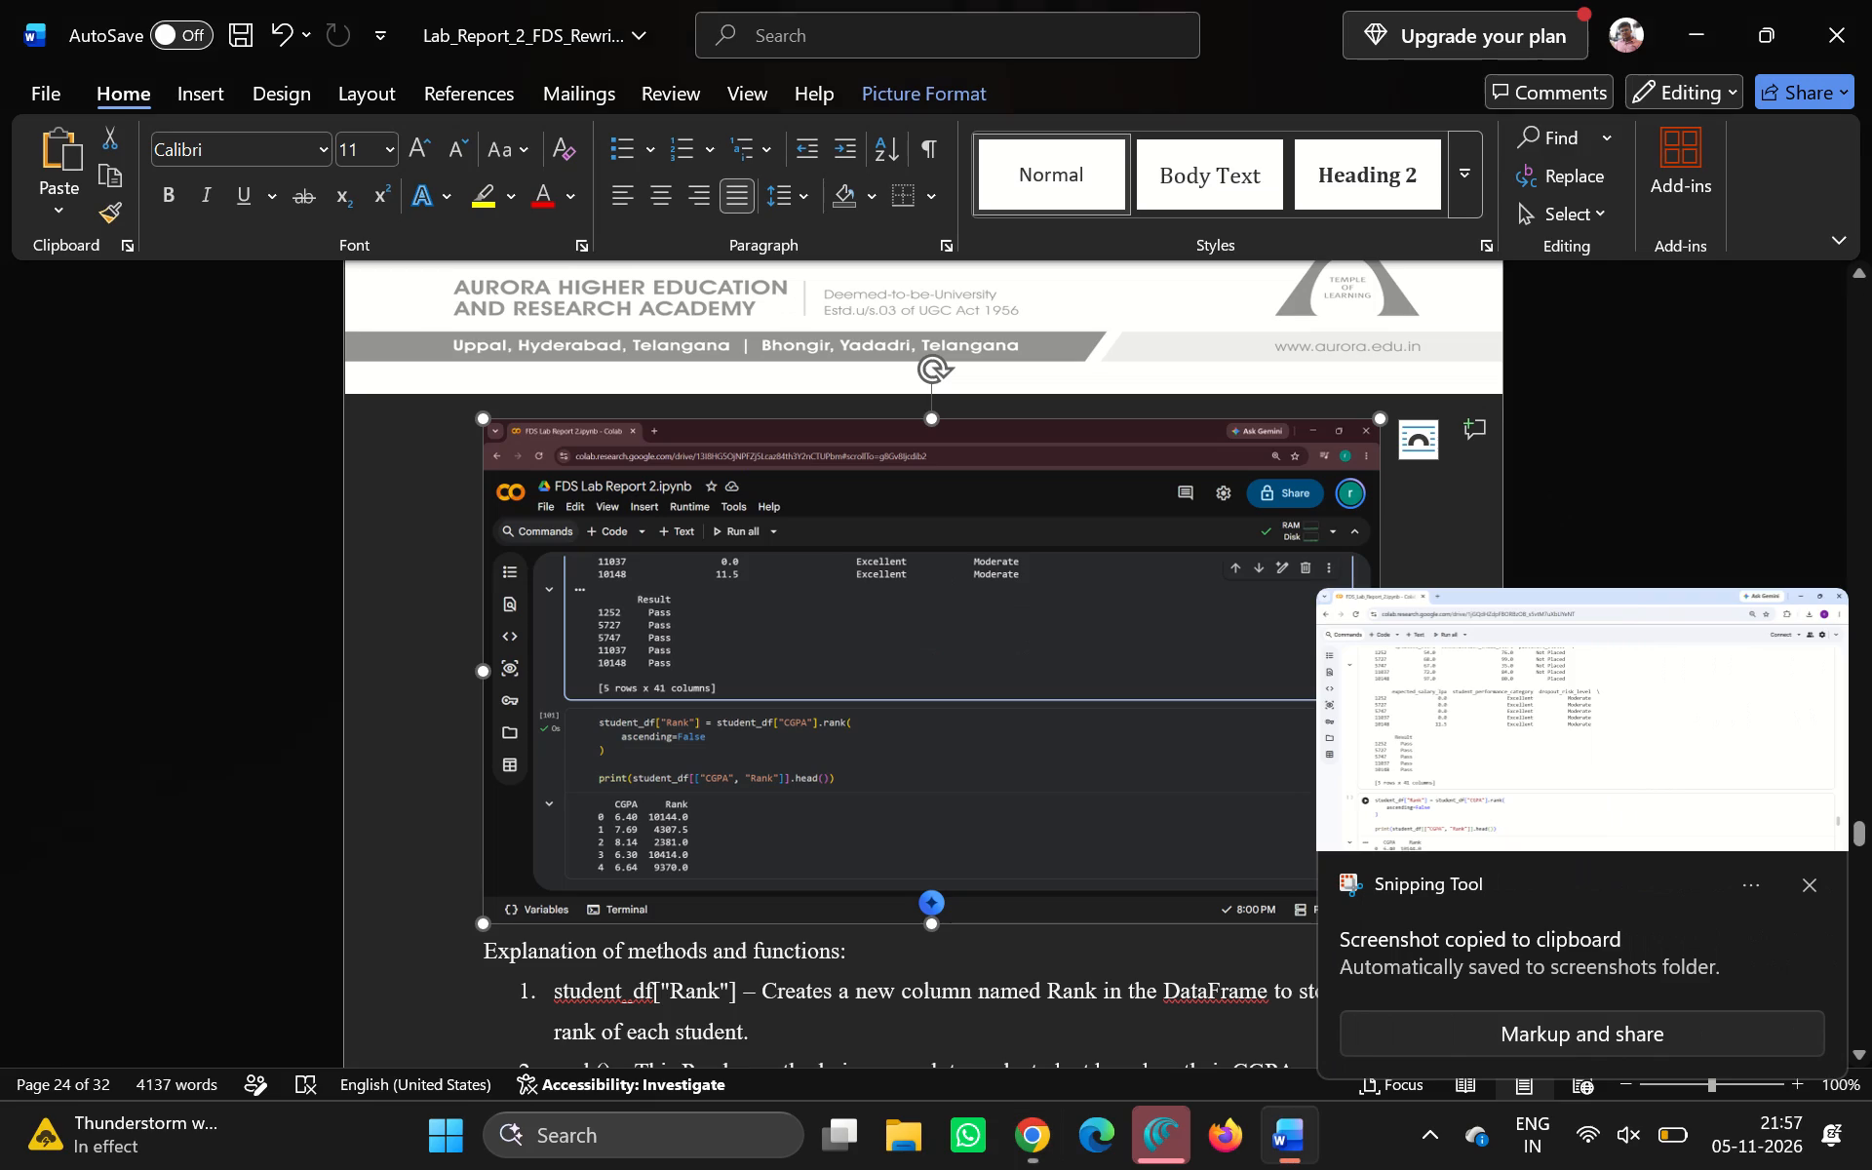
click(651, 790)
key(BackSpace)
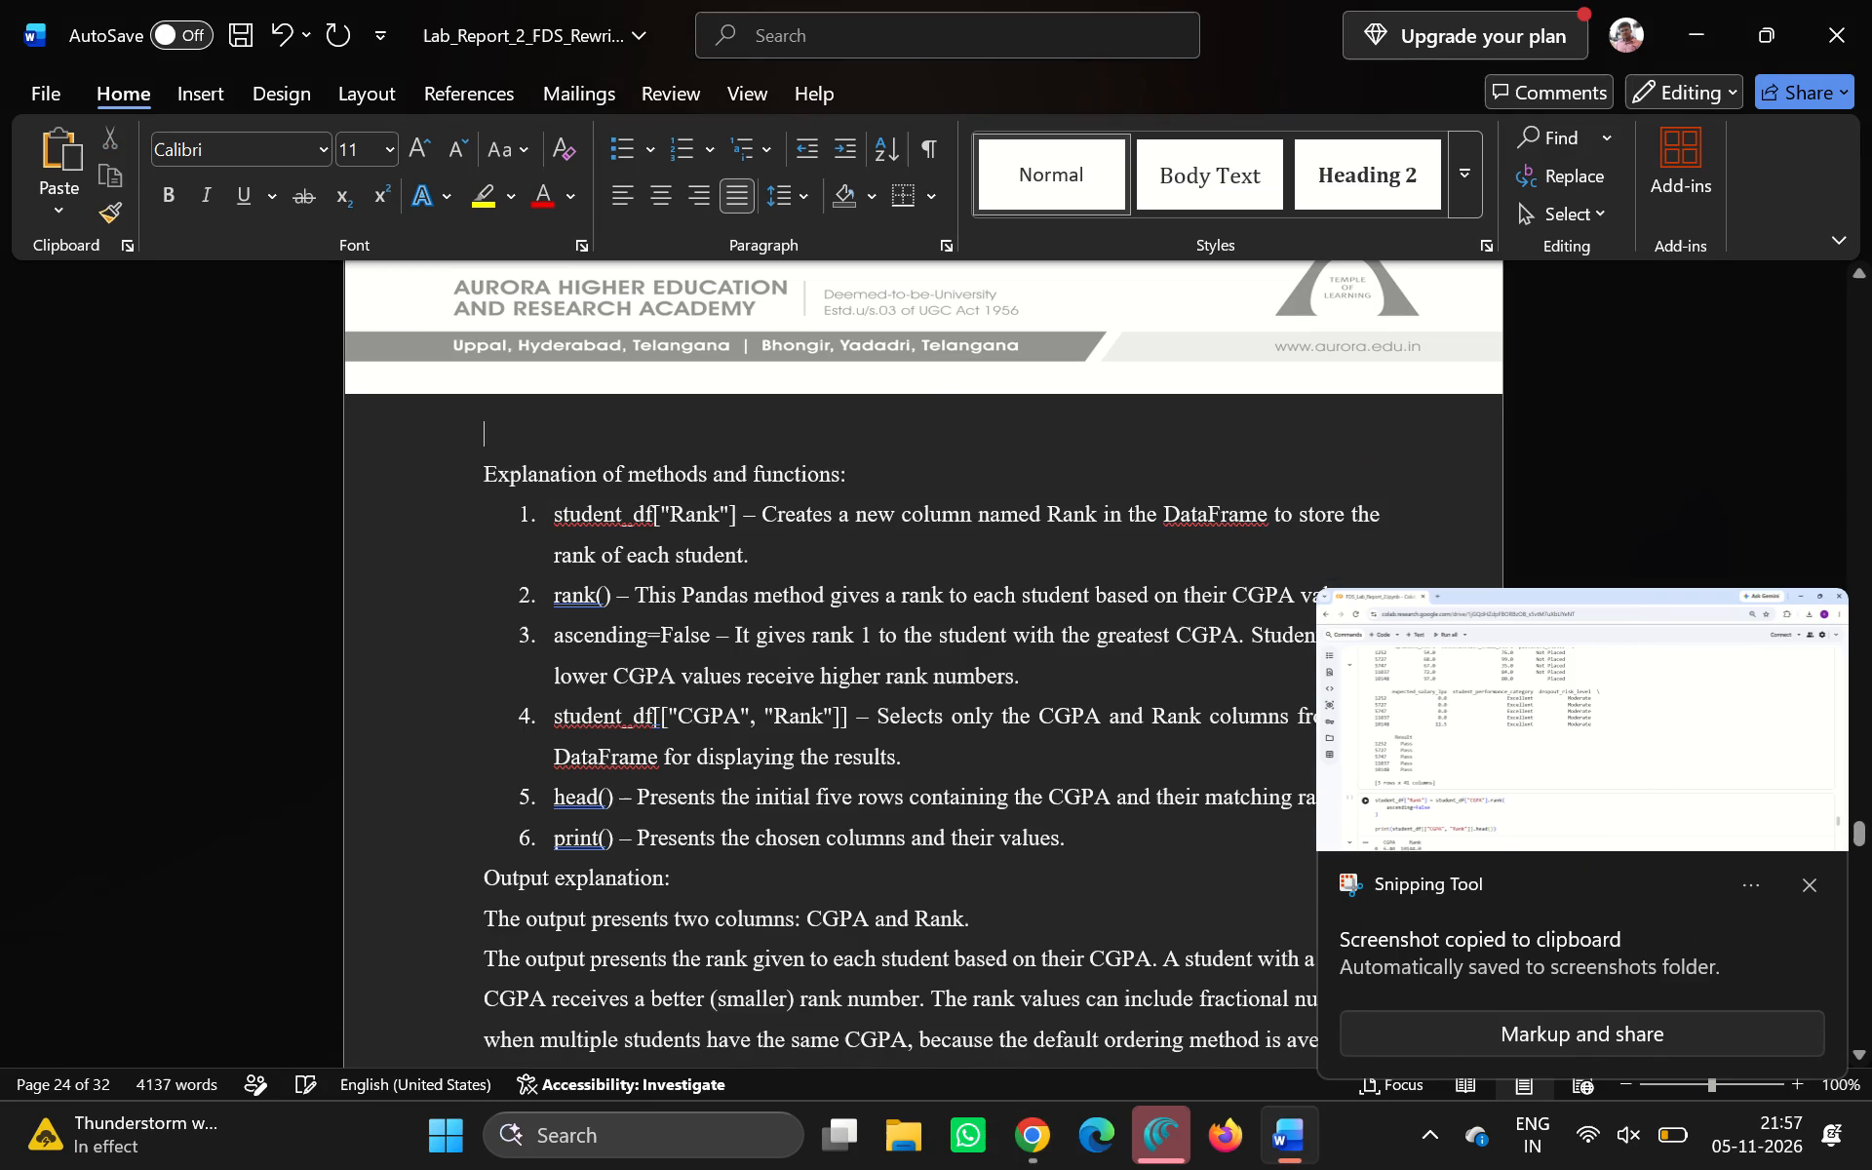
key(v)
key(BackSpace)
key(ctrl+v)
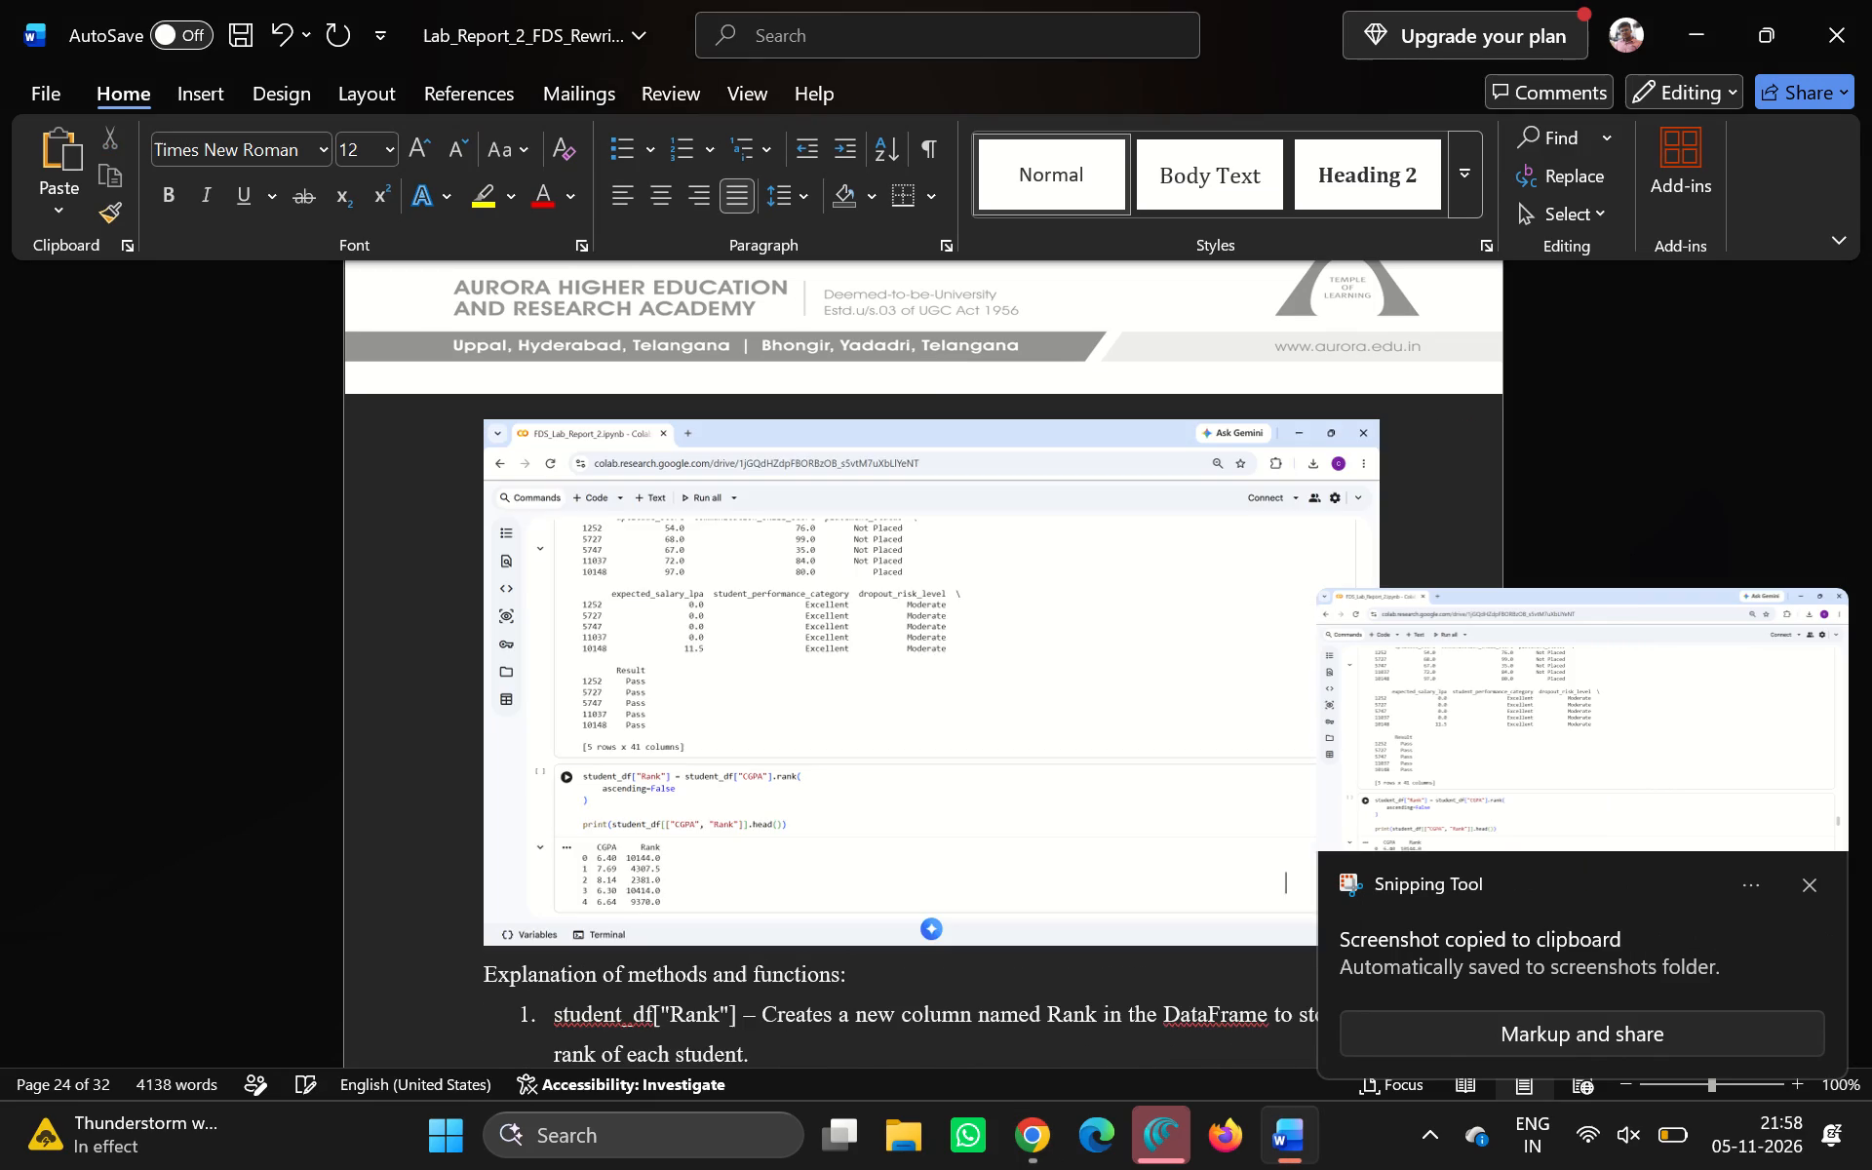
Replace the old picture under "Grouping- Student Dataset" with a fresh window screenshot of the Colab groupby("stream") CGPA mean and max cells.
scroll(651, 790, down, 4)
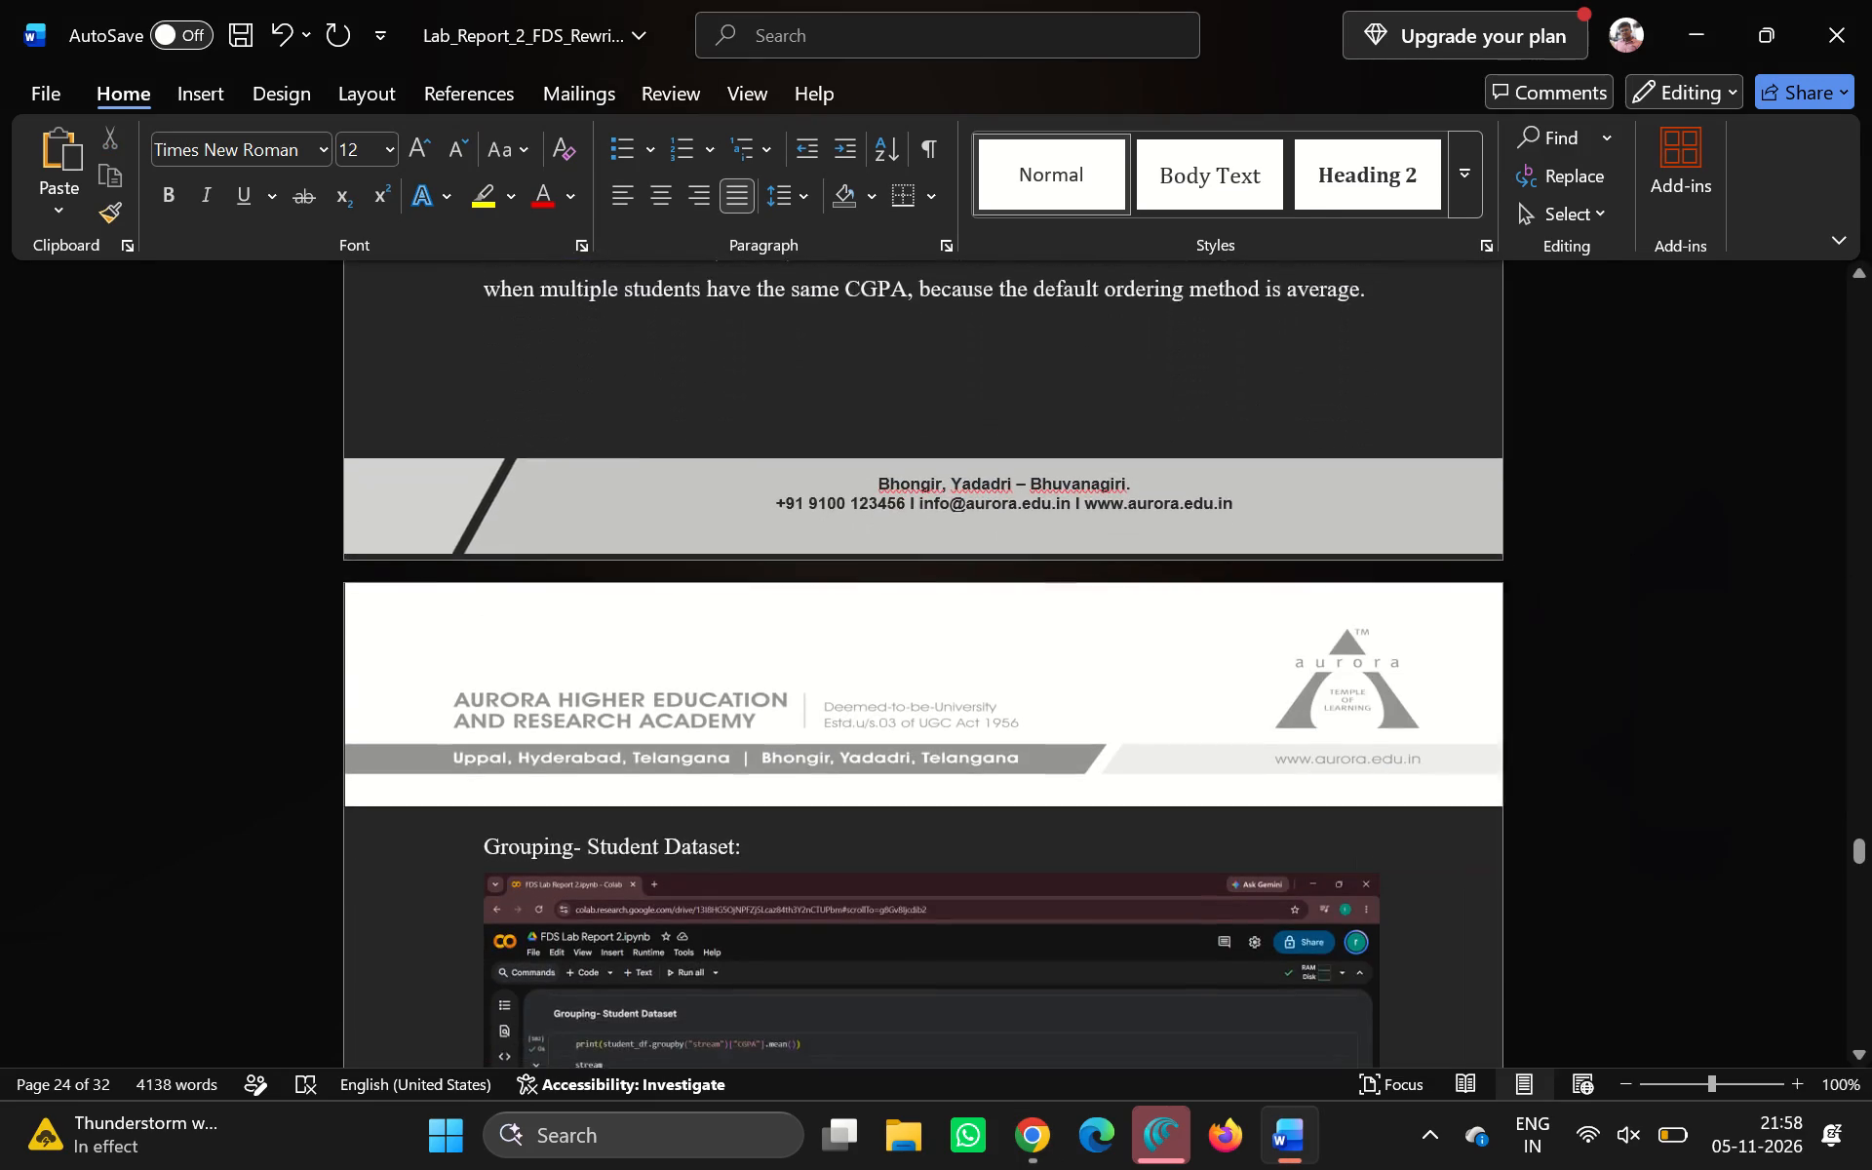
scroll(651, 790, down, 2)
click(712, 703)
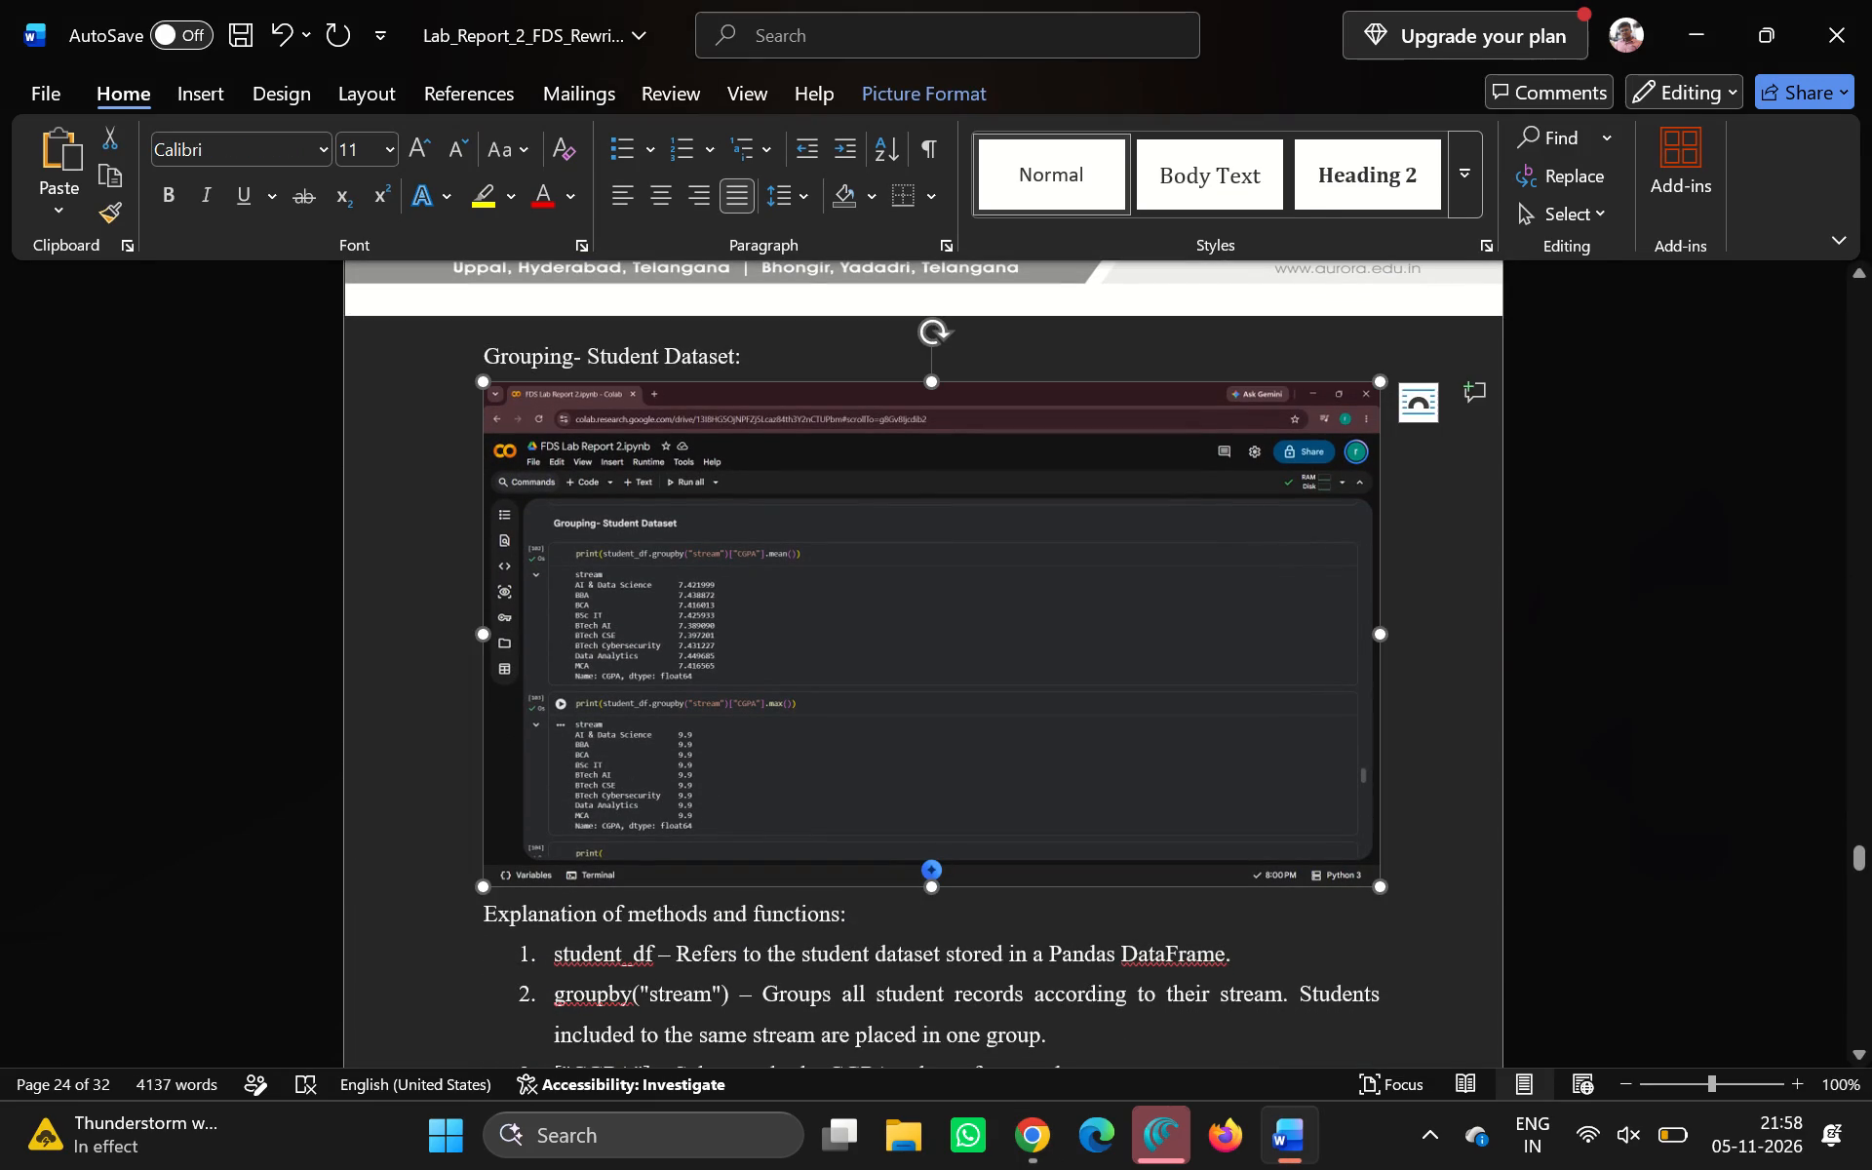
key(alt+Tab)
scroll(712, 703, down, 2)
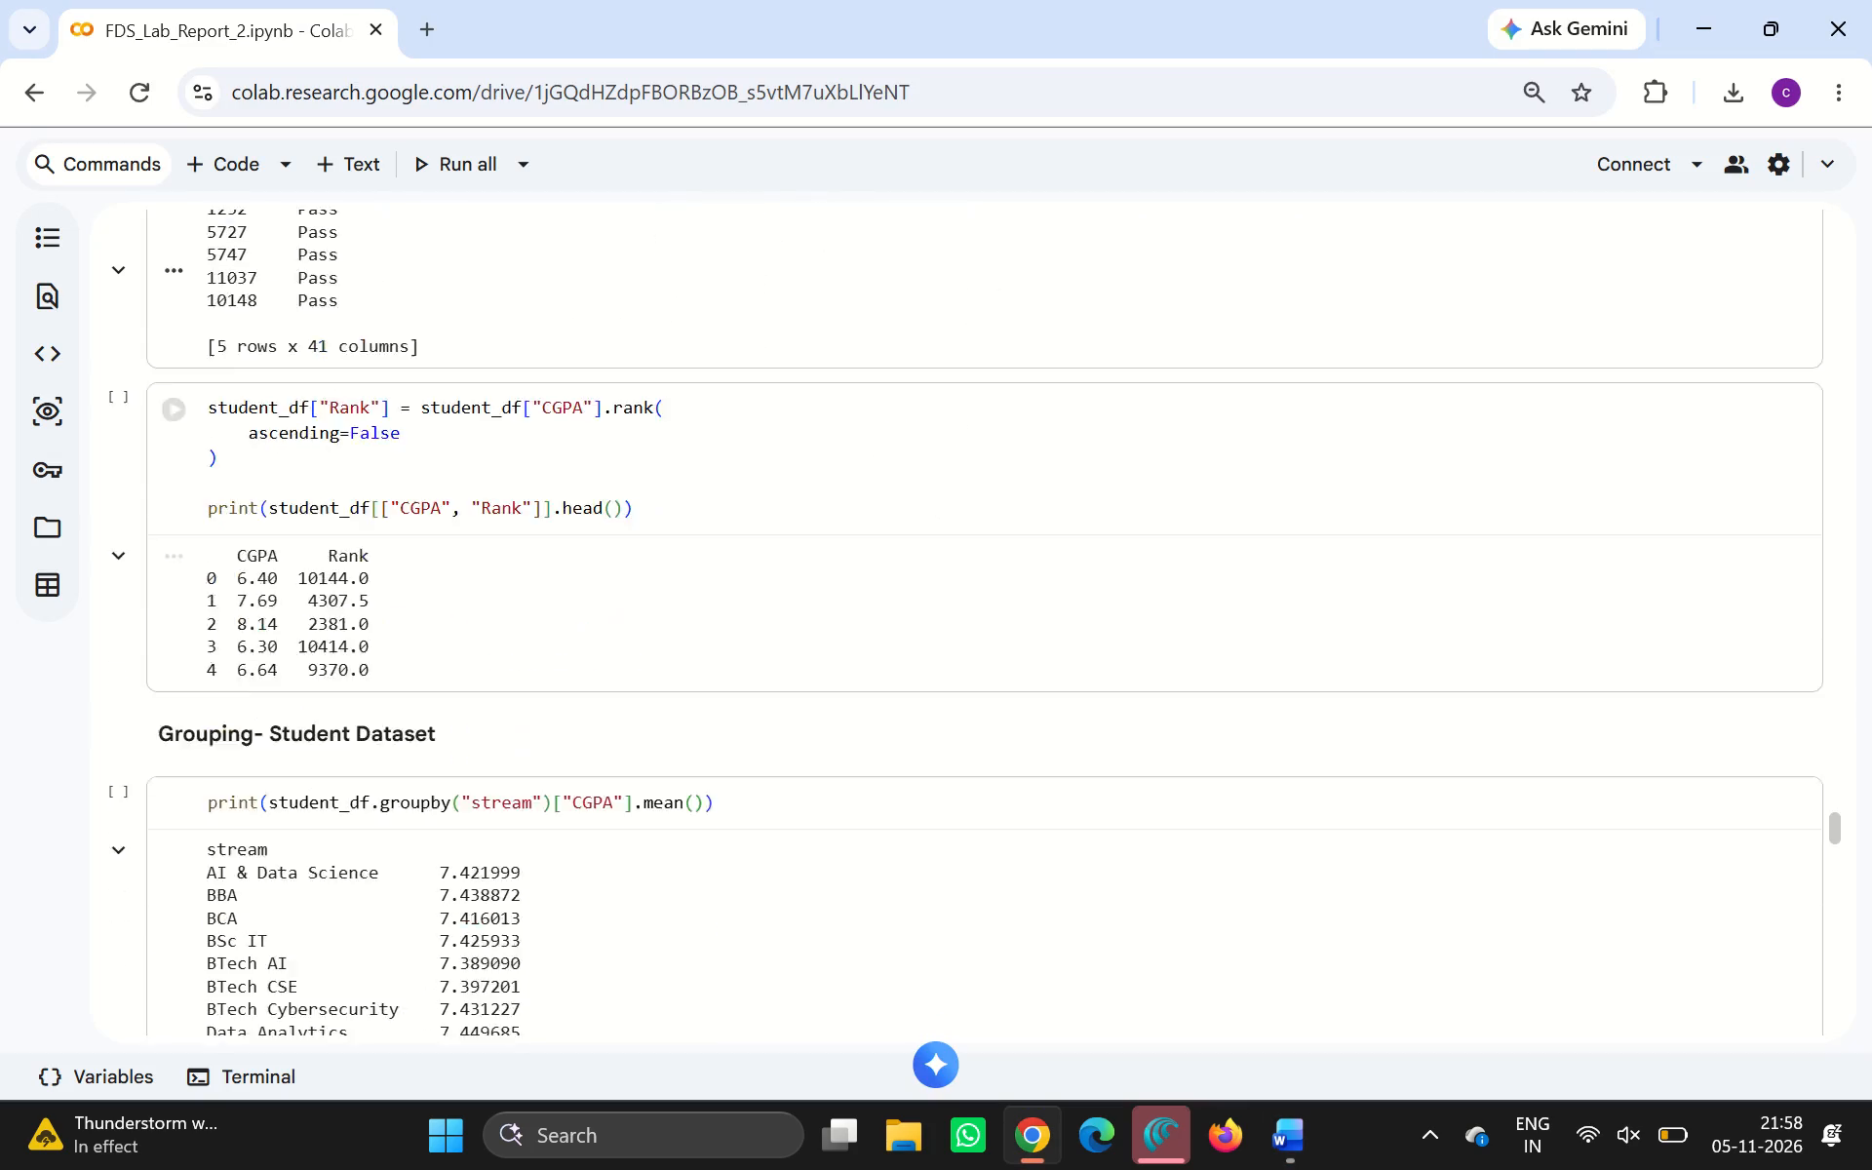
scroll(712, 703, down, 1)
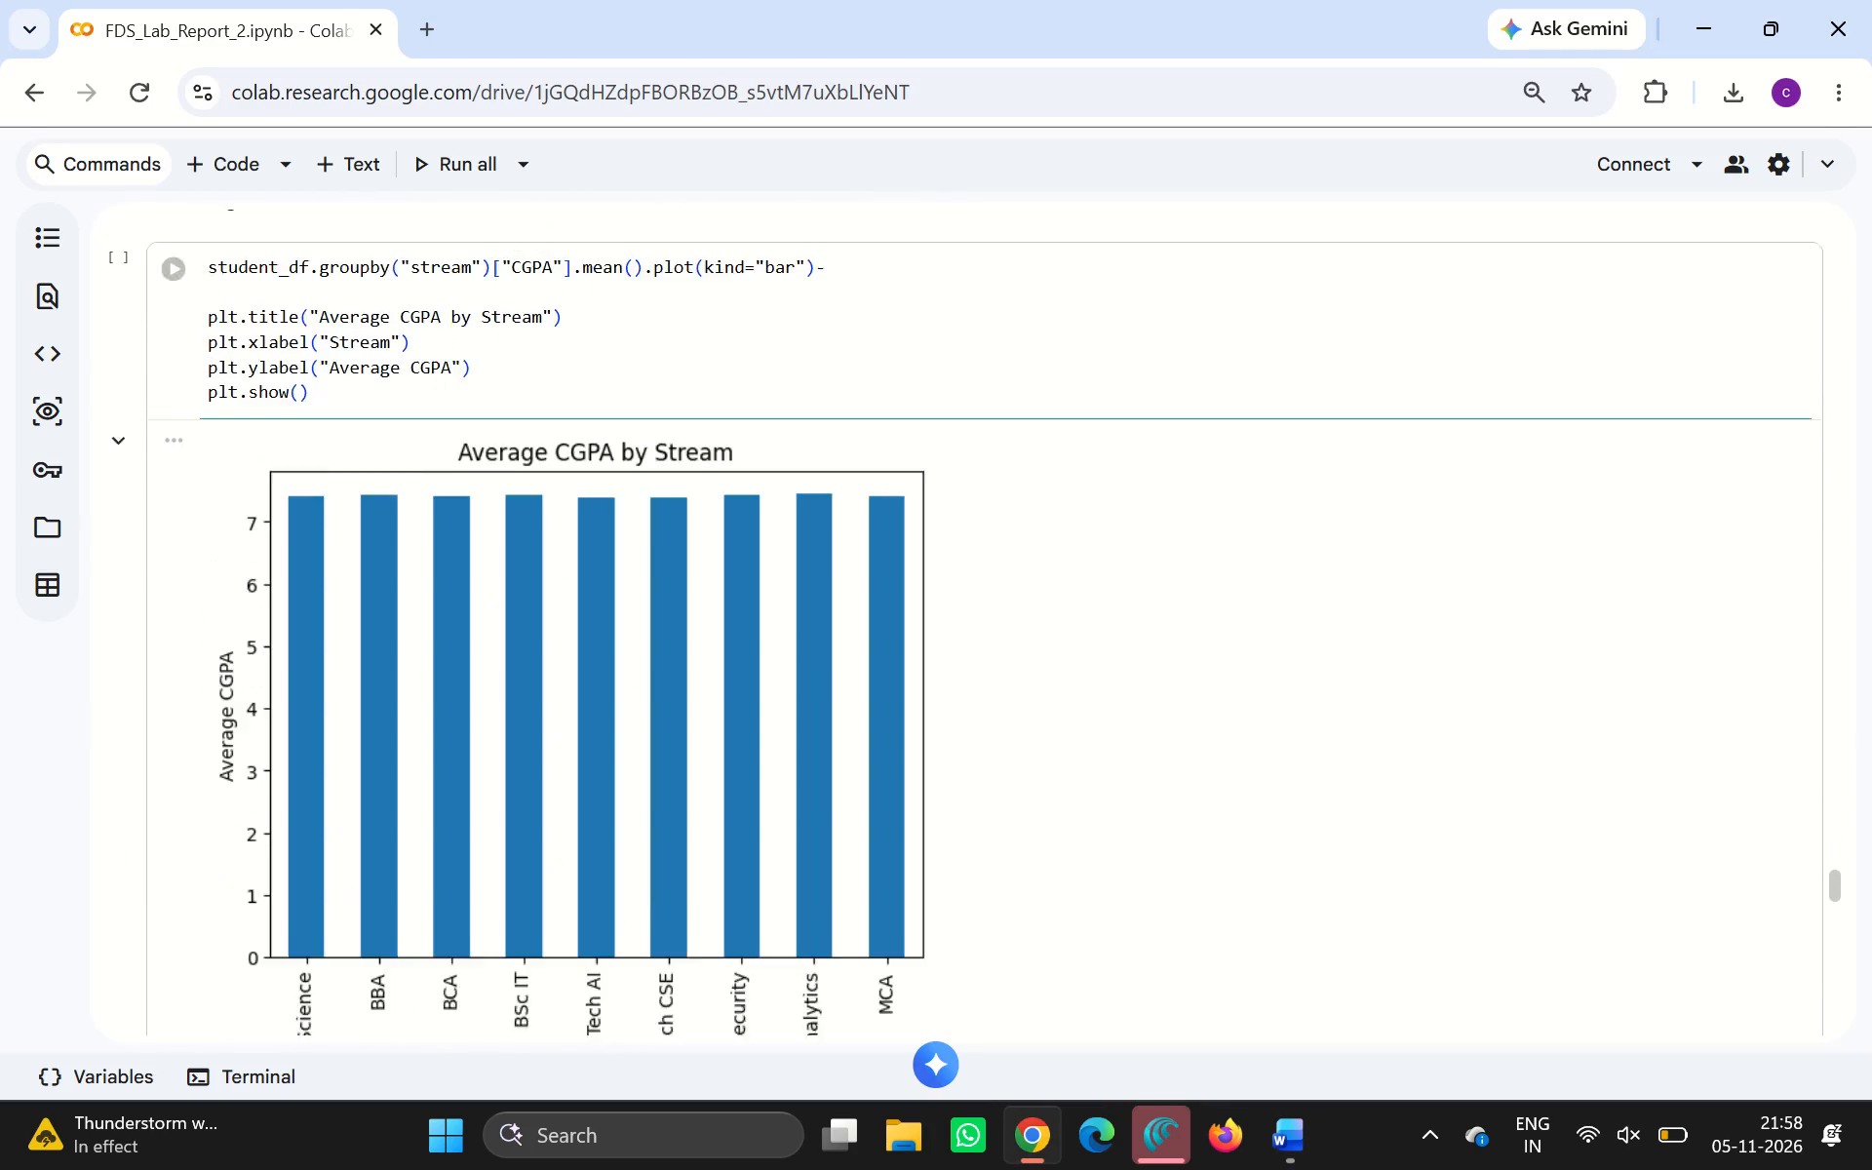
scroll(712, 703, up, 4)
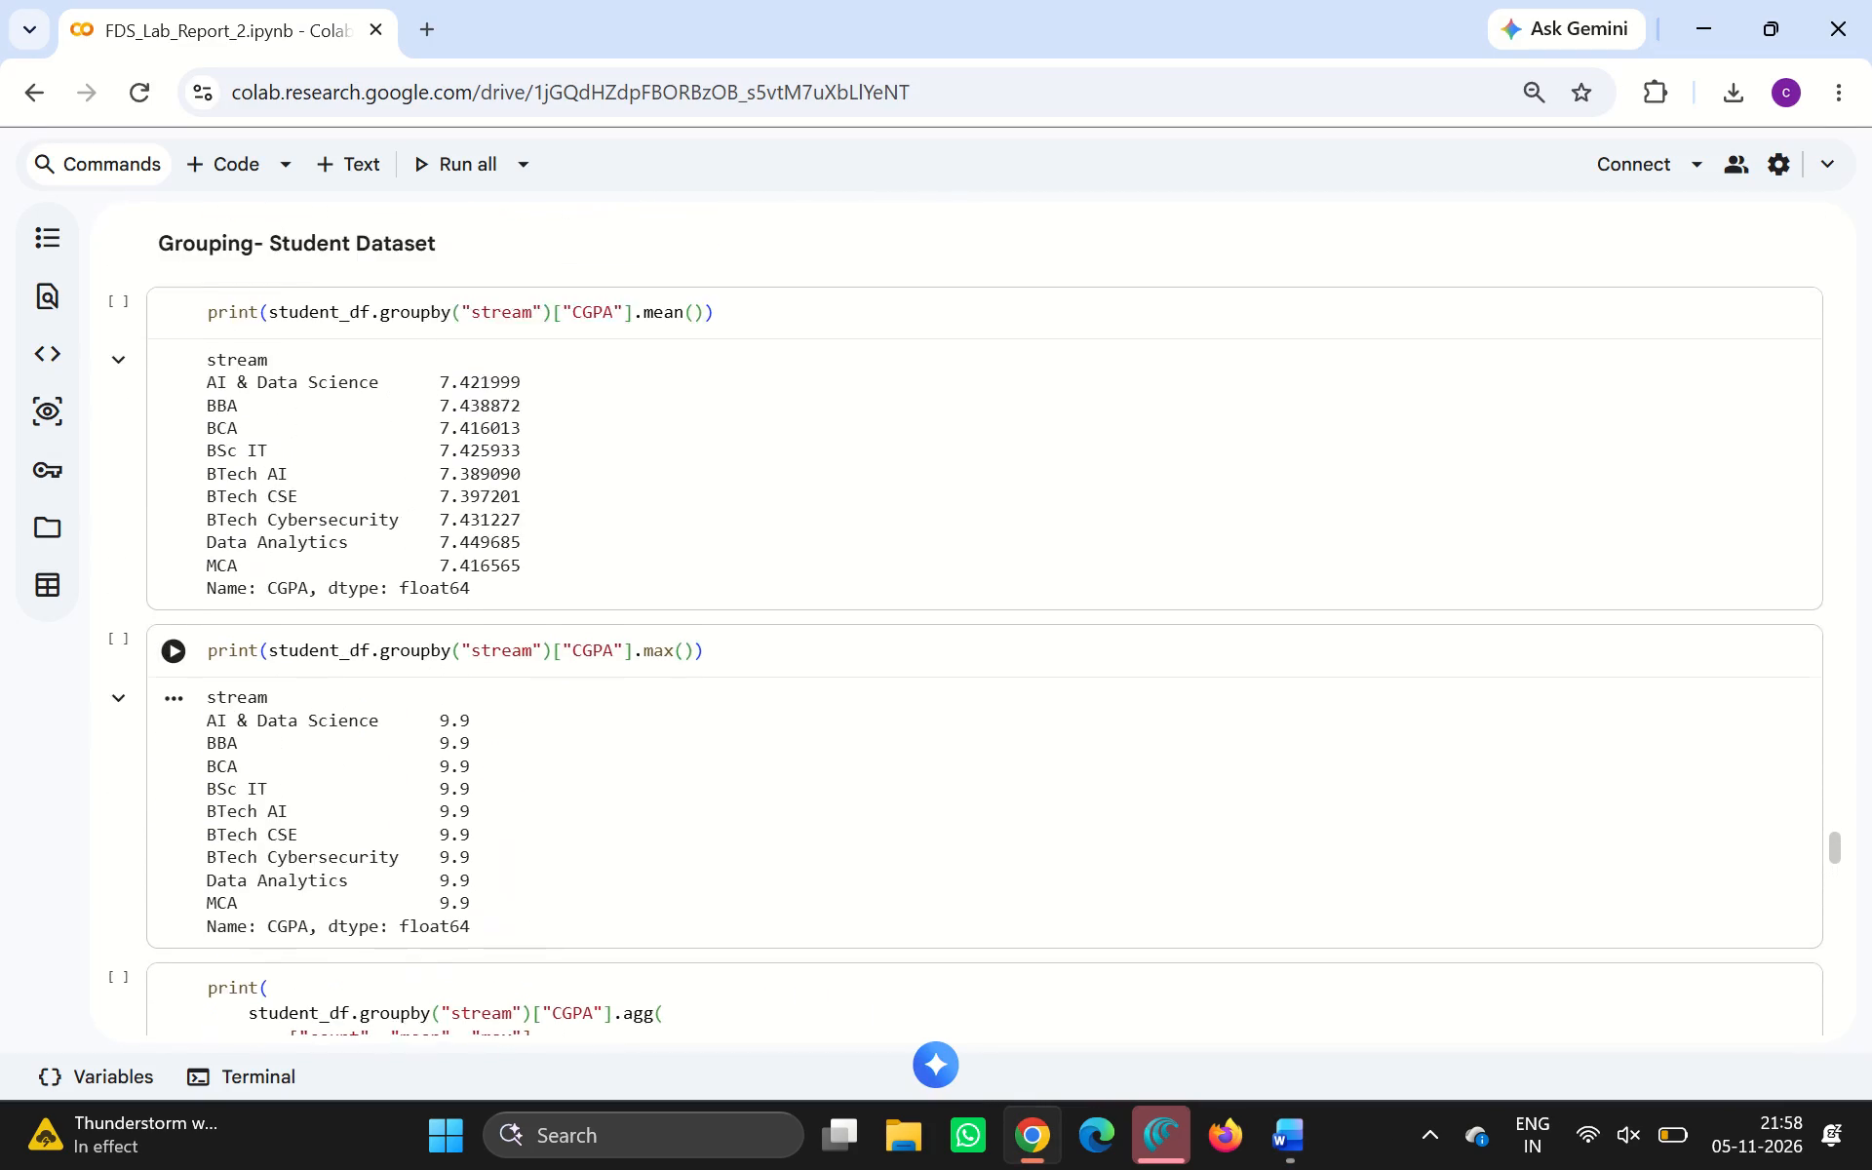
scroll(712, 703, up, 1)
scroll(712, 703, down, 2)
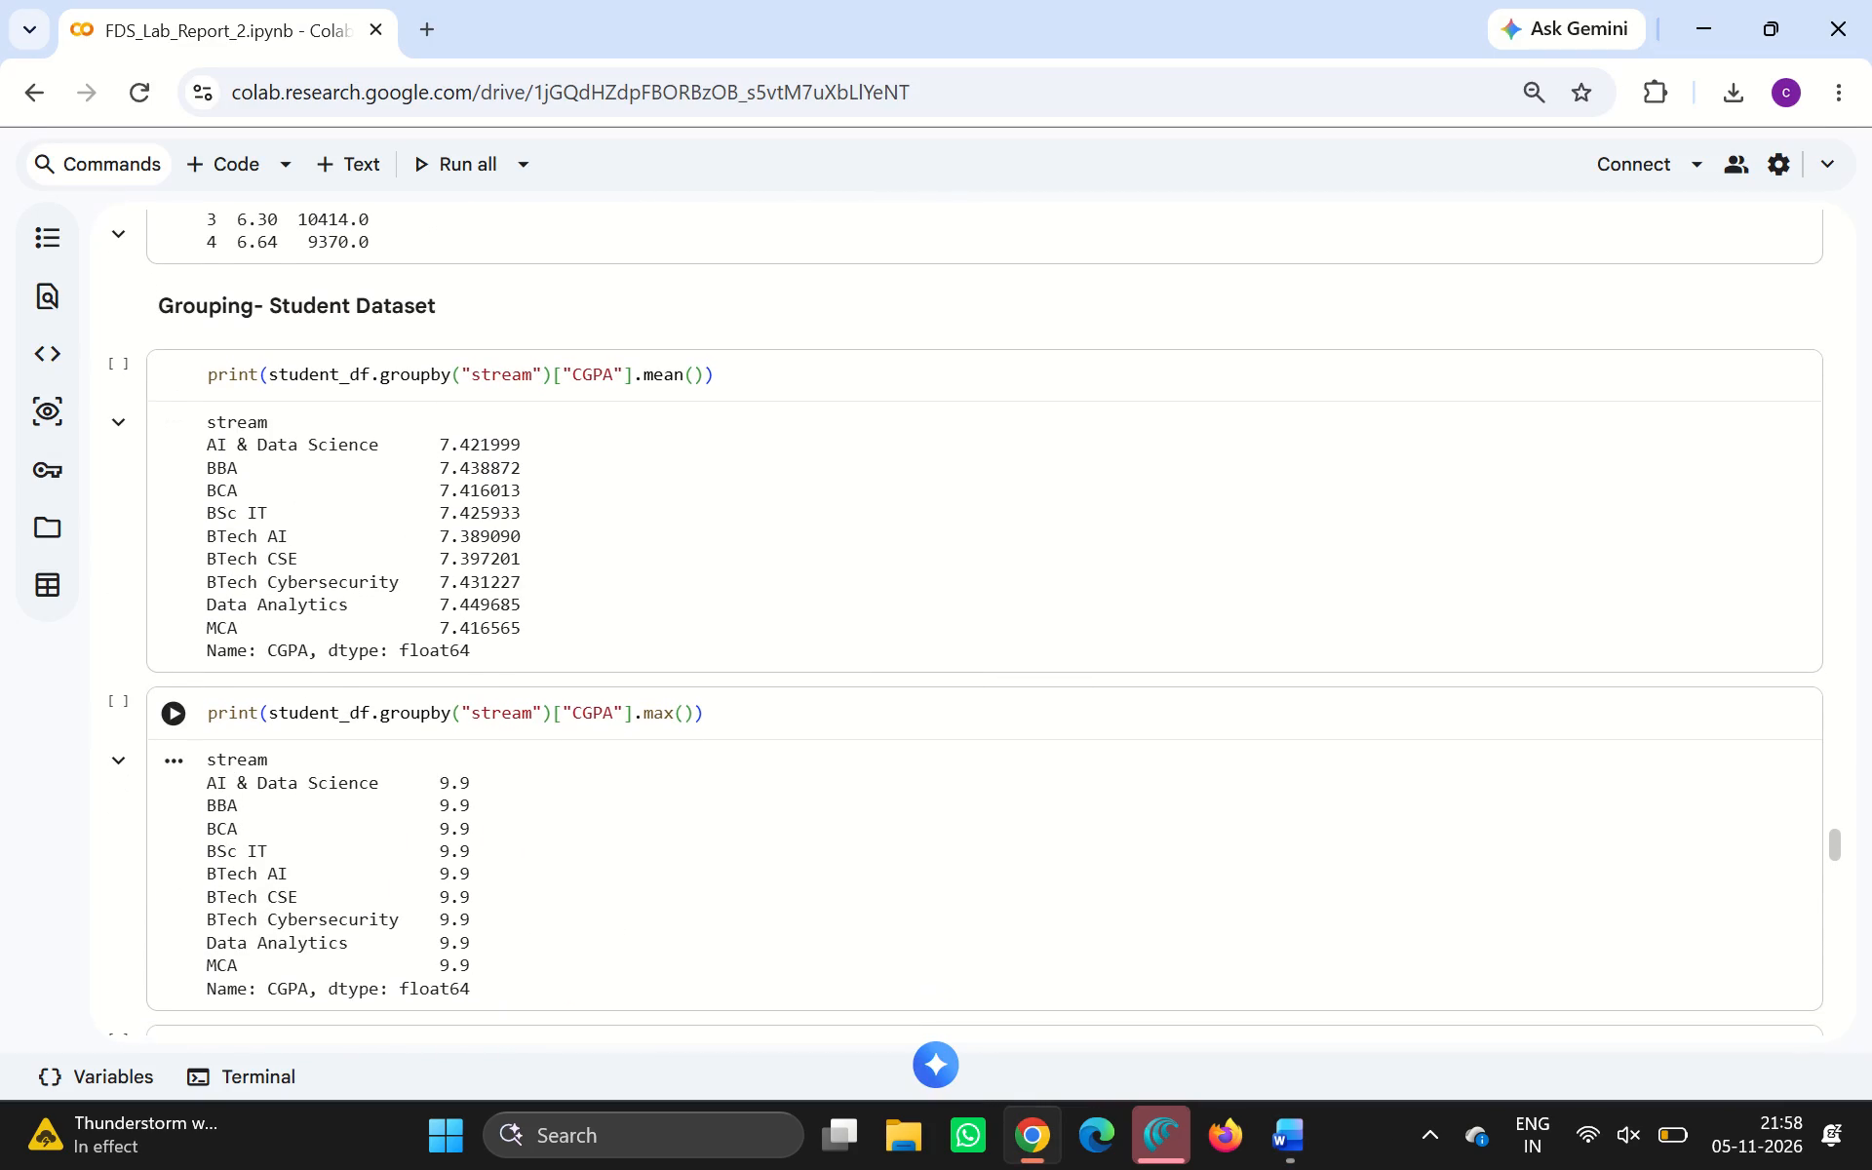
key(Print)
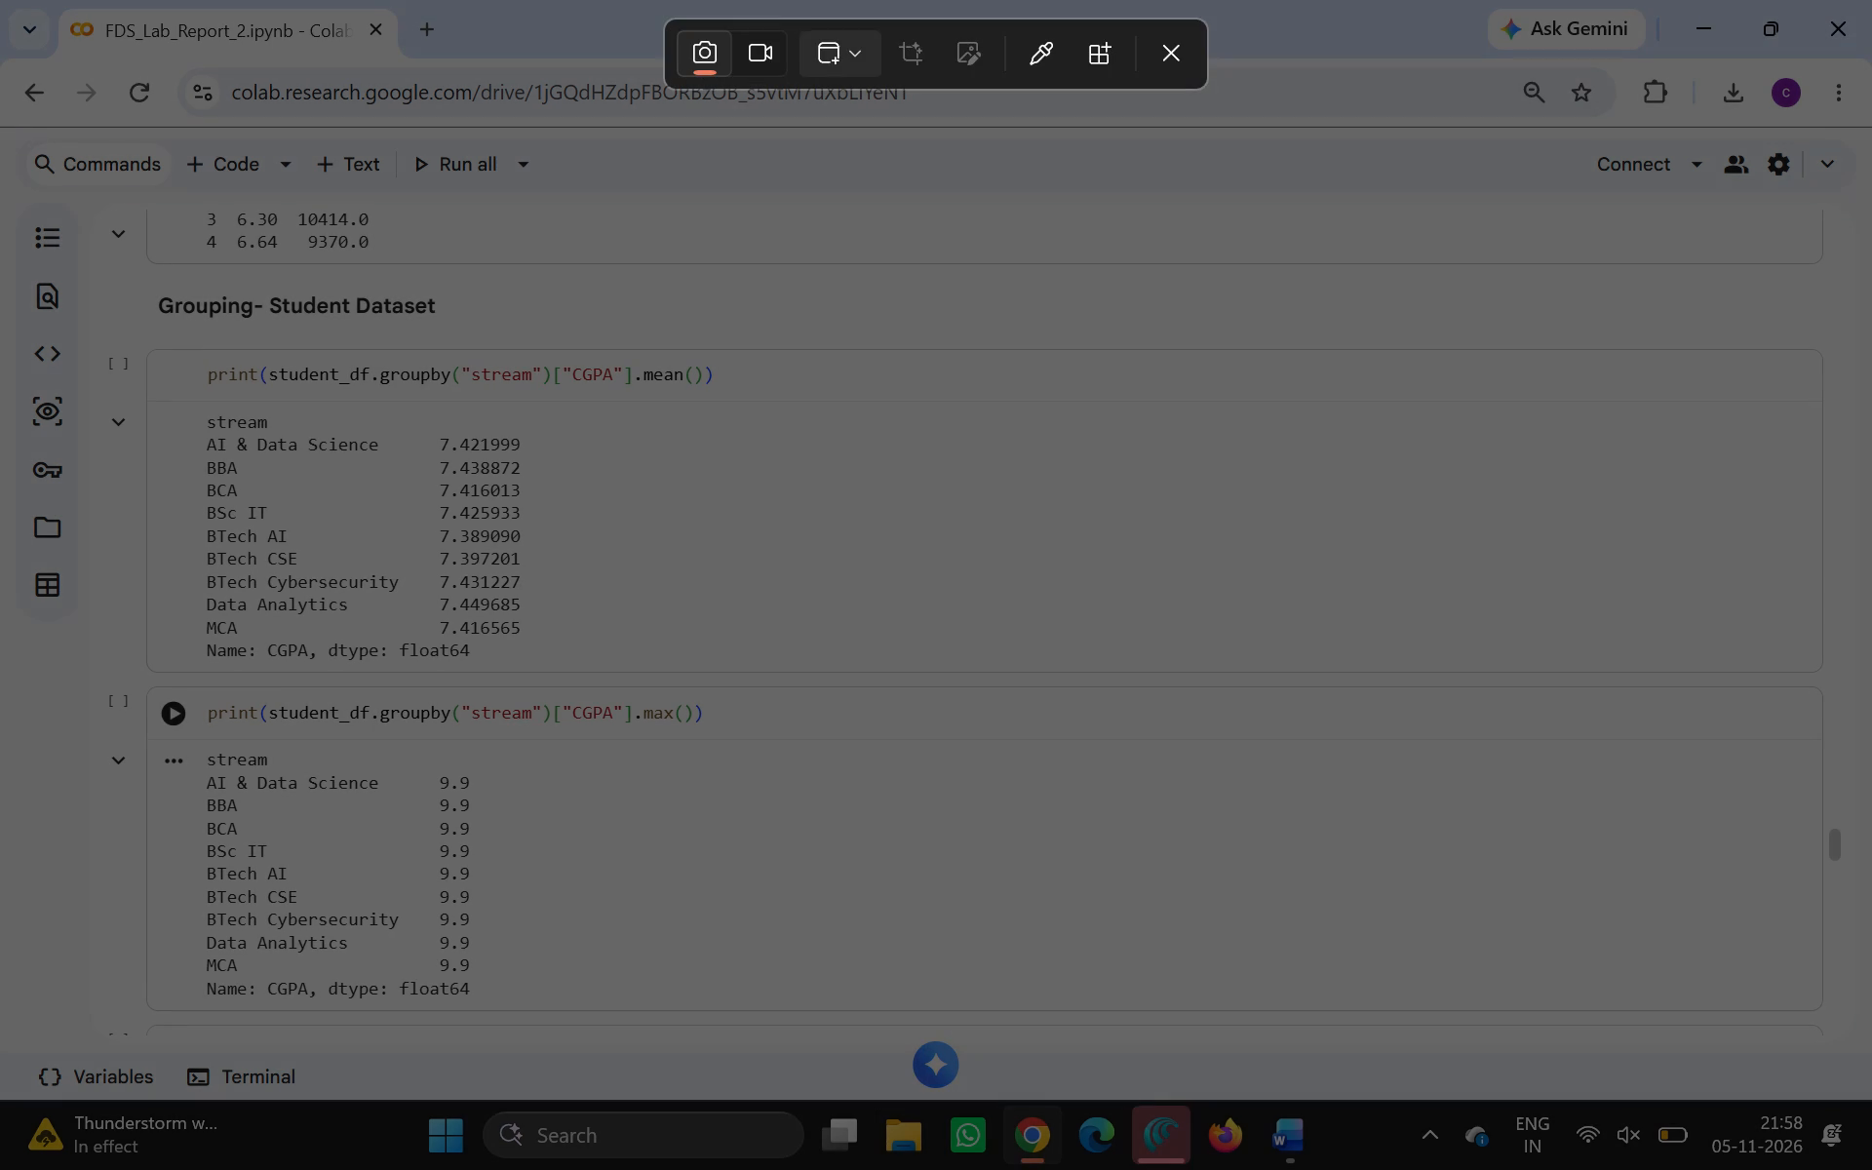
click(781, 442)
key(alt+Tab)
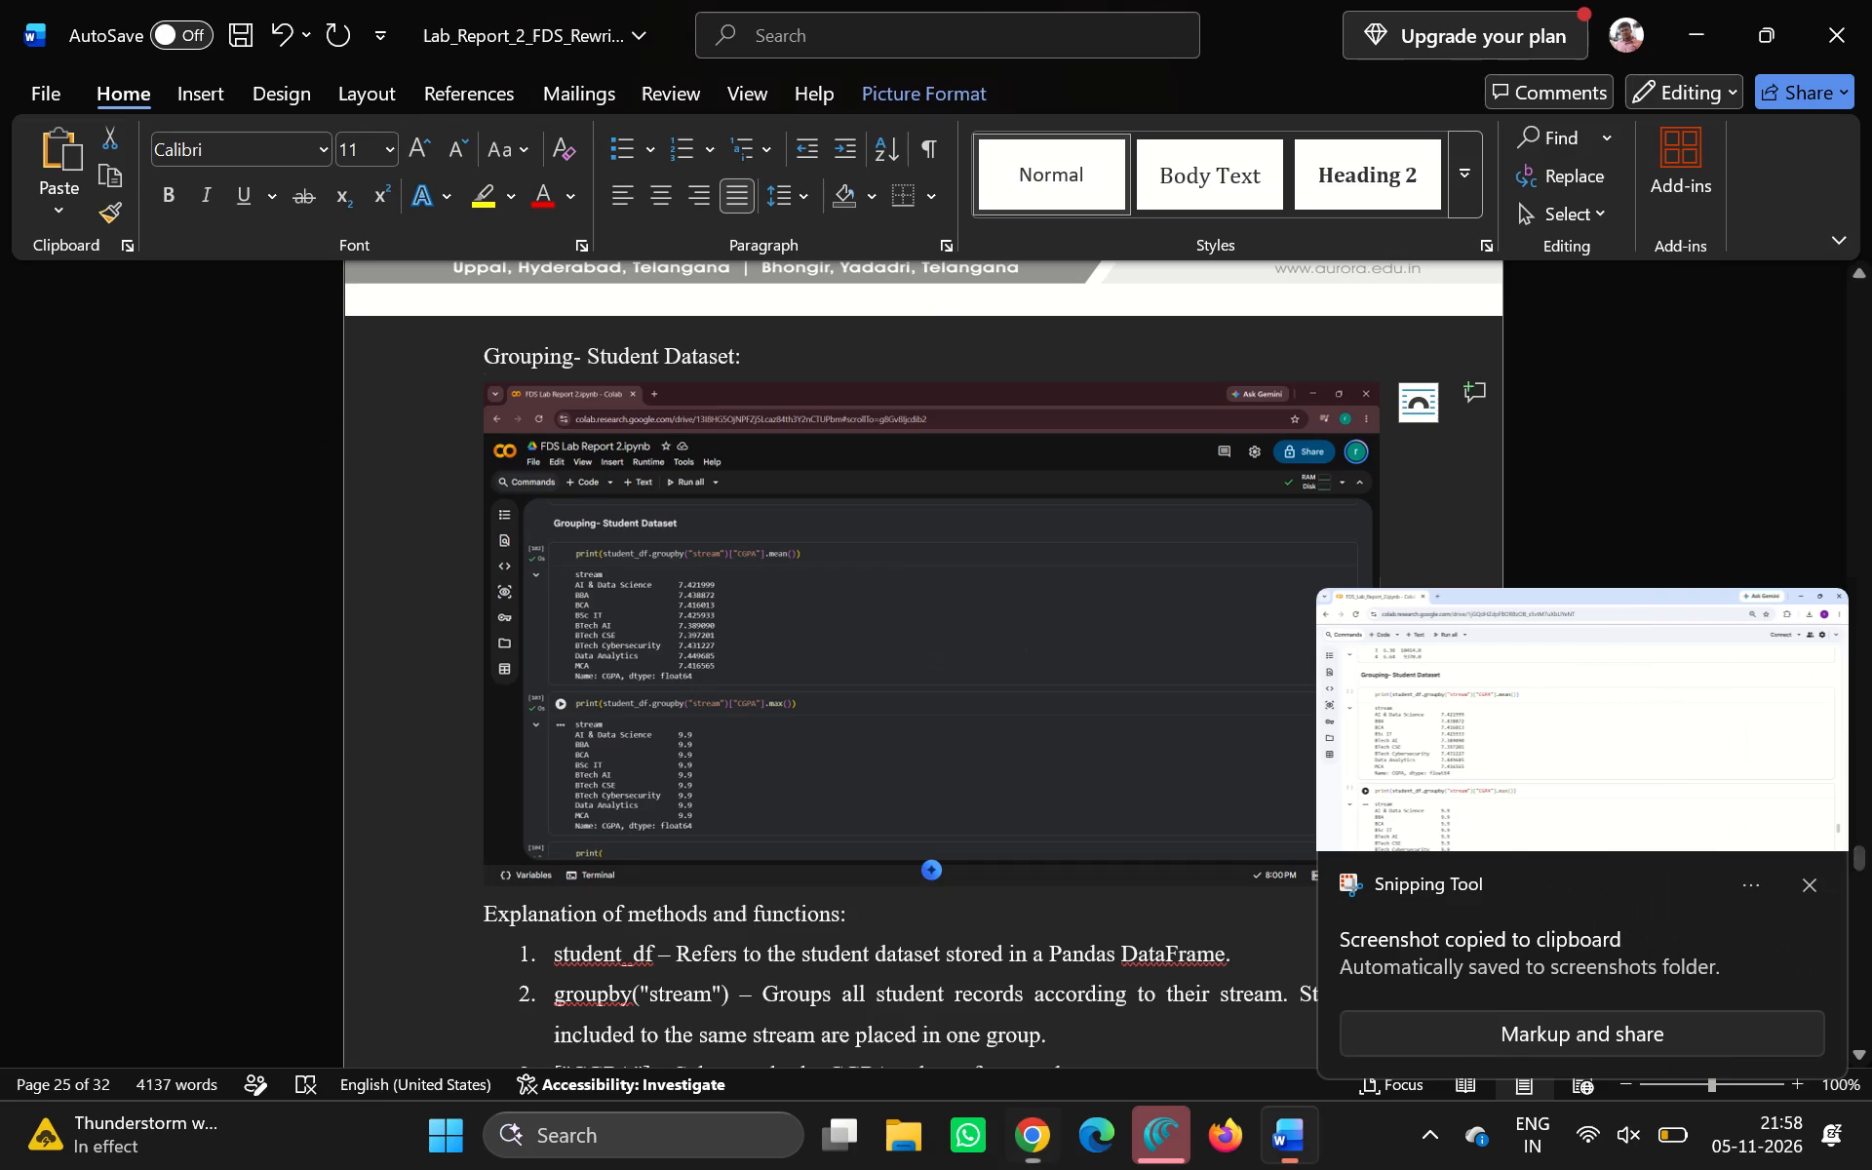
click(675, 665)
key(BackSpace)
key(ctrl+v)
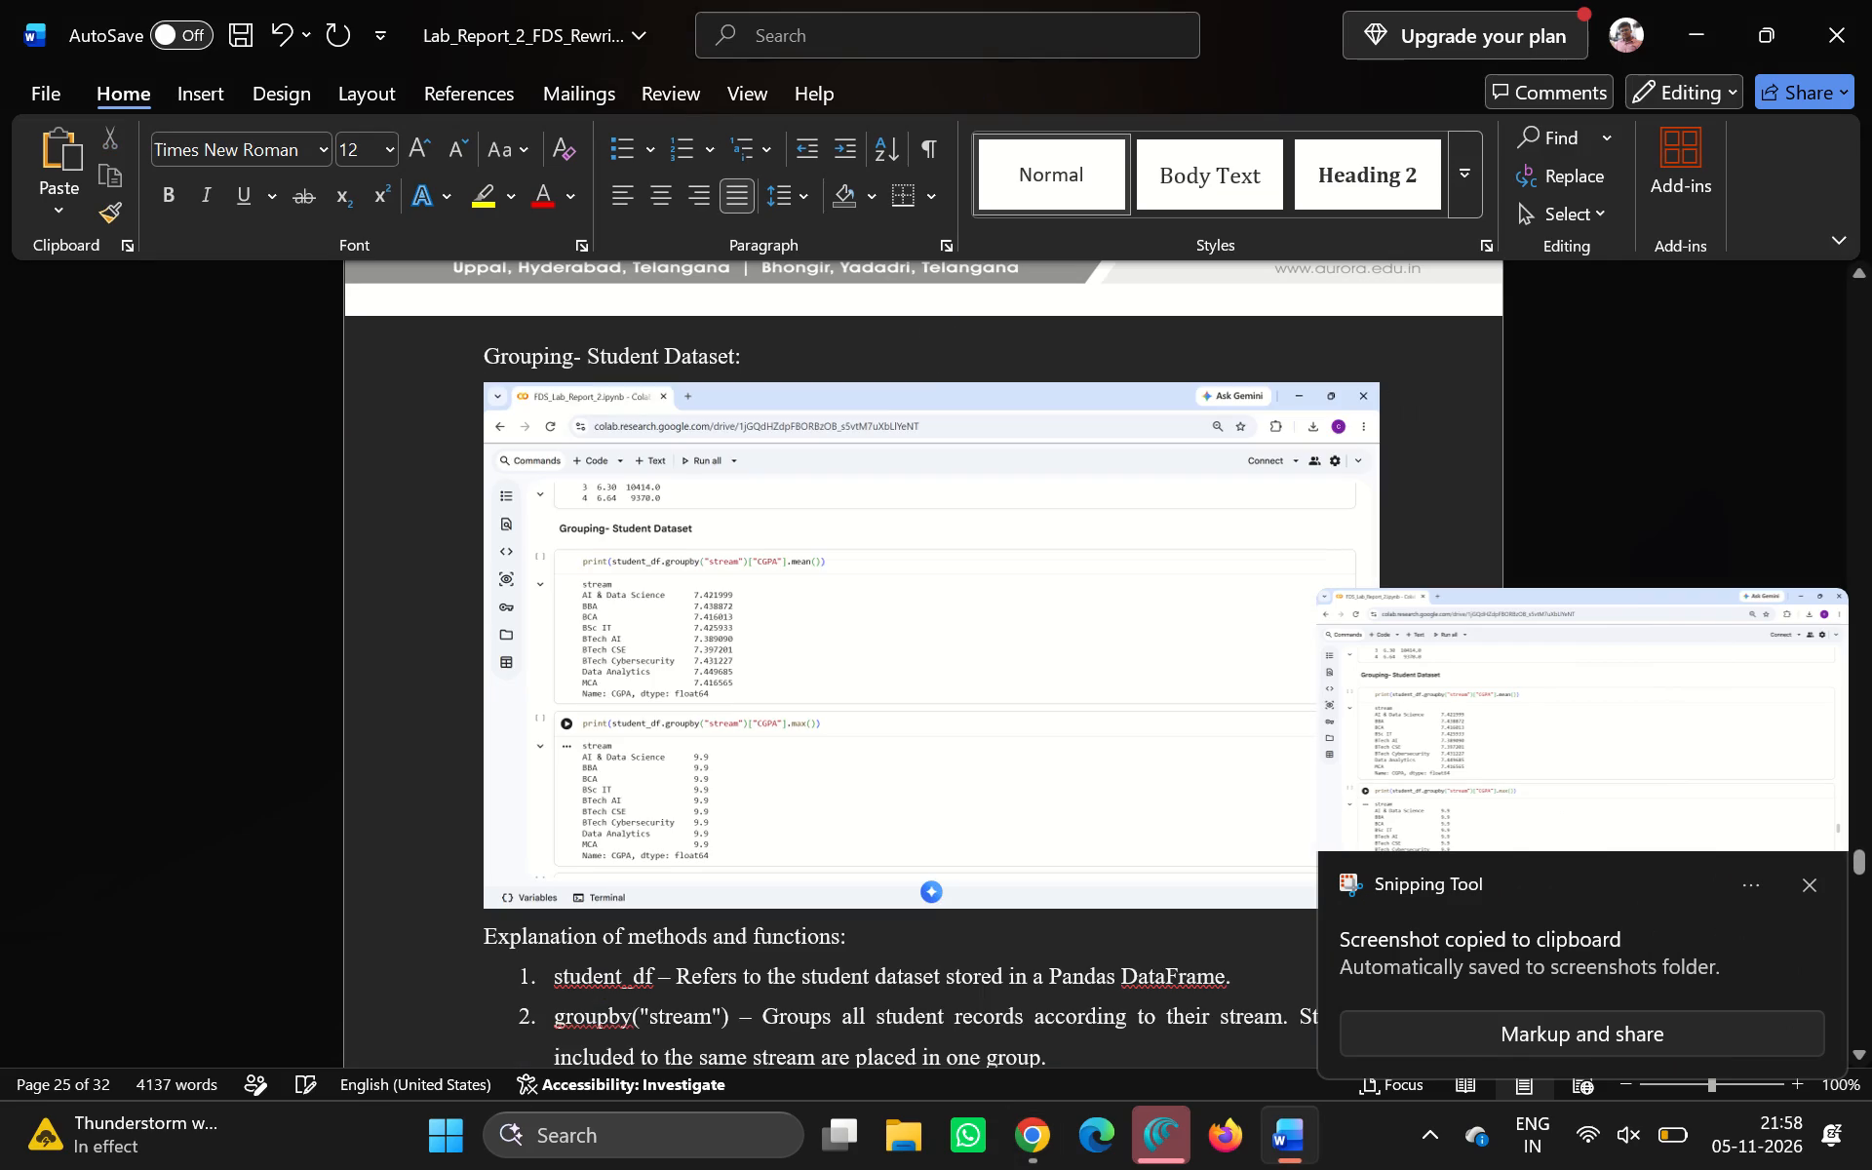
click(675, 665)
Replace the old grouping picture on the following page with a window screenshot of the Colab CGPA max cell and count/mean/max aggregation cell.
scroll(675, 665, down, 4)
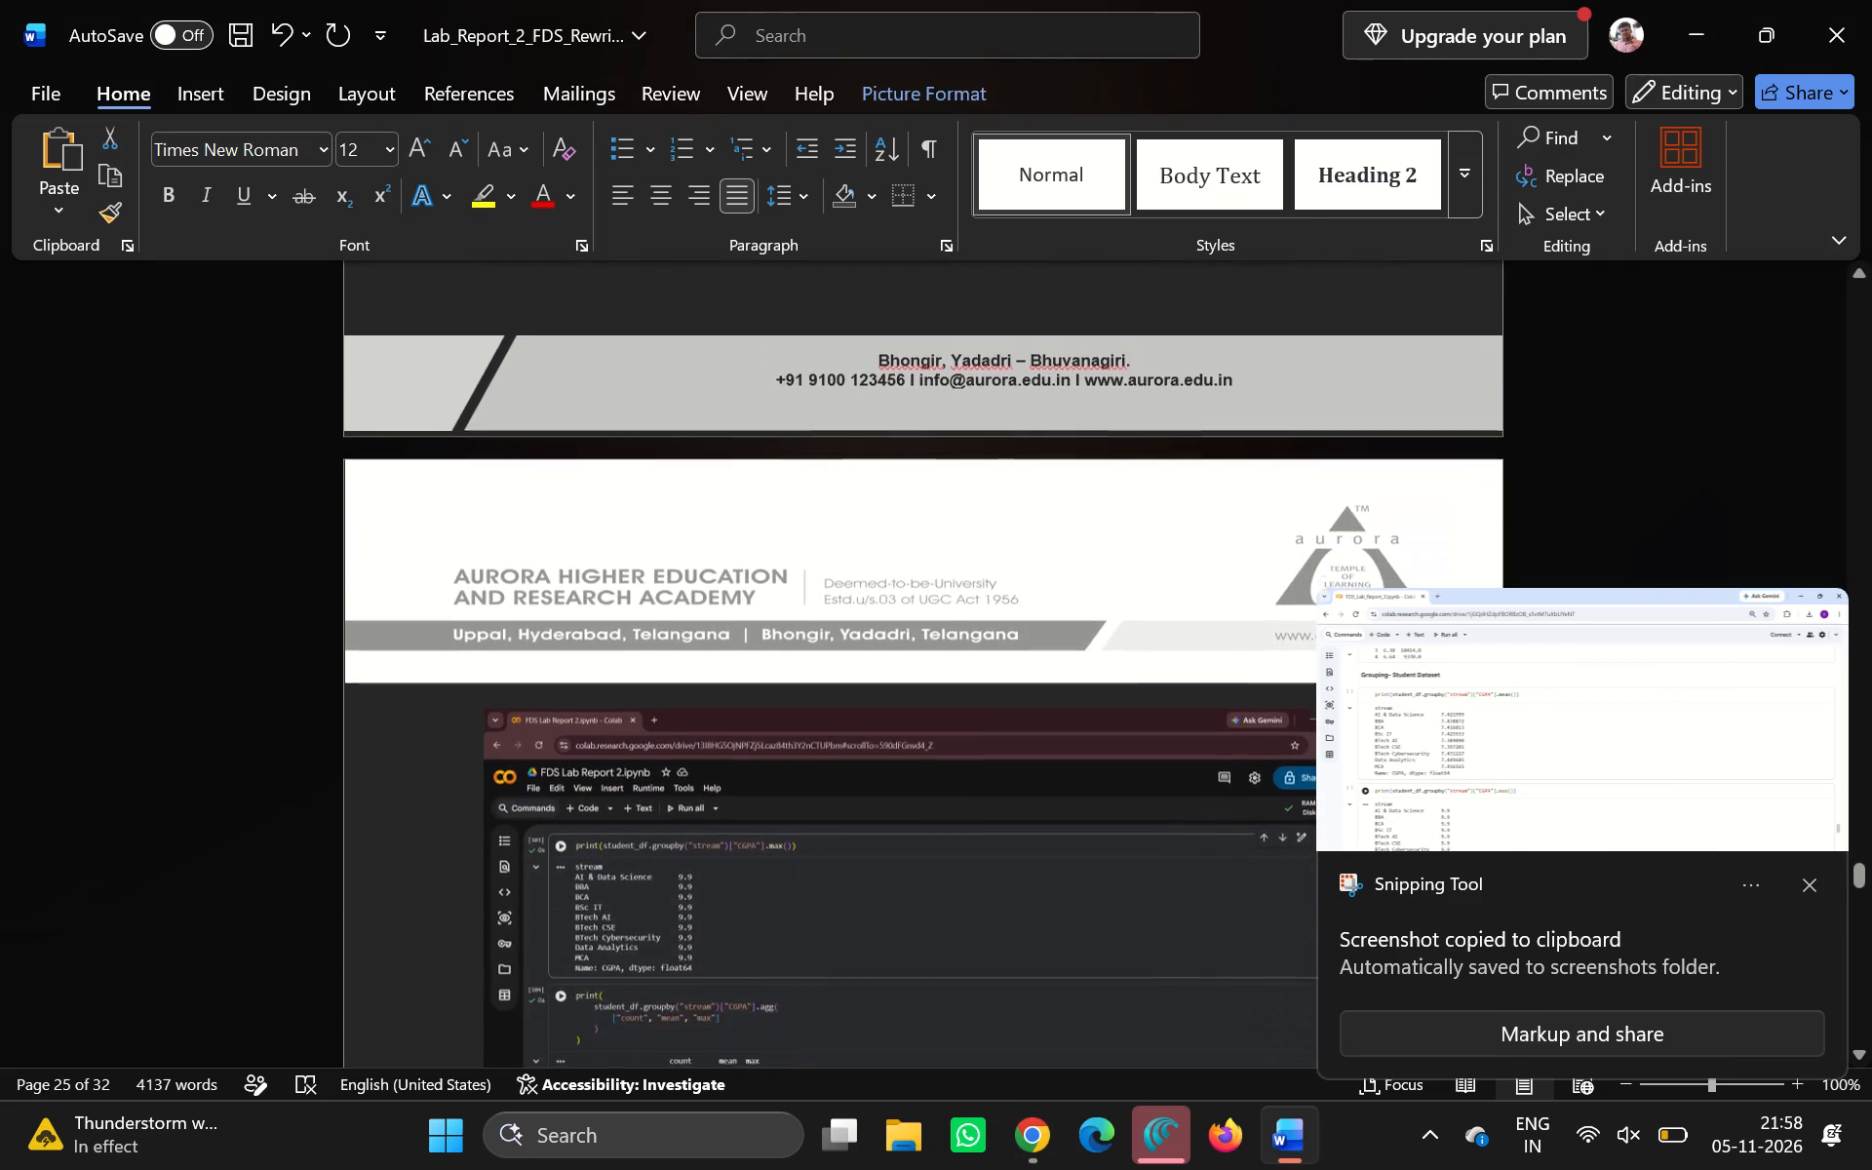
scroll(675, 665, down, 2)
click(656, 742)
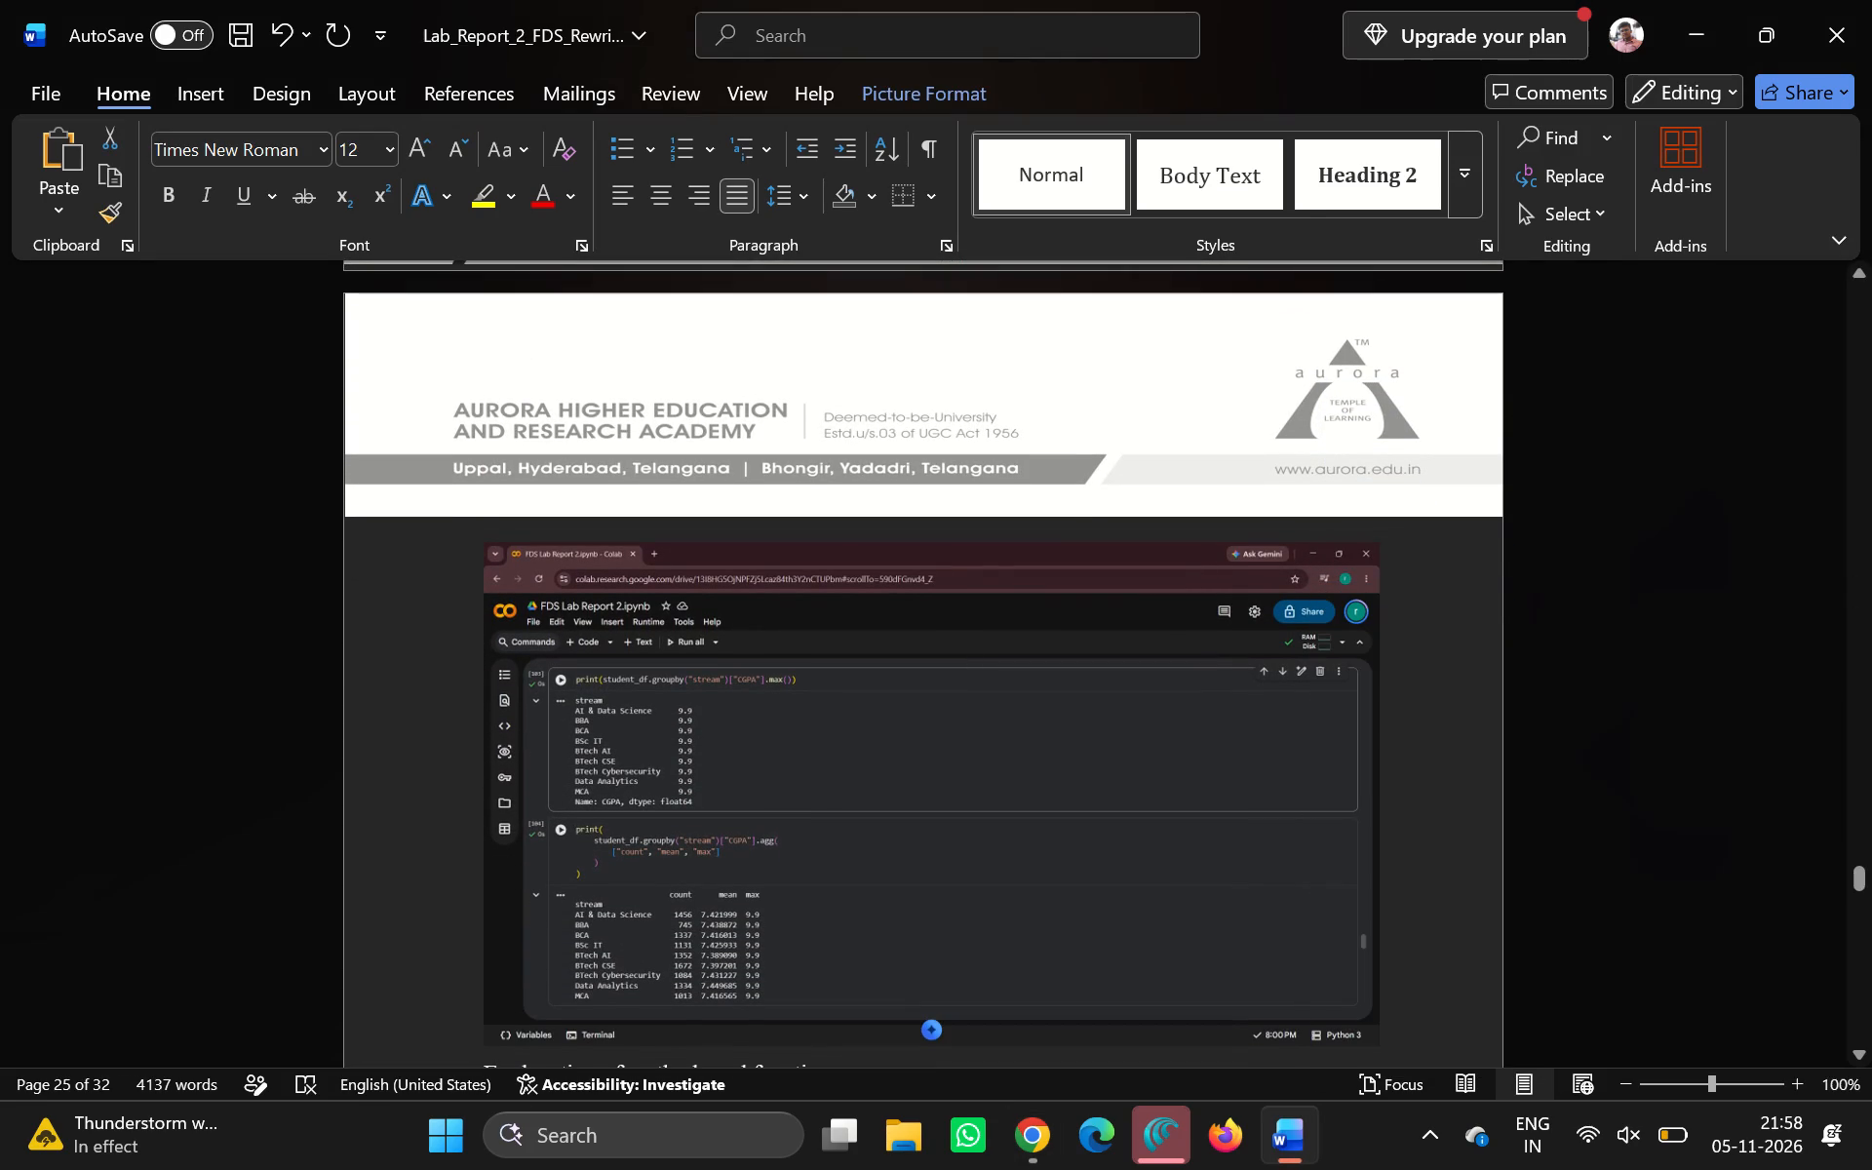
scroll(656, 742, down, 1)
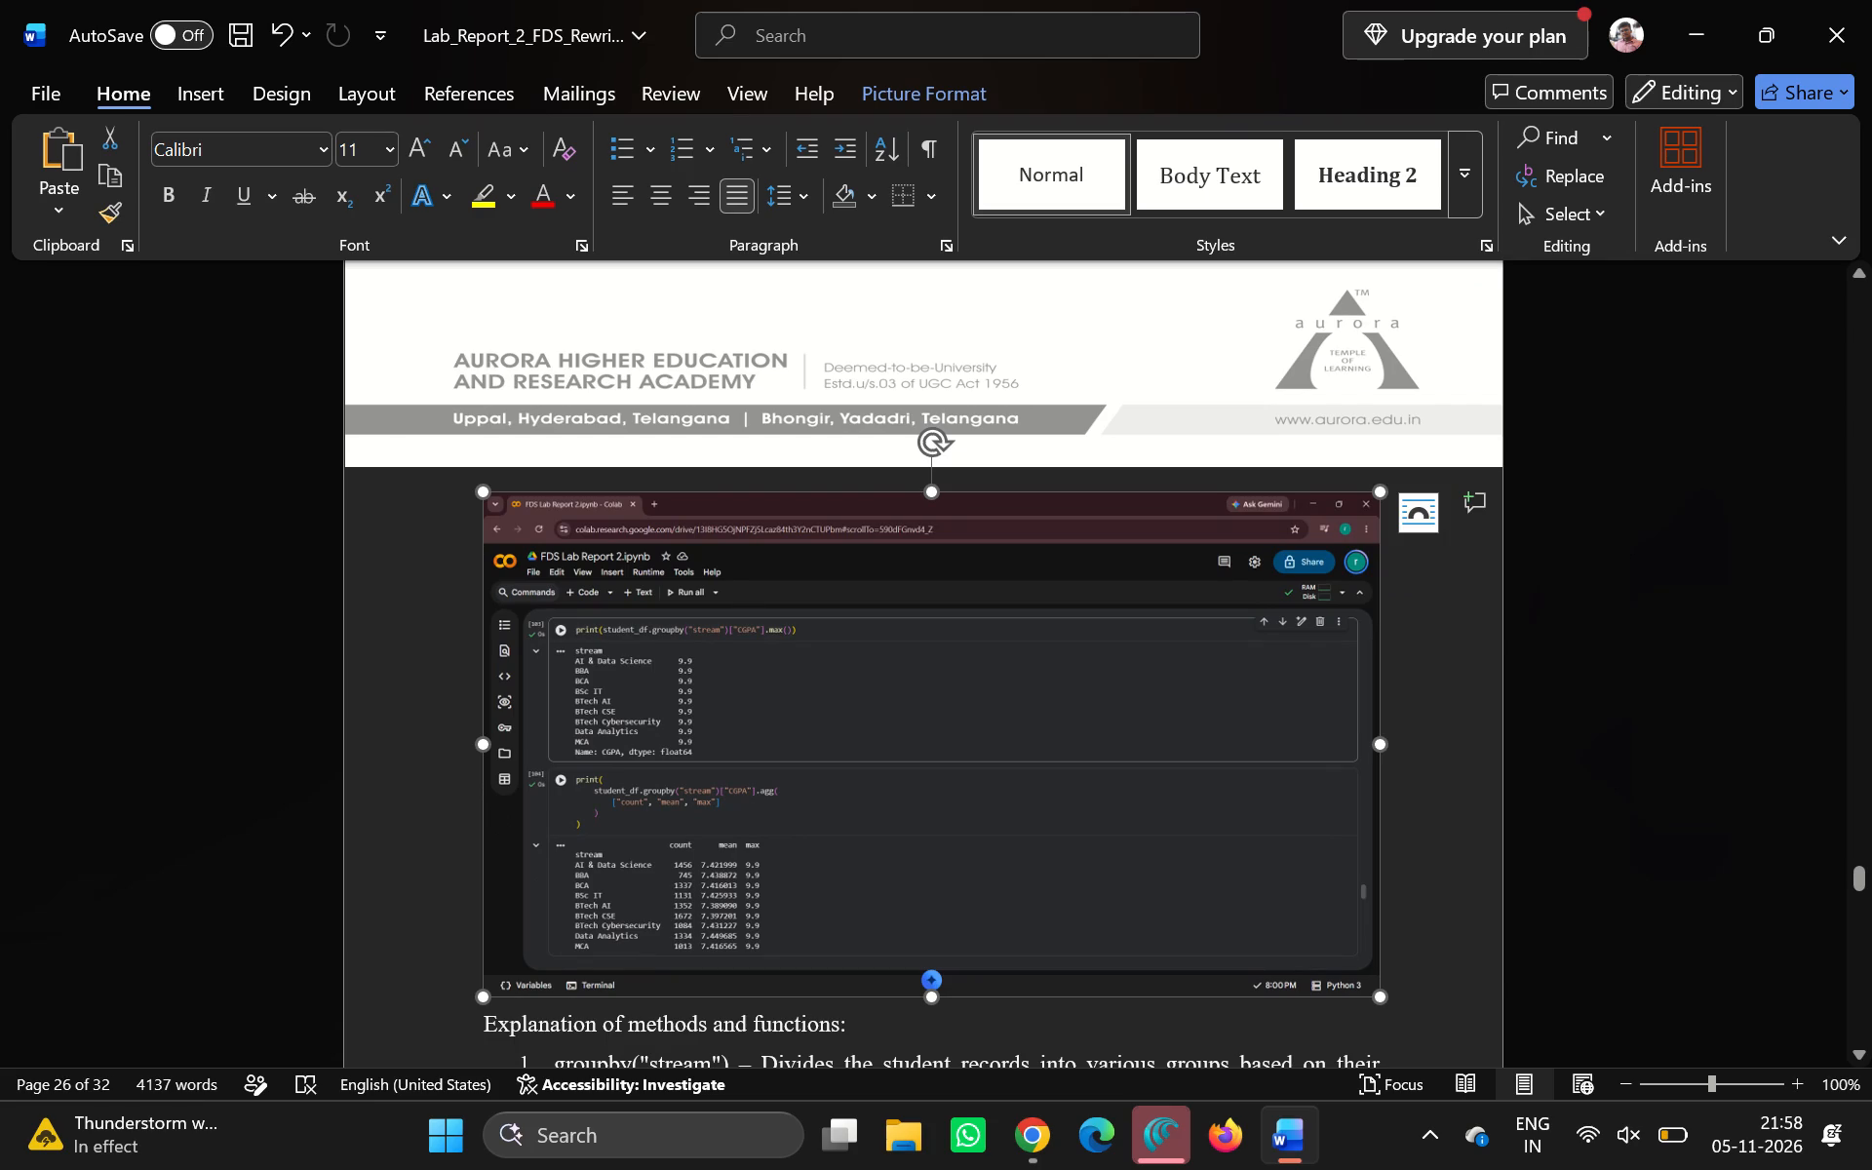
key(alt+Tab)
scroll(656, 742, down, 2)
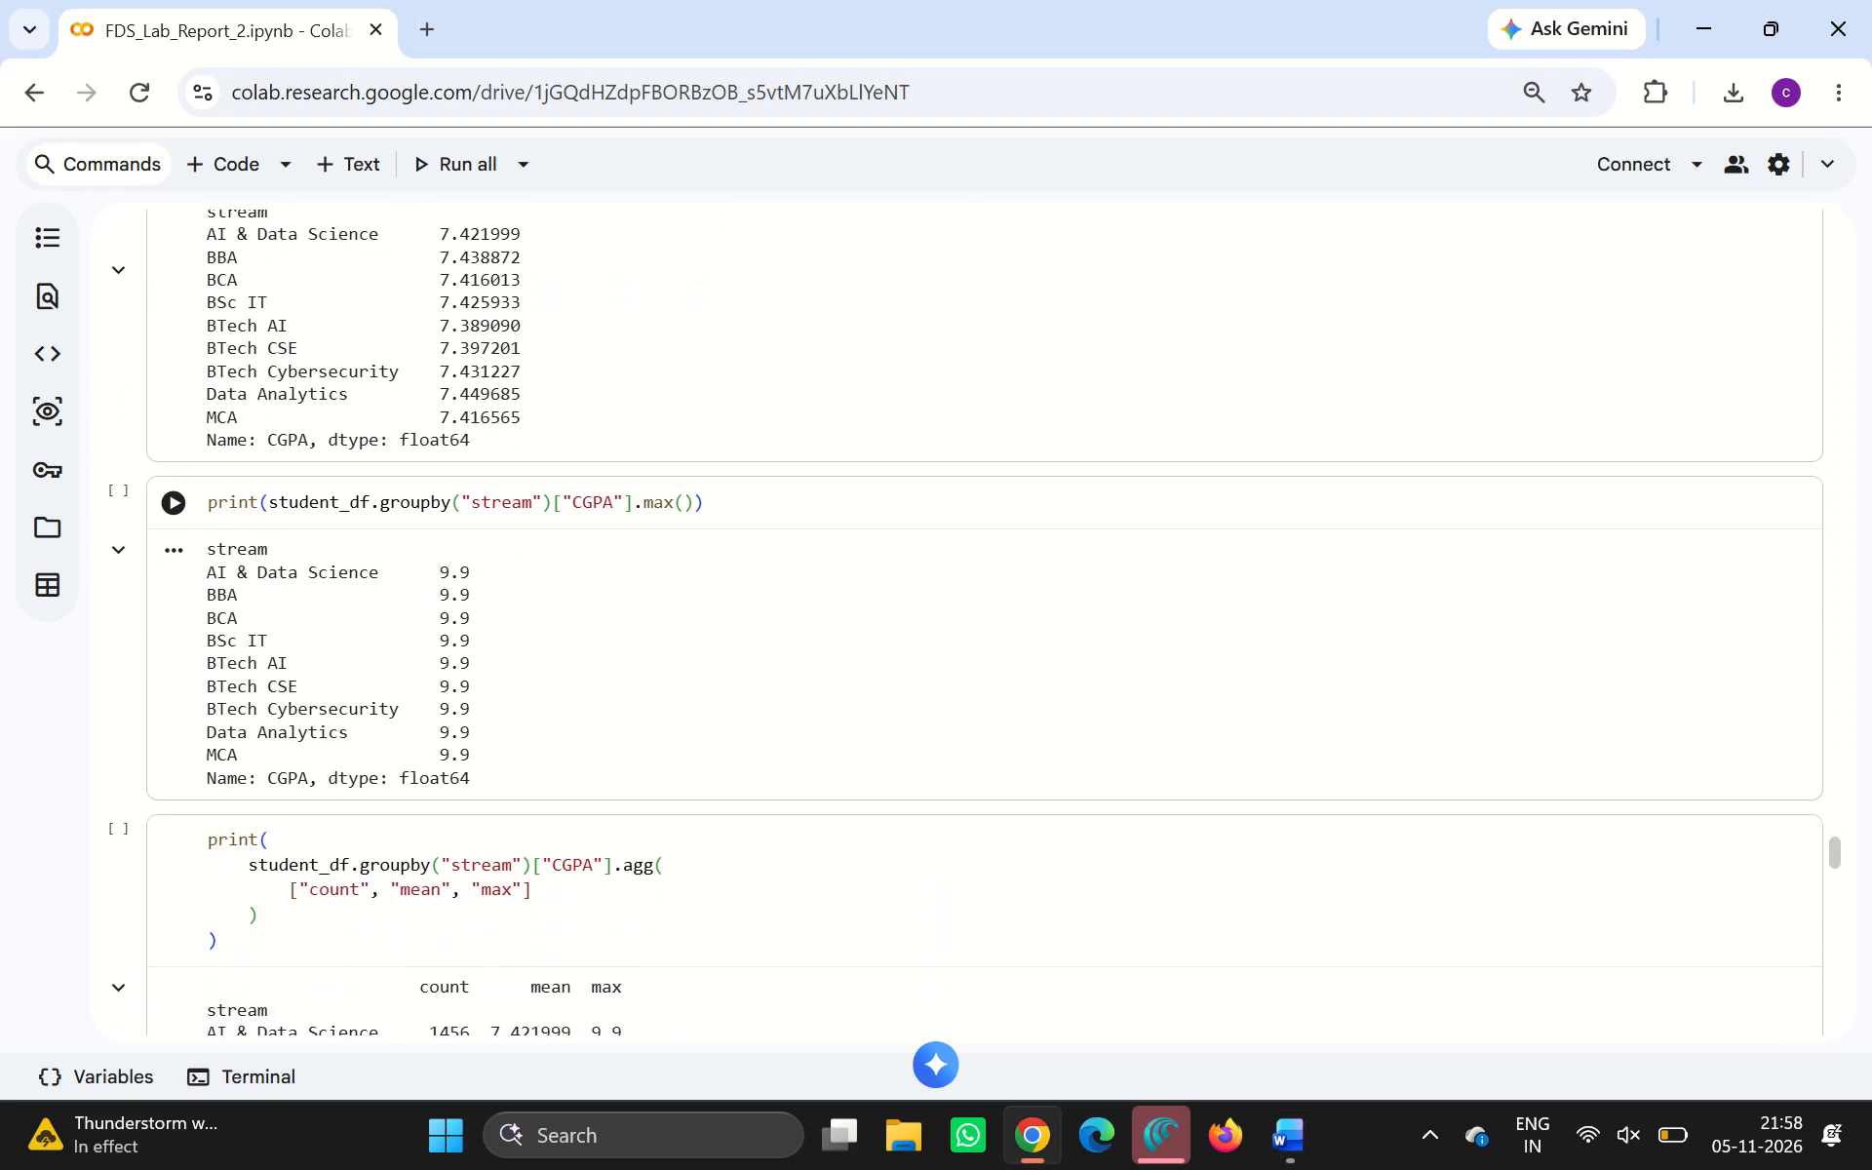
scroll(656, 742, down, 1)
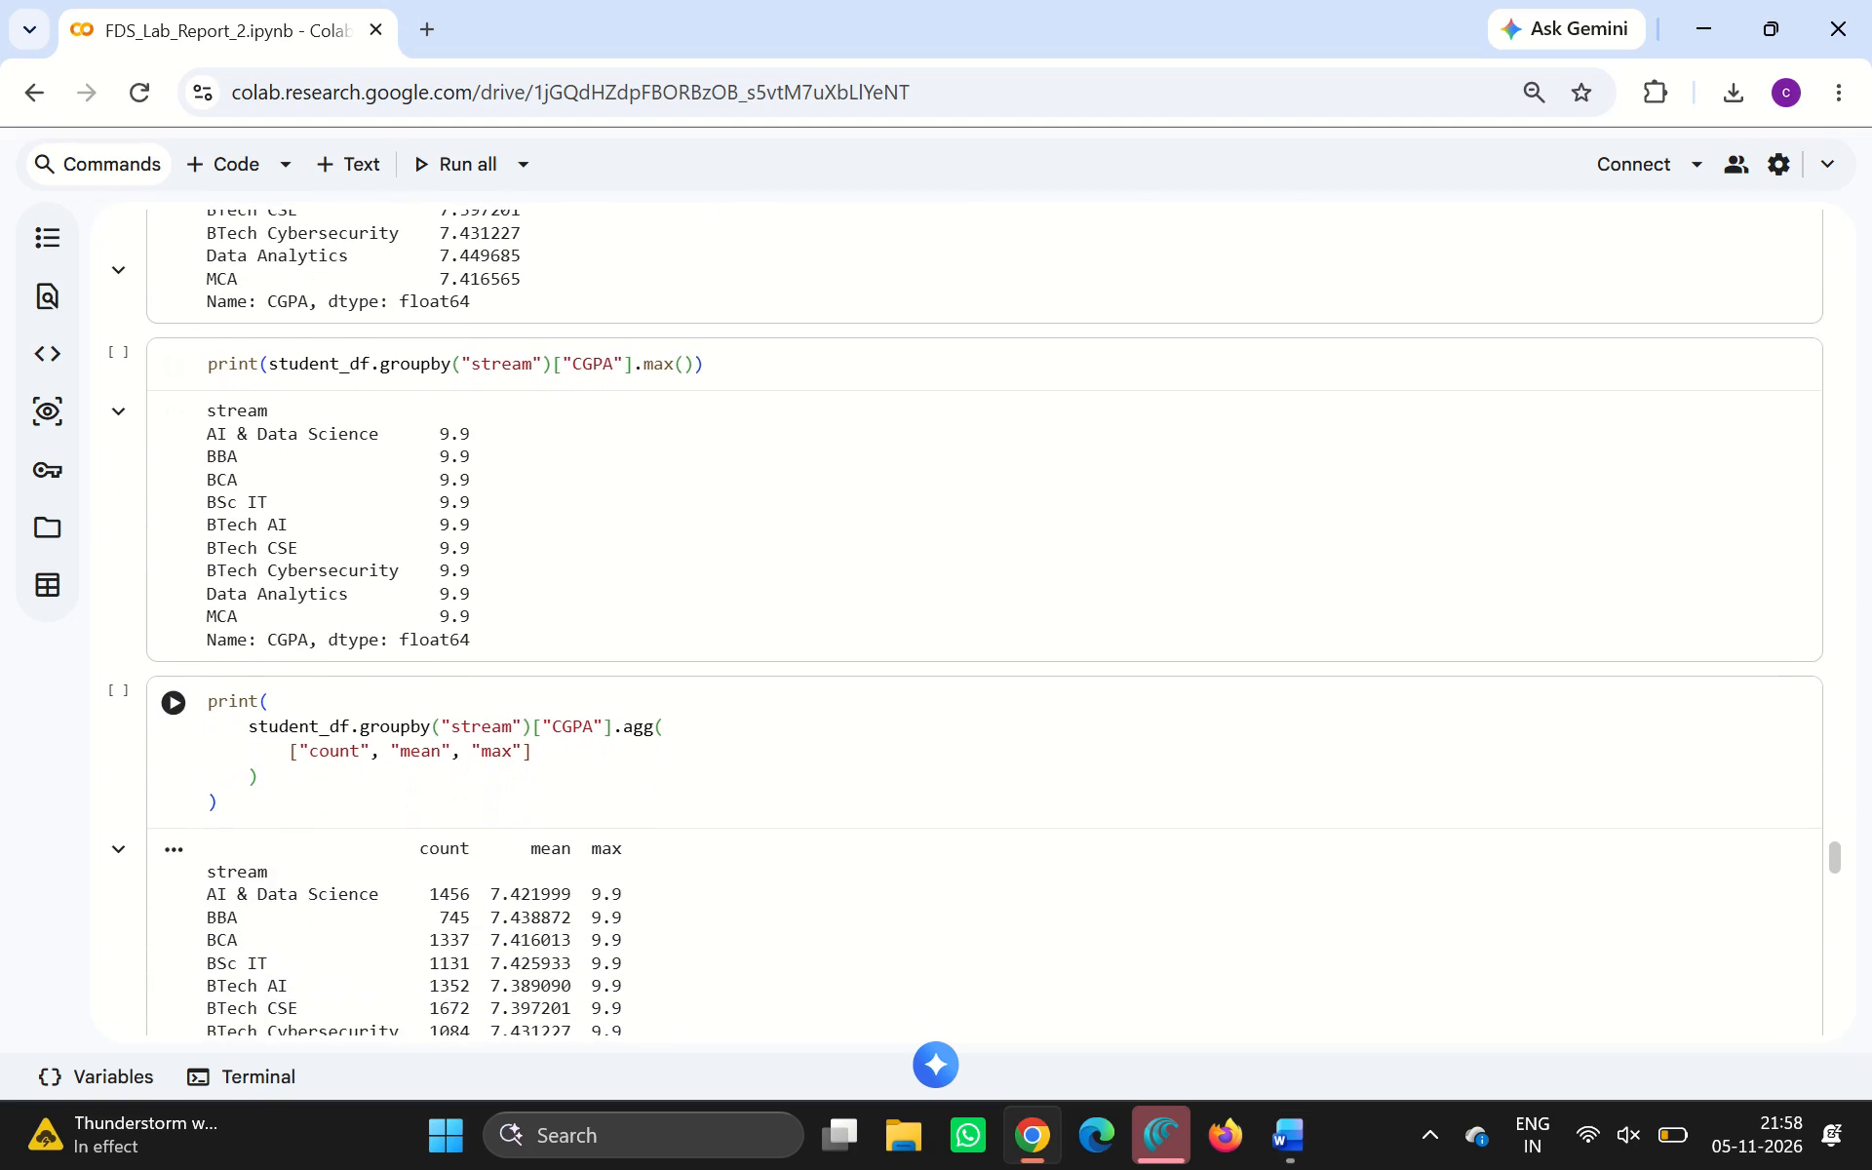
scroll(656, 742, down, 1)
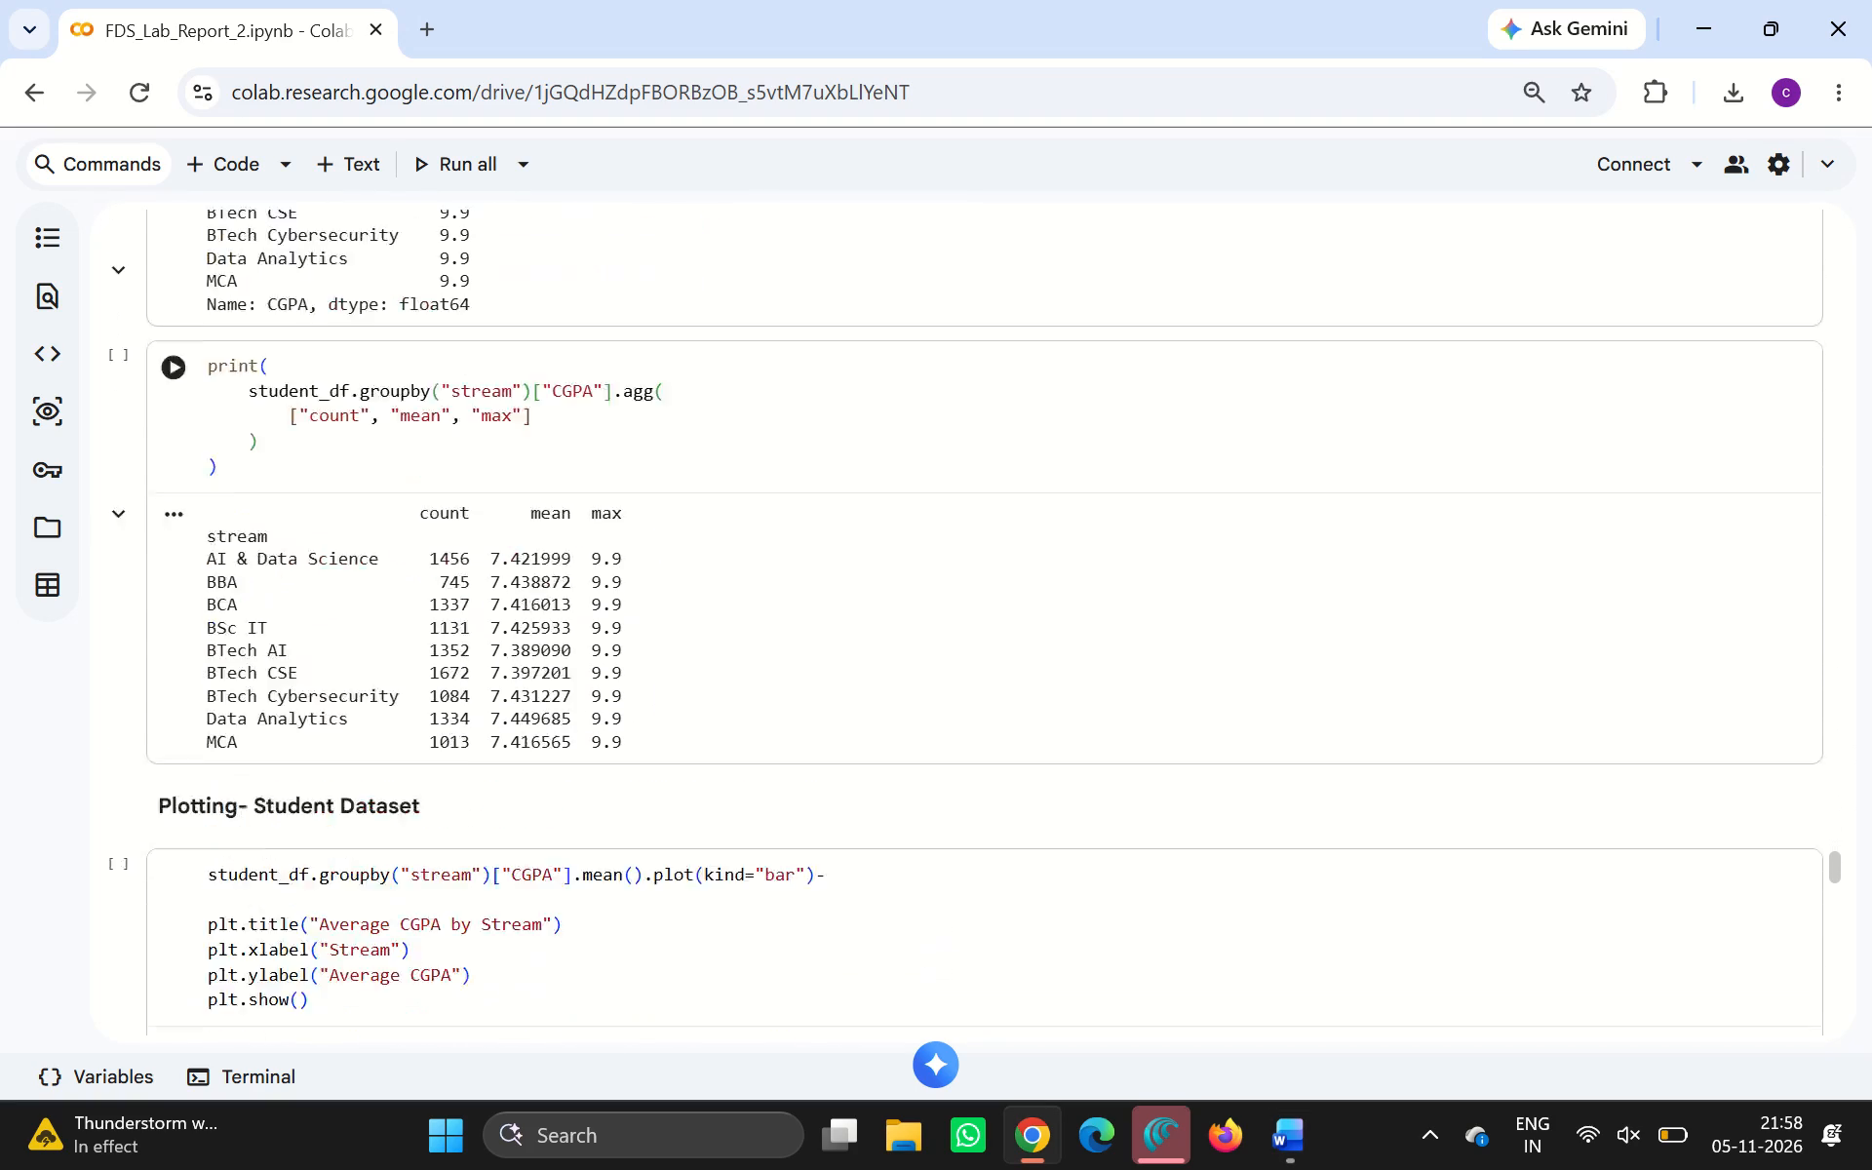
scroll(656, 742, down, 1)
scroll(656, 742, up, 3)
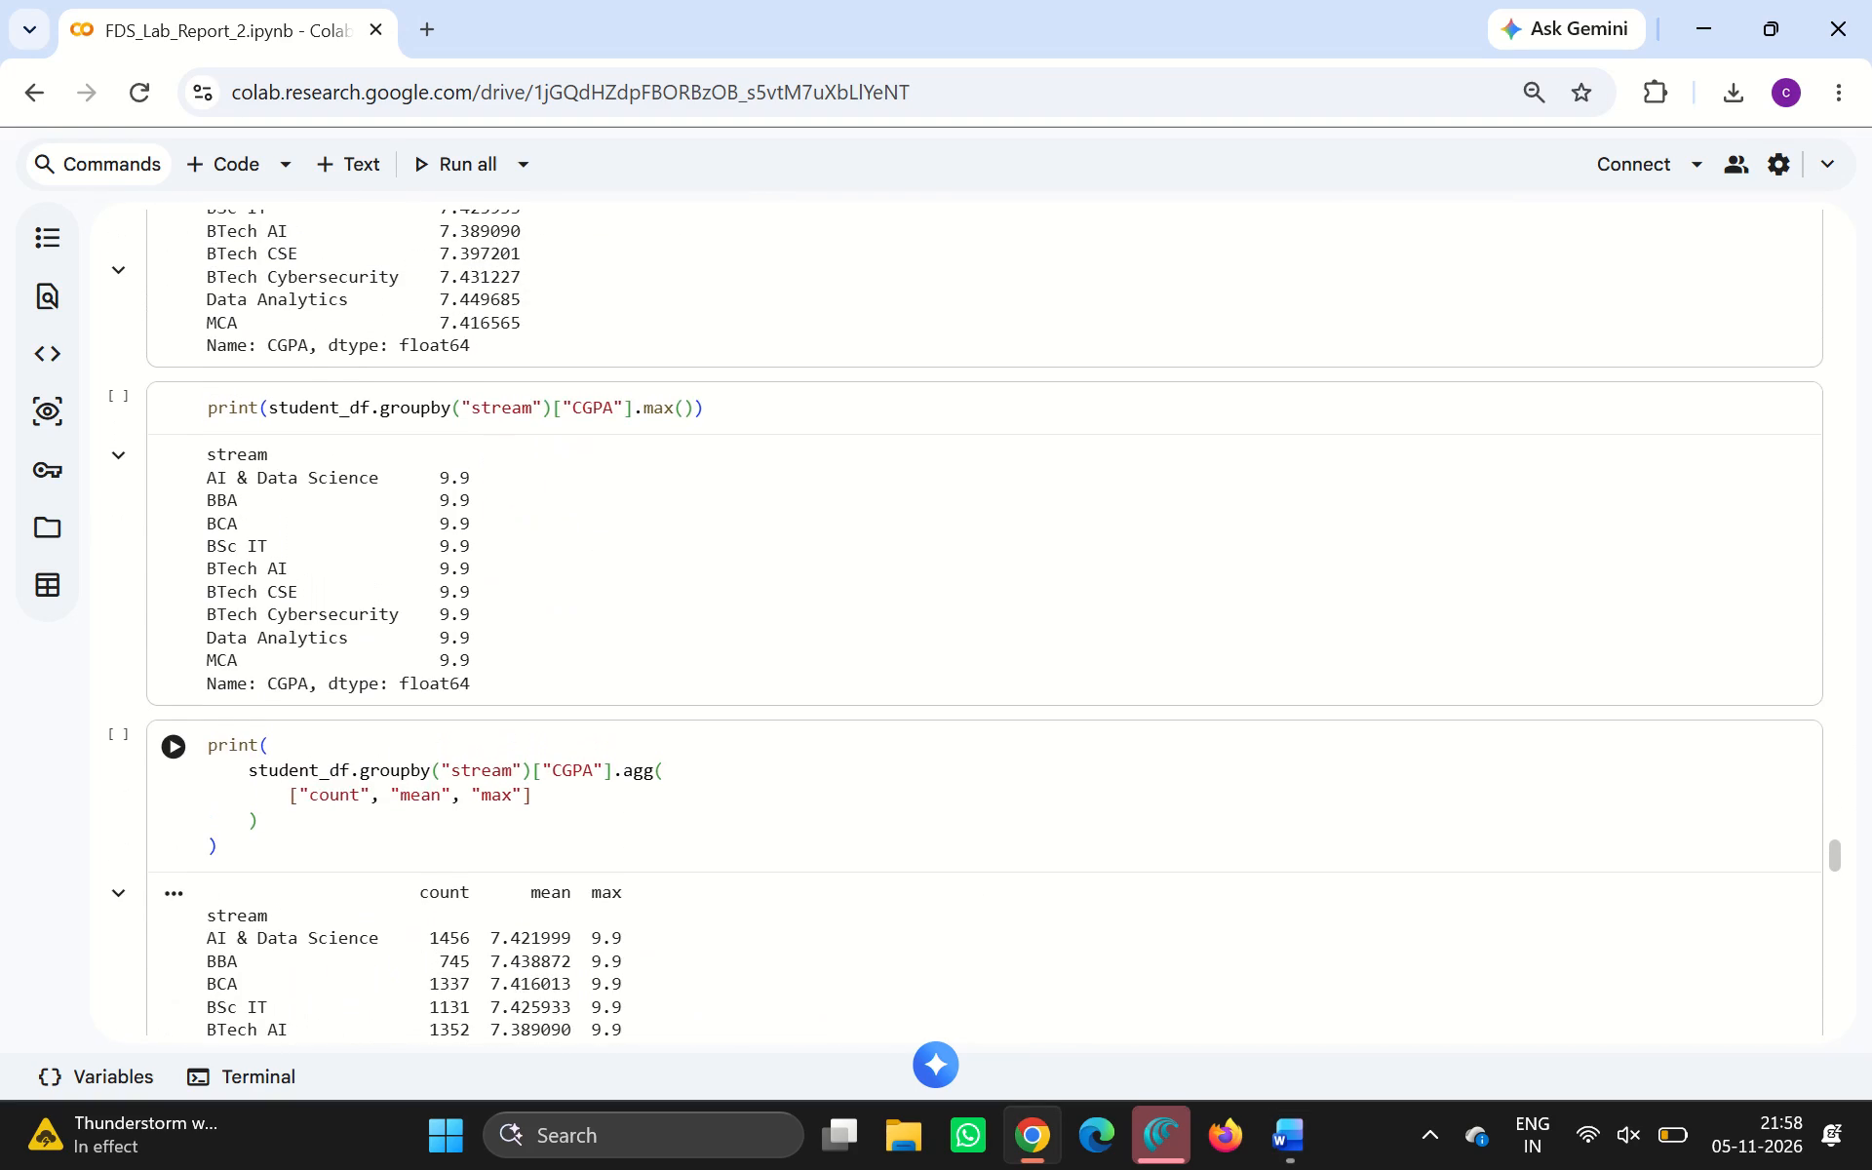
scroll(522, 523, up, 2)
scroll(522, 523, down, 1)
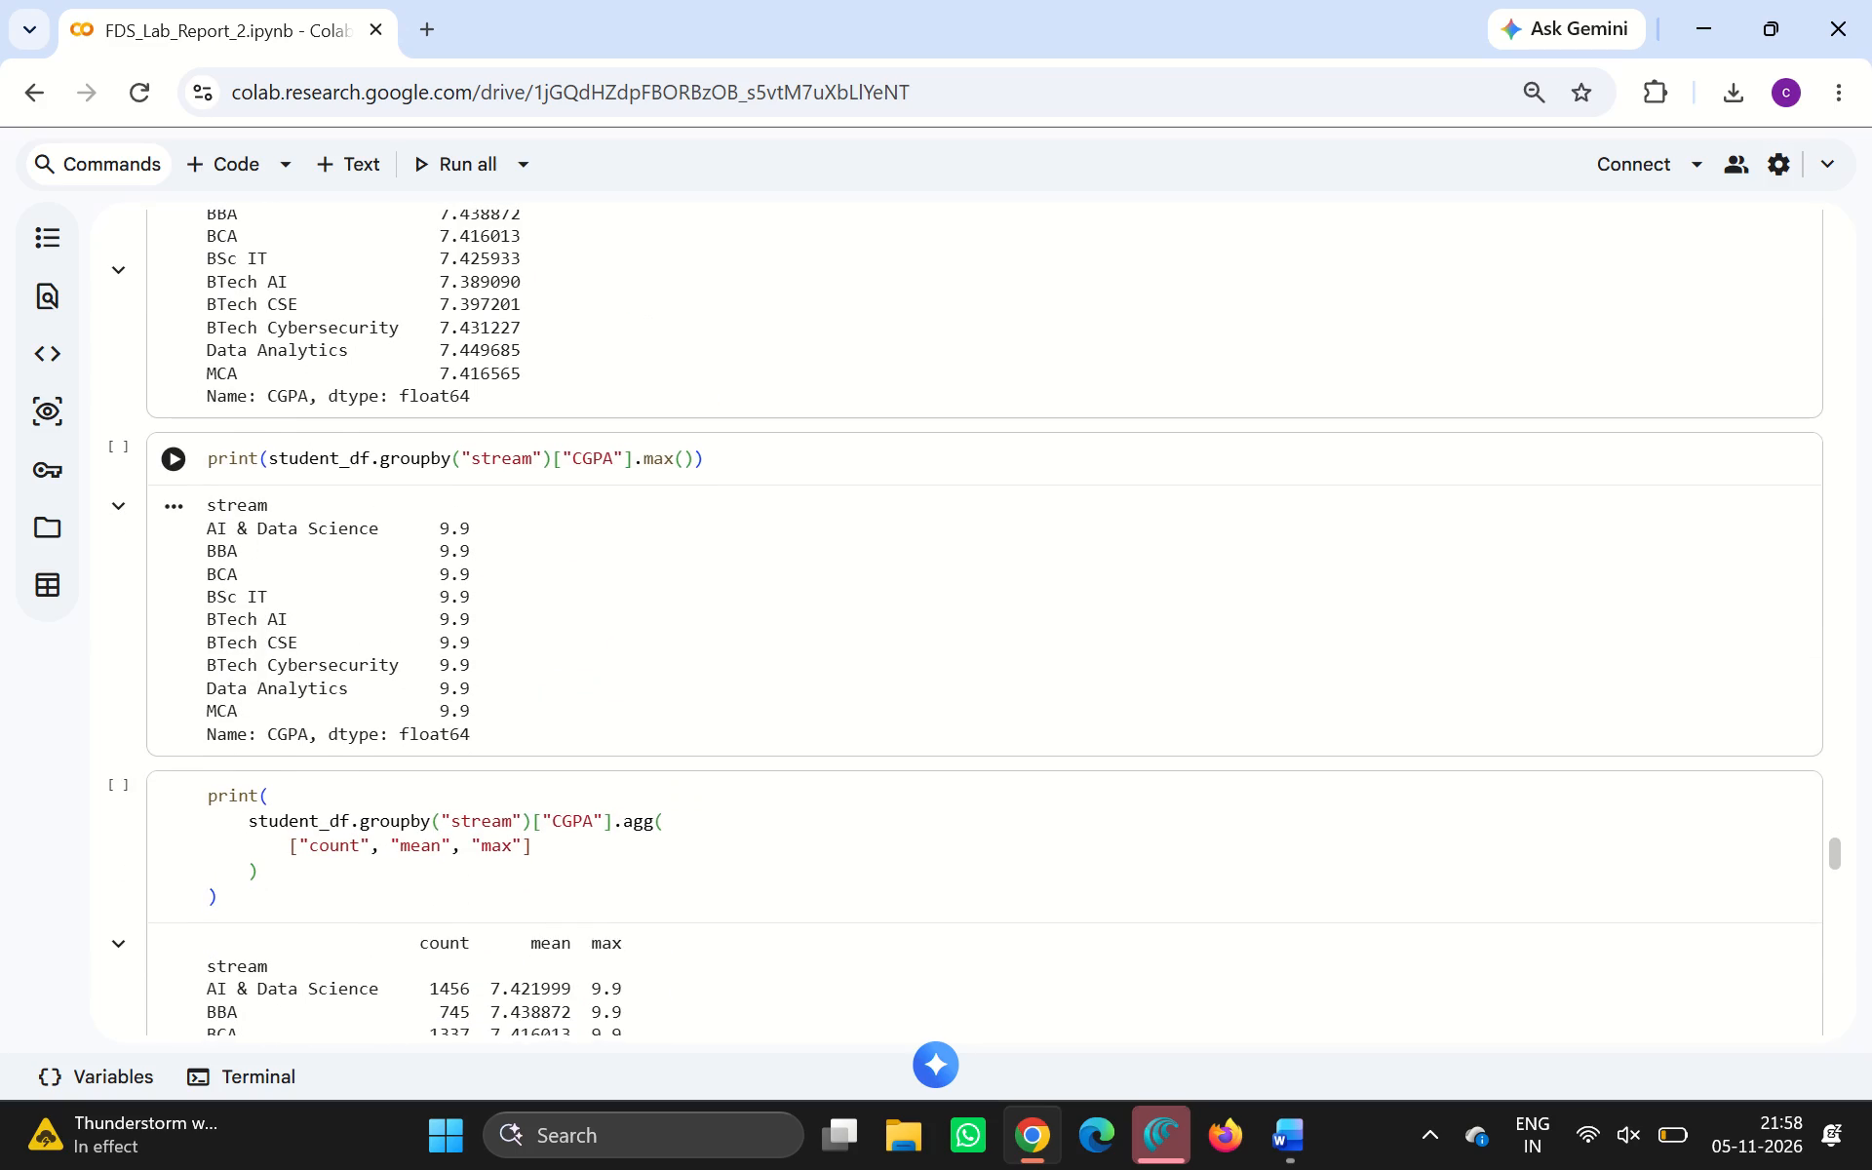
scroll(452, 524, down, 2)
key(Print)
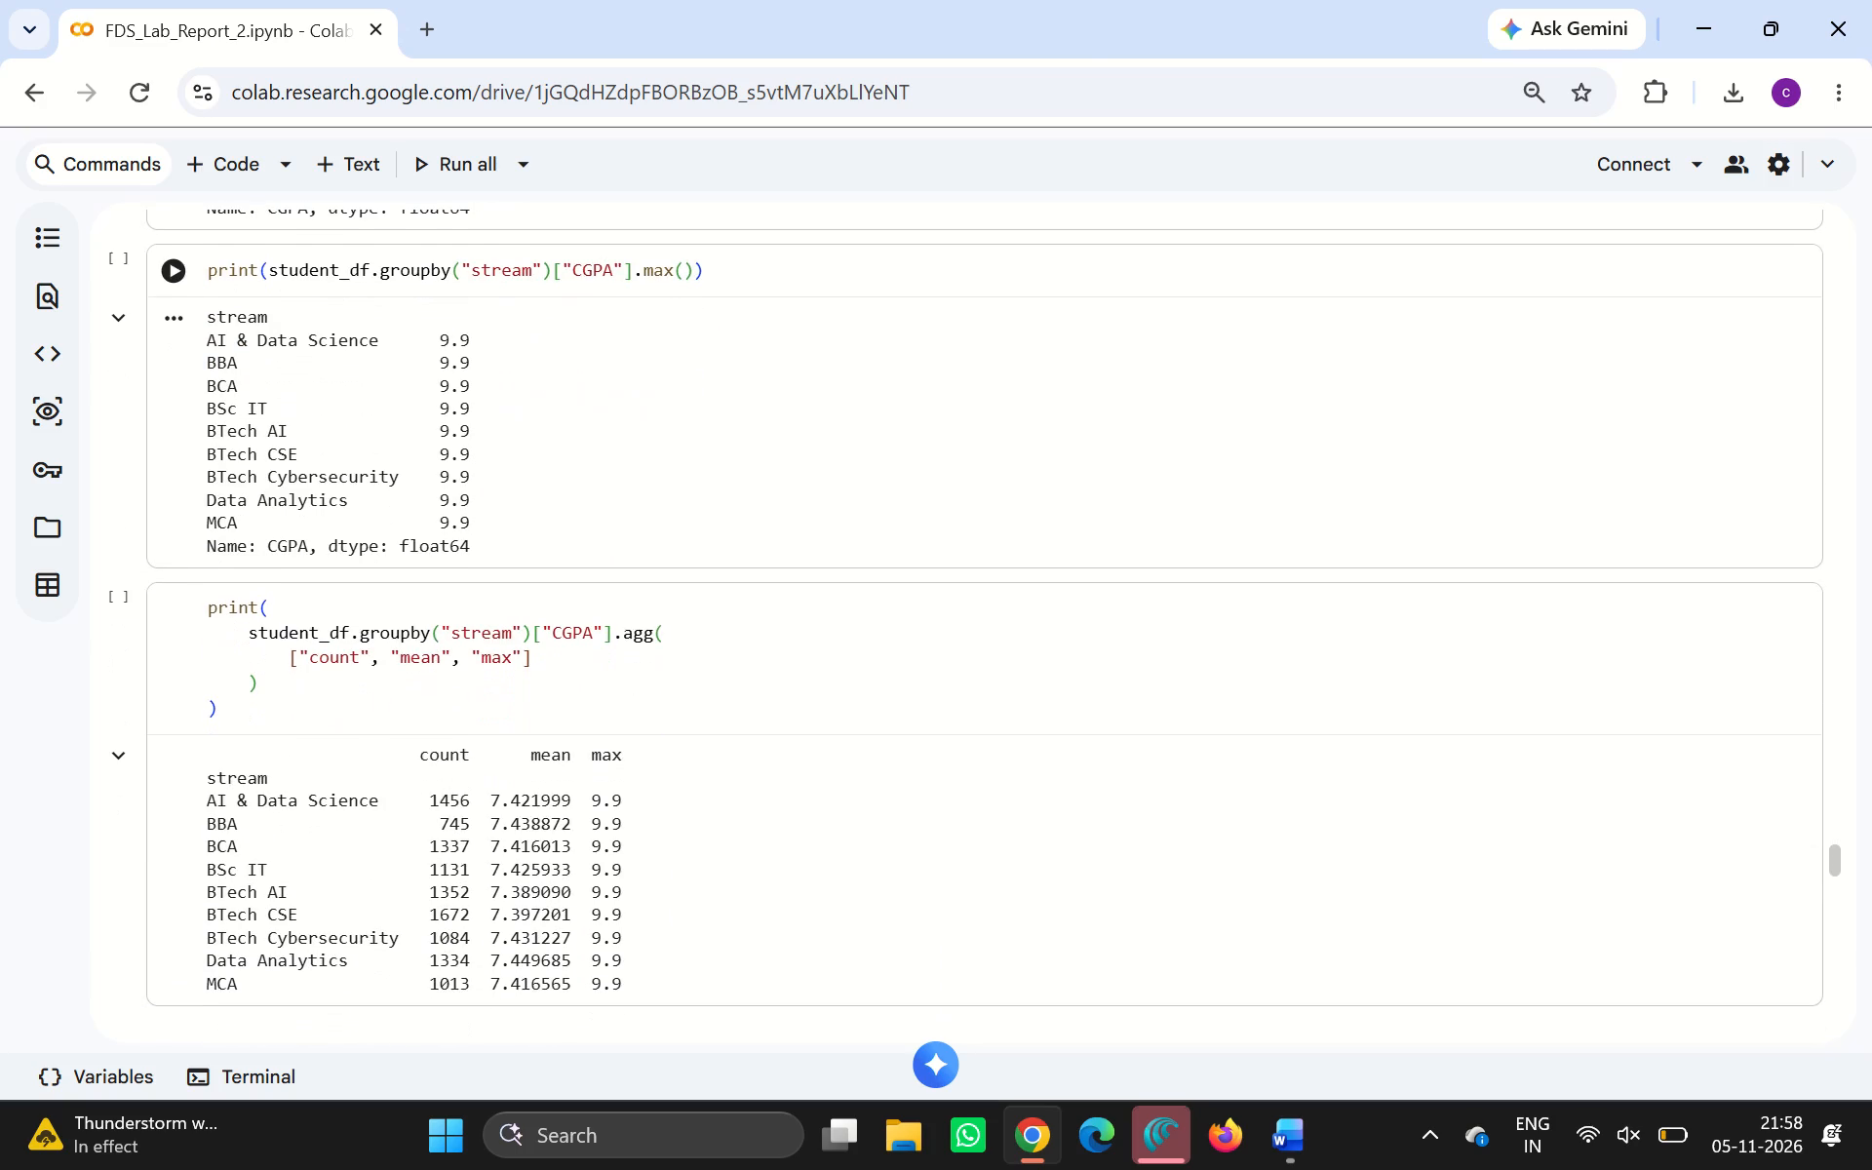
click(653, 432)
key(alt+Tab)
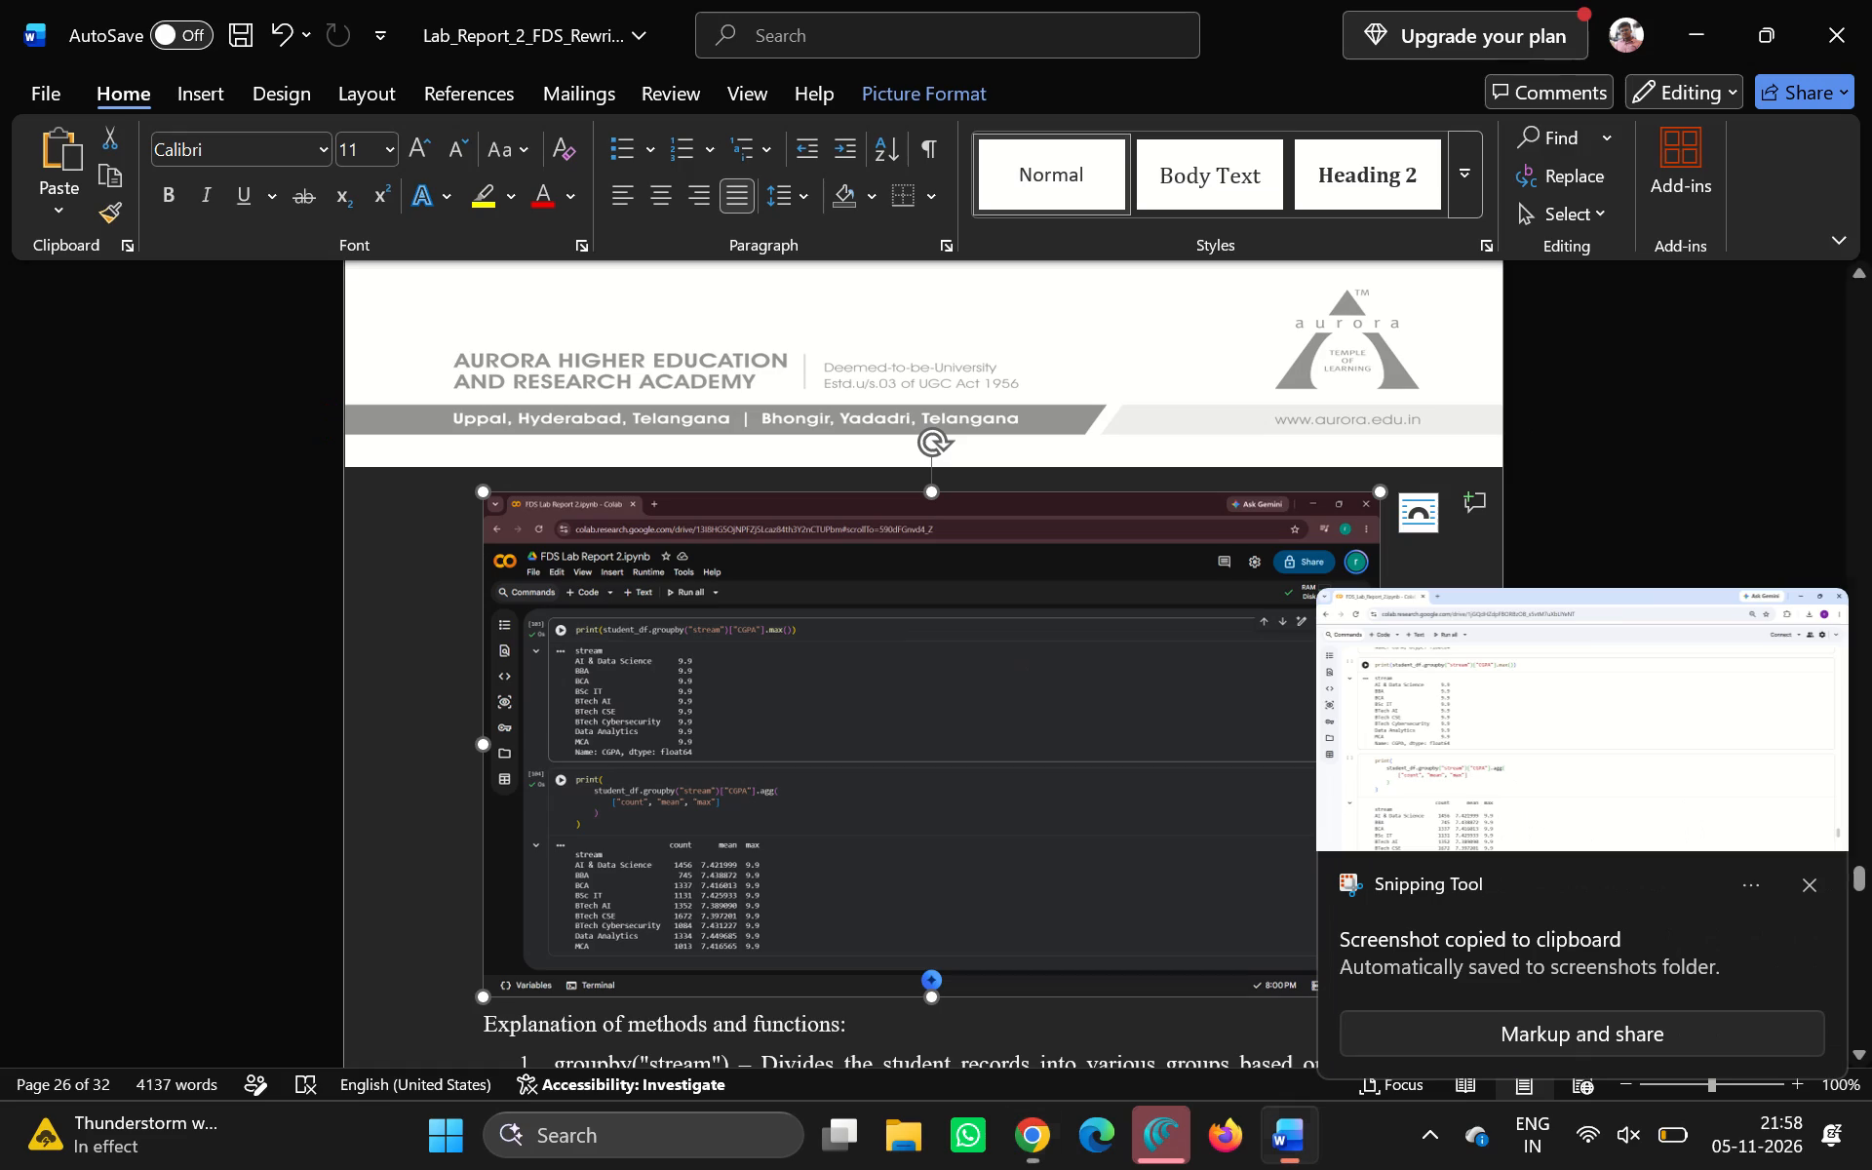
key(BackSpace)
key(ctrl+v)
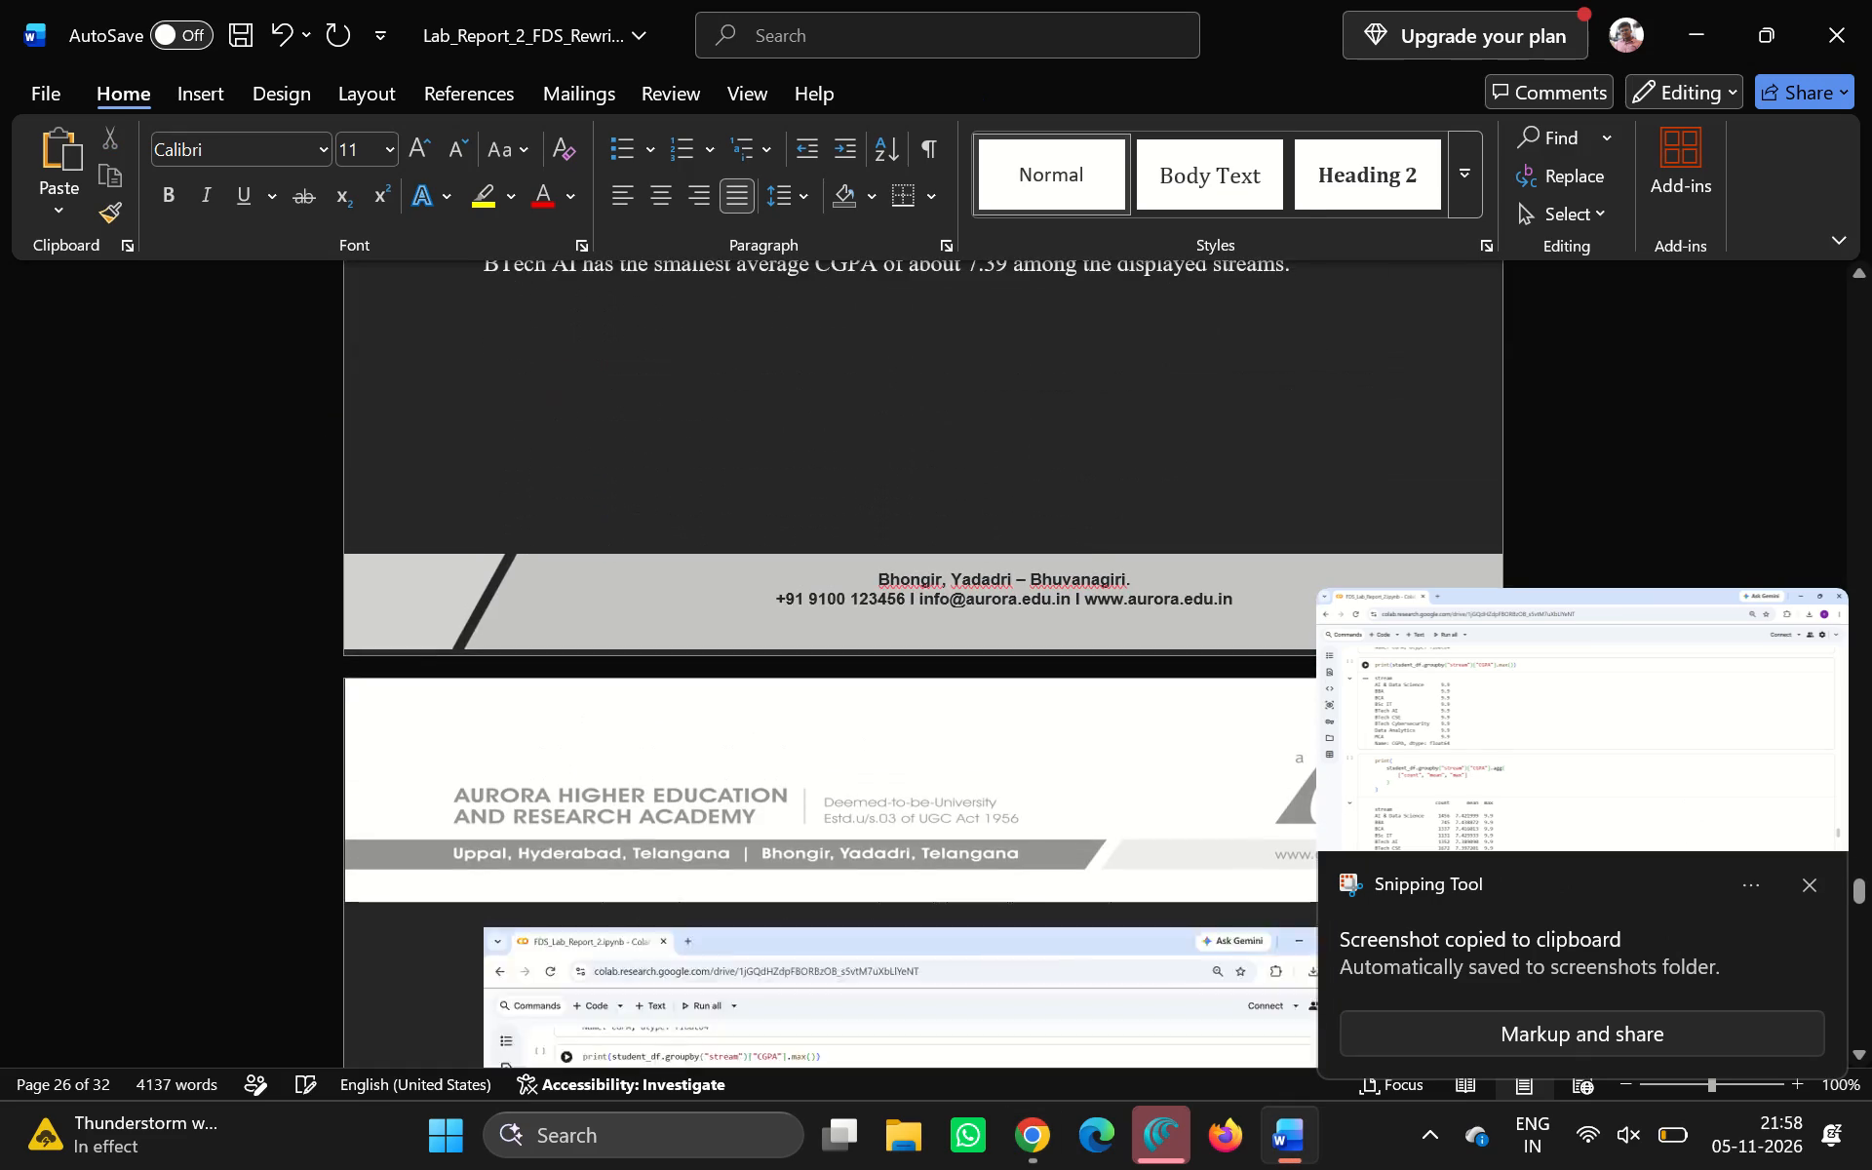
Replace the old picture under "Plotting- Student Dataset" with a window screenshot of the Colab "Average CGPA by Stream" bar chart cell.
scroll(776, 728, down, 3)
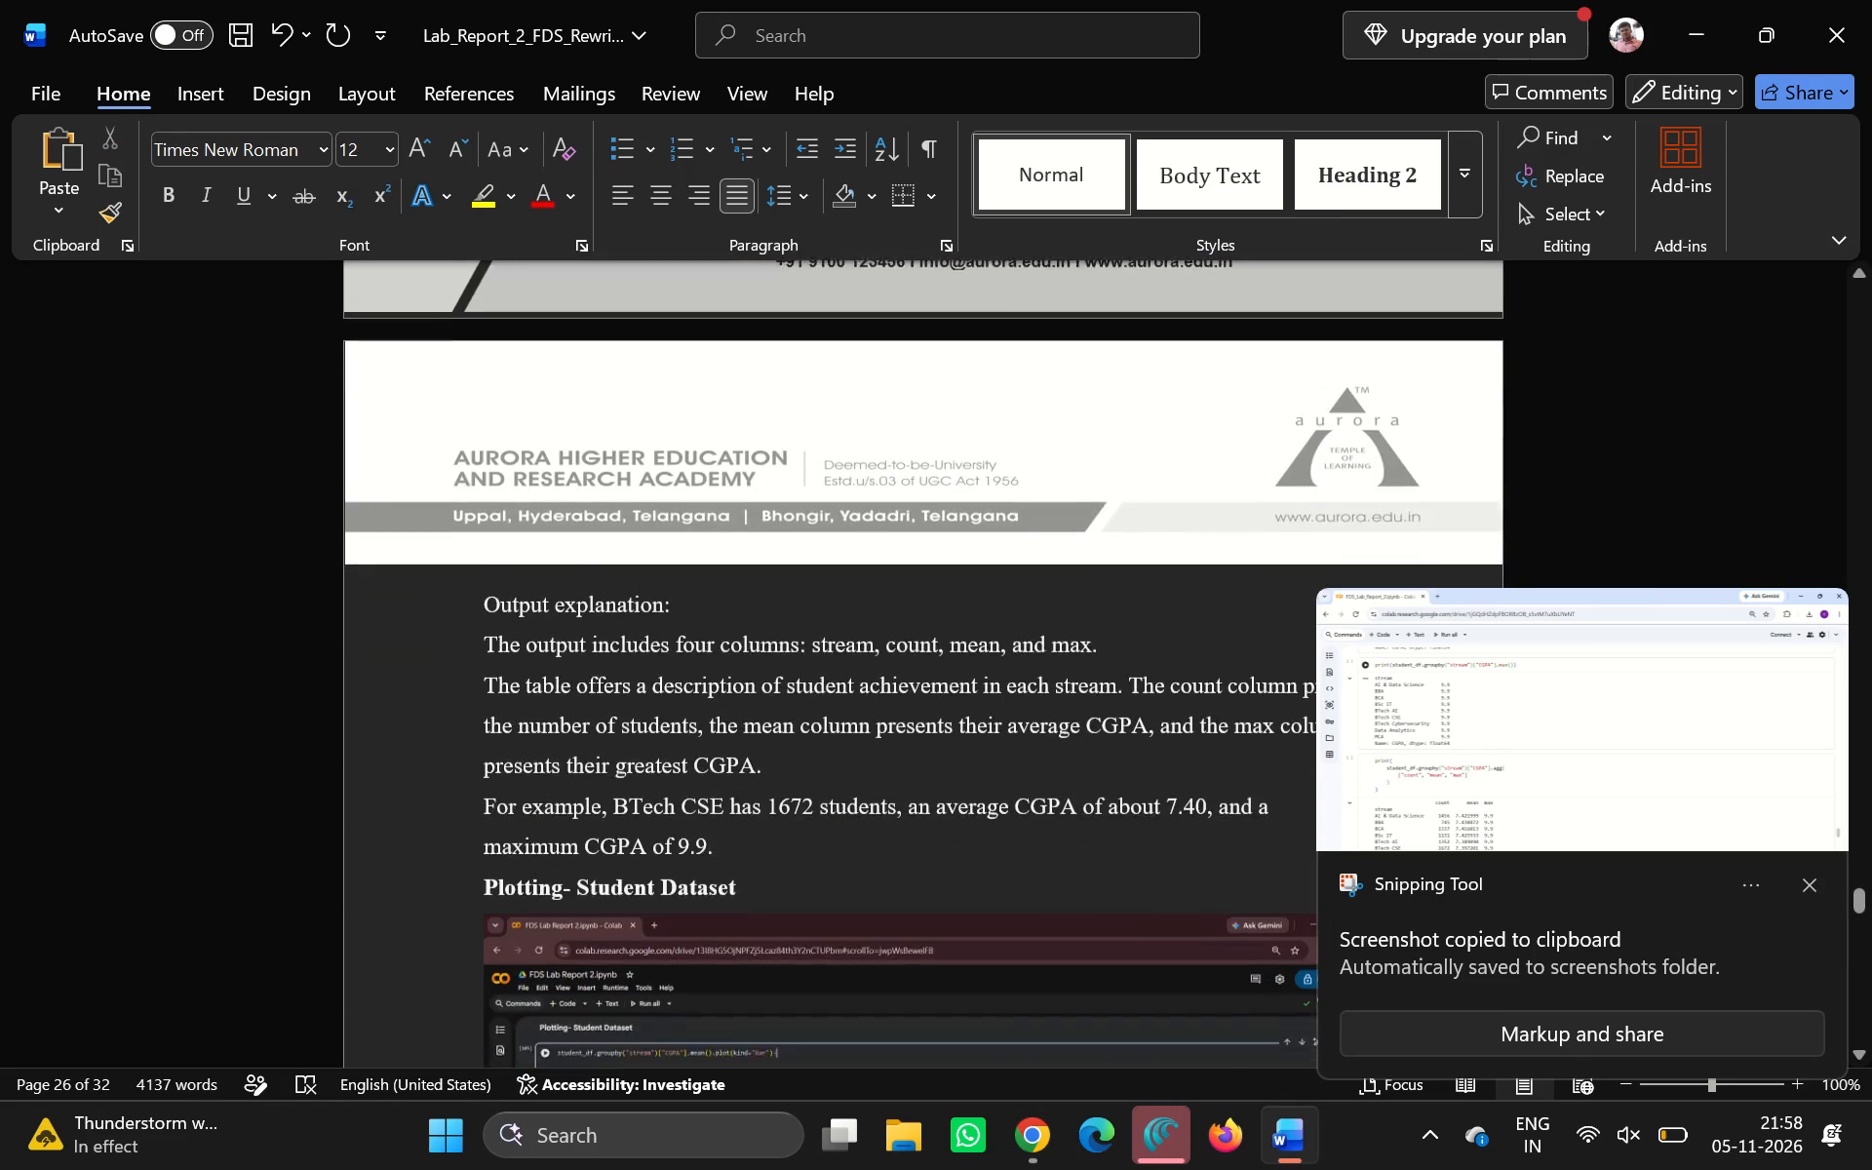
scroll(776, 728, down, 4)
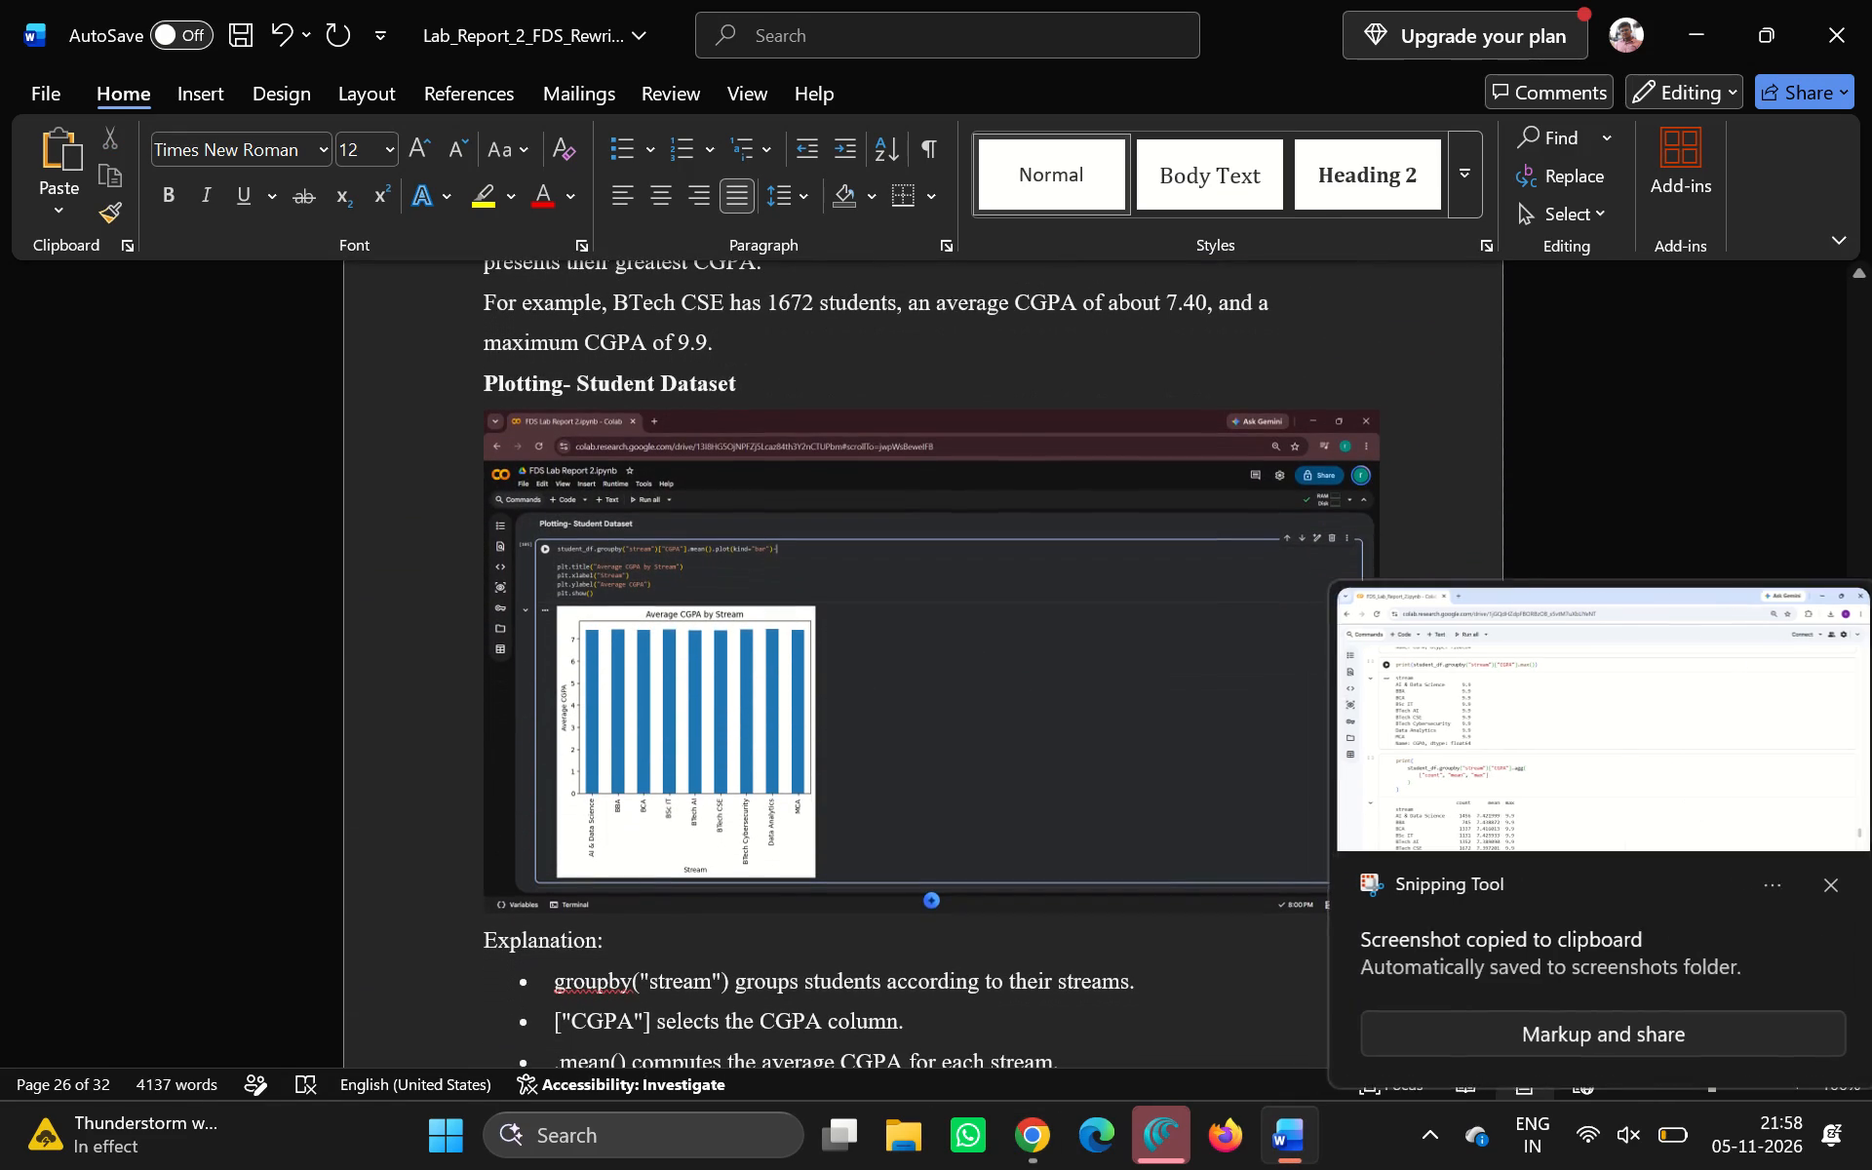
click(664, 690)
key(alt+Tab)
scroll(664, 690, down, 2)
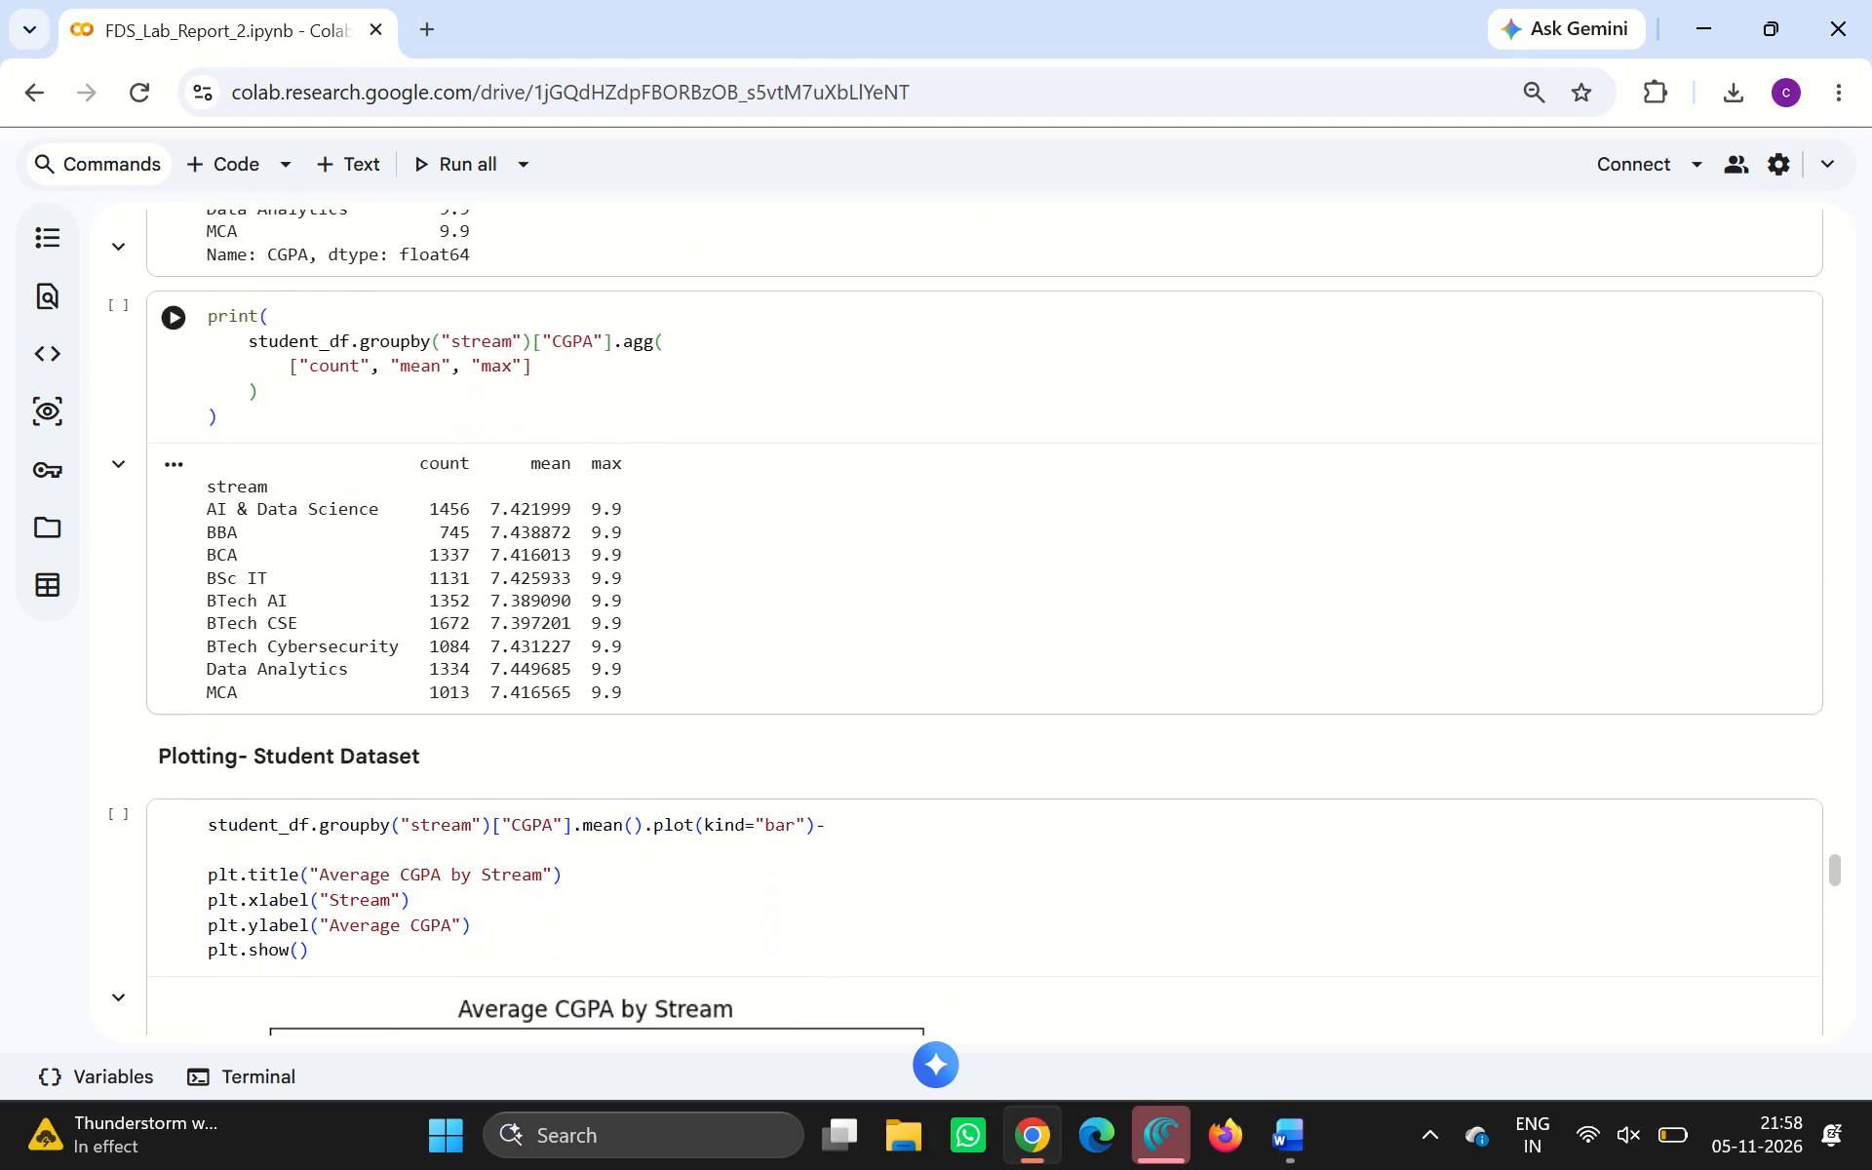
scroll(664, 690, down, 2)
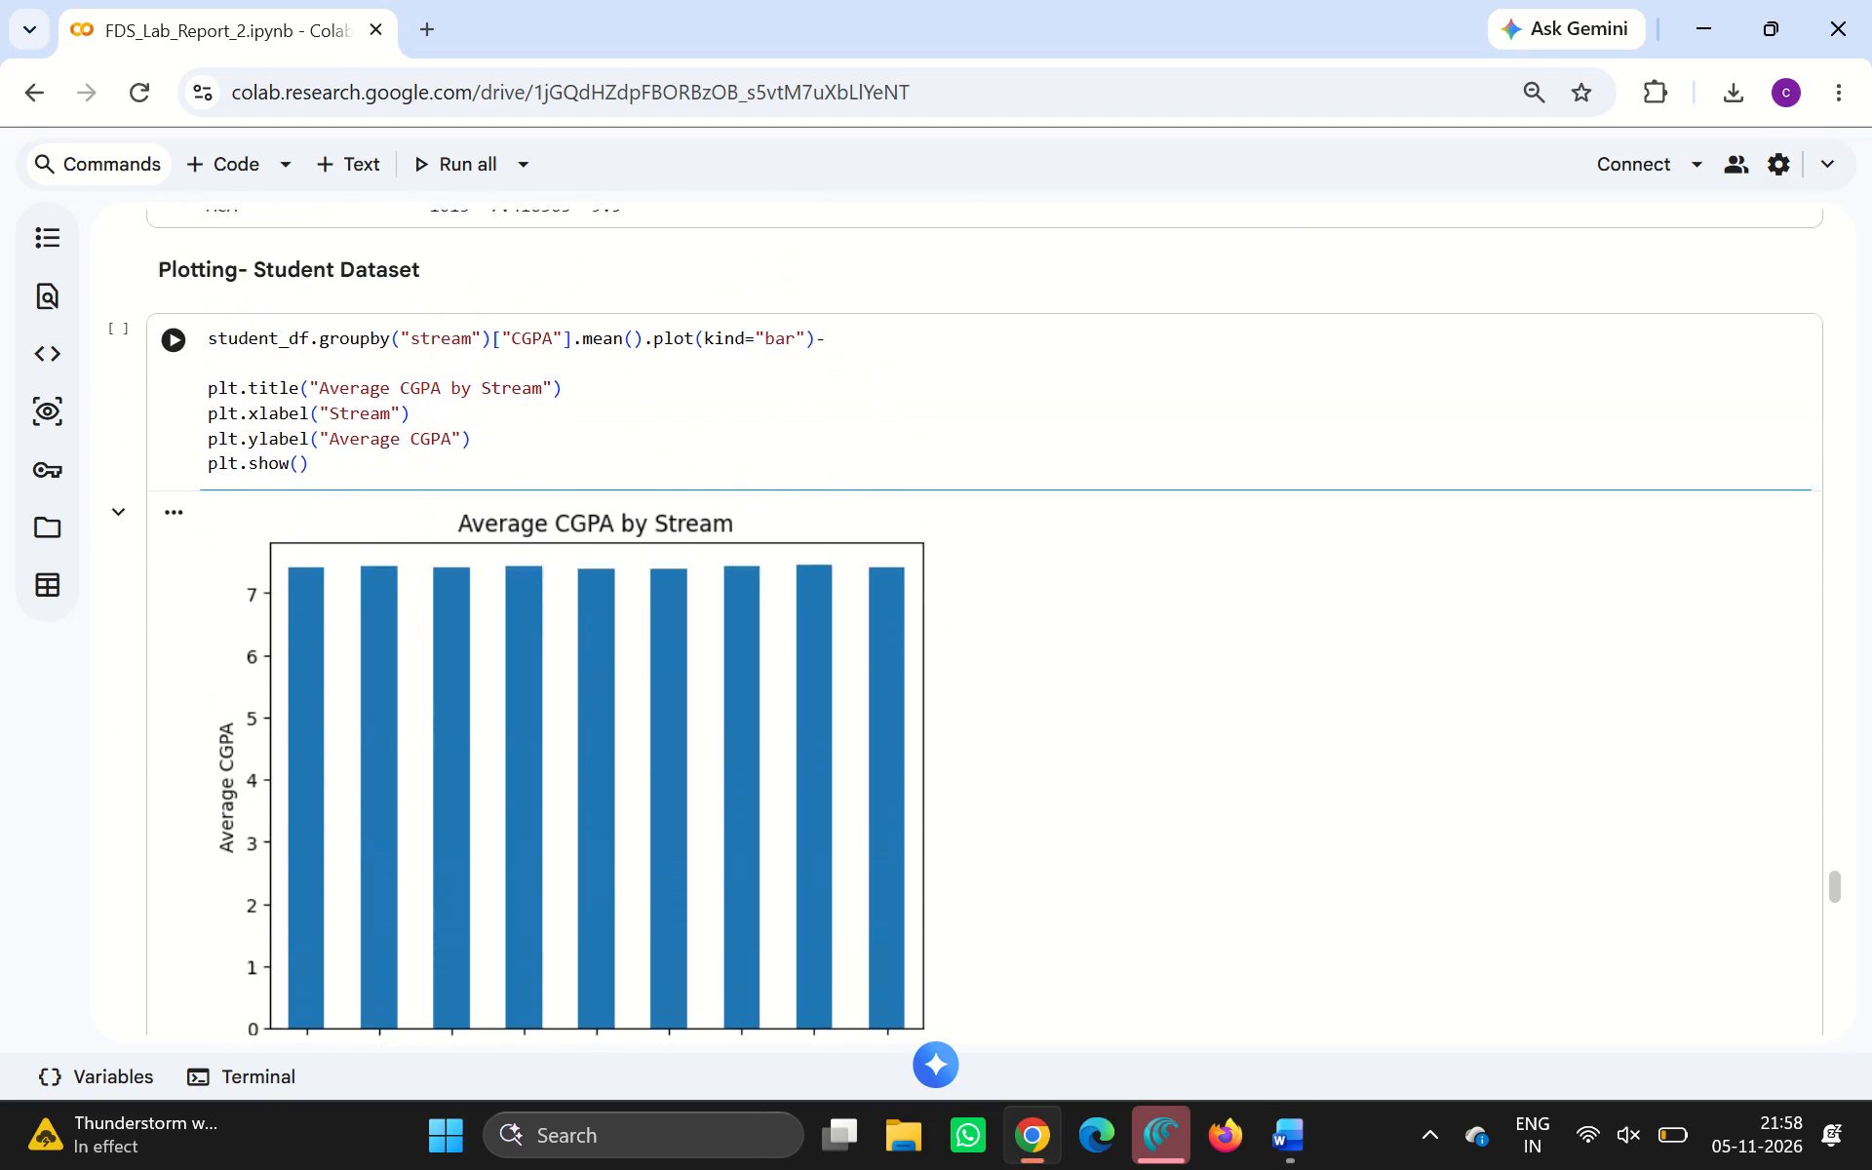
key(Print)
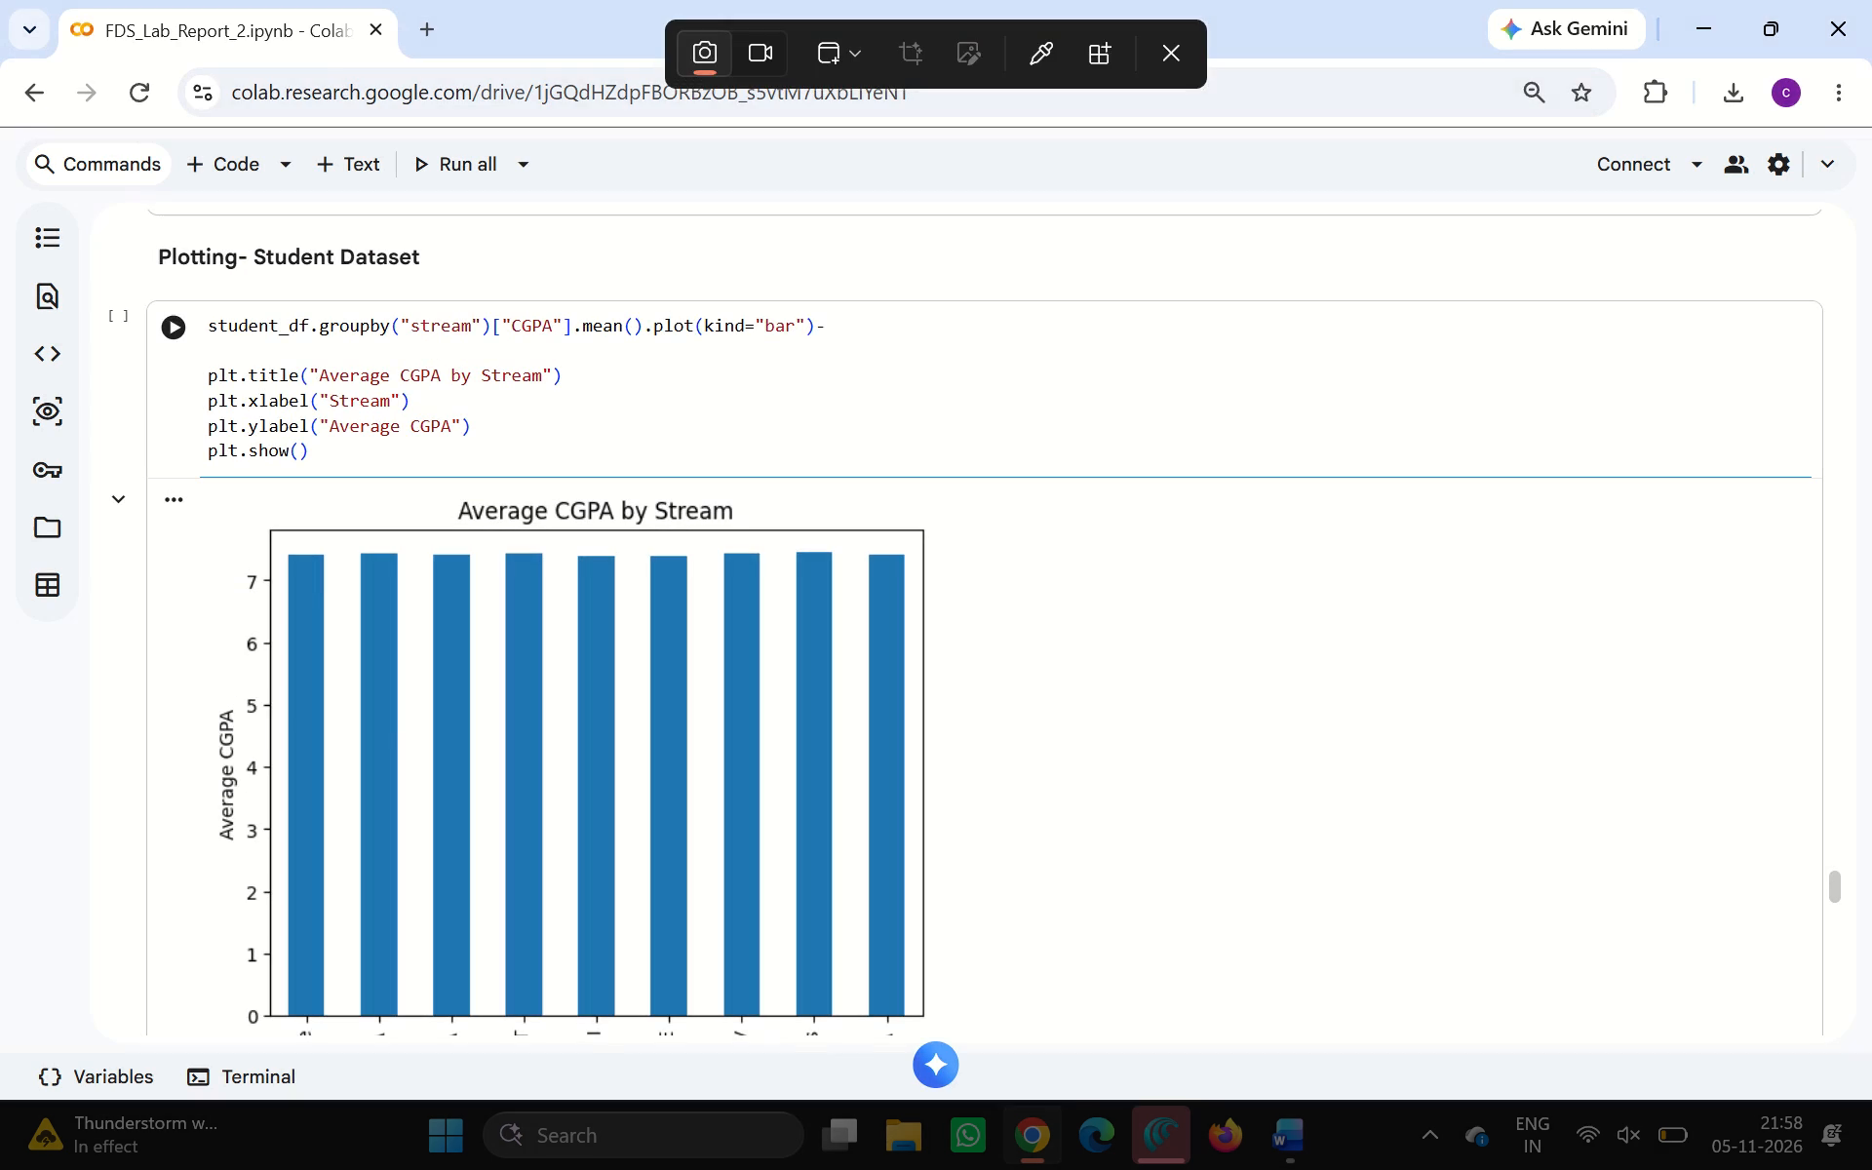
click(667, 623)
key(alt+Tab)
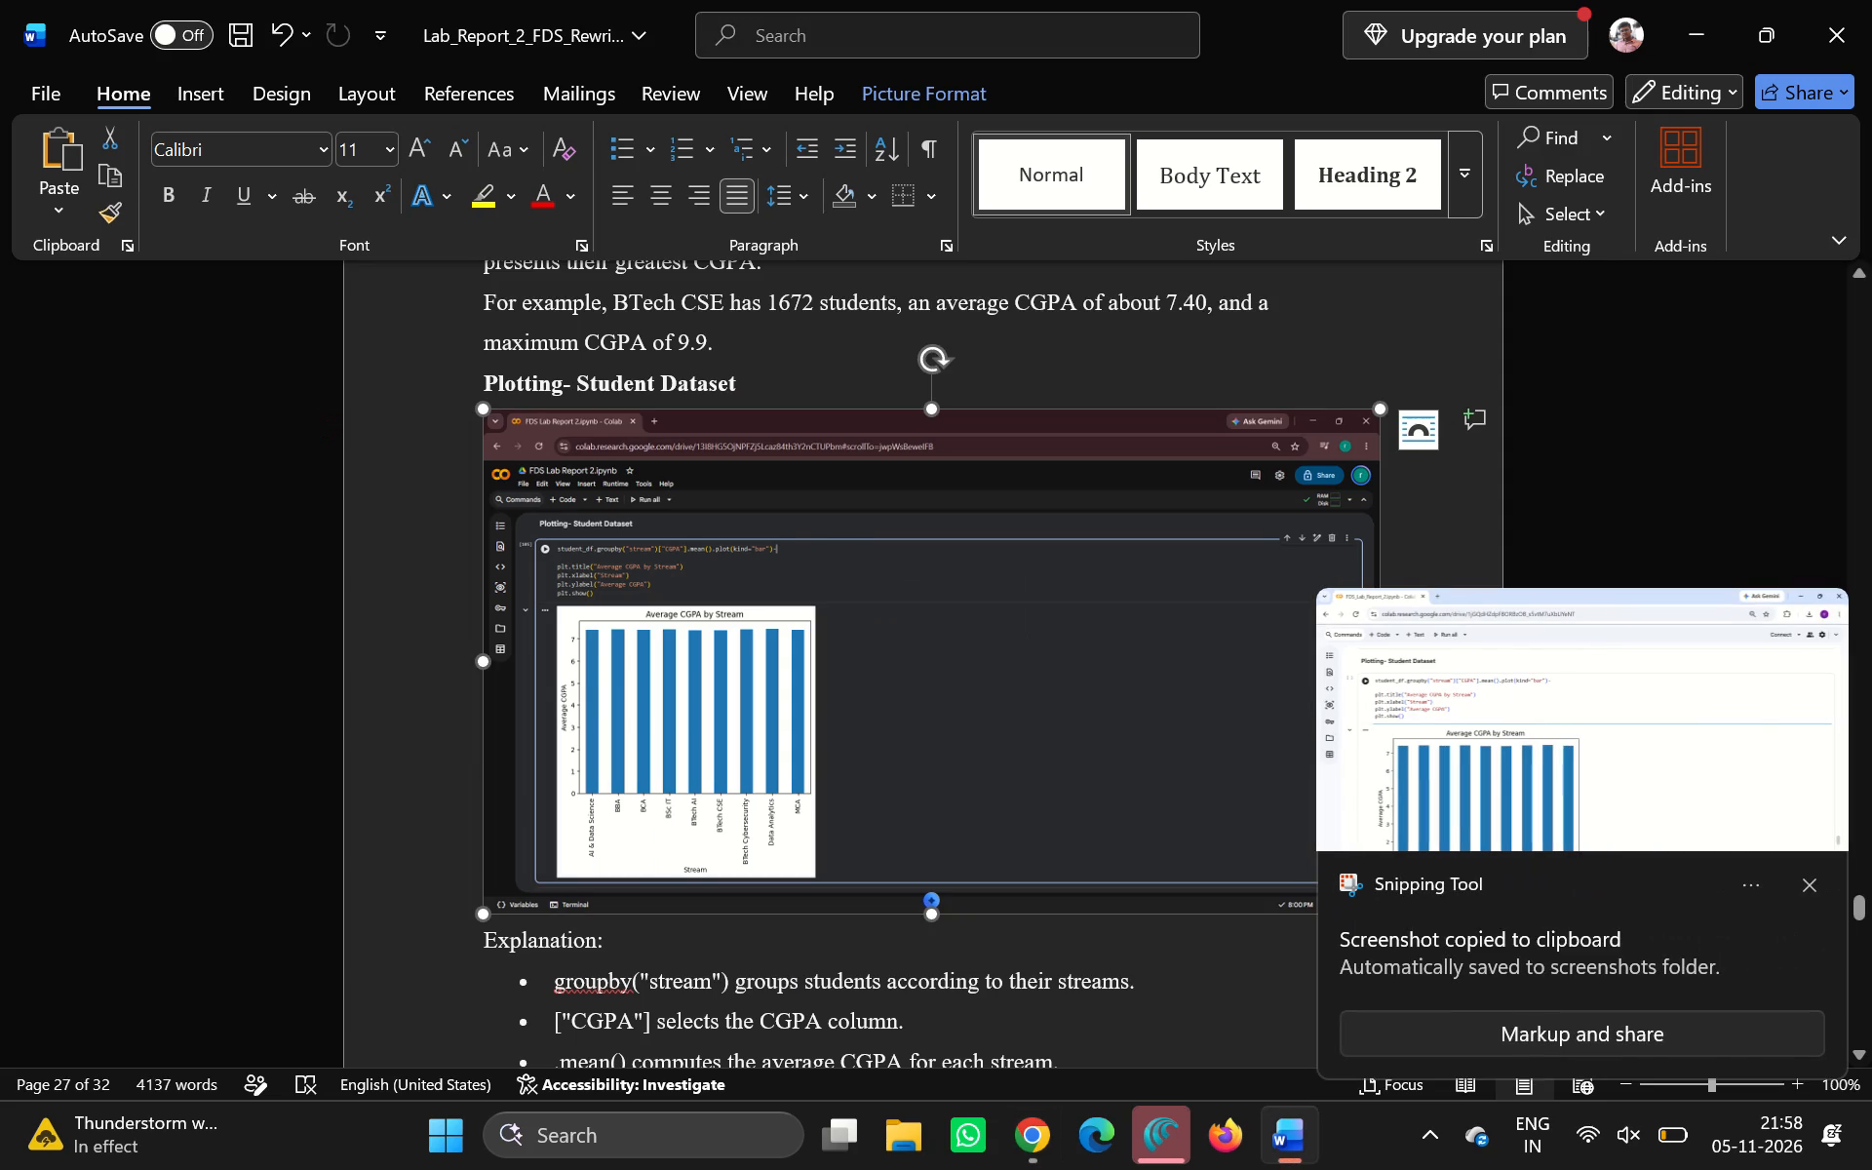
key(BackSpace)
key(ctrl+v)
ctrl+click(695, 684)
Replace the old picture above the plt.hist() explanation with a fresh window screenshot of the Colab "CGPA Distribution" histogram cell.
scroll(695, 684, down, 1)
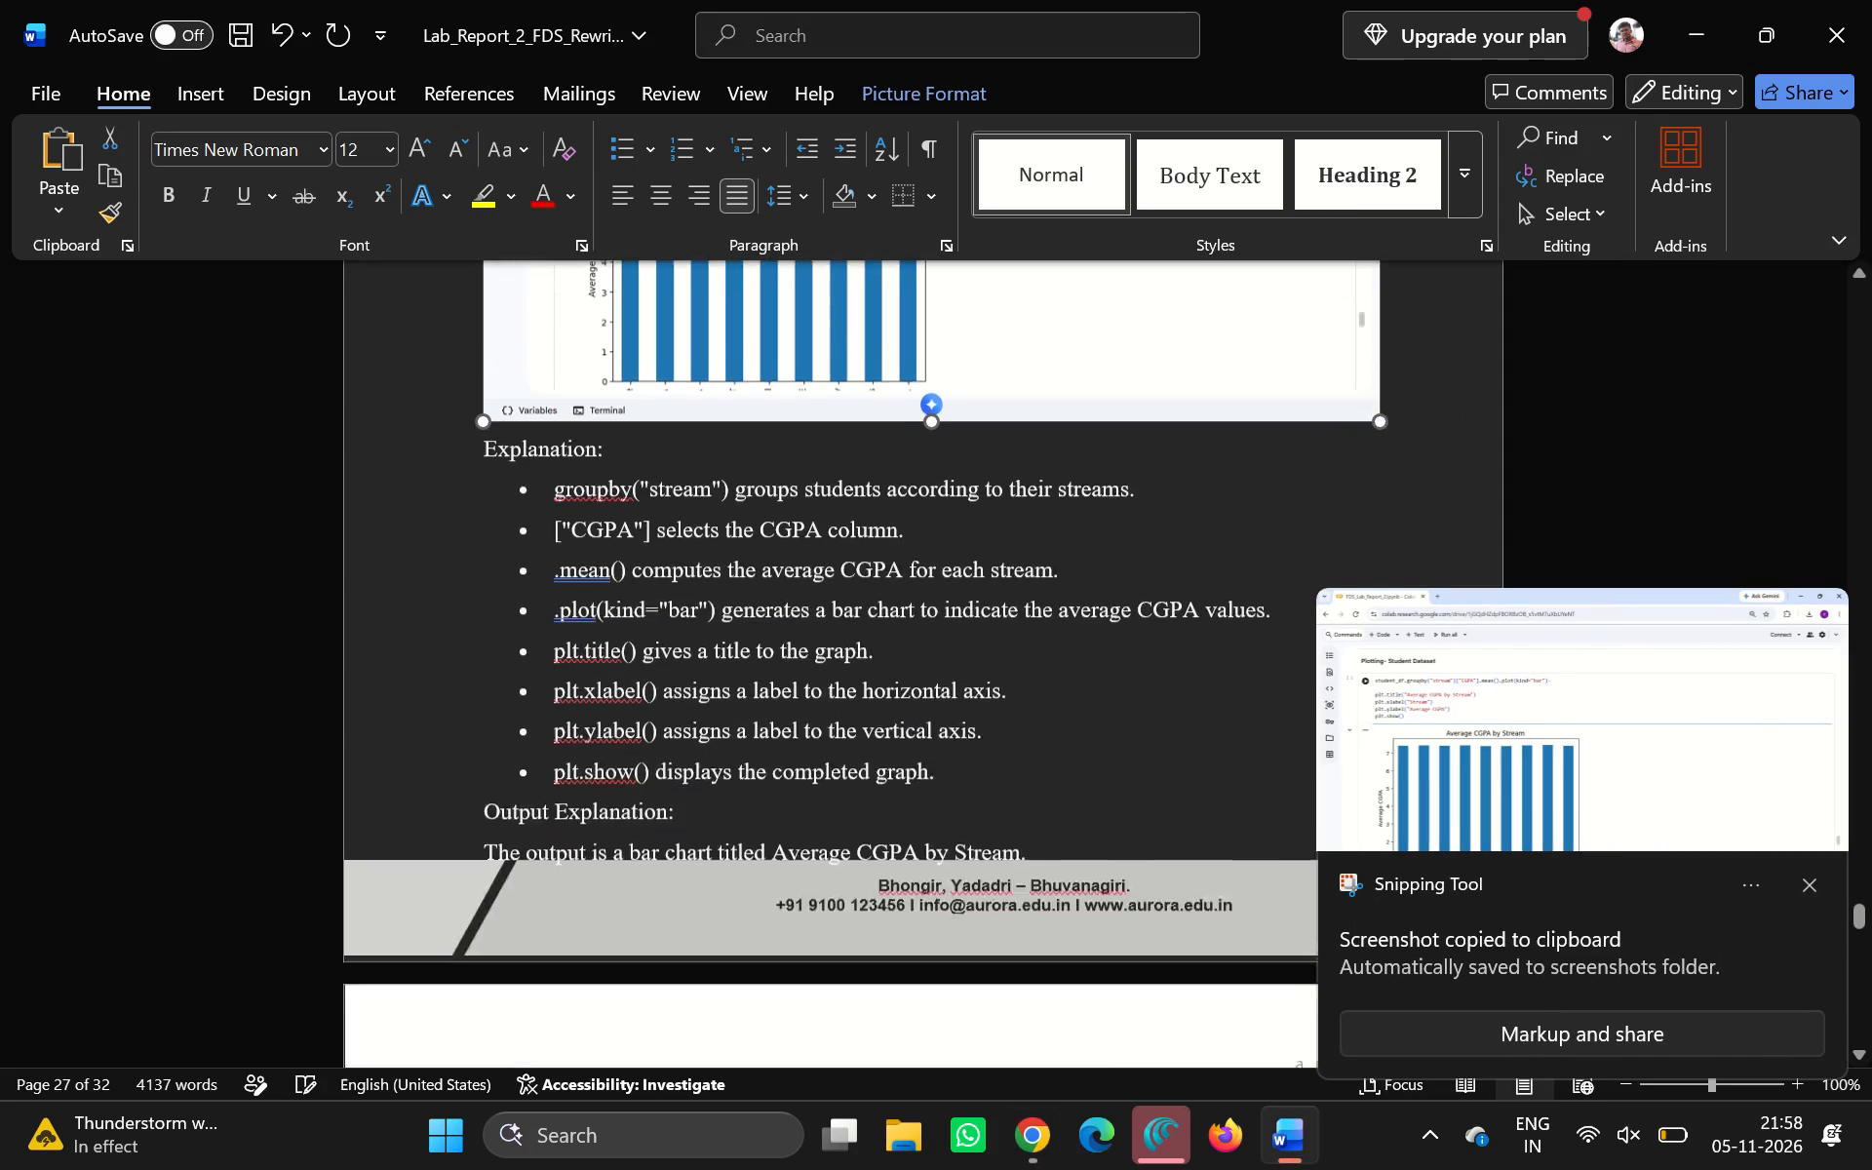
scroll(695, 684, down, 3)
right_click(695, 684)
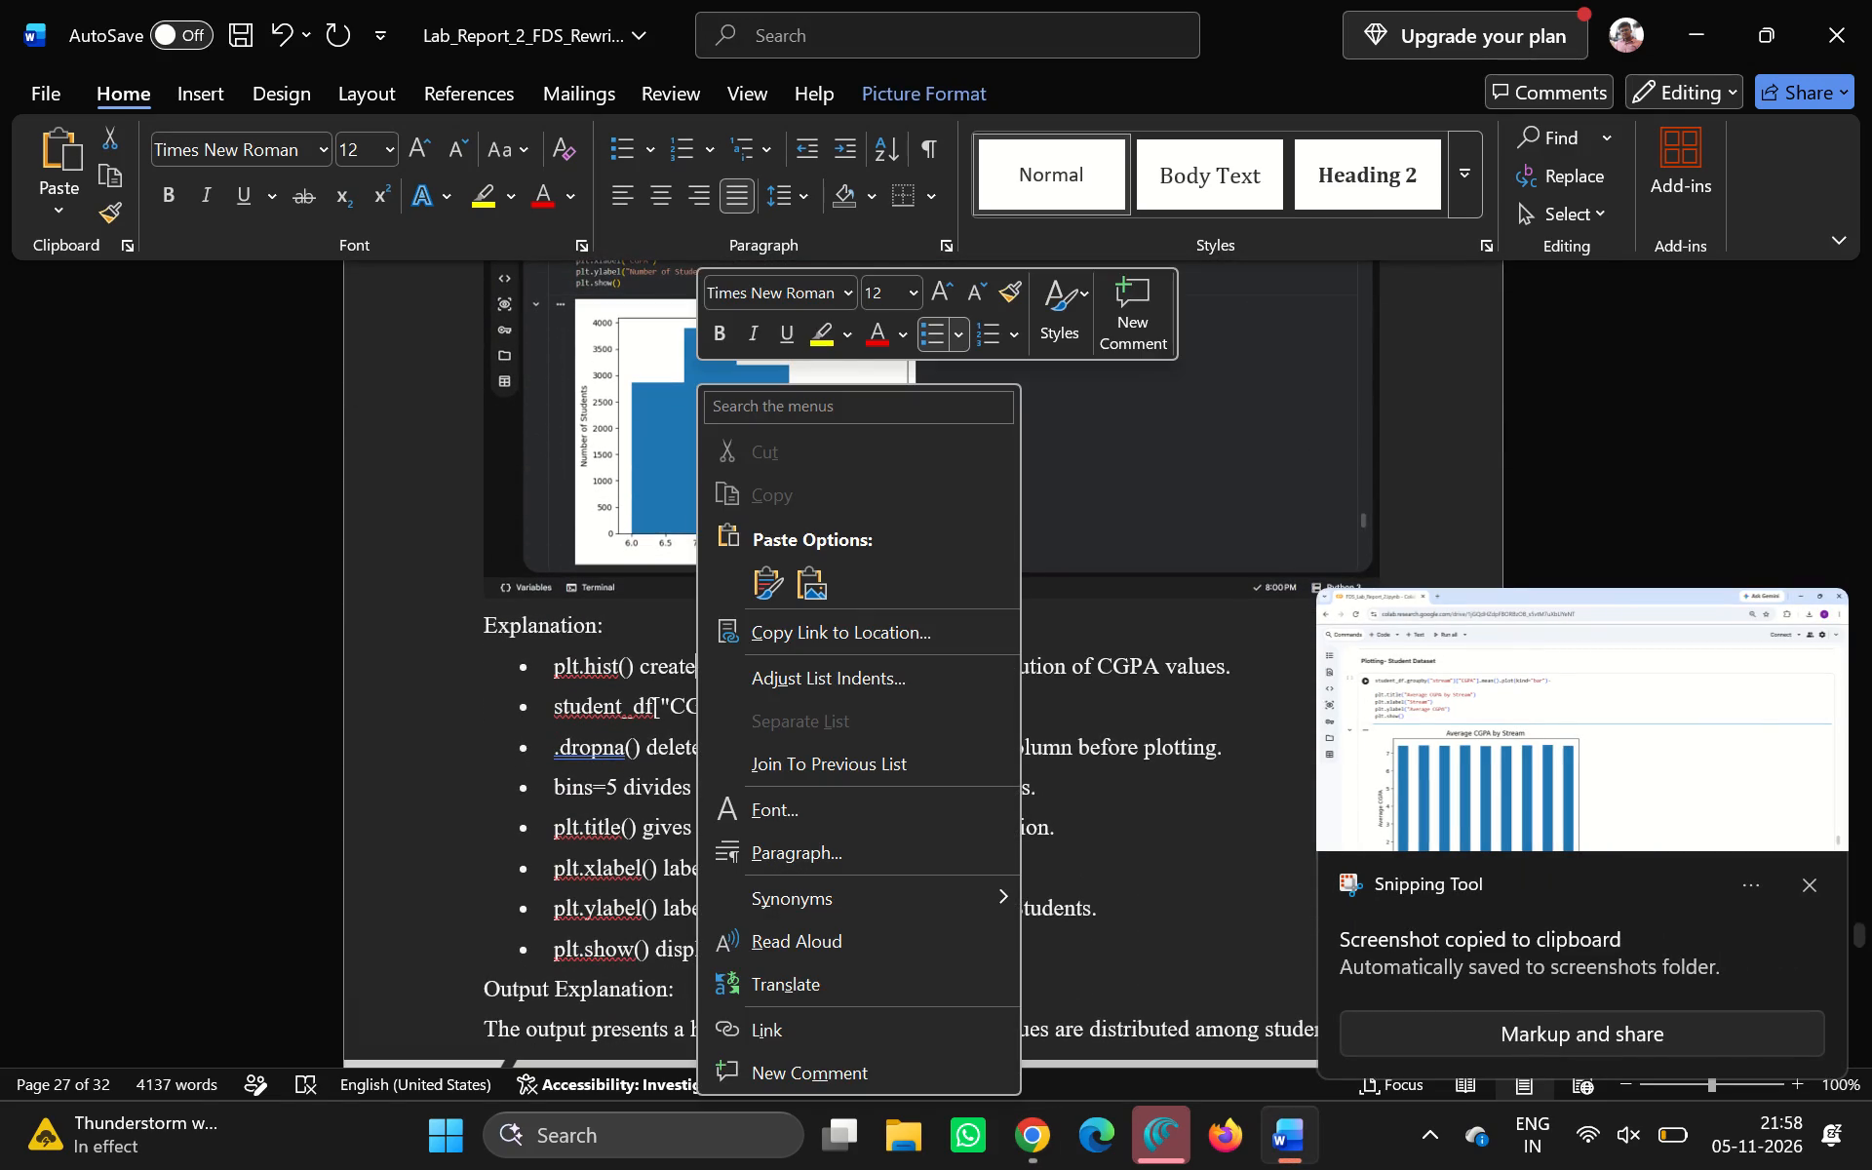
click(746, 430)
click(662, 441)
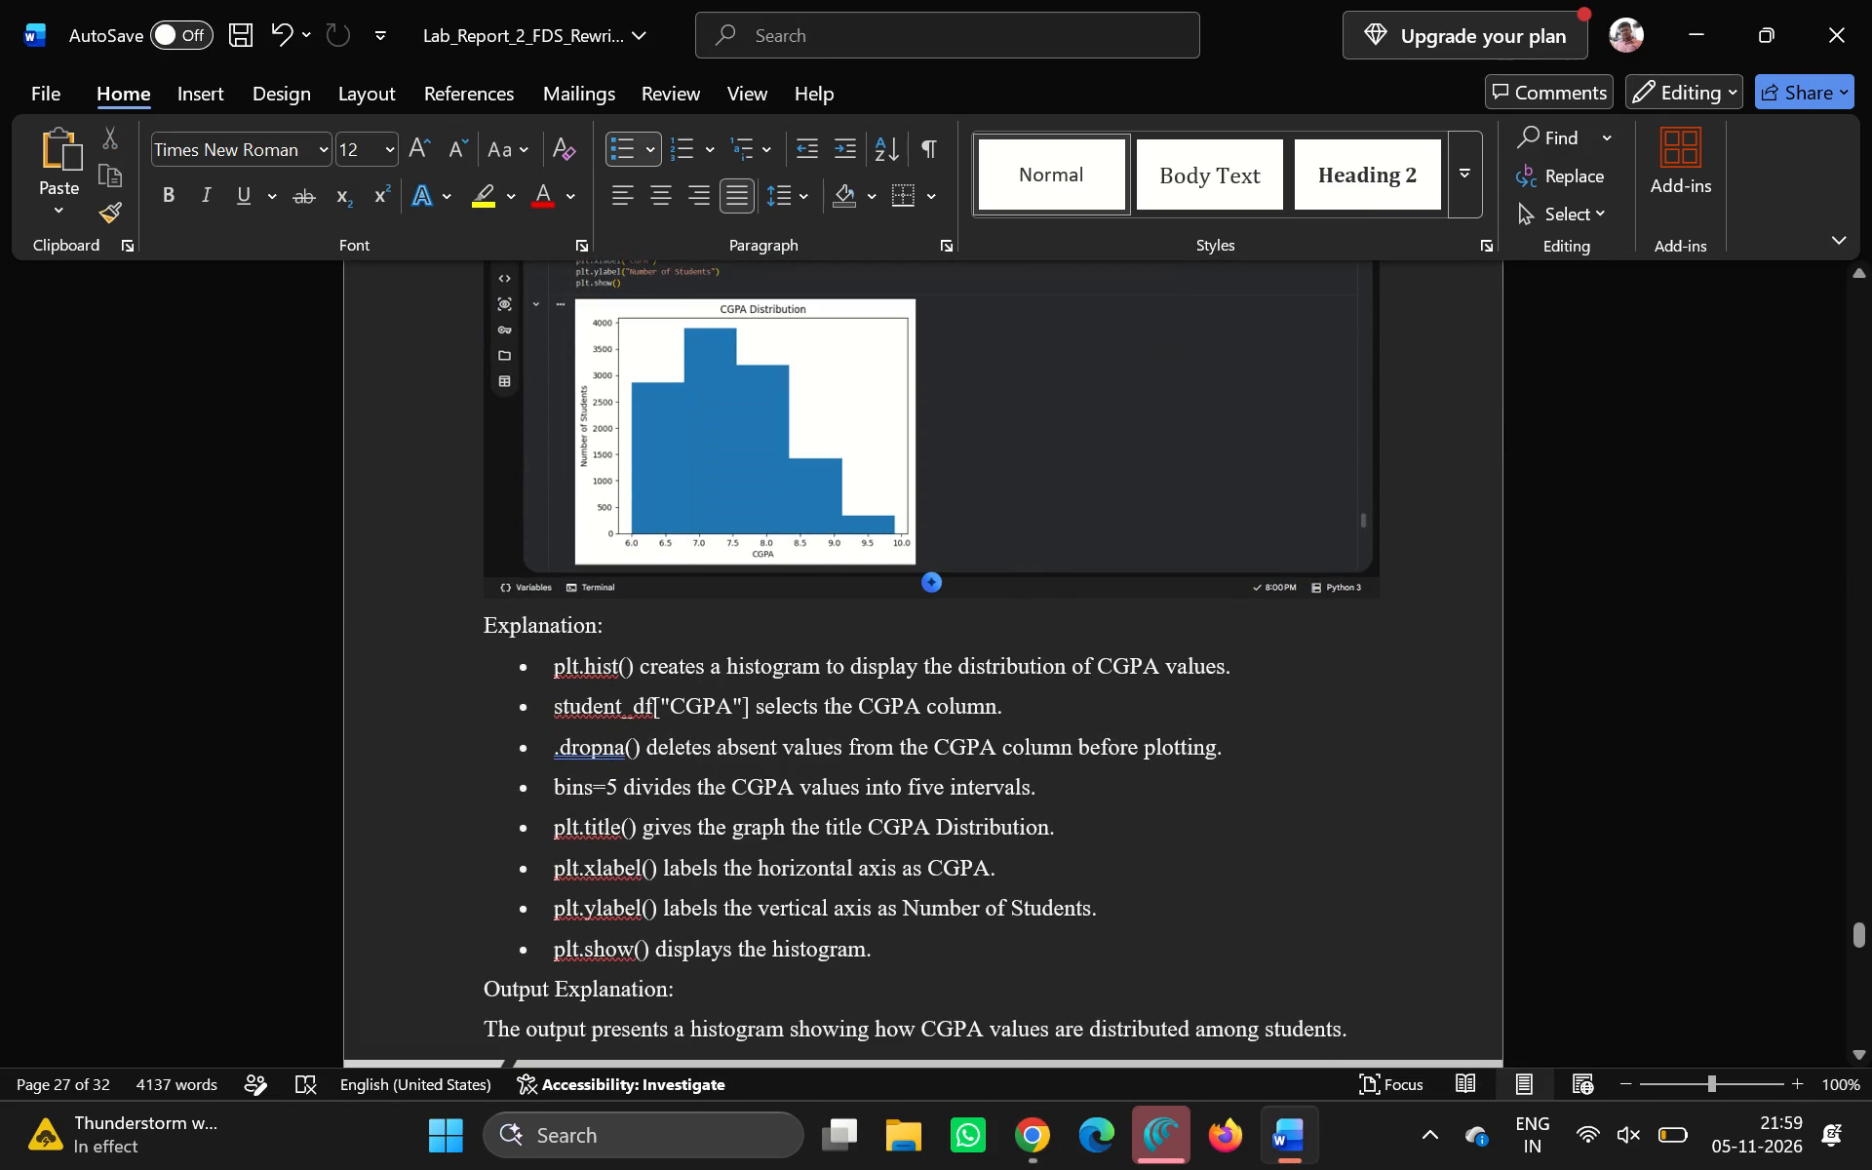
scroll(662, 441, up, 1)
click(978, 457)
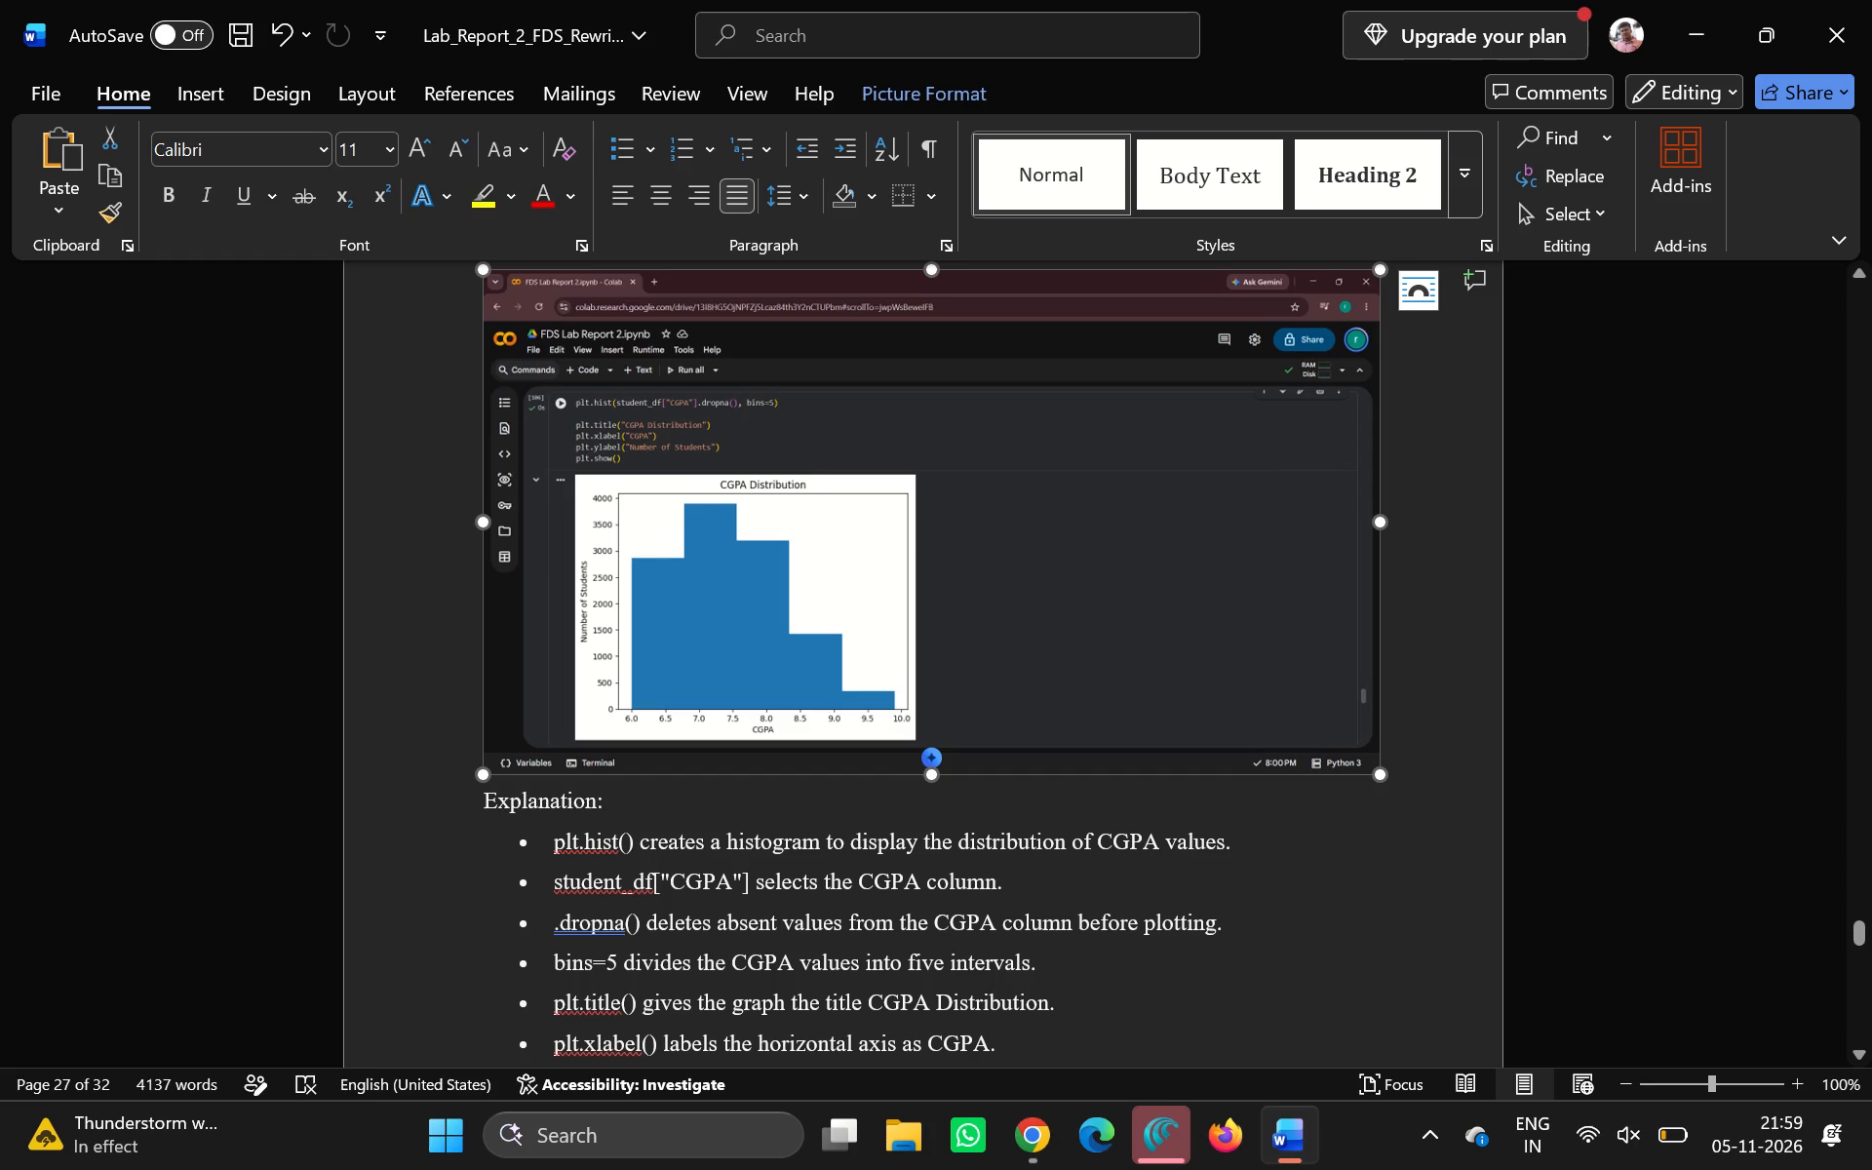
key(alt+Tab)
scroll(978, 457, down, 3)
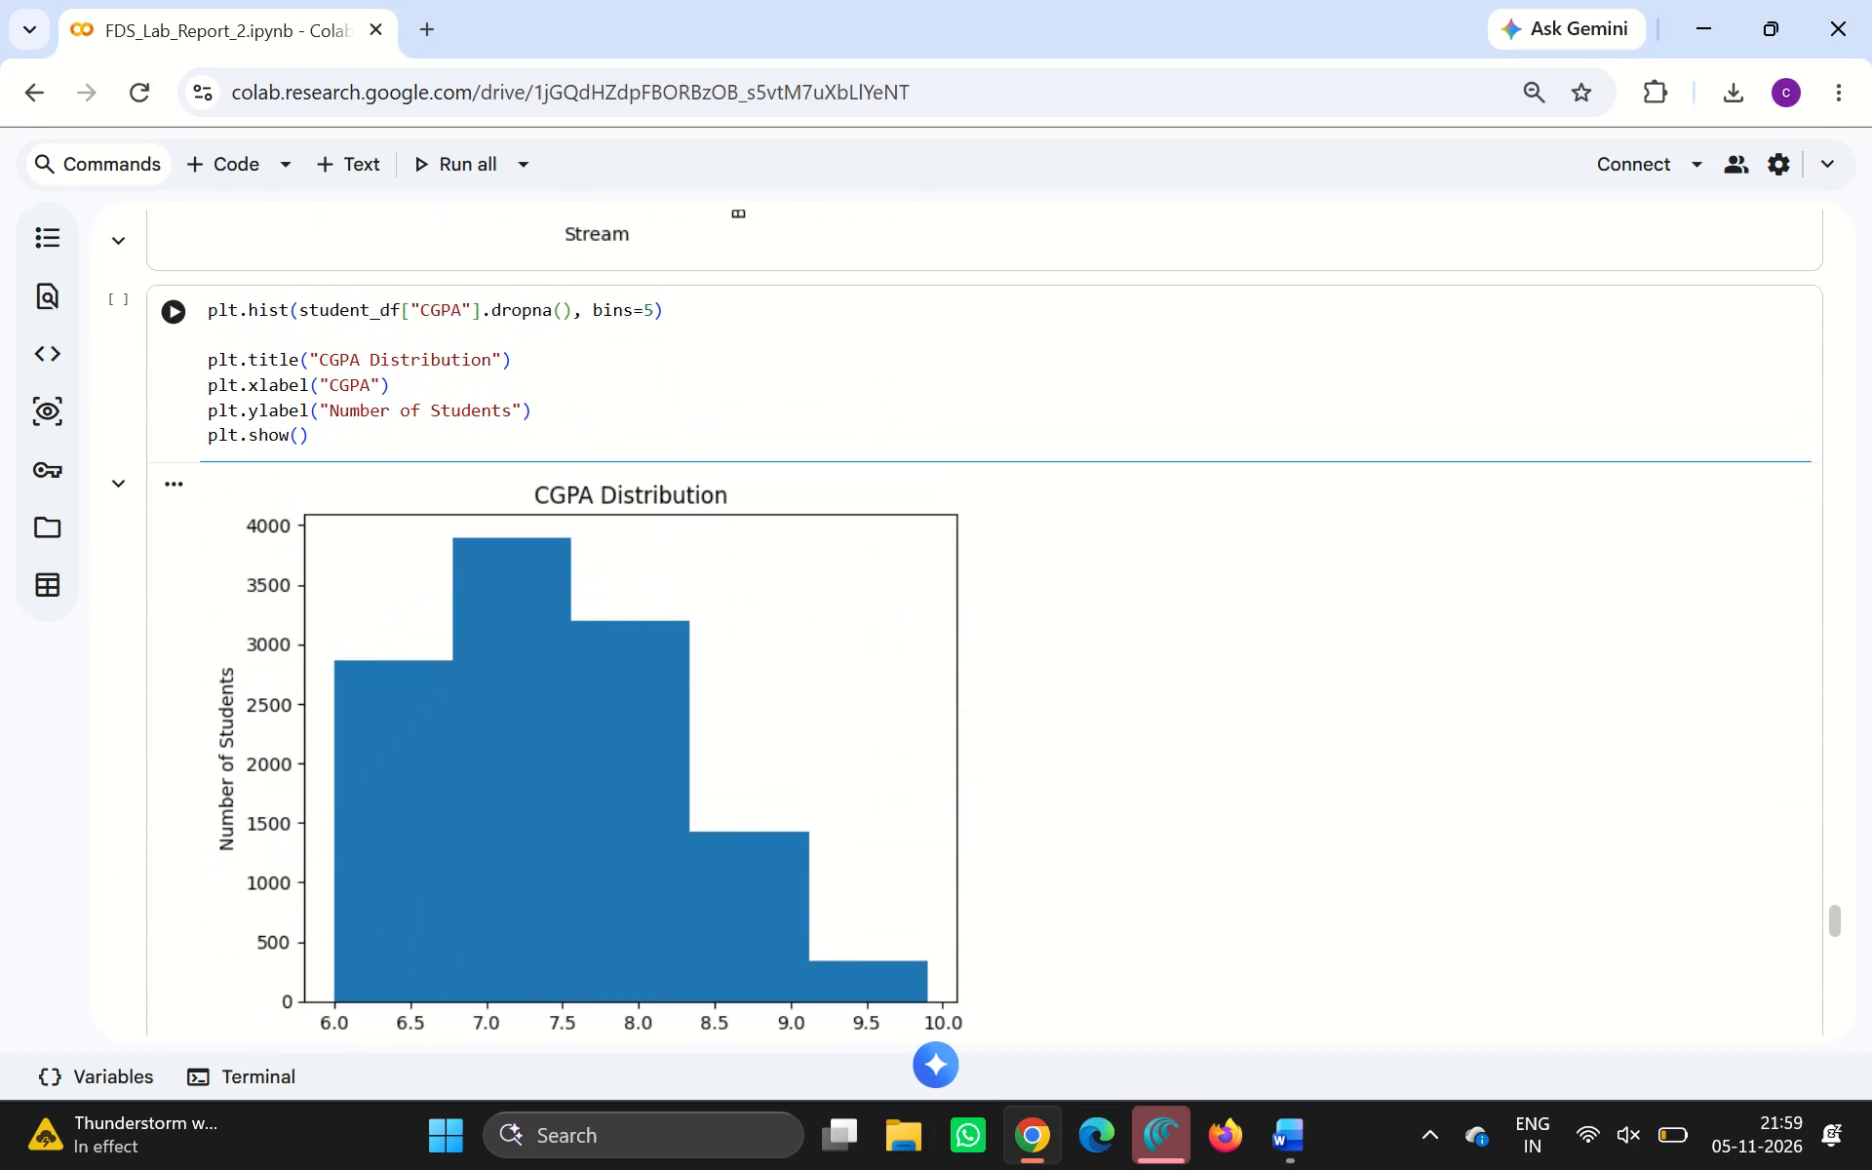
scroll(978, 457, down, 1)
key(Print)
click(978, 457)
key(alt+Tab)
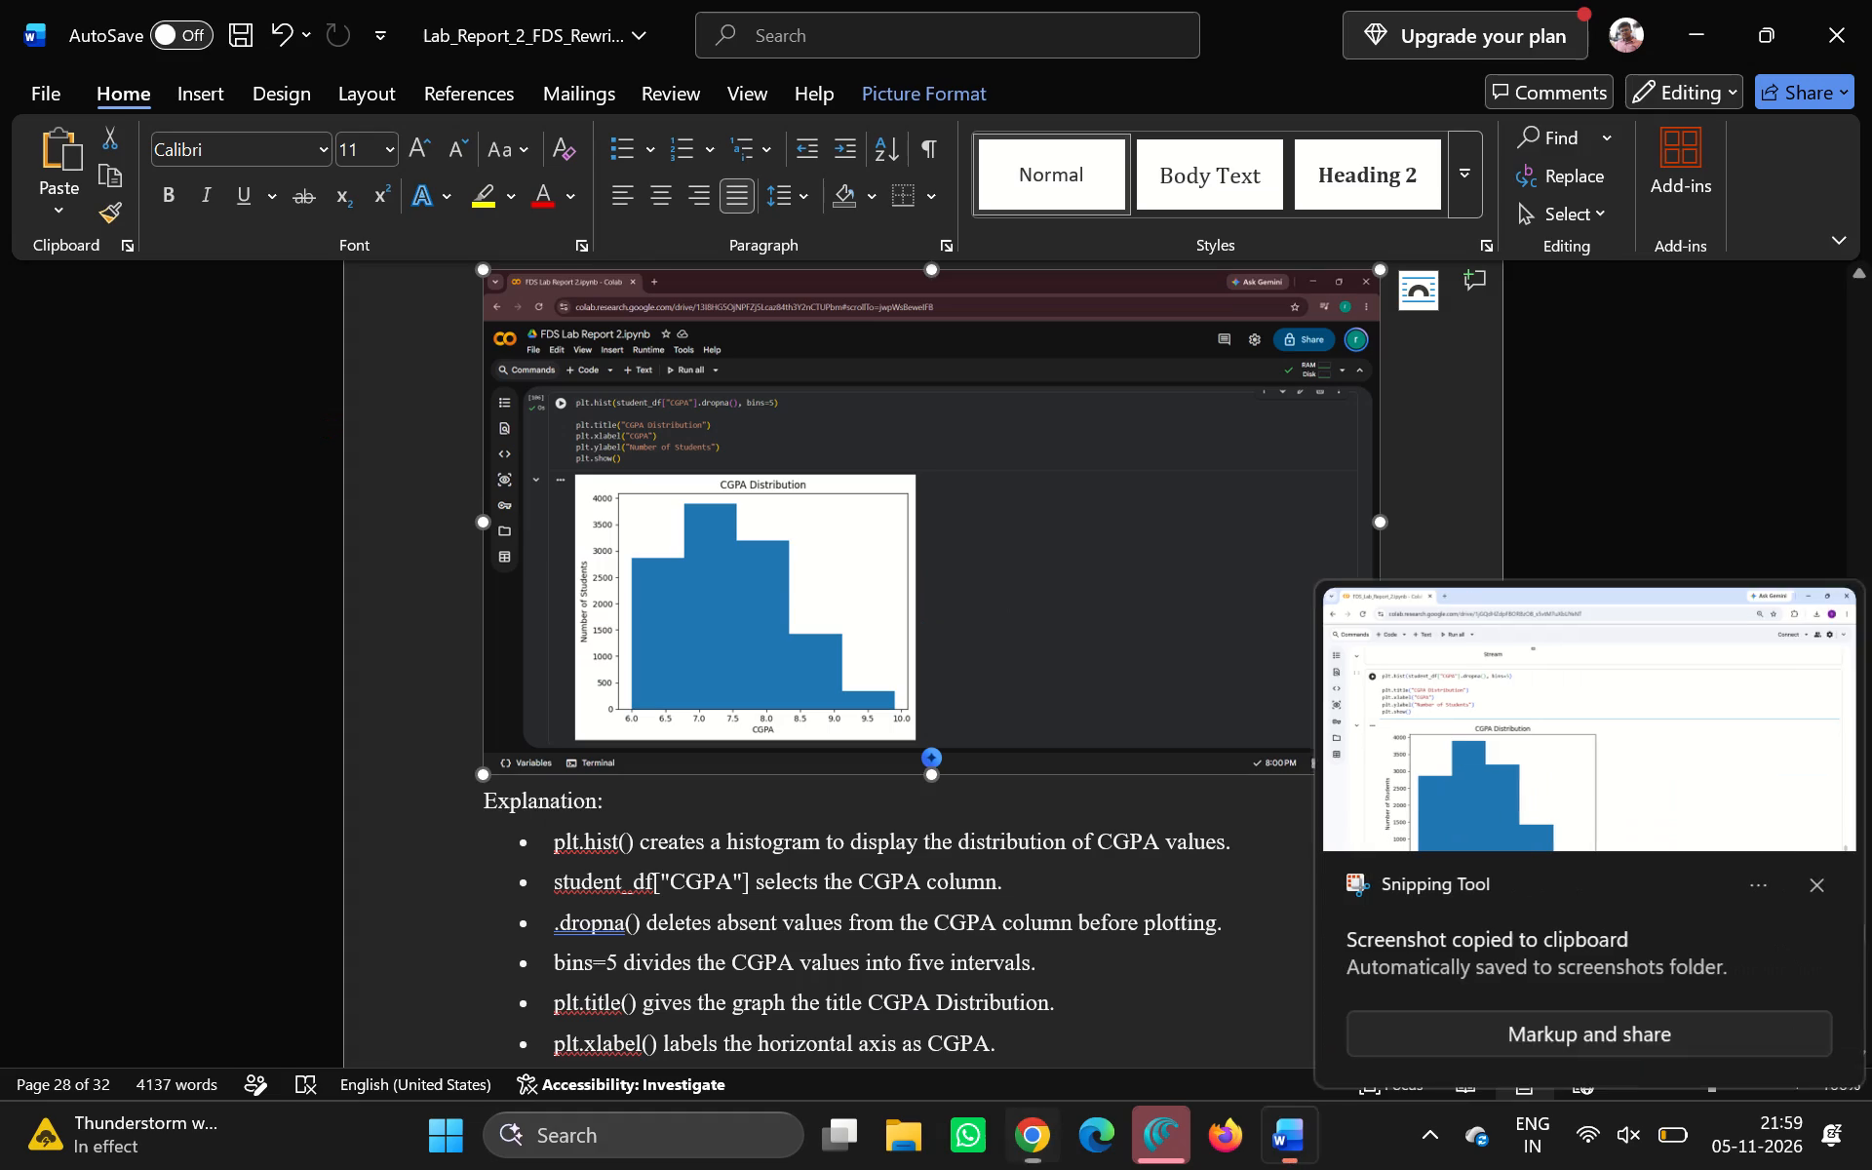
click(865, 571)
key(BackSpace)
key(v)
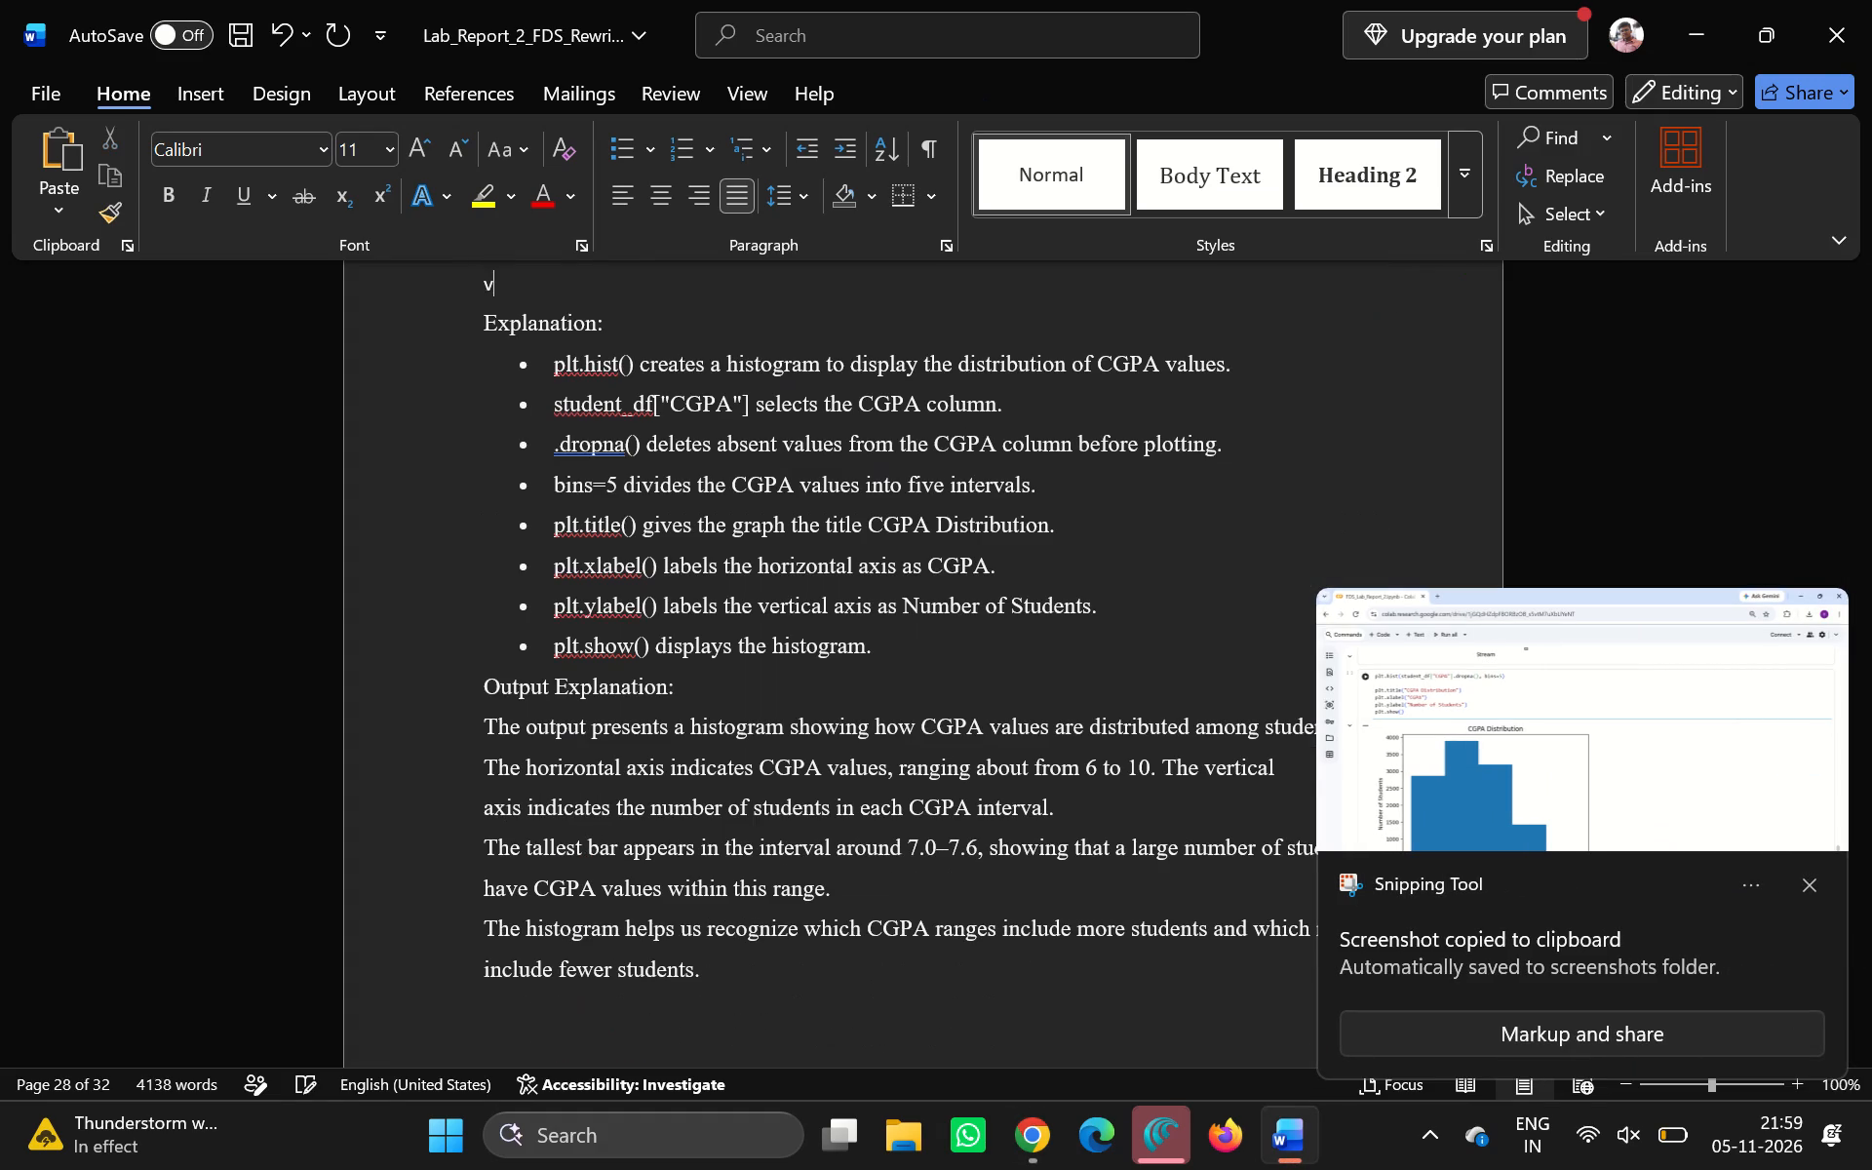
key(BackSpace)
key(ctrl+v)
ctrl+click(865, 571)
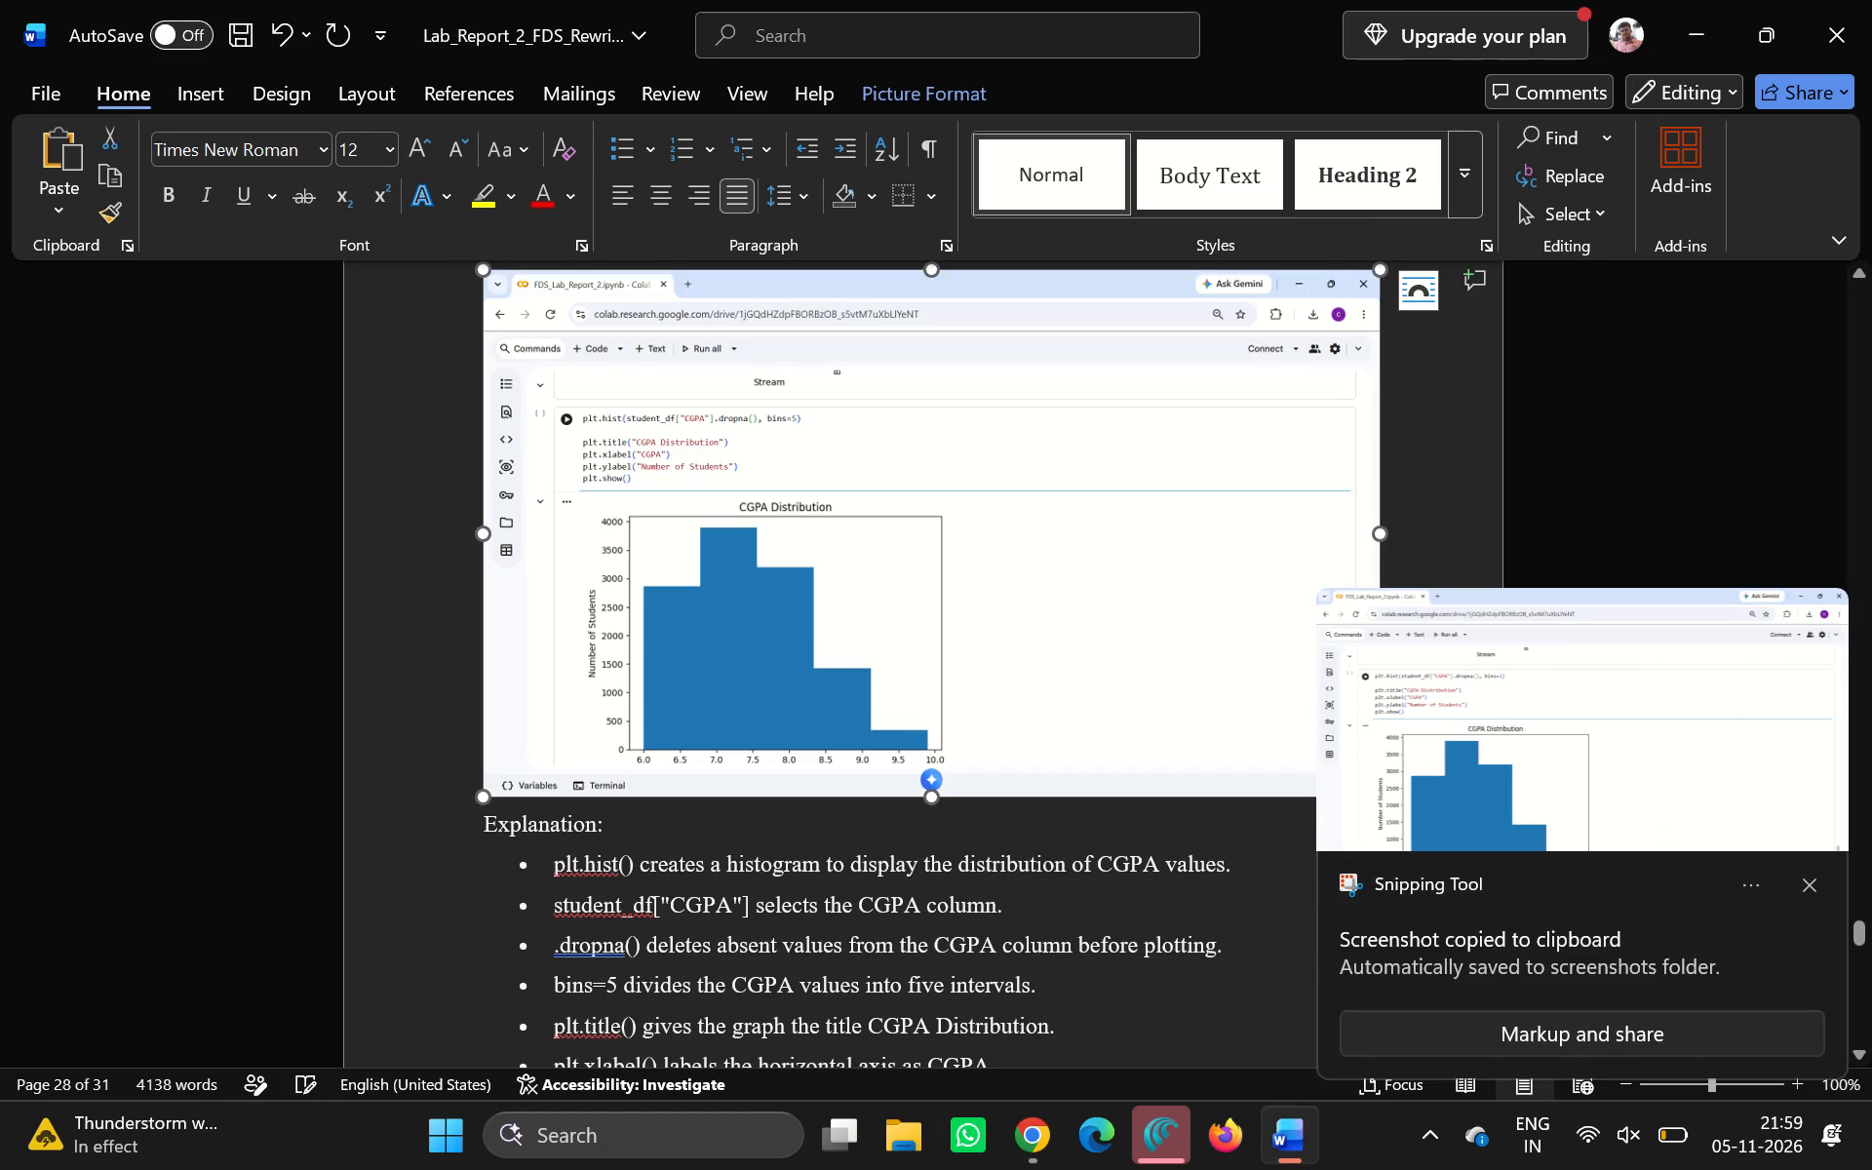
Replace the old picture above the plt.scatter() explanation with a fresh window screenshot of the Colab "Study Hours vs CGPA" scatter plot cell.
scroll(877, 627, down, 4)
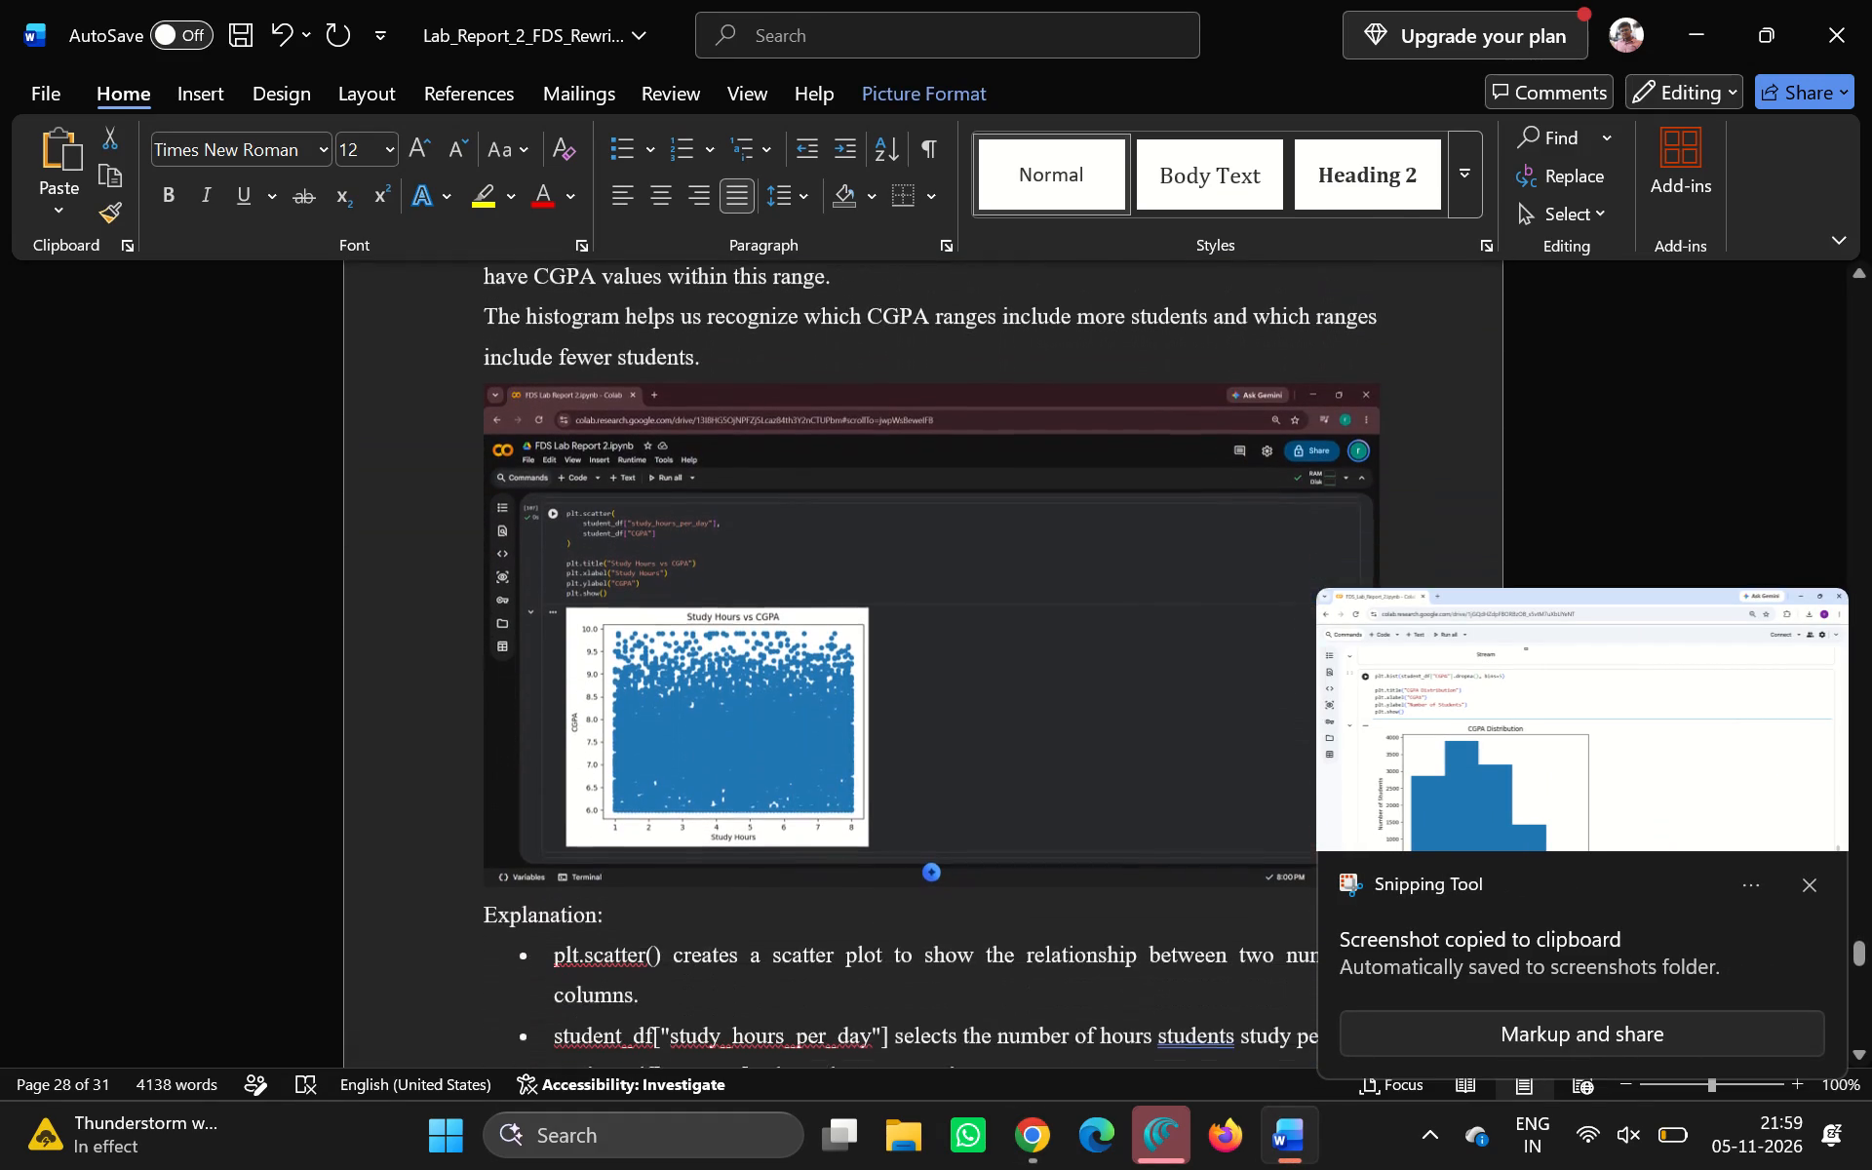
click(731, 641)
key(alt+Tab)
scroll(731, 641, down, 1)
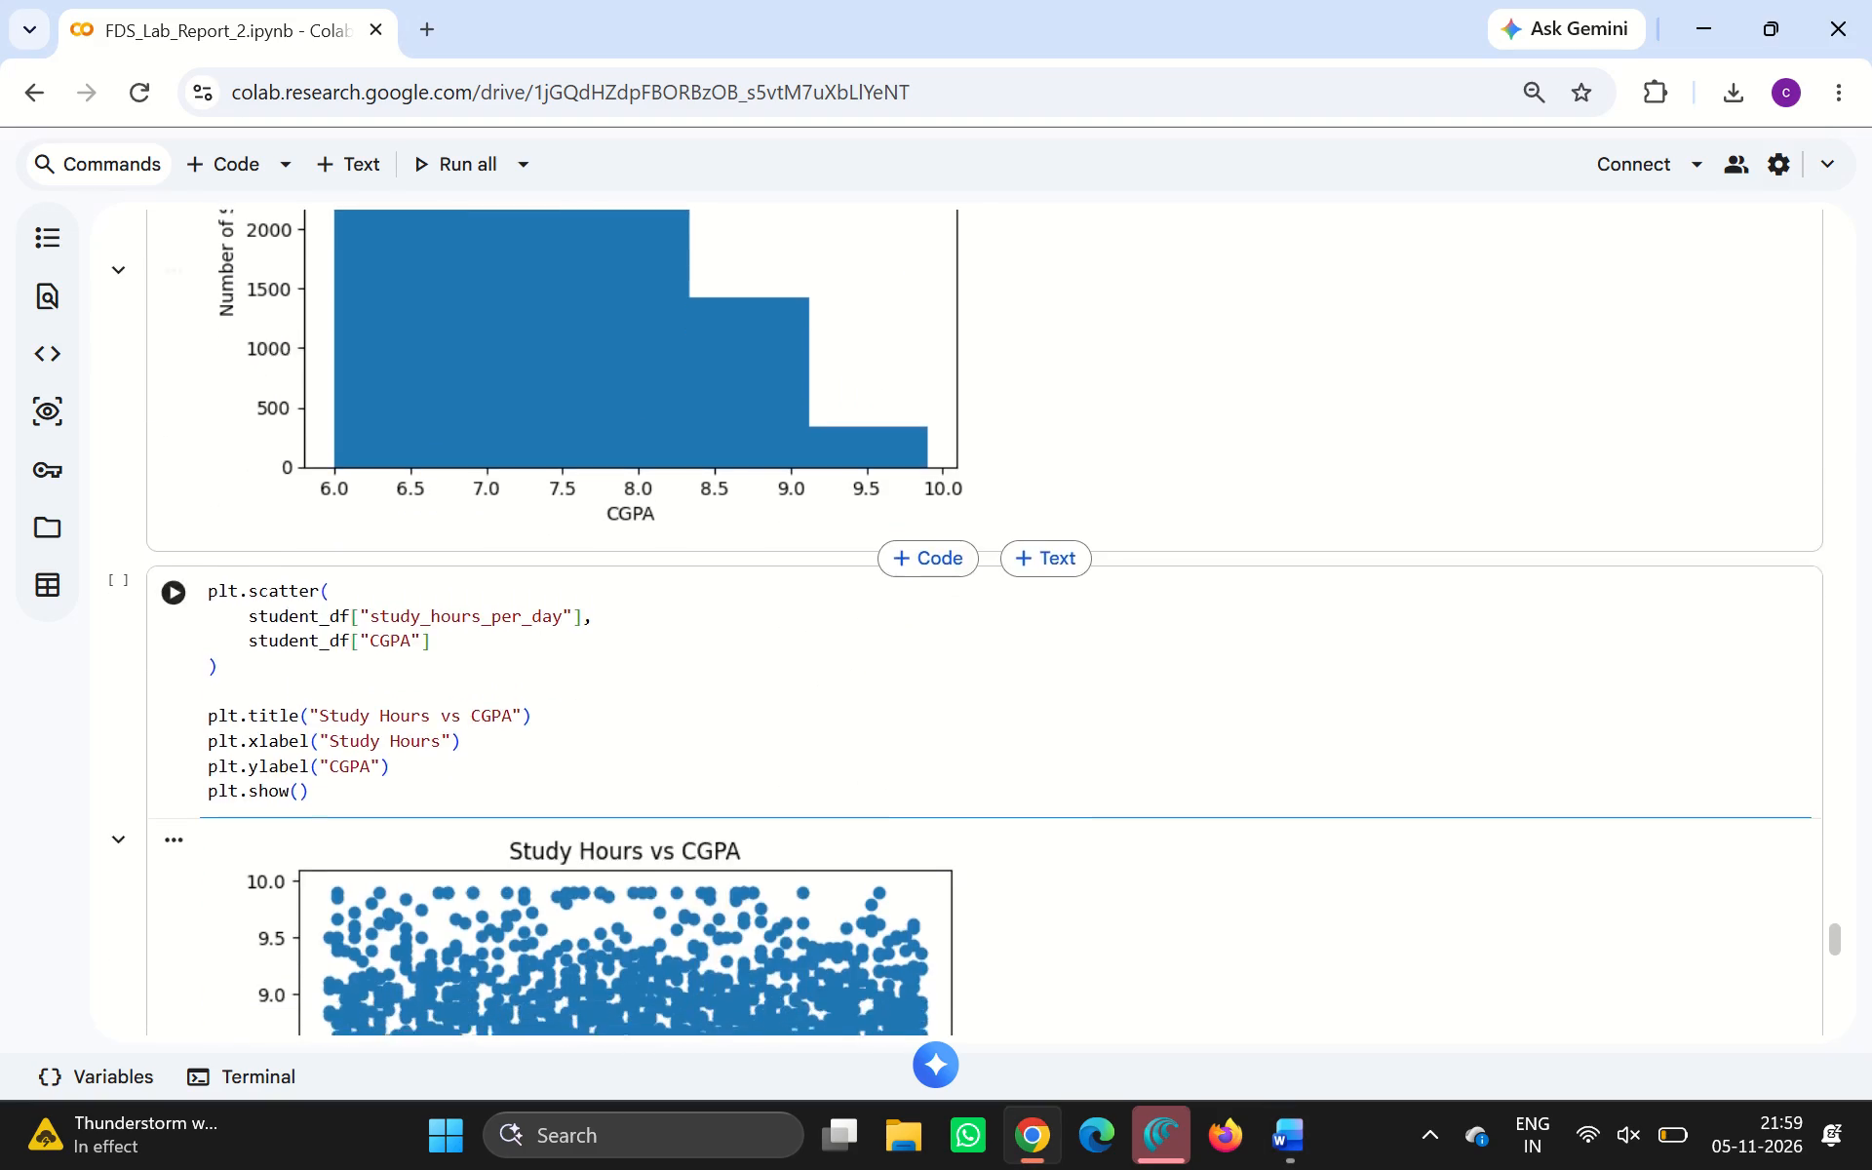
scroll(731, 641, down, 2)
key(Print)
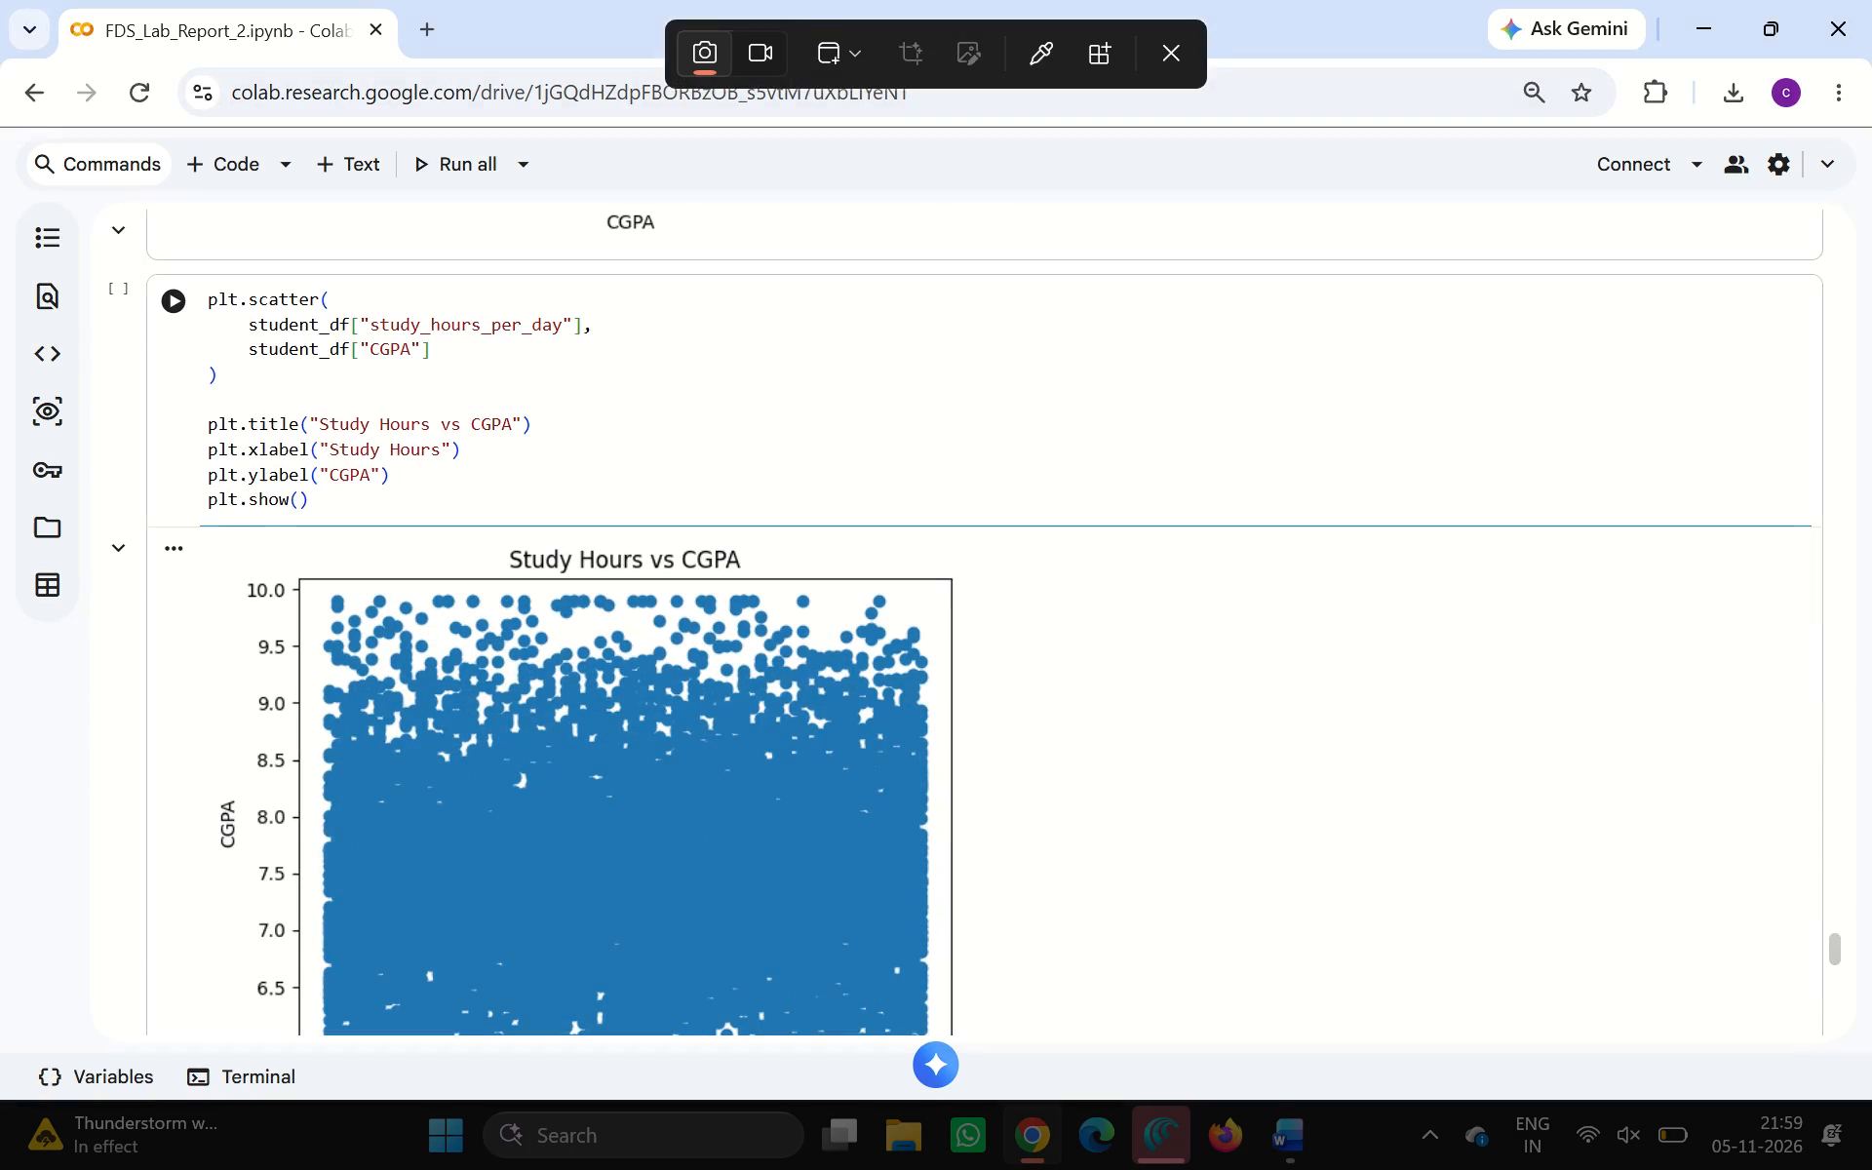
click(769, 504)
key(alt+Tab)
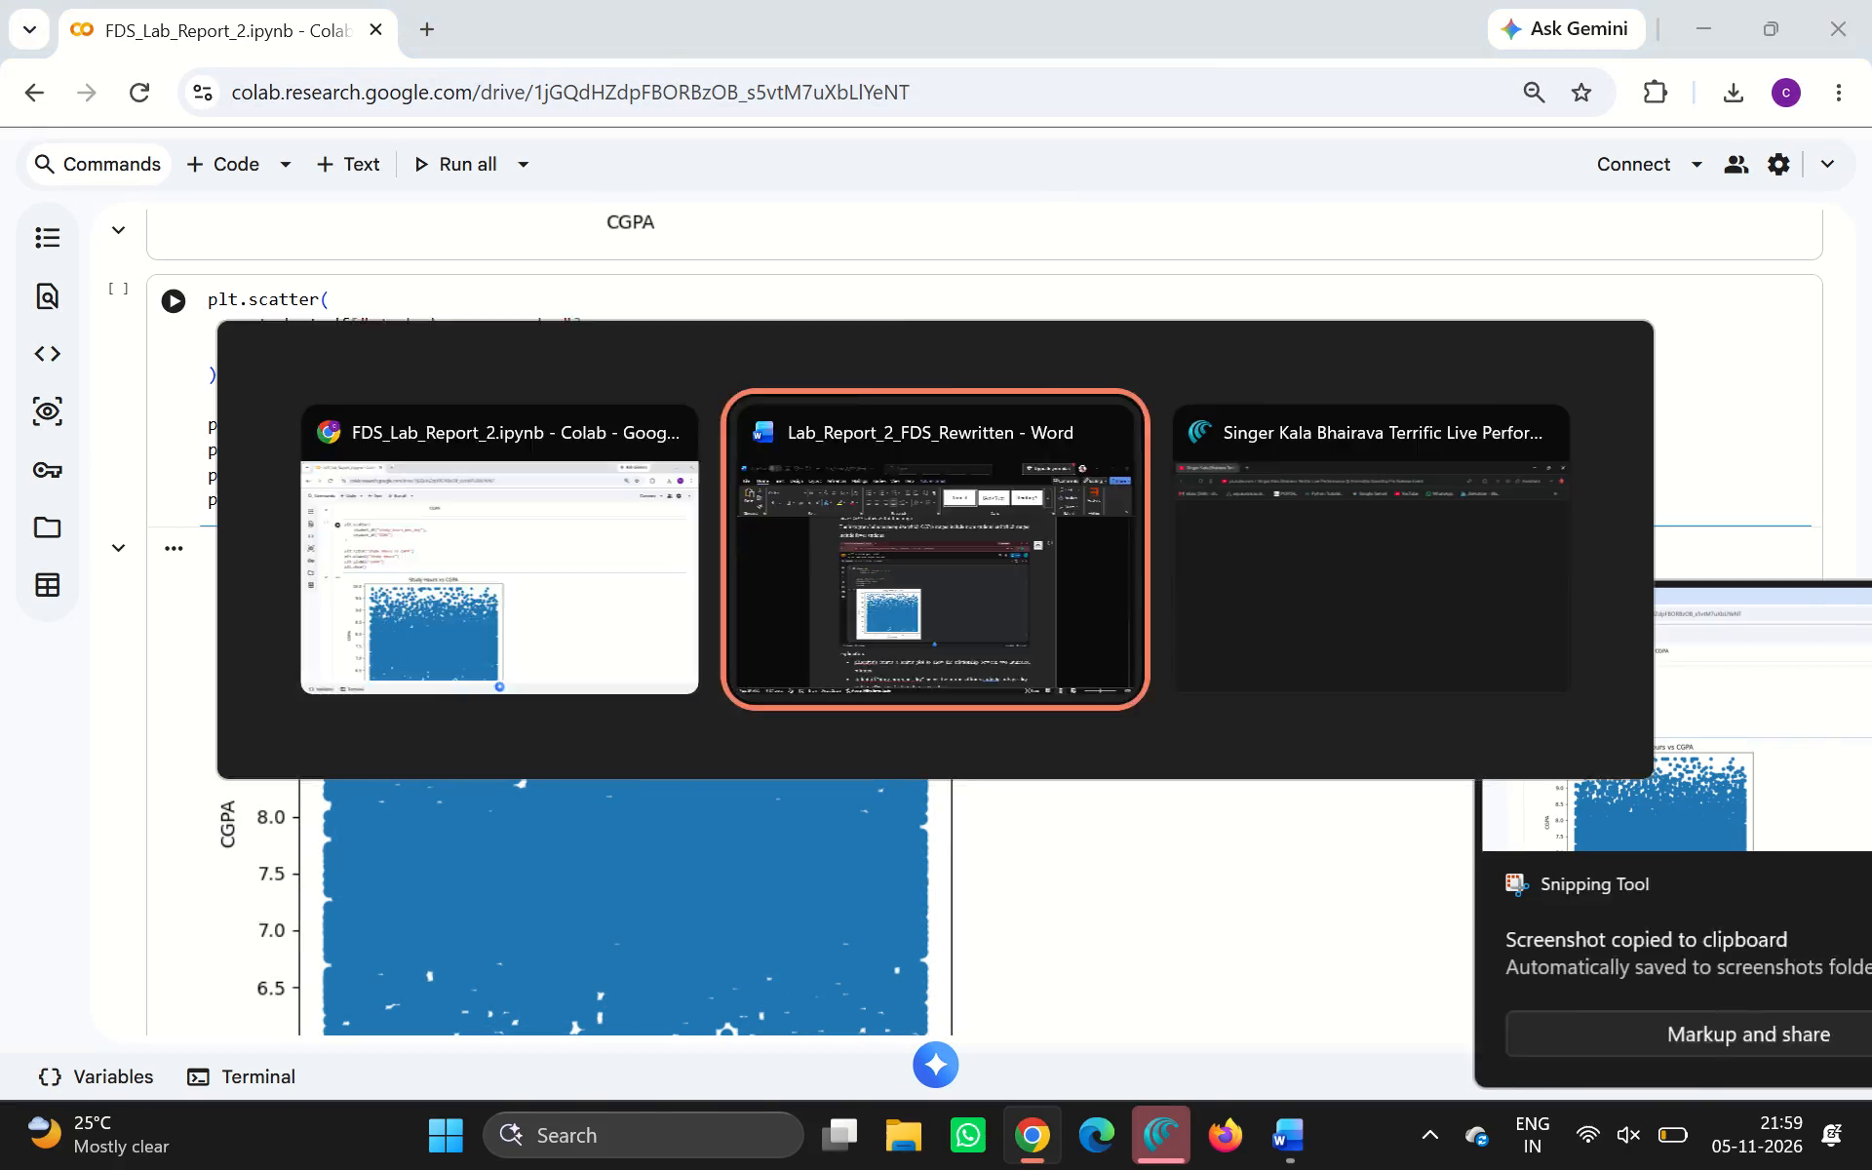
scroll(769, 504, down, 4)
scroll(769, 504, up, 2)
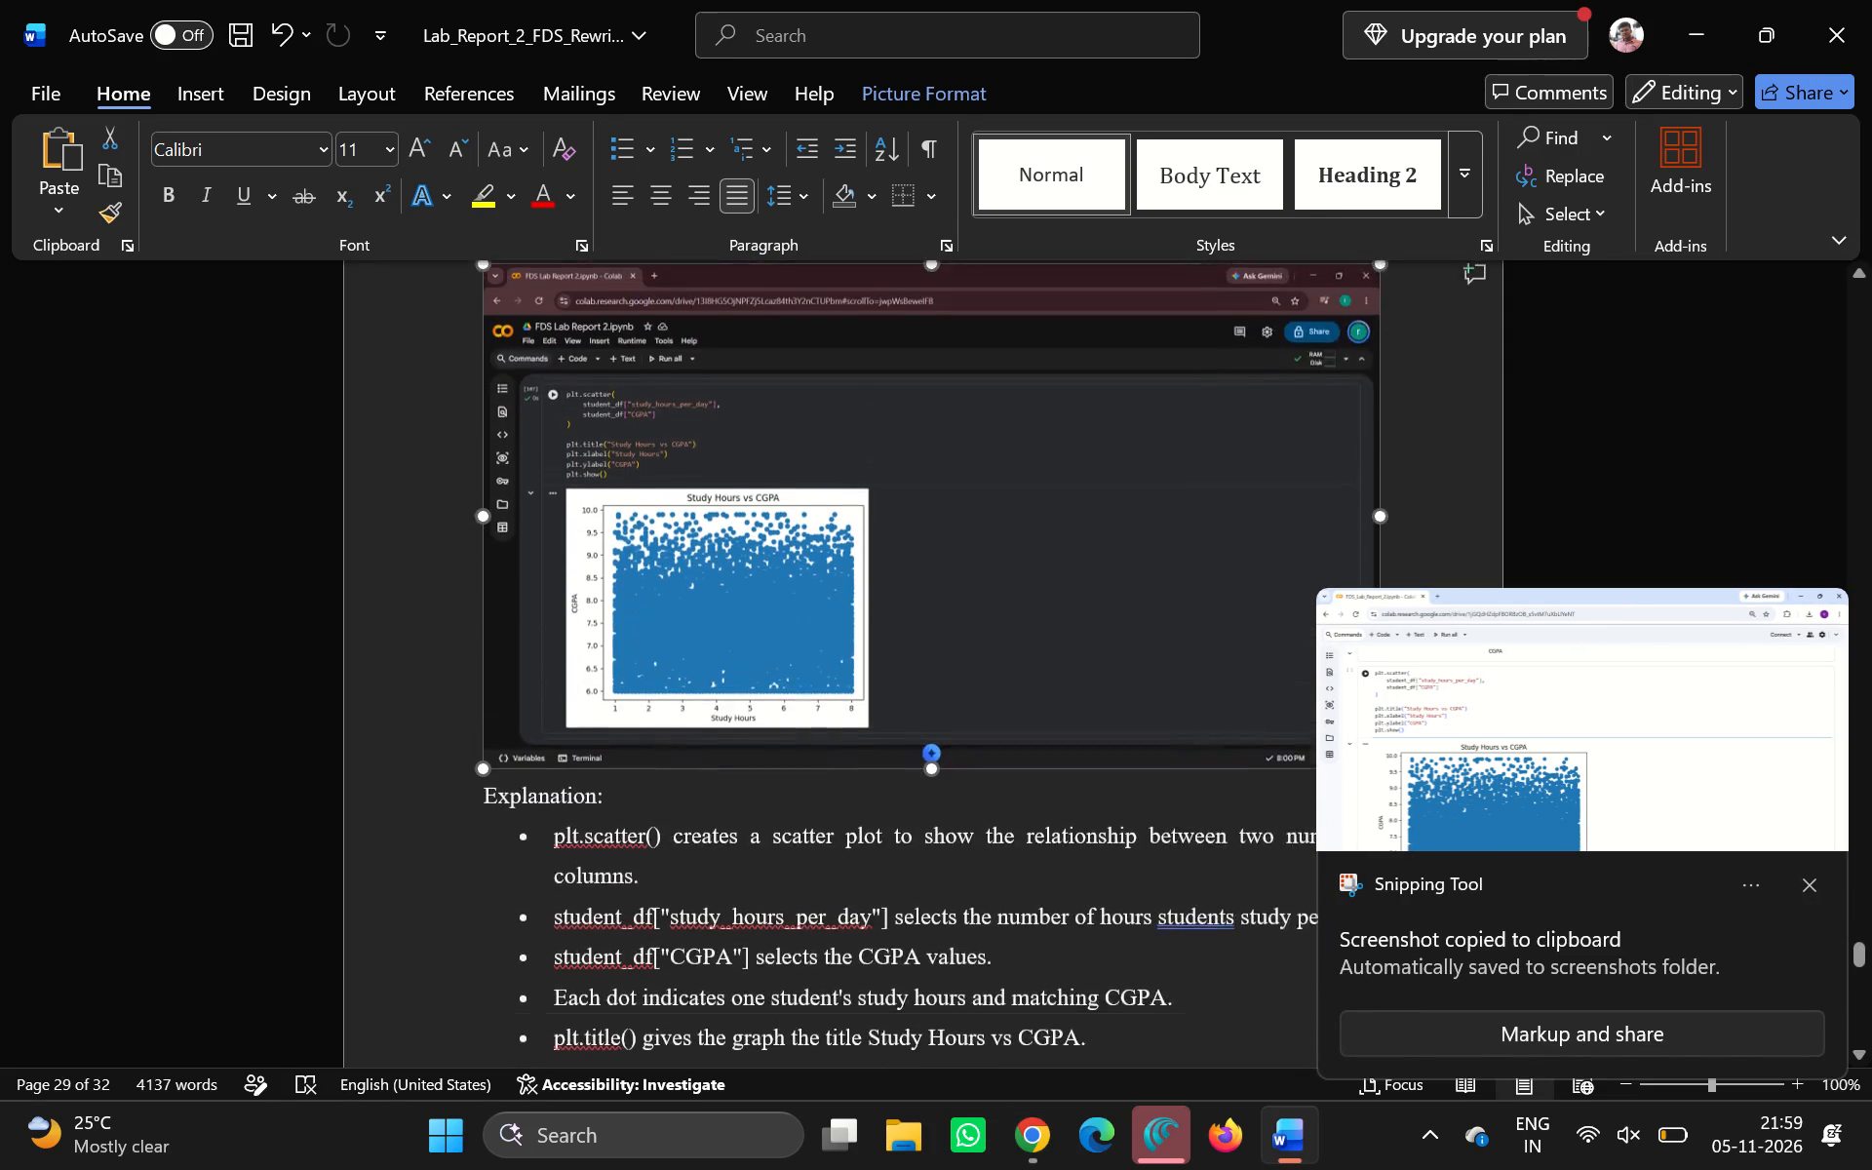
key(BackSpace)
key(ctrl+v)
Replace the old picture above the MinMaxScaler() explanation with a fresh window screenshot of the Colab CGPA scaling cell and its output.
scroll(769, 504, down, 2)
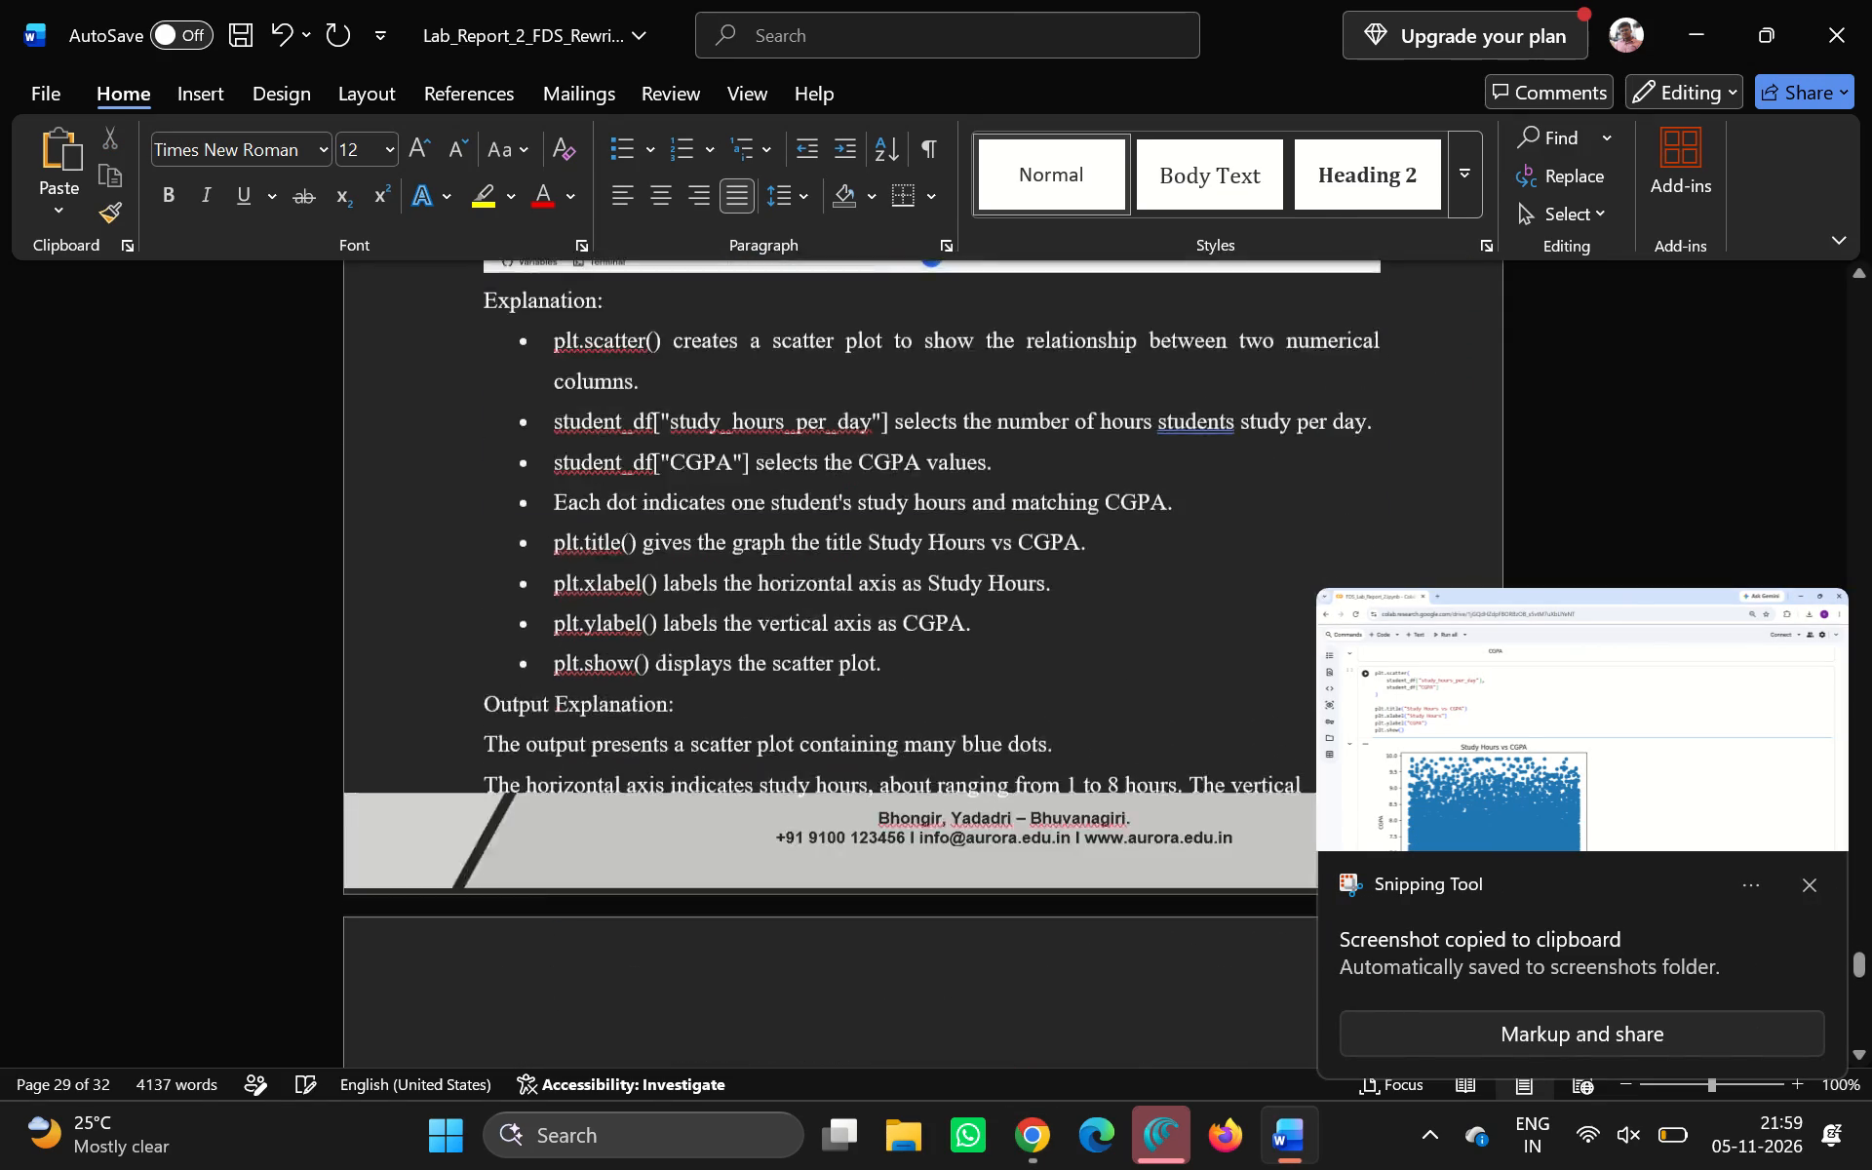
scroll(769, 504, down, 3)
click(629, 637)
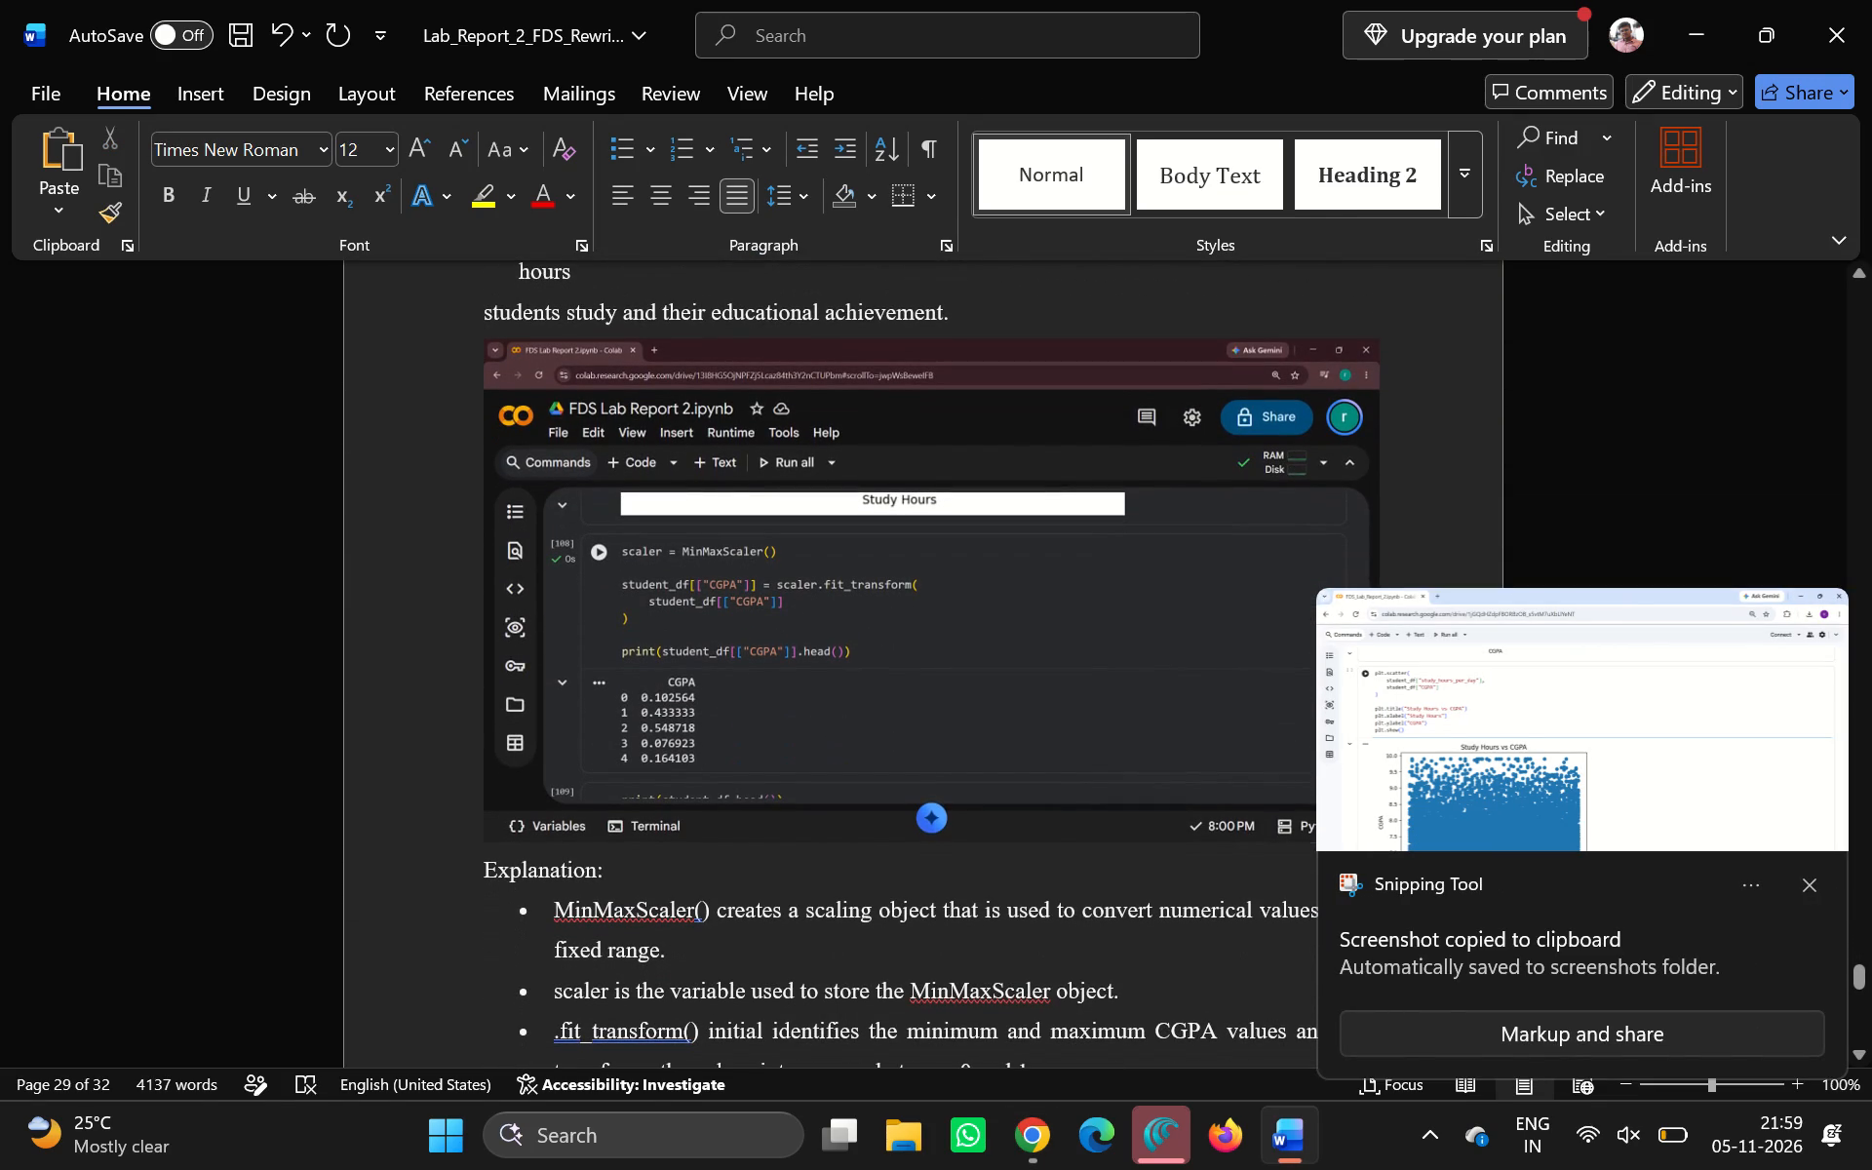
key(alt+Tab)
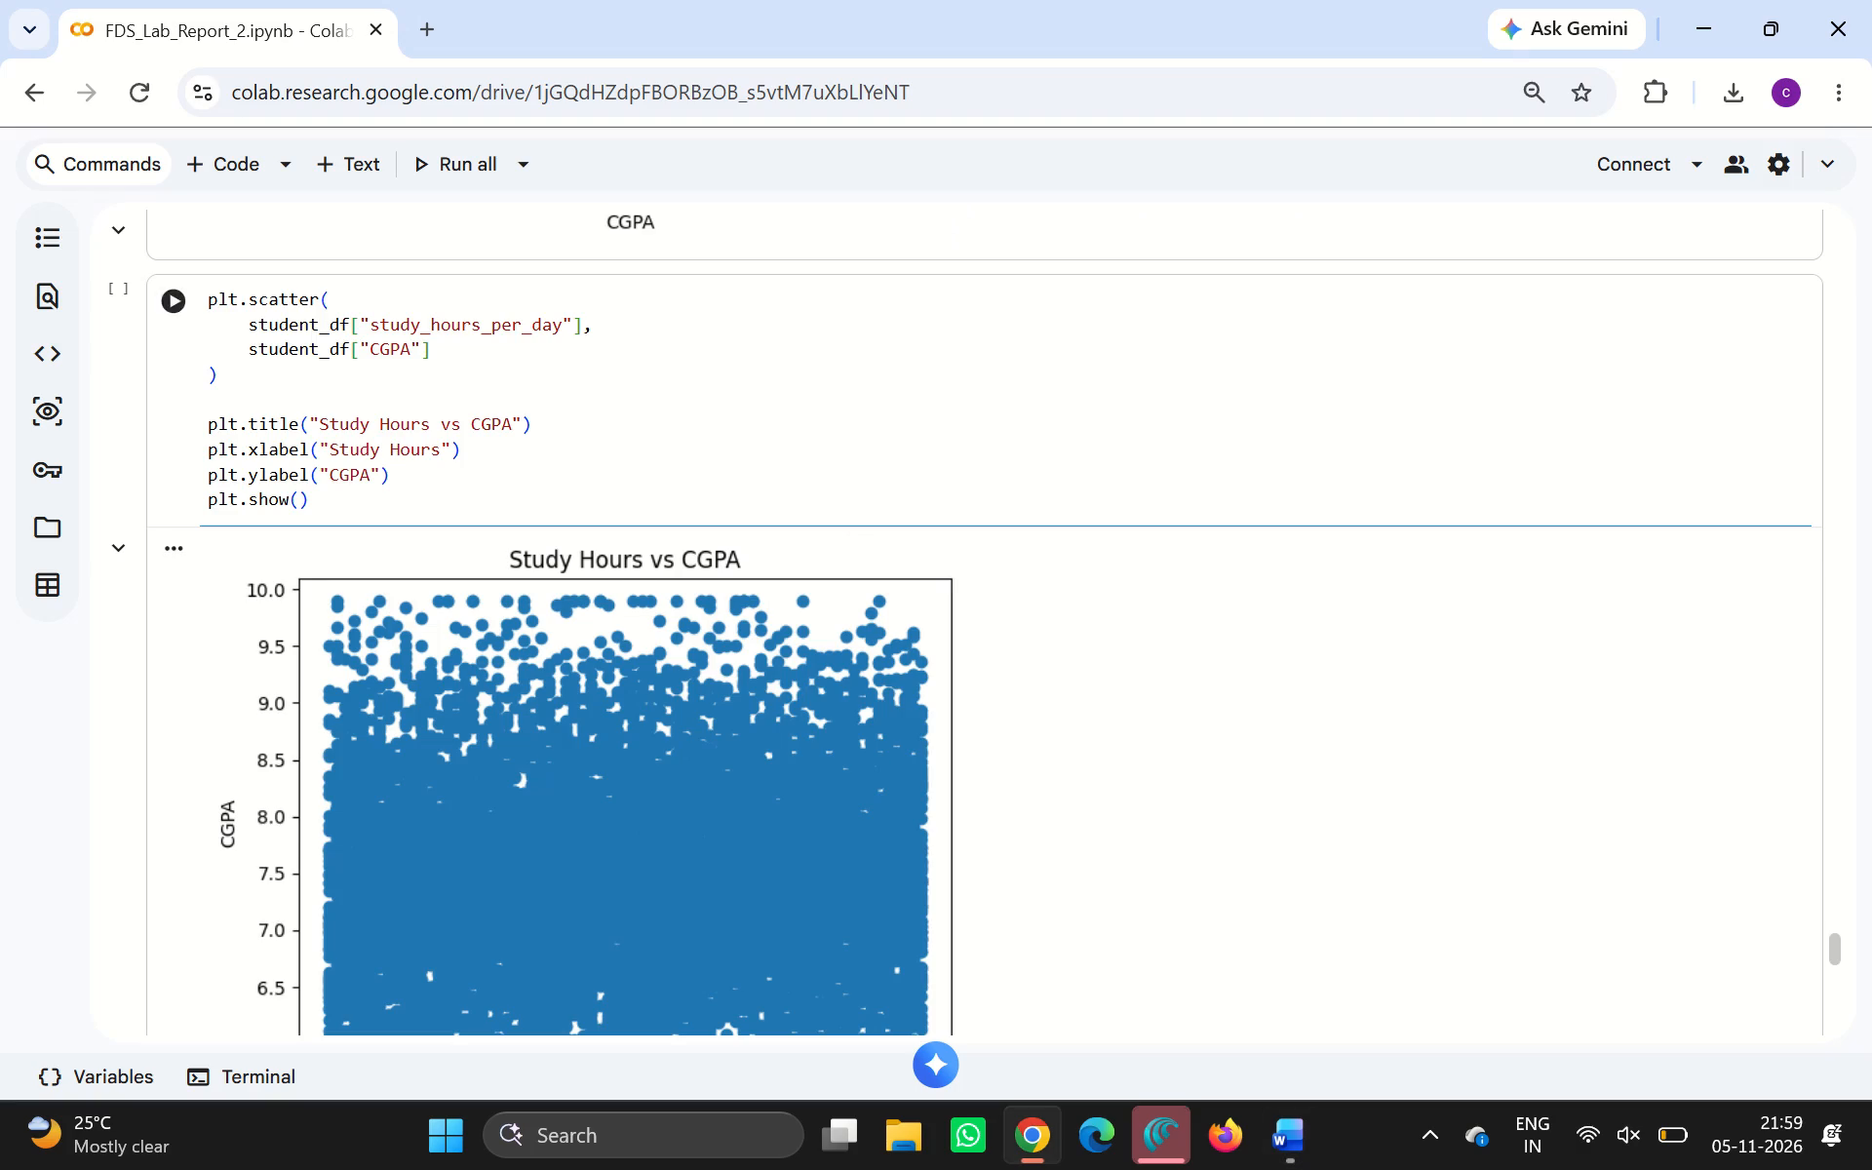
scroll(629, 637, down, 4)
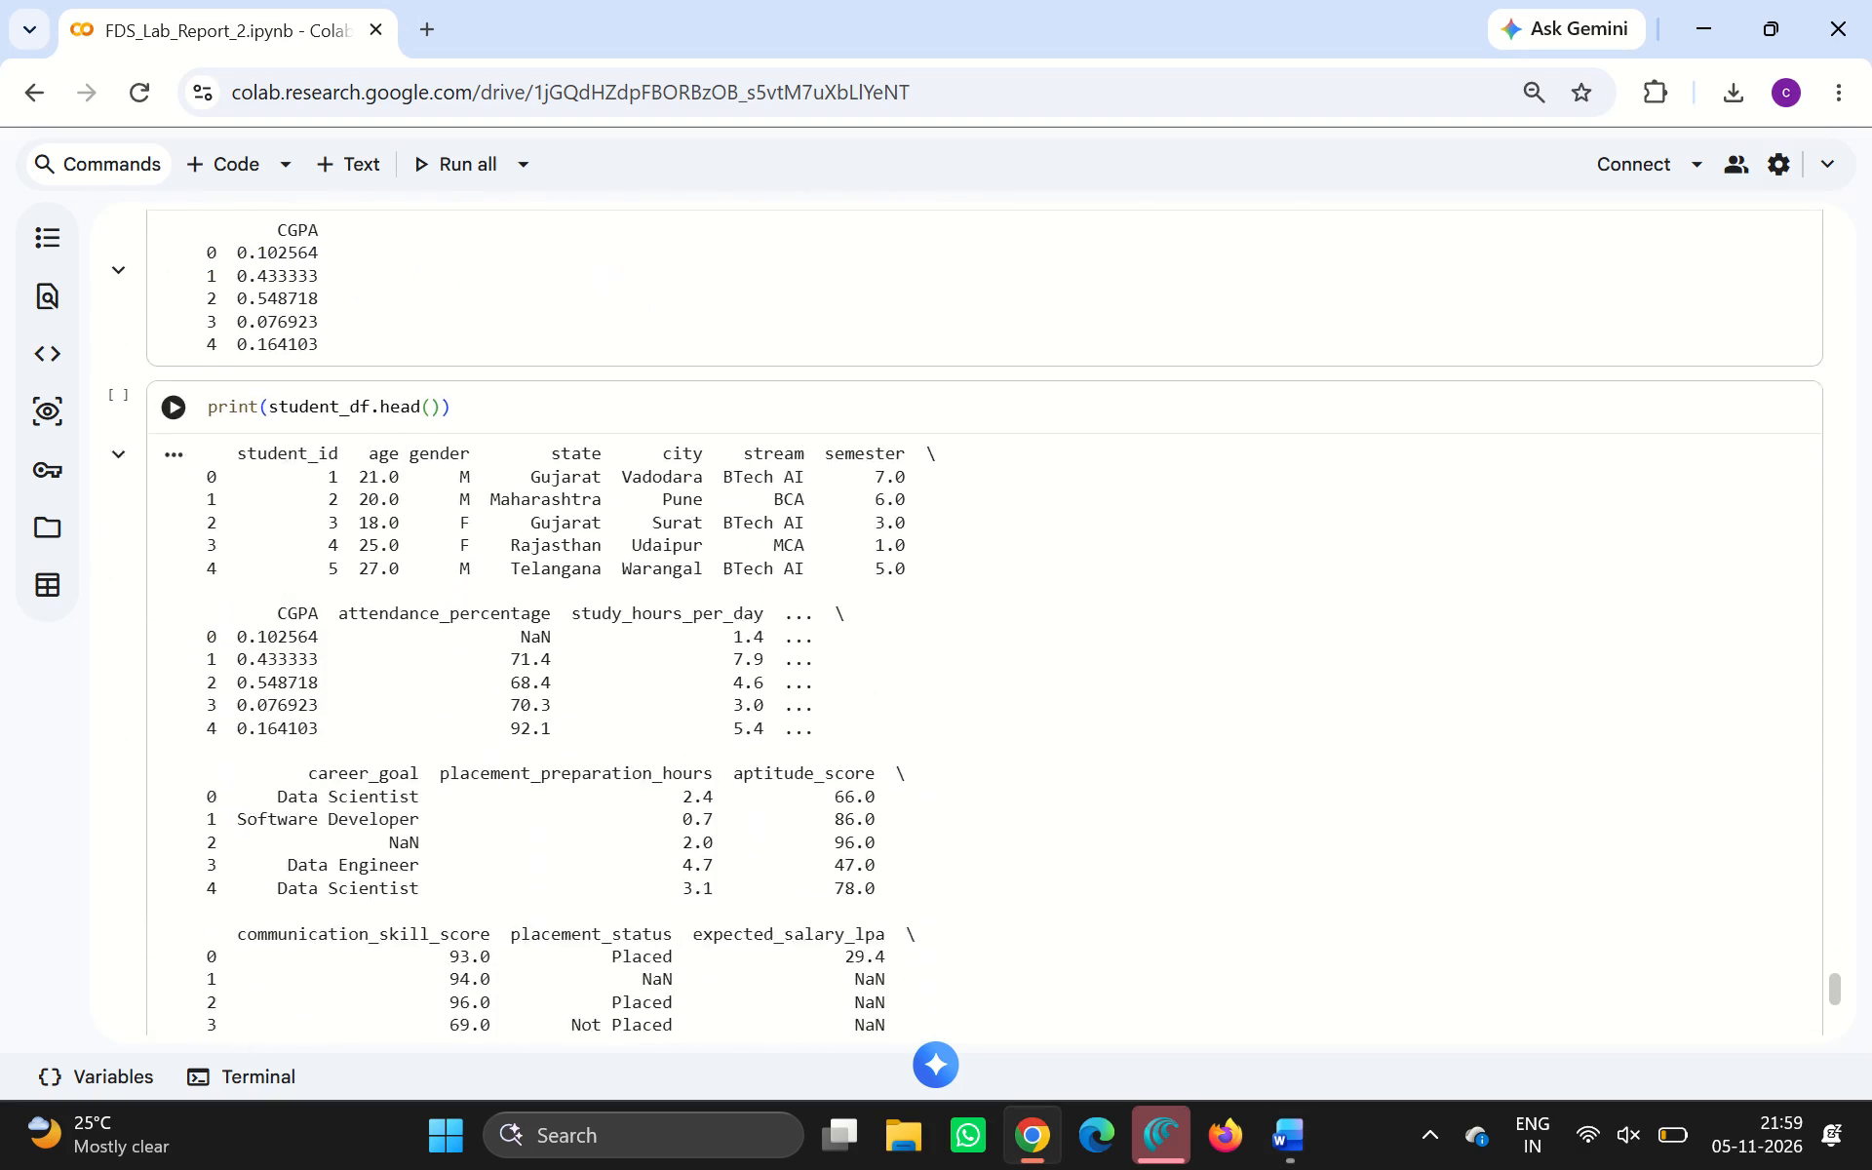
scroll(629, 637, down, 1)
scroll(629, 637, up, 2)
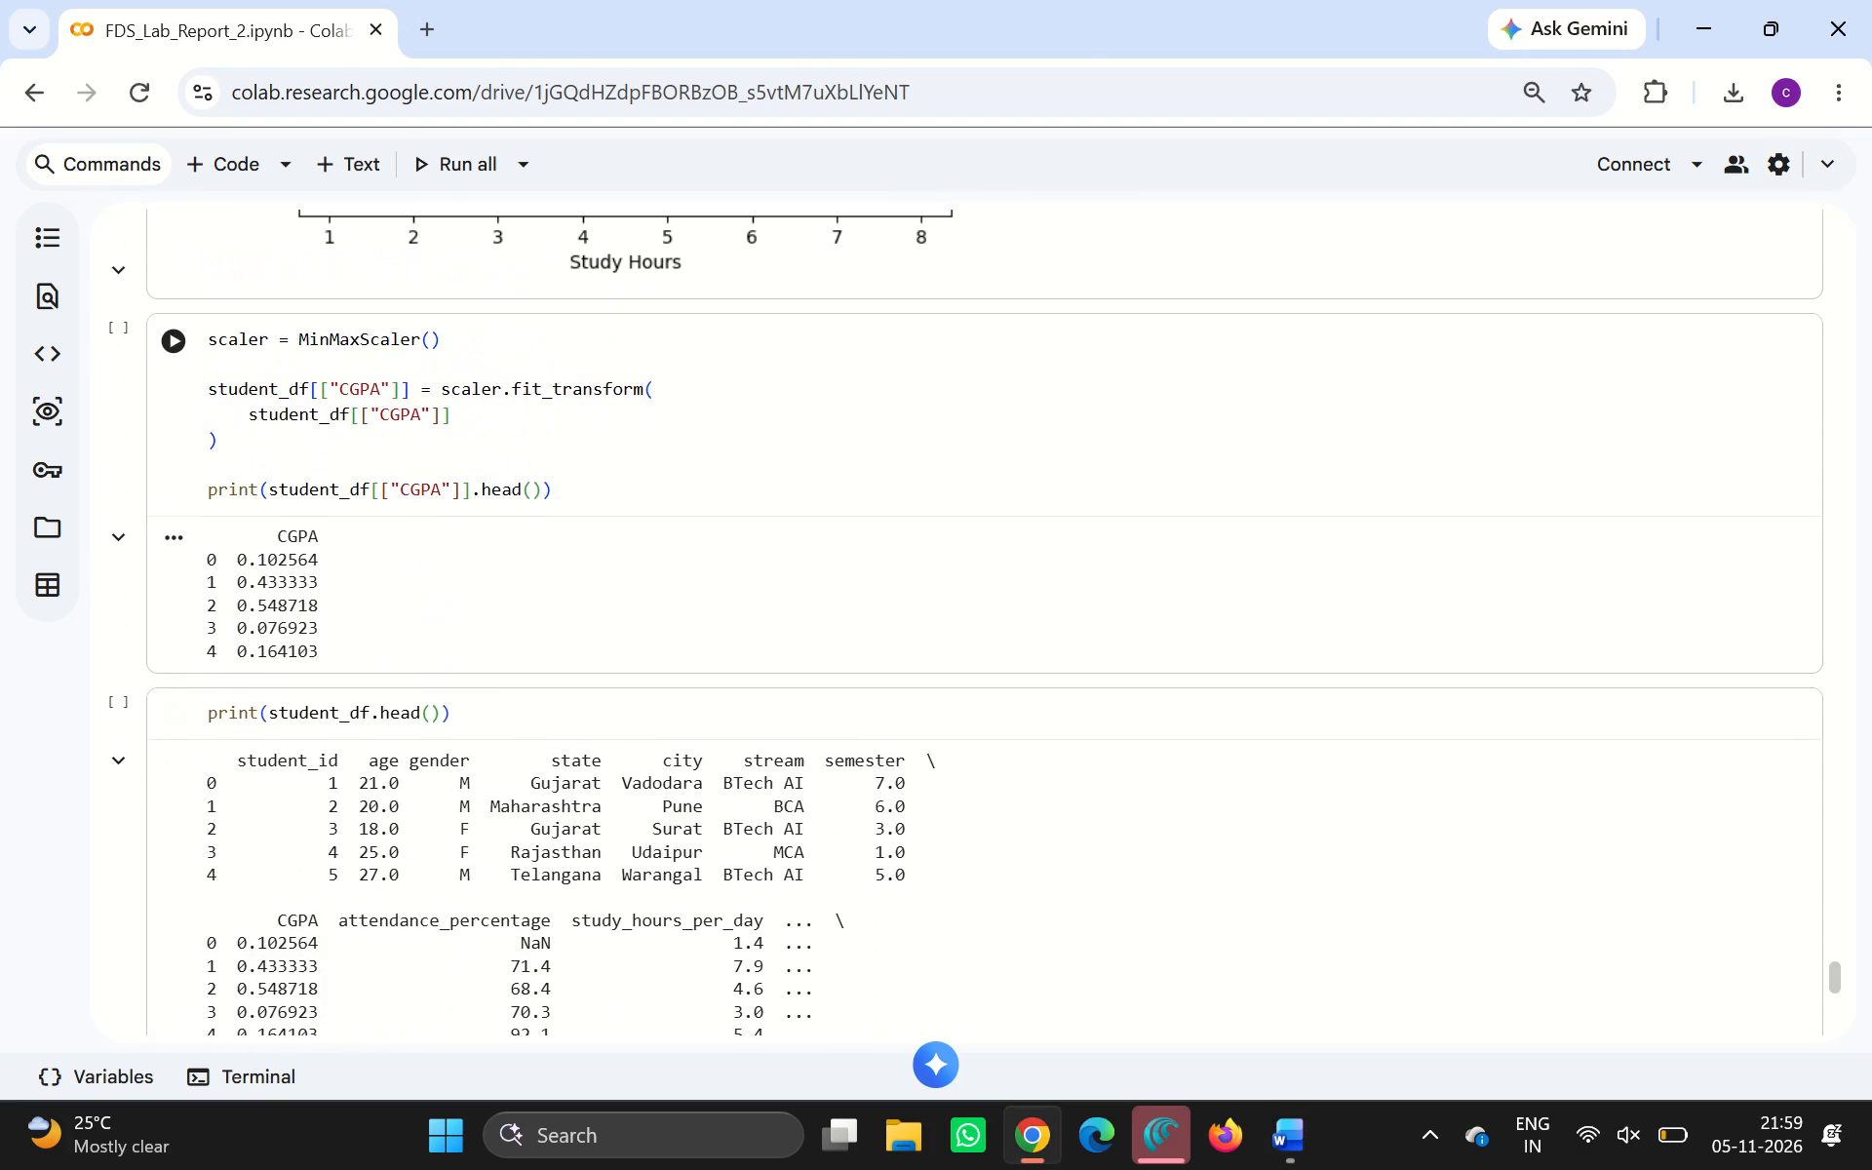
key(Print)
click(712, 446)
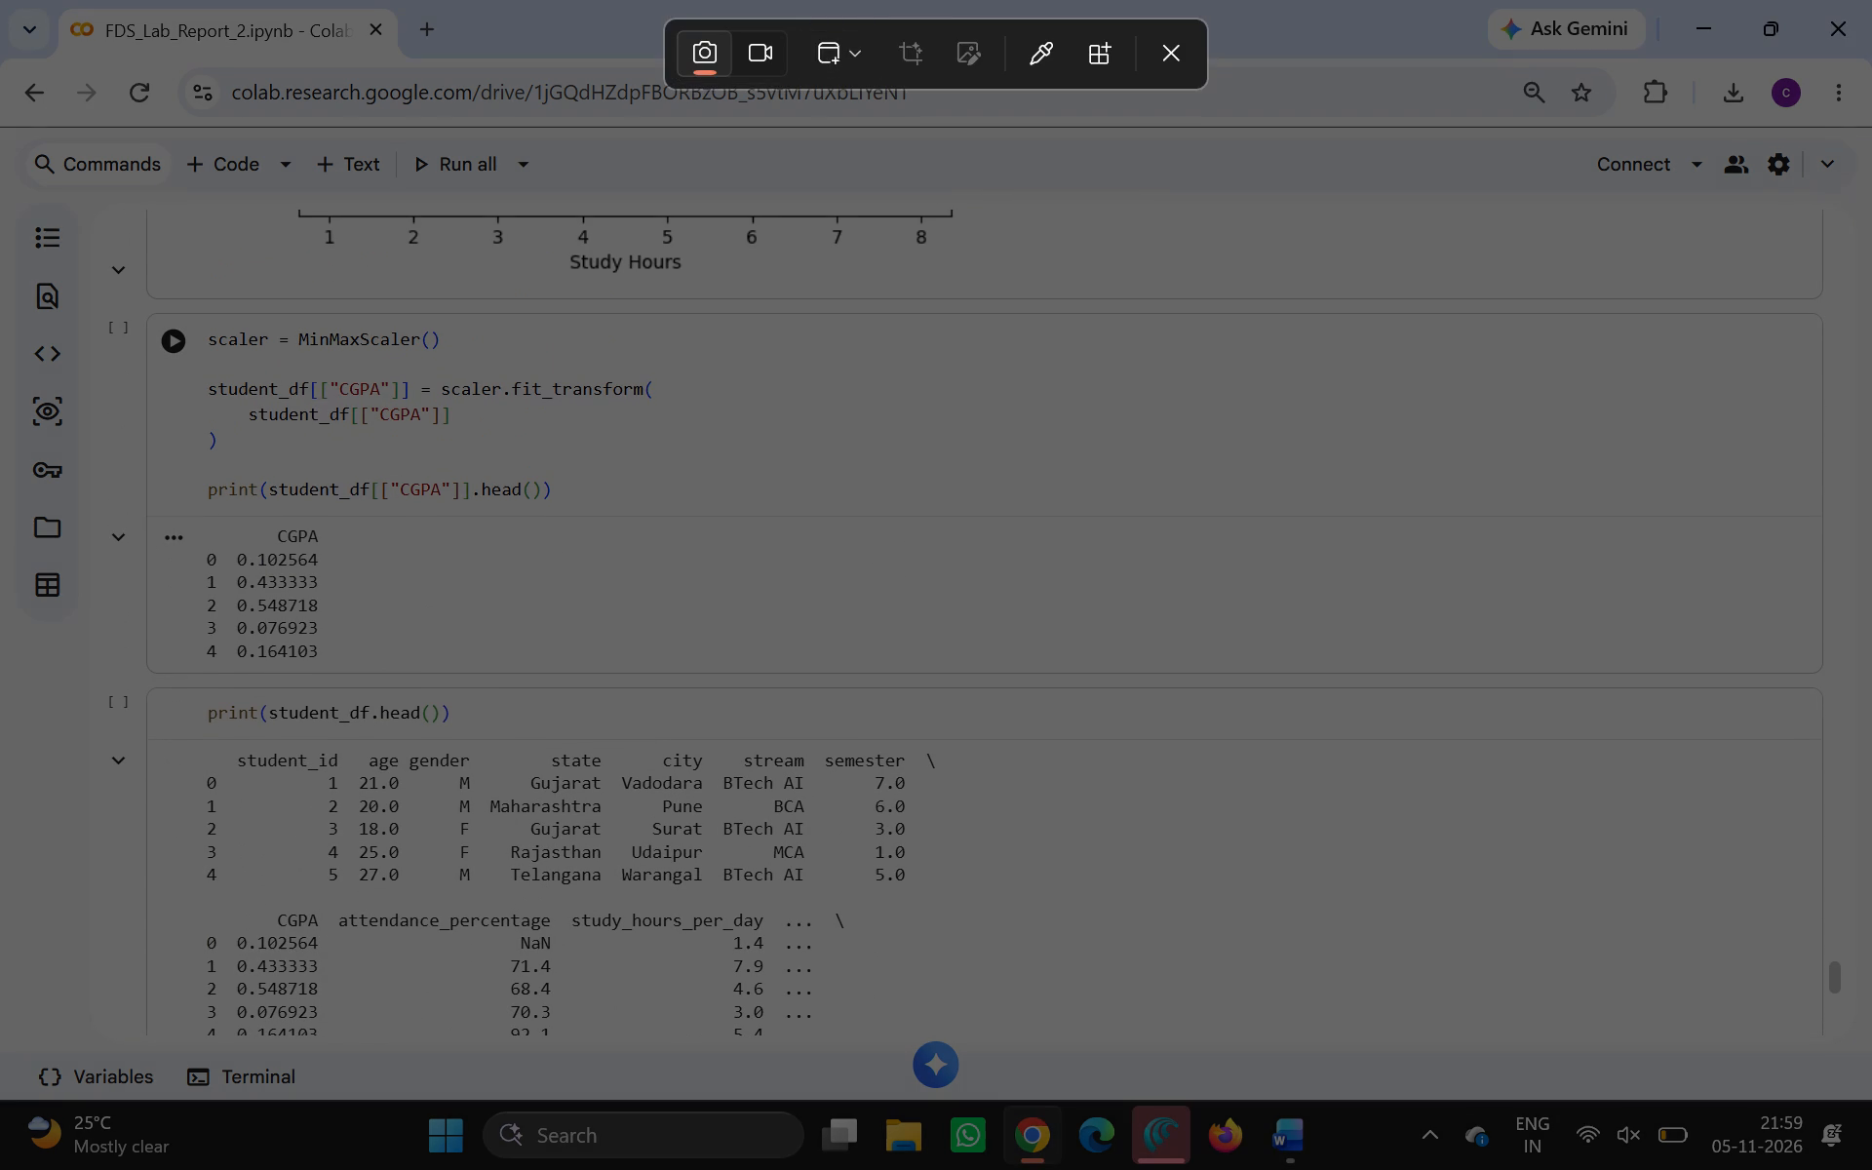
key(alt+Tab)
click(878, 662)
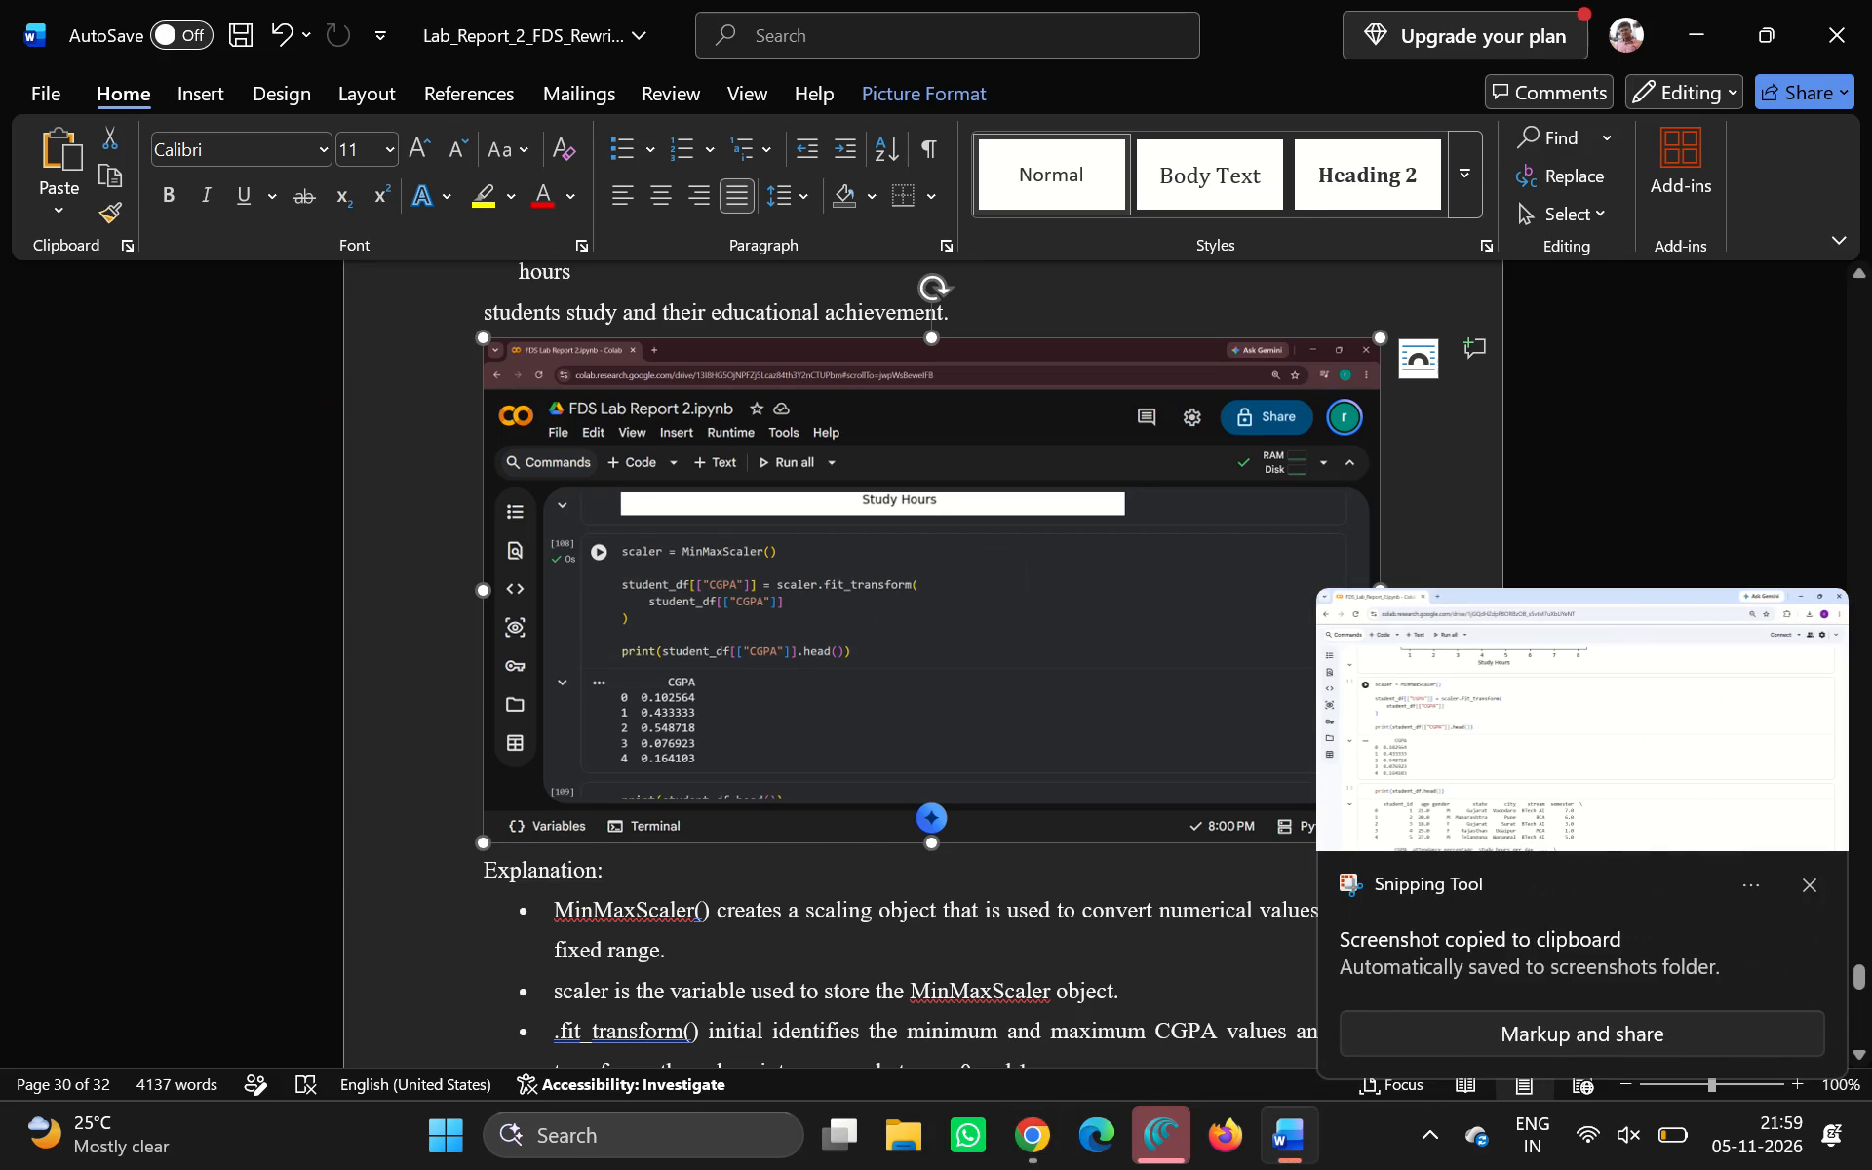
key(BackSpace)
key(ctrl+v)
Replace the old picture above the final student_df explanation with a fresh window screenshot of the Colab print(student_df.head()) cell and its output.
scroll(878, 662, down, 1)
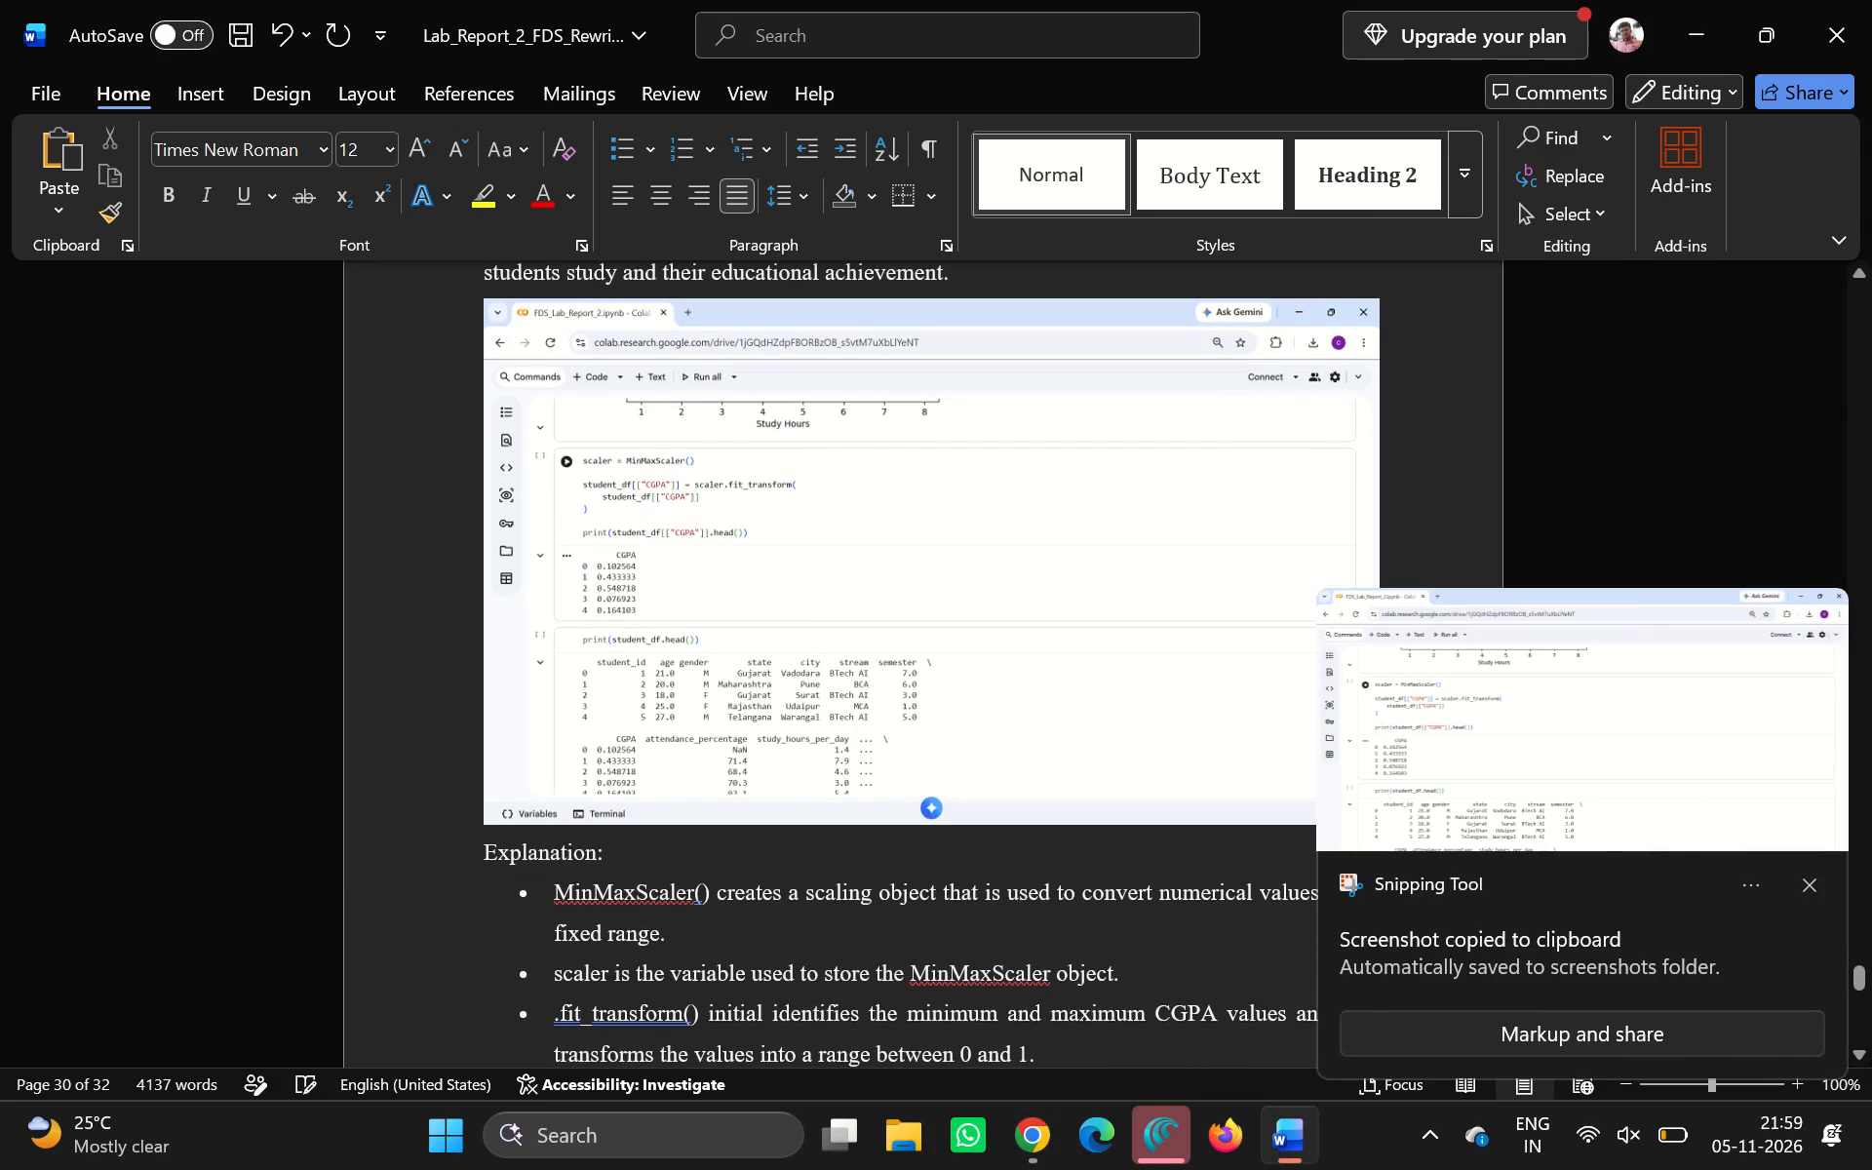
scroll(878, 662, down, 1)
key(alt+Tab)
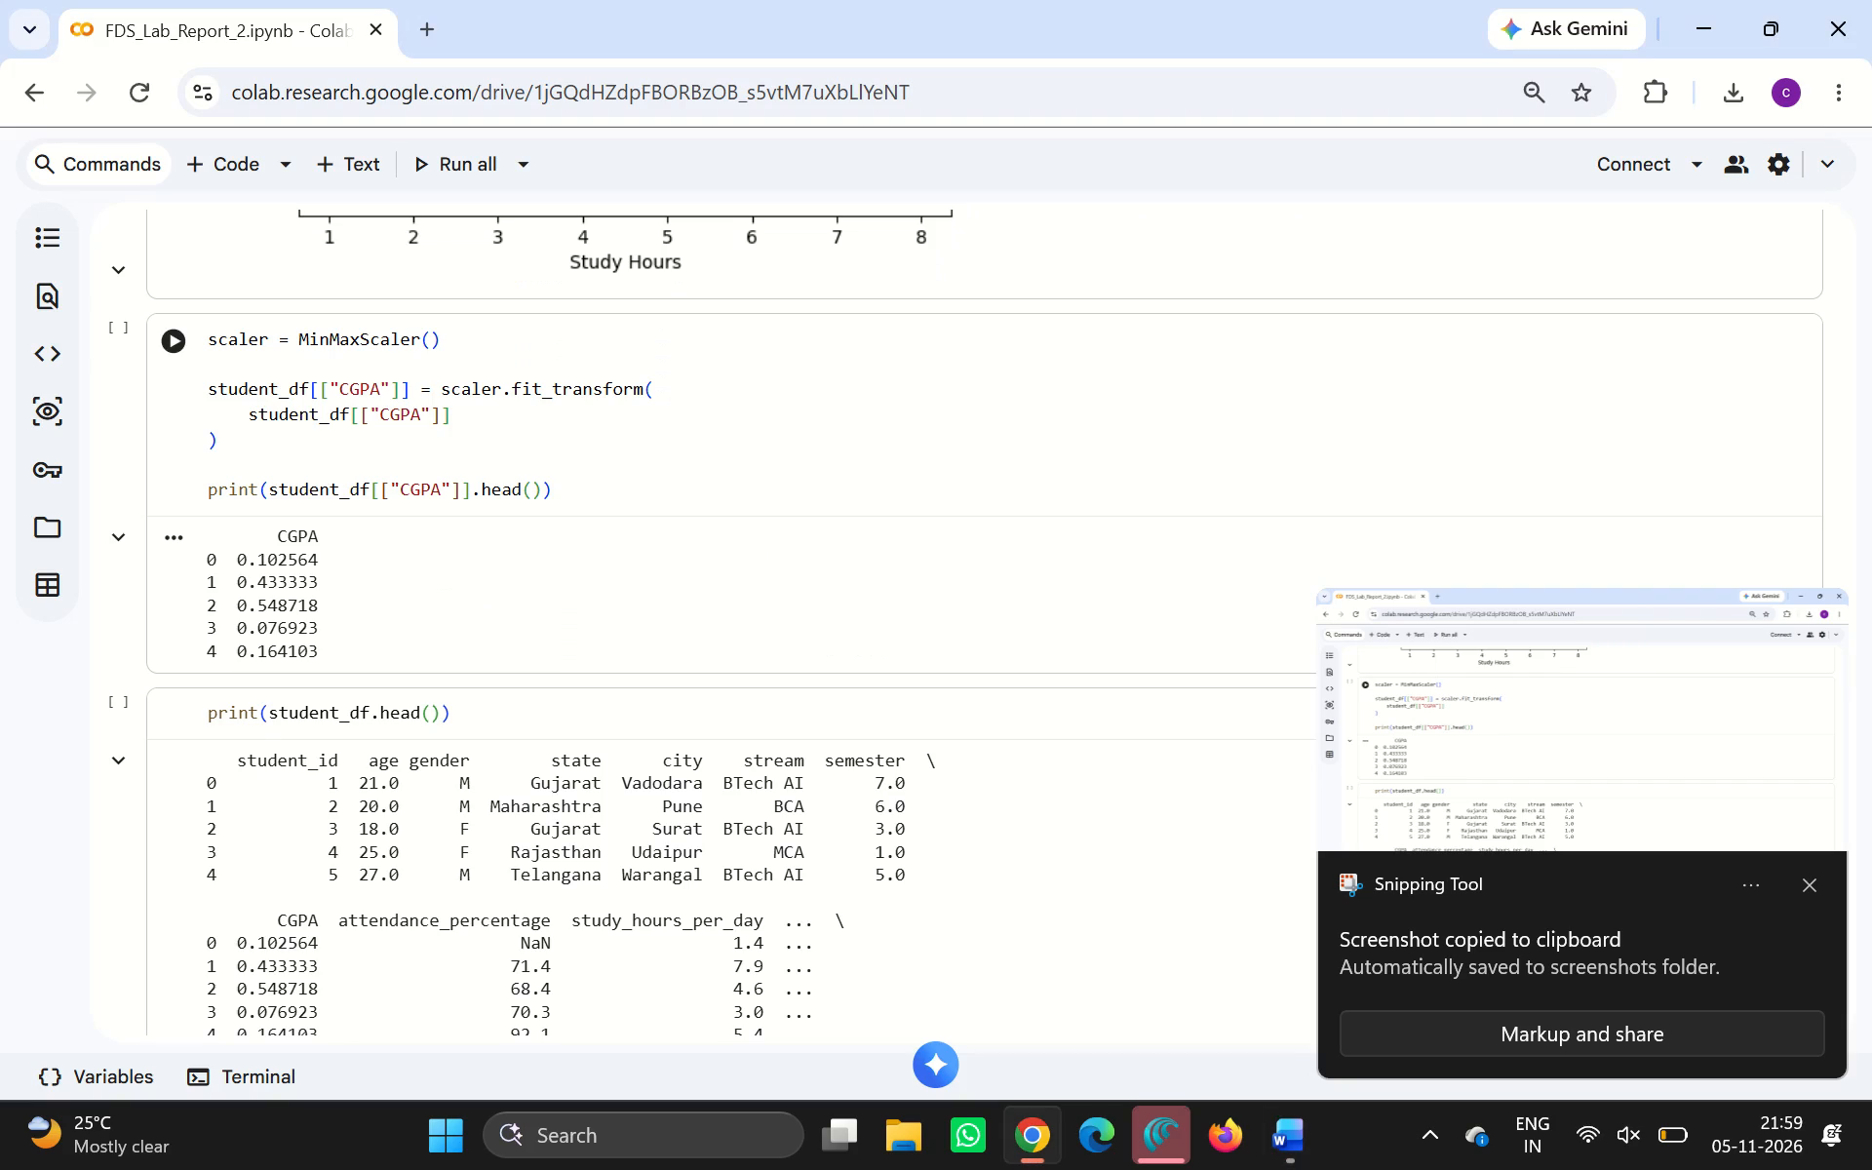
key(alt+Tab)
scroll(878, 662, down, 3)
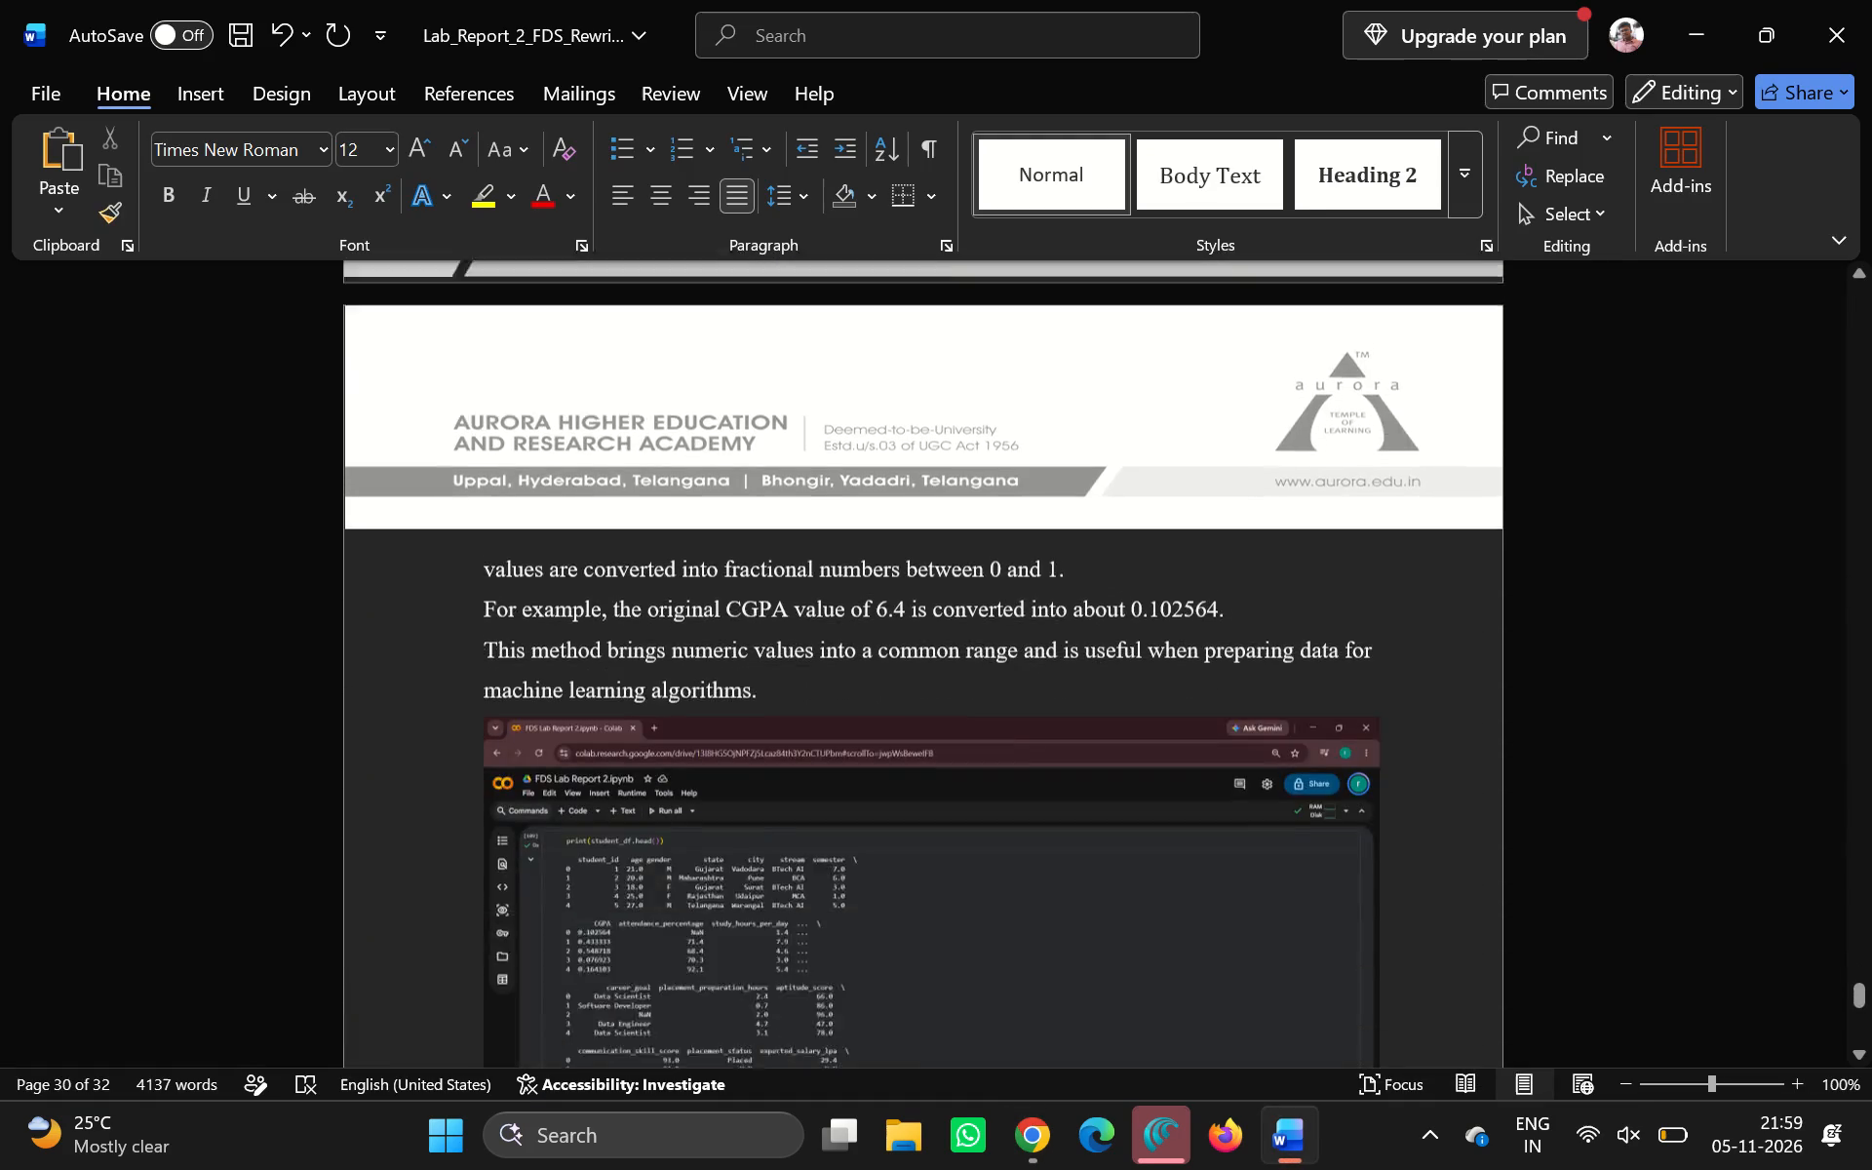
scroll(878, 662, down, 2)
click(712, 690)
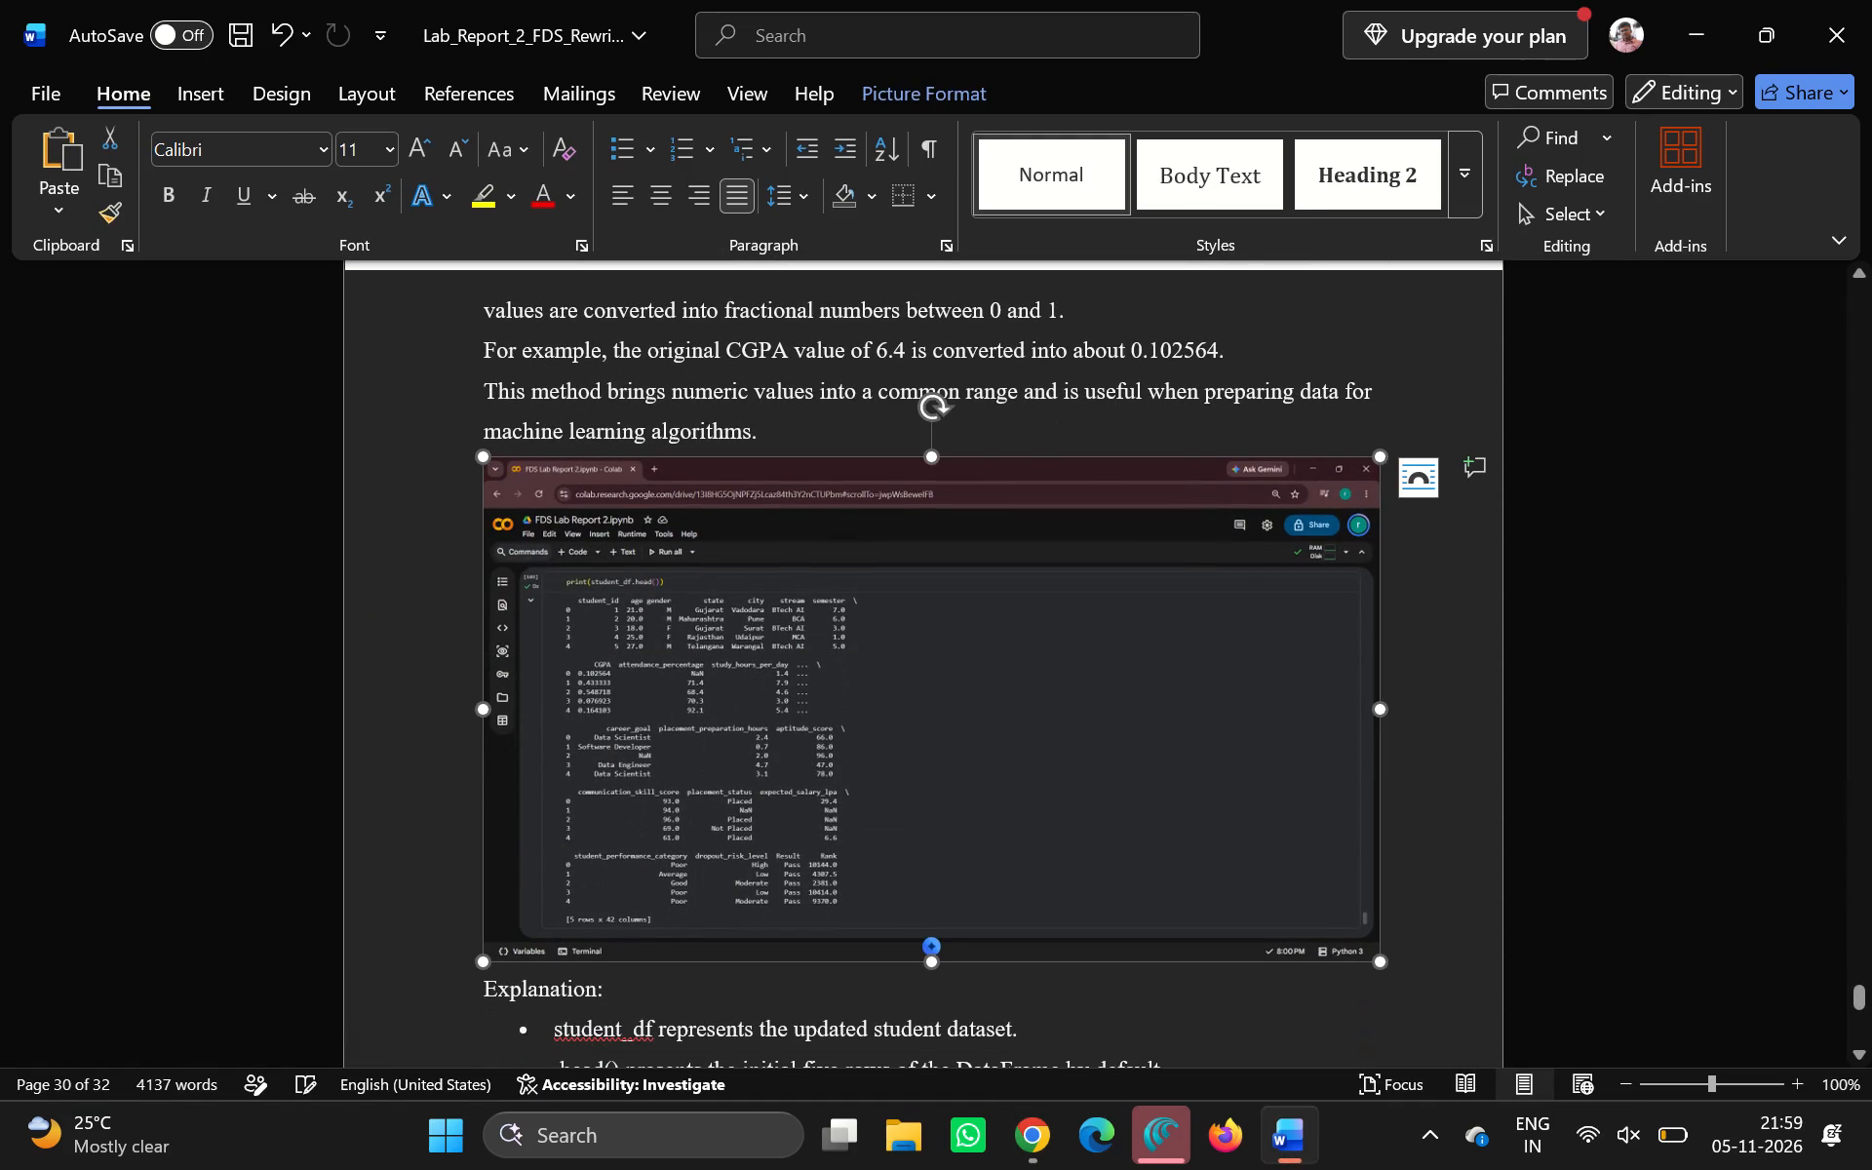
key(alt+Tab)
scroll(712, 690, down, 5)
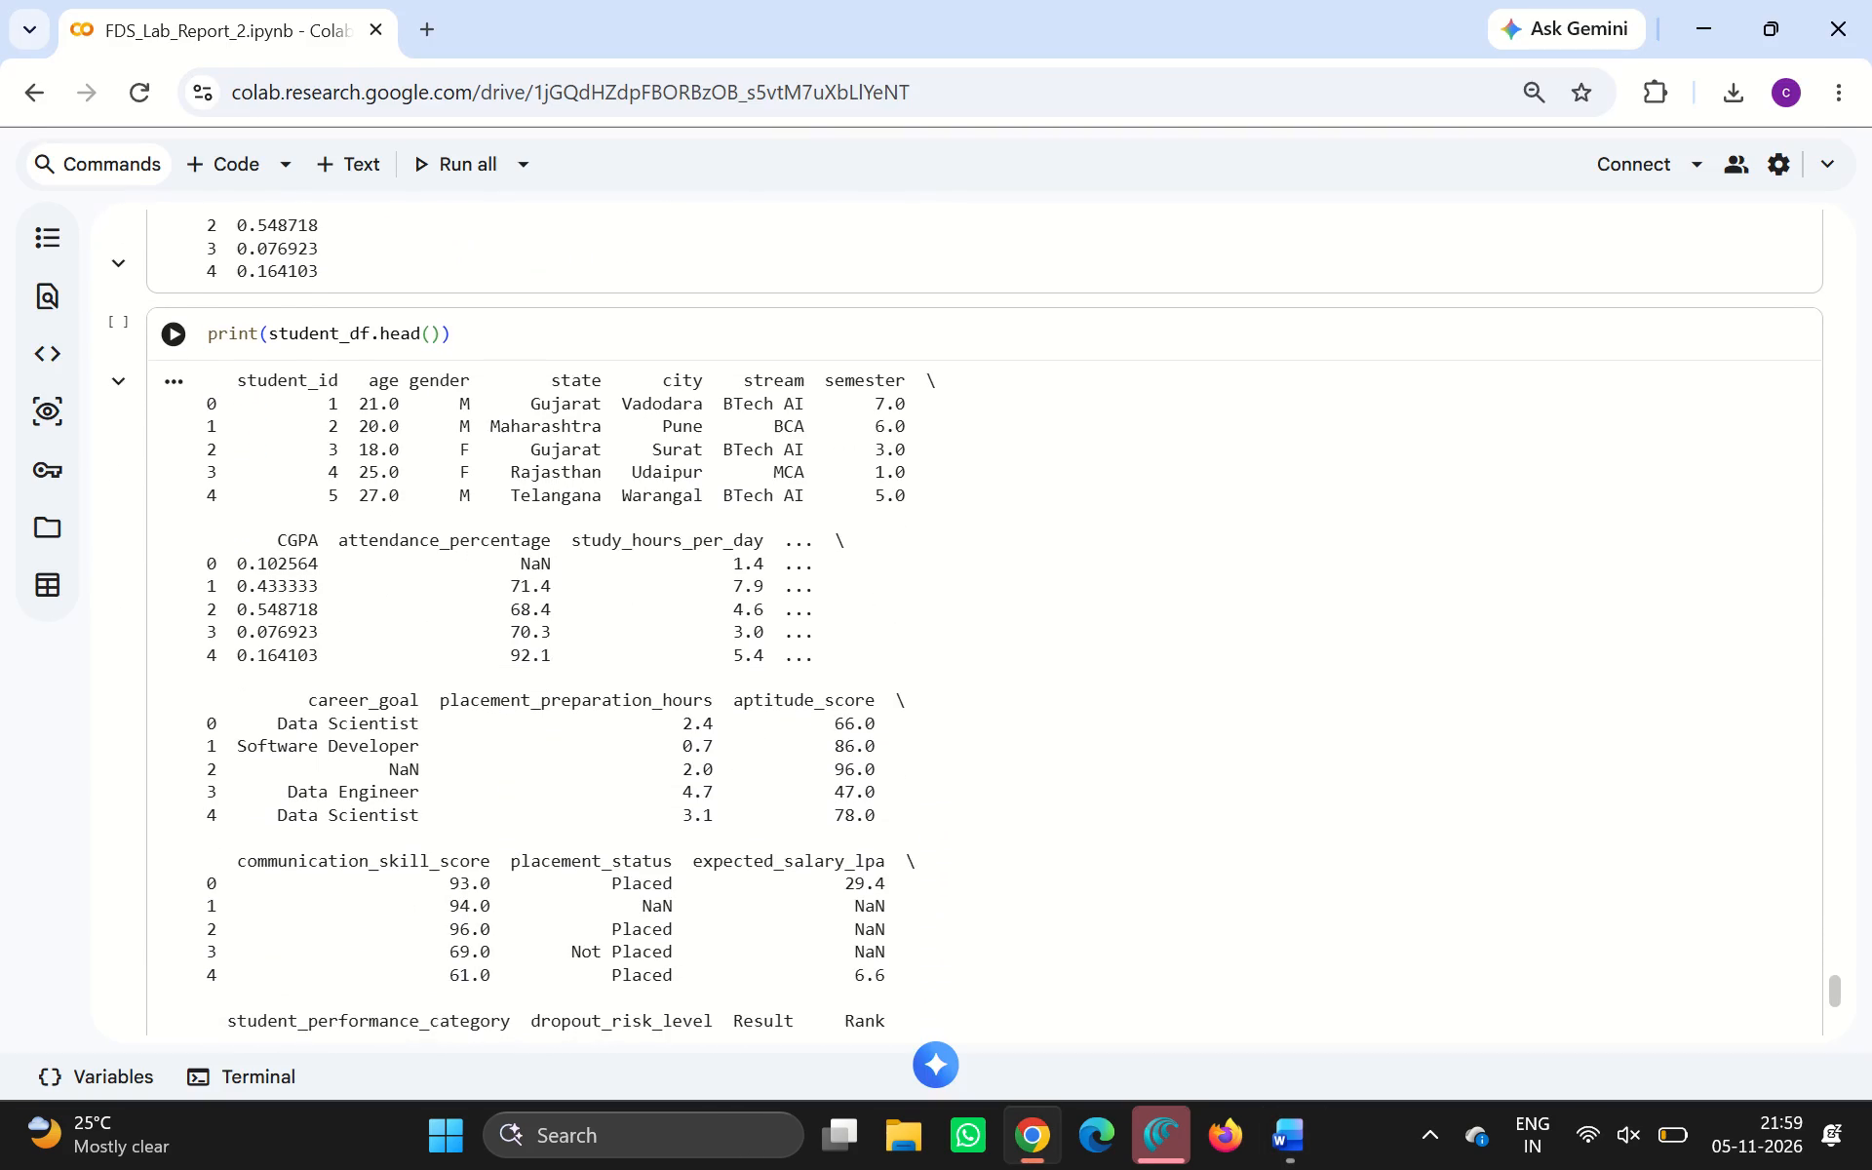
scroll(712, 690, down, 2)
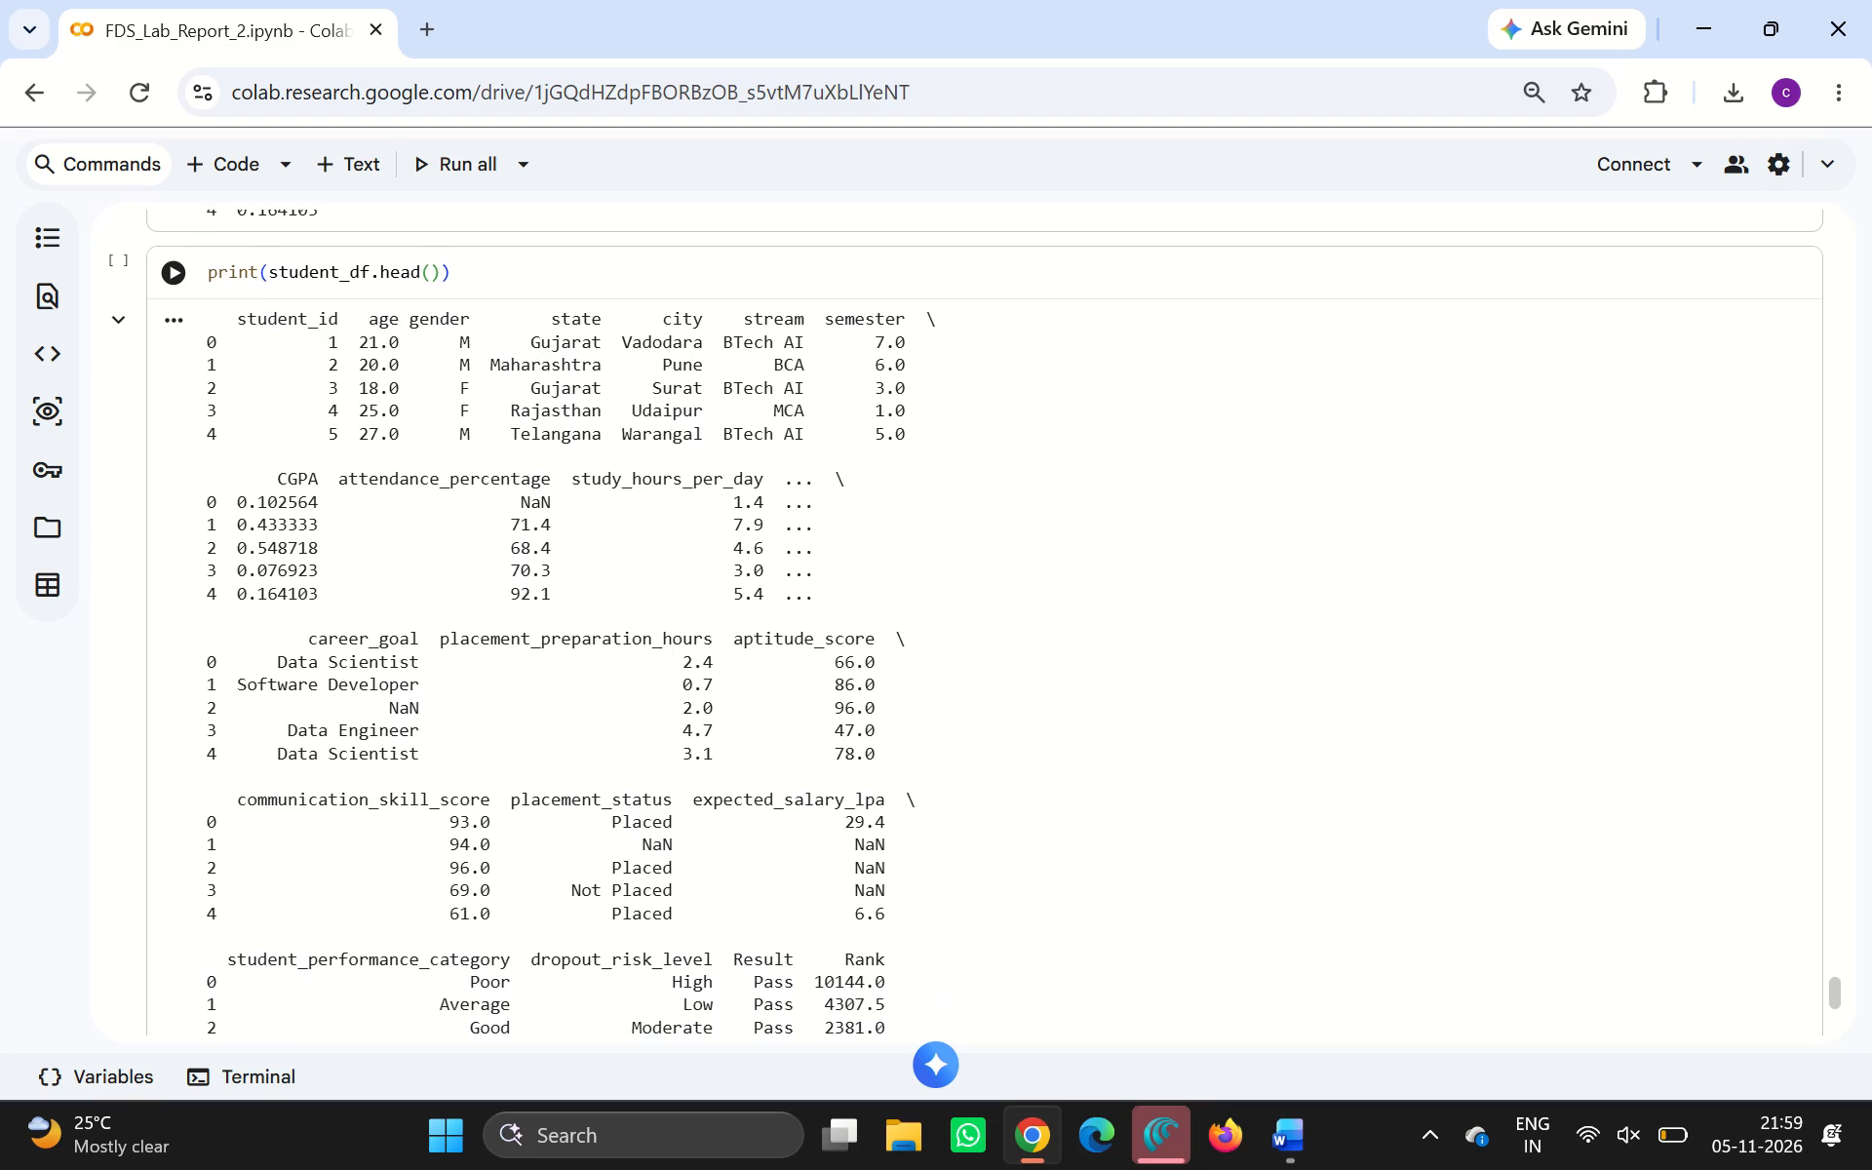
key(Print)
click(643, 717)
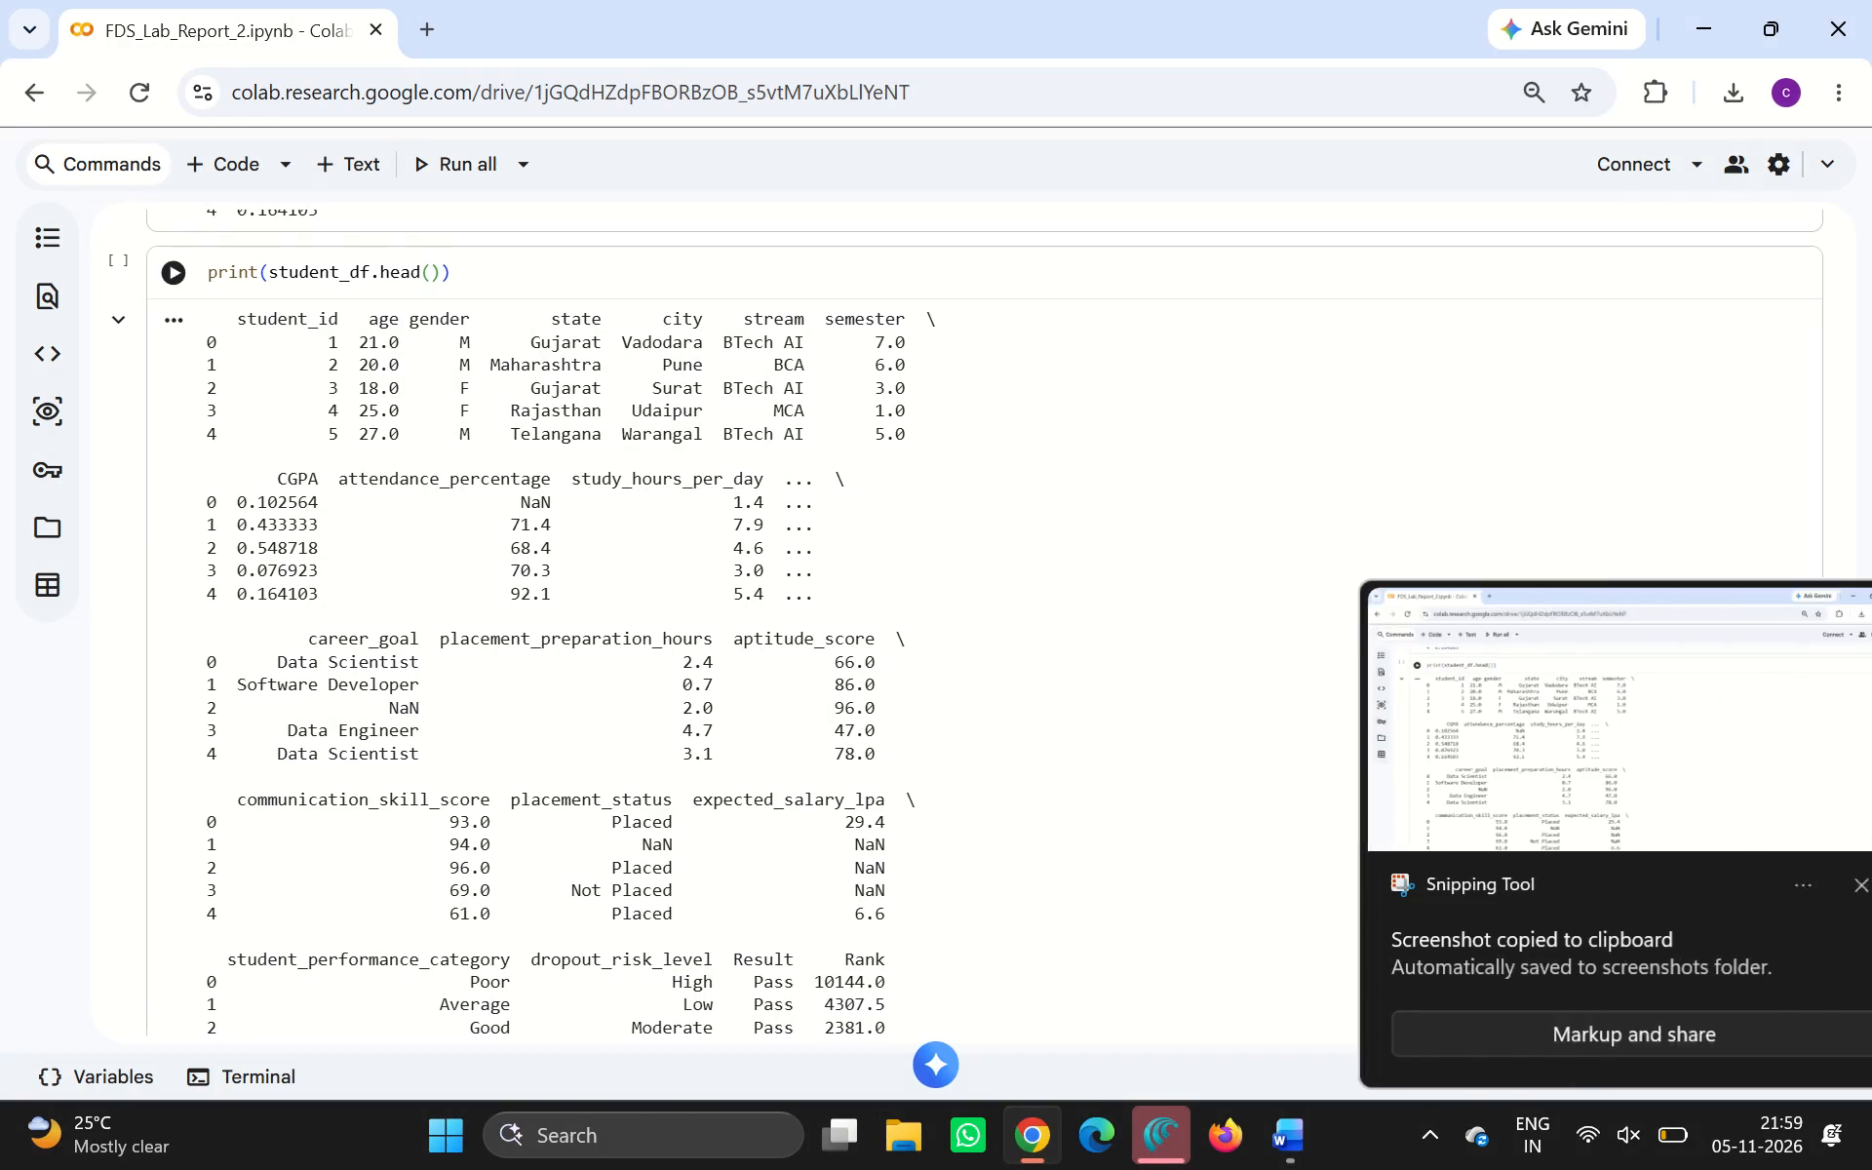
key(alt+Tab)
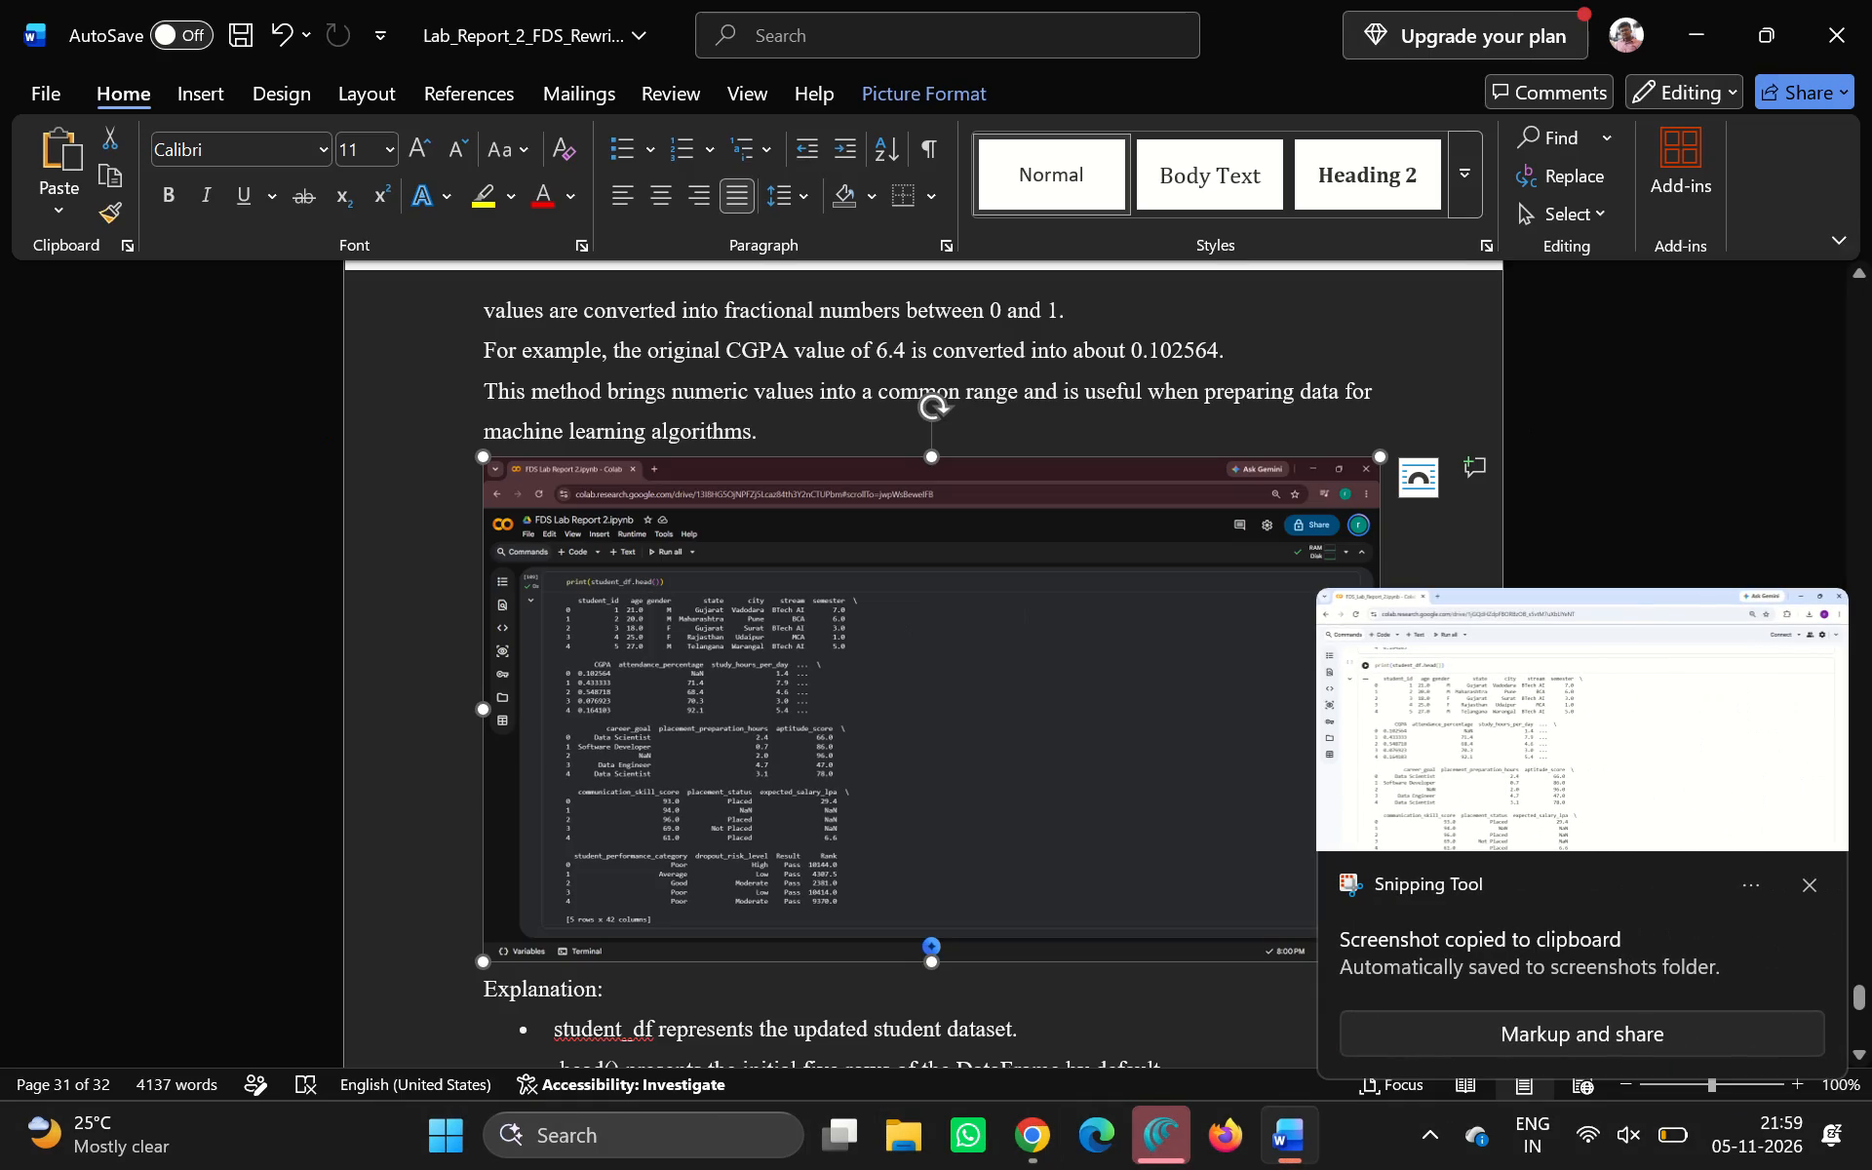
click(643, 717)
key(BackSpace)
key(ctrl+v)
Look over the report's final section and scan back to its first page to check the replaced pictures.
scroll(643, 717, down, 2)
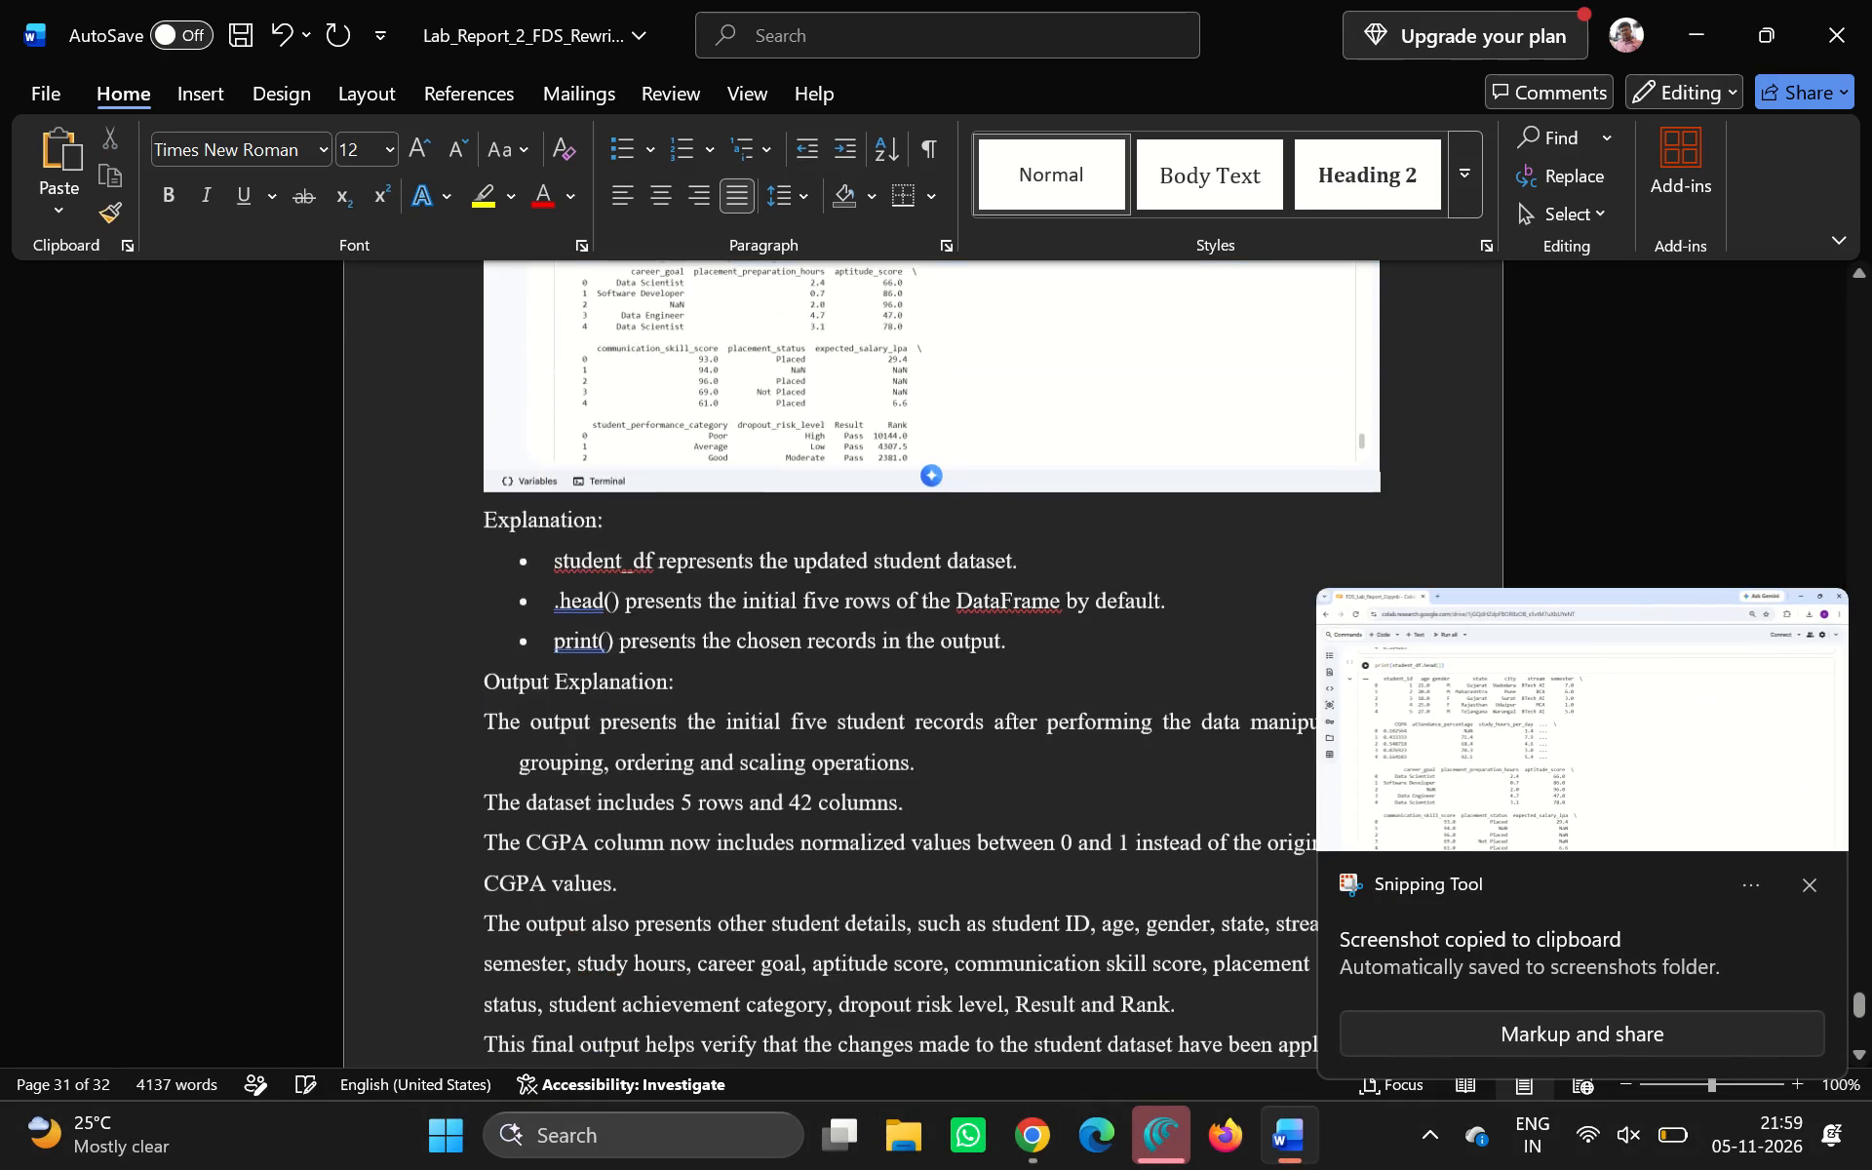
scroll(643, 717, down, 4)
scroll(643, 717, up, 9)
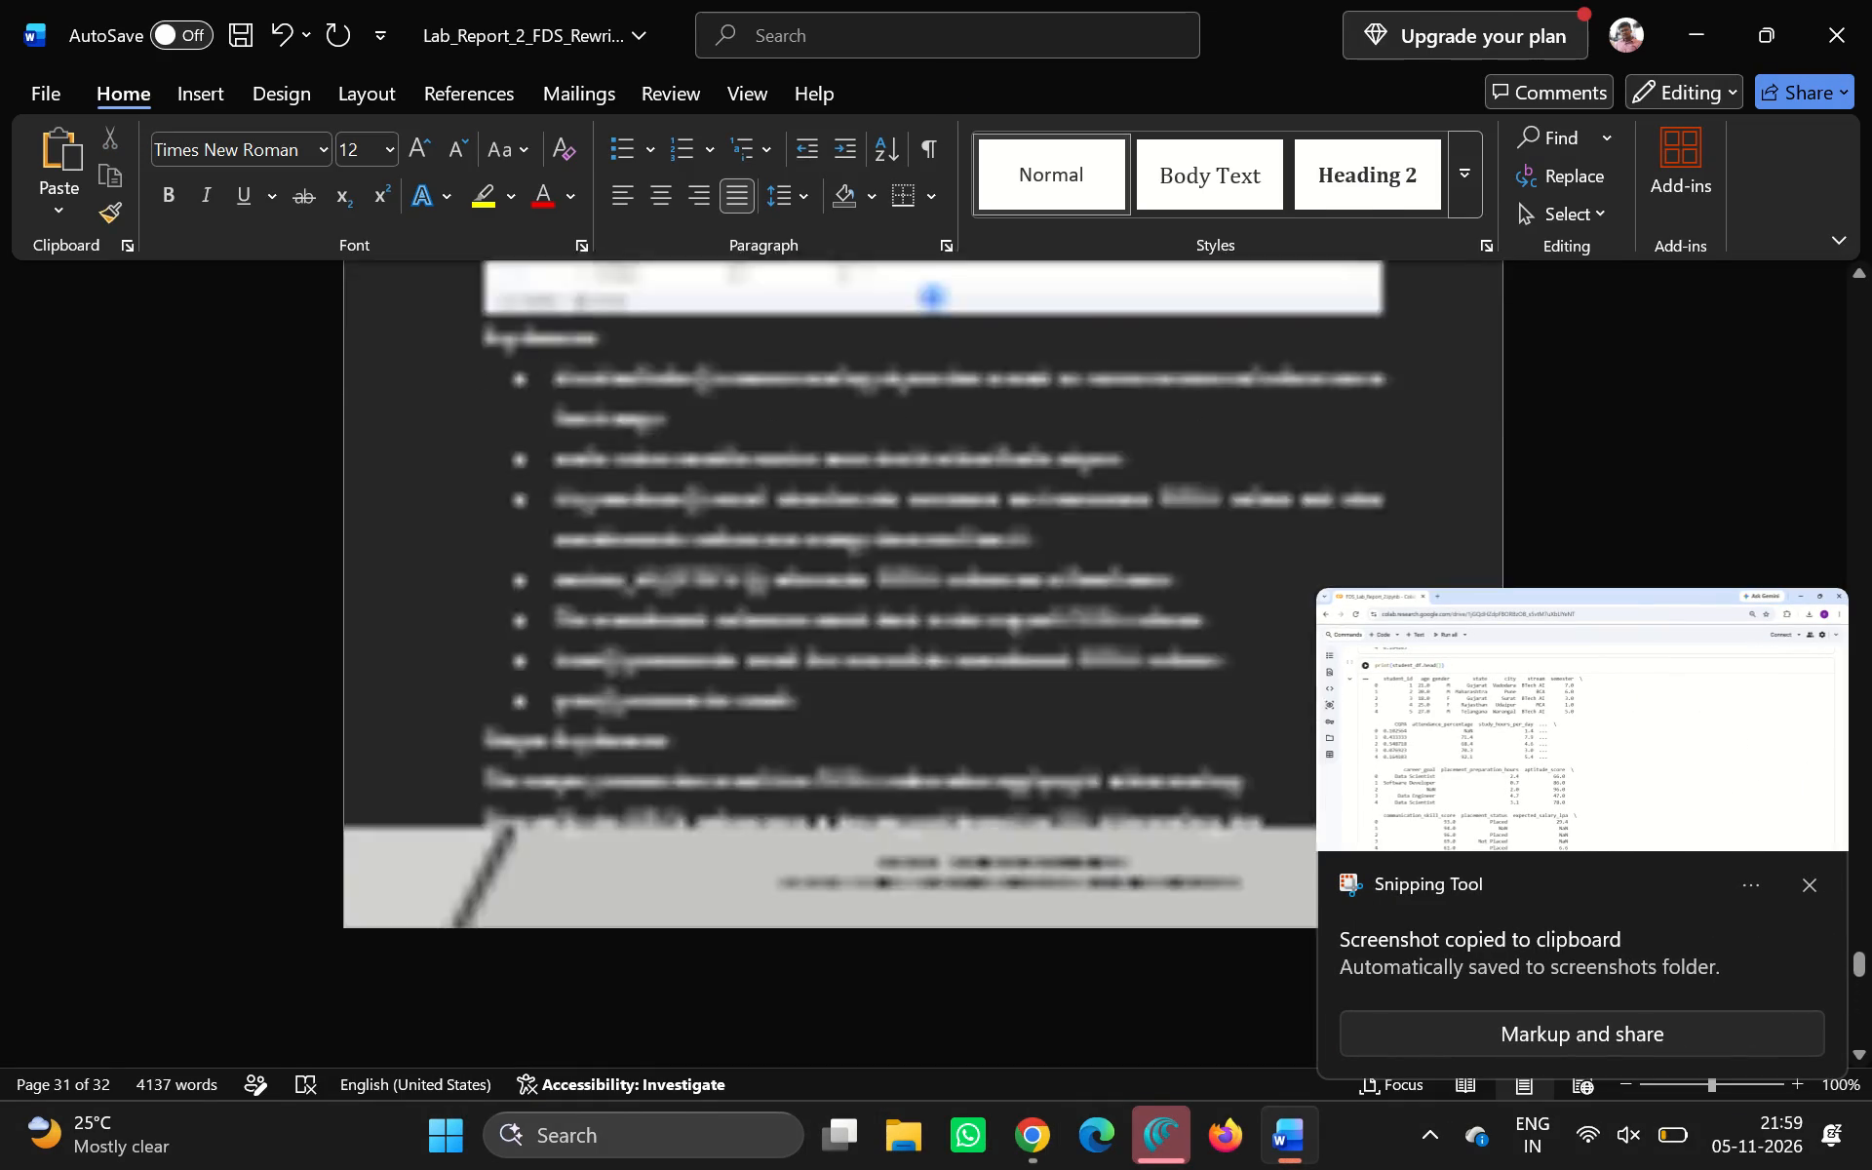
scroll(643, 717, up, 20)
scroll(643, 717, up, 20)
scroll(643, 717, up, 4)
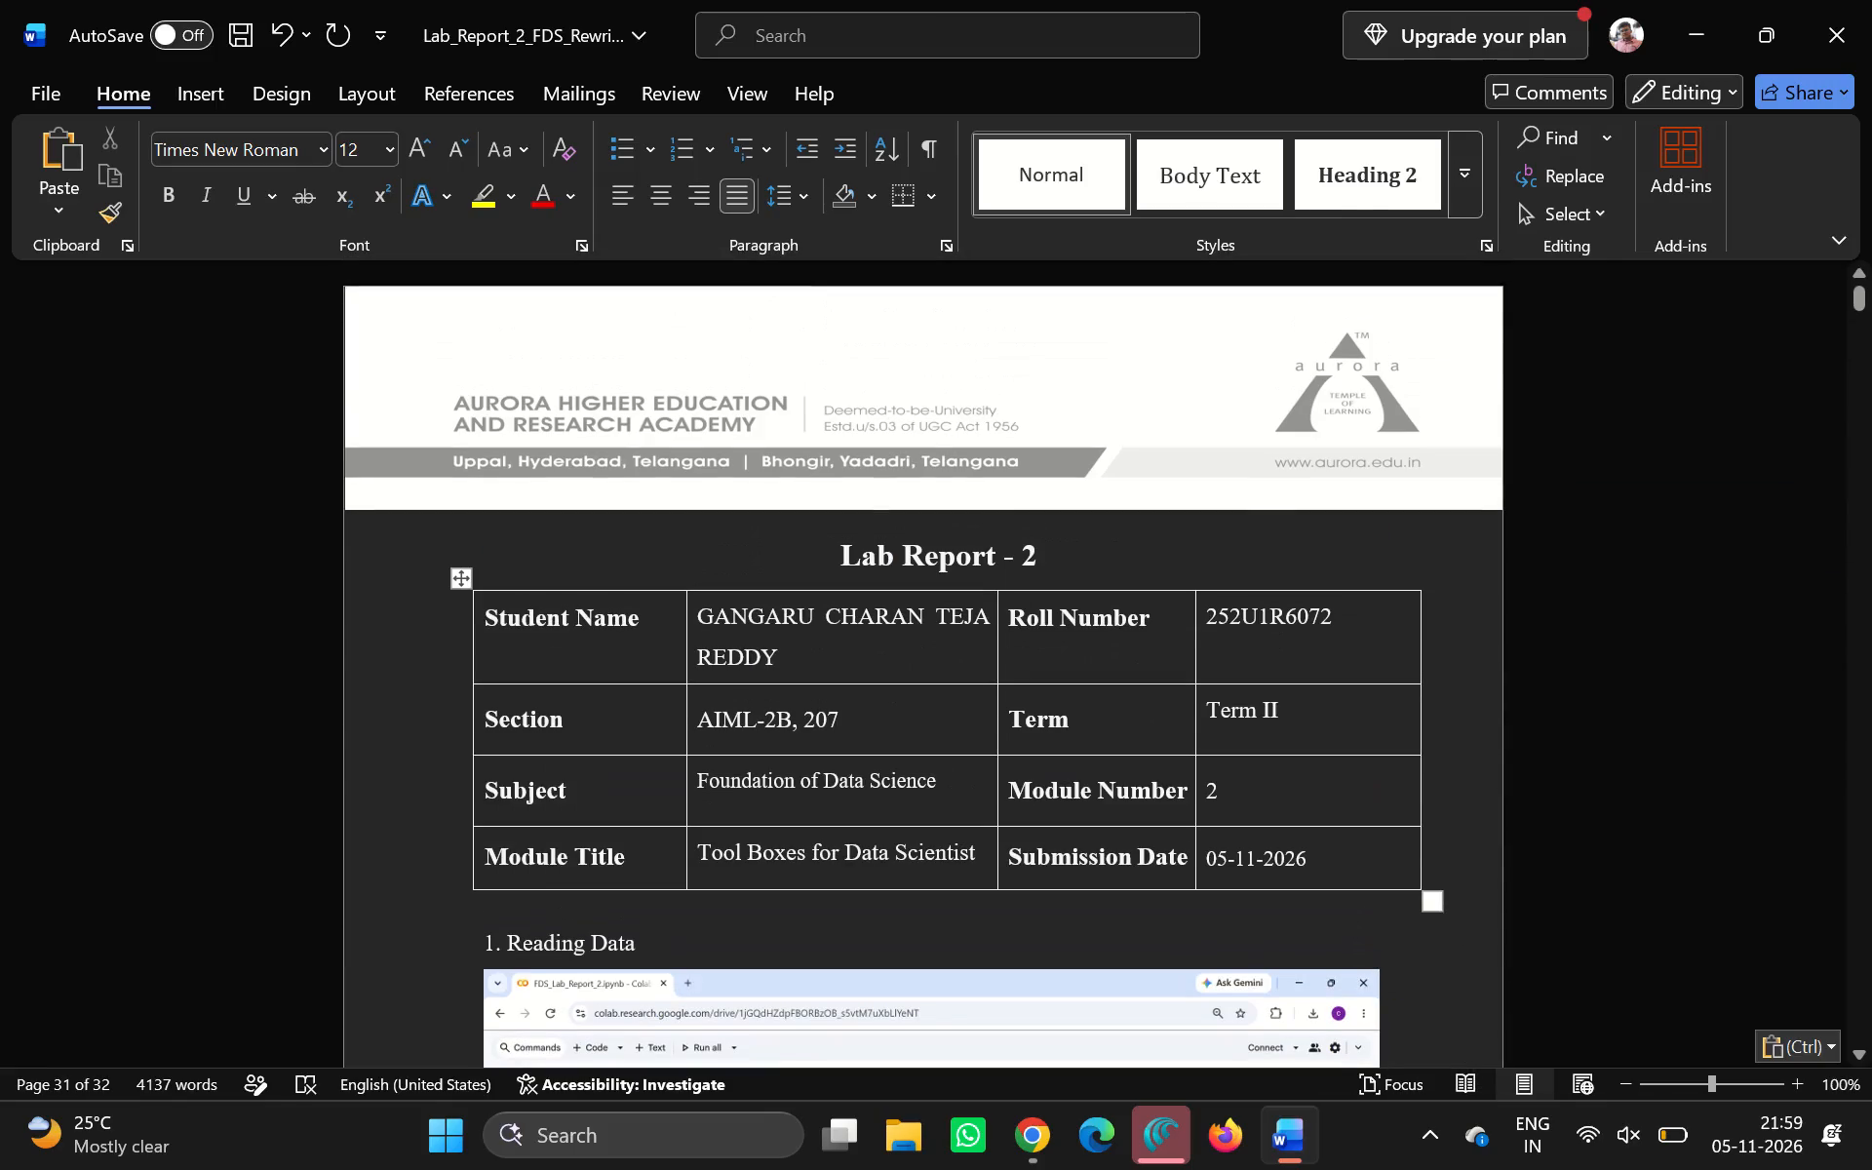
Start saving a copy of the report in the Downloads folder under the file name Lab_Report_2_FDS.
click(48, 77)
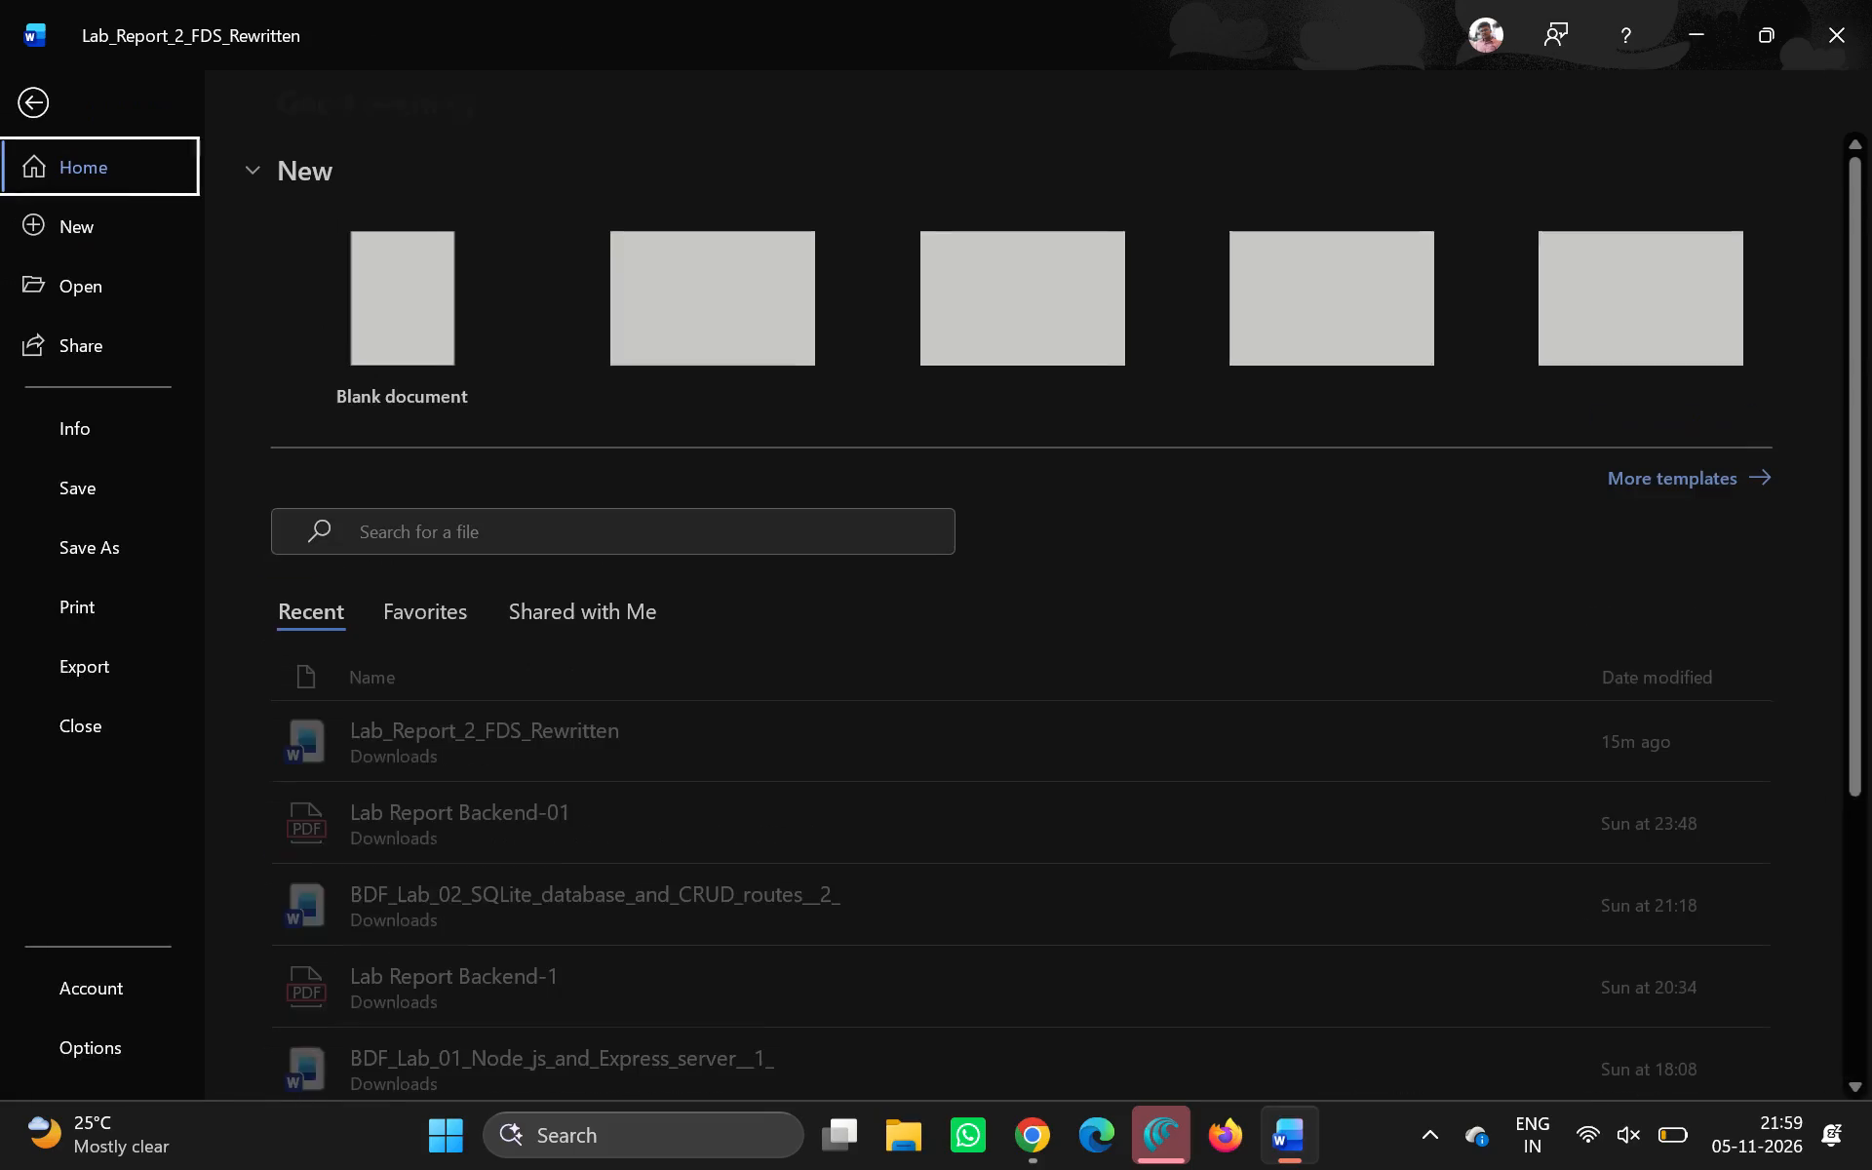
click(111, 553)
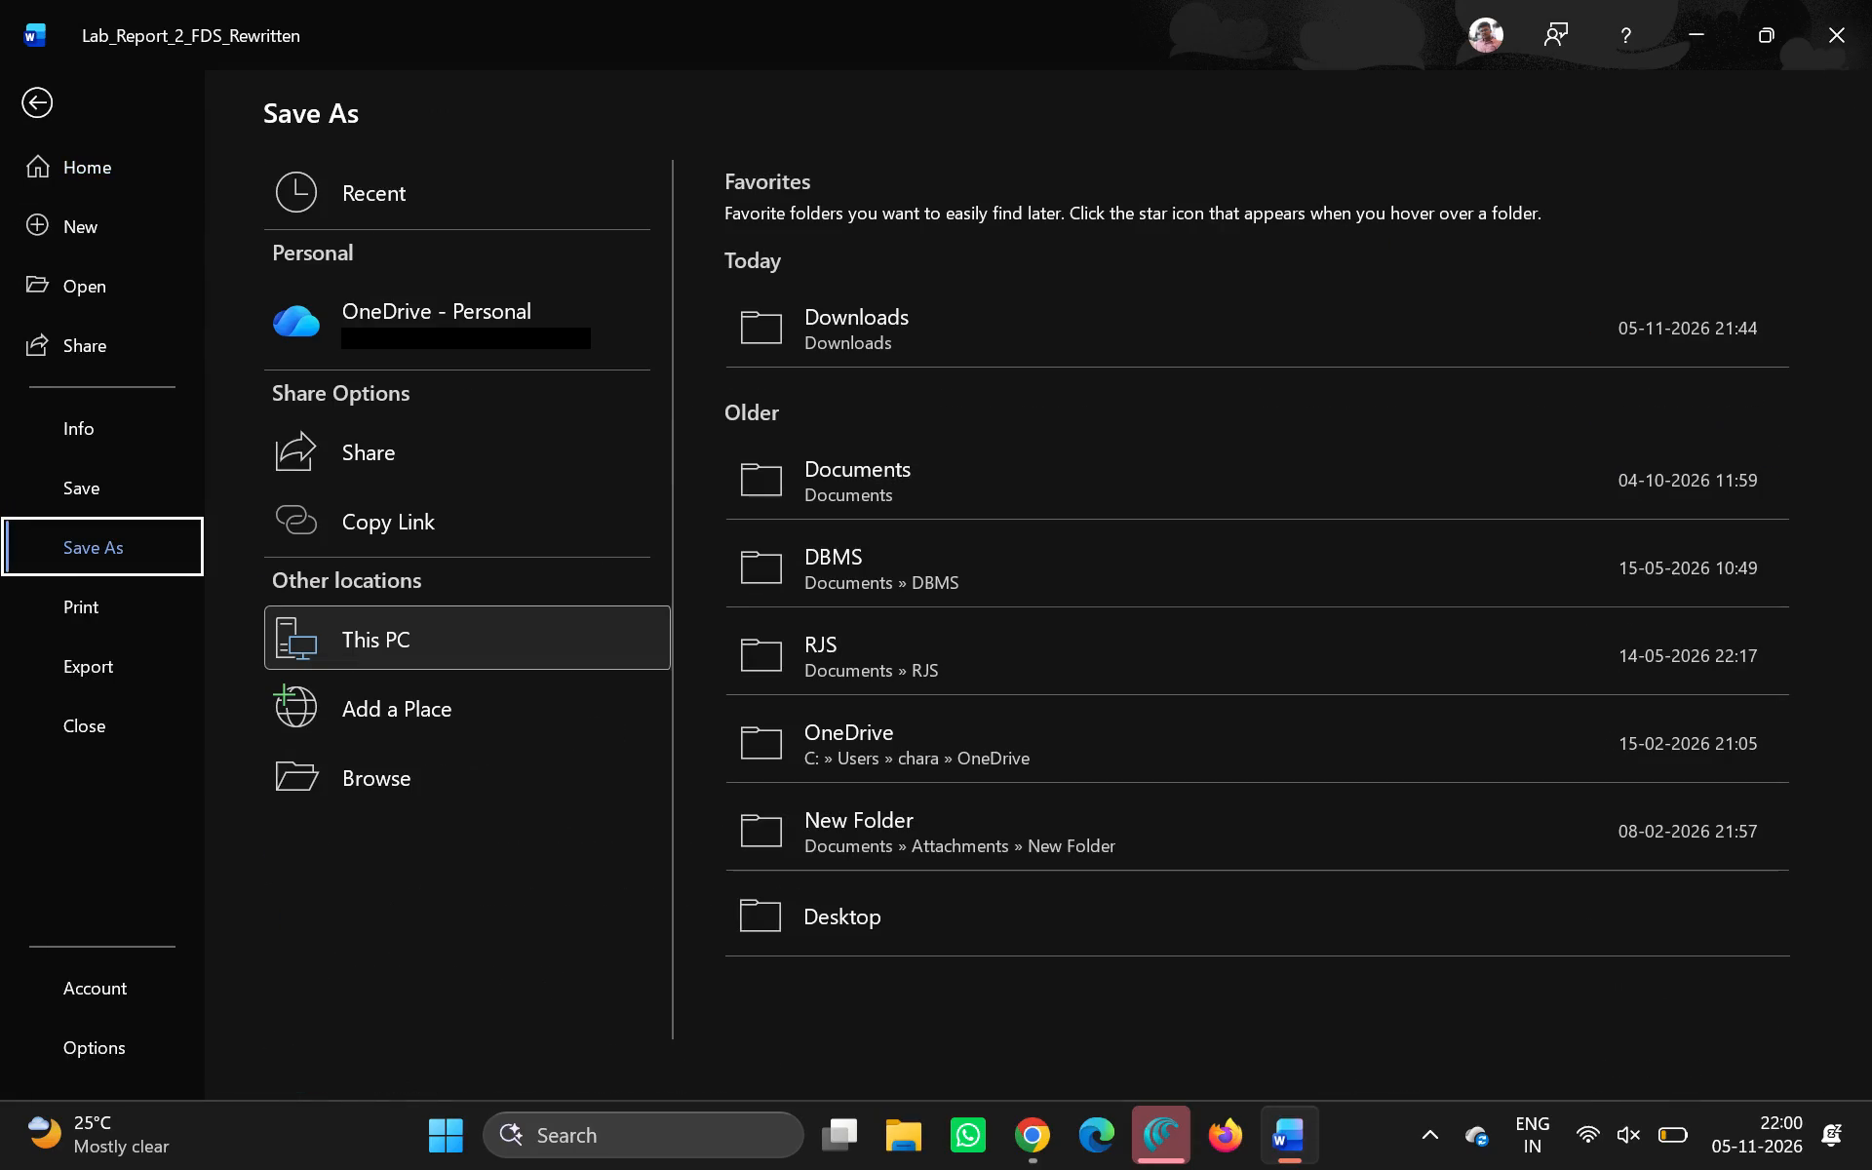
click(1130, 278)
click(1091, 314)
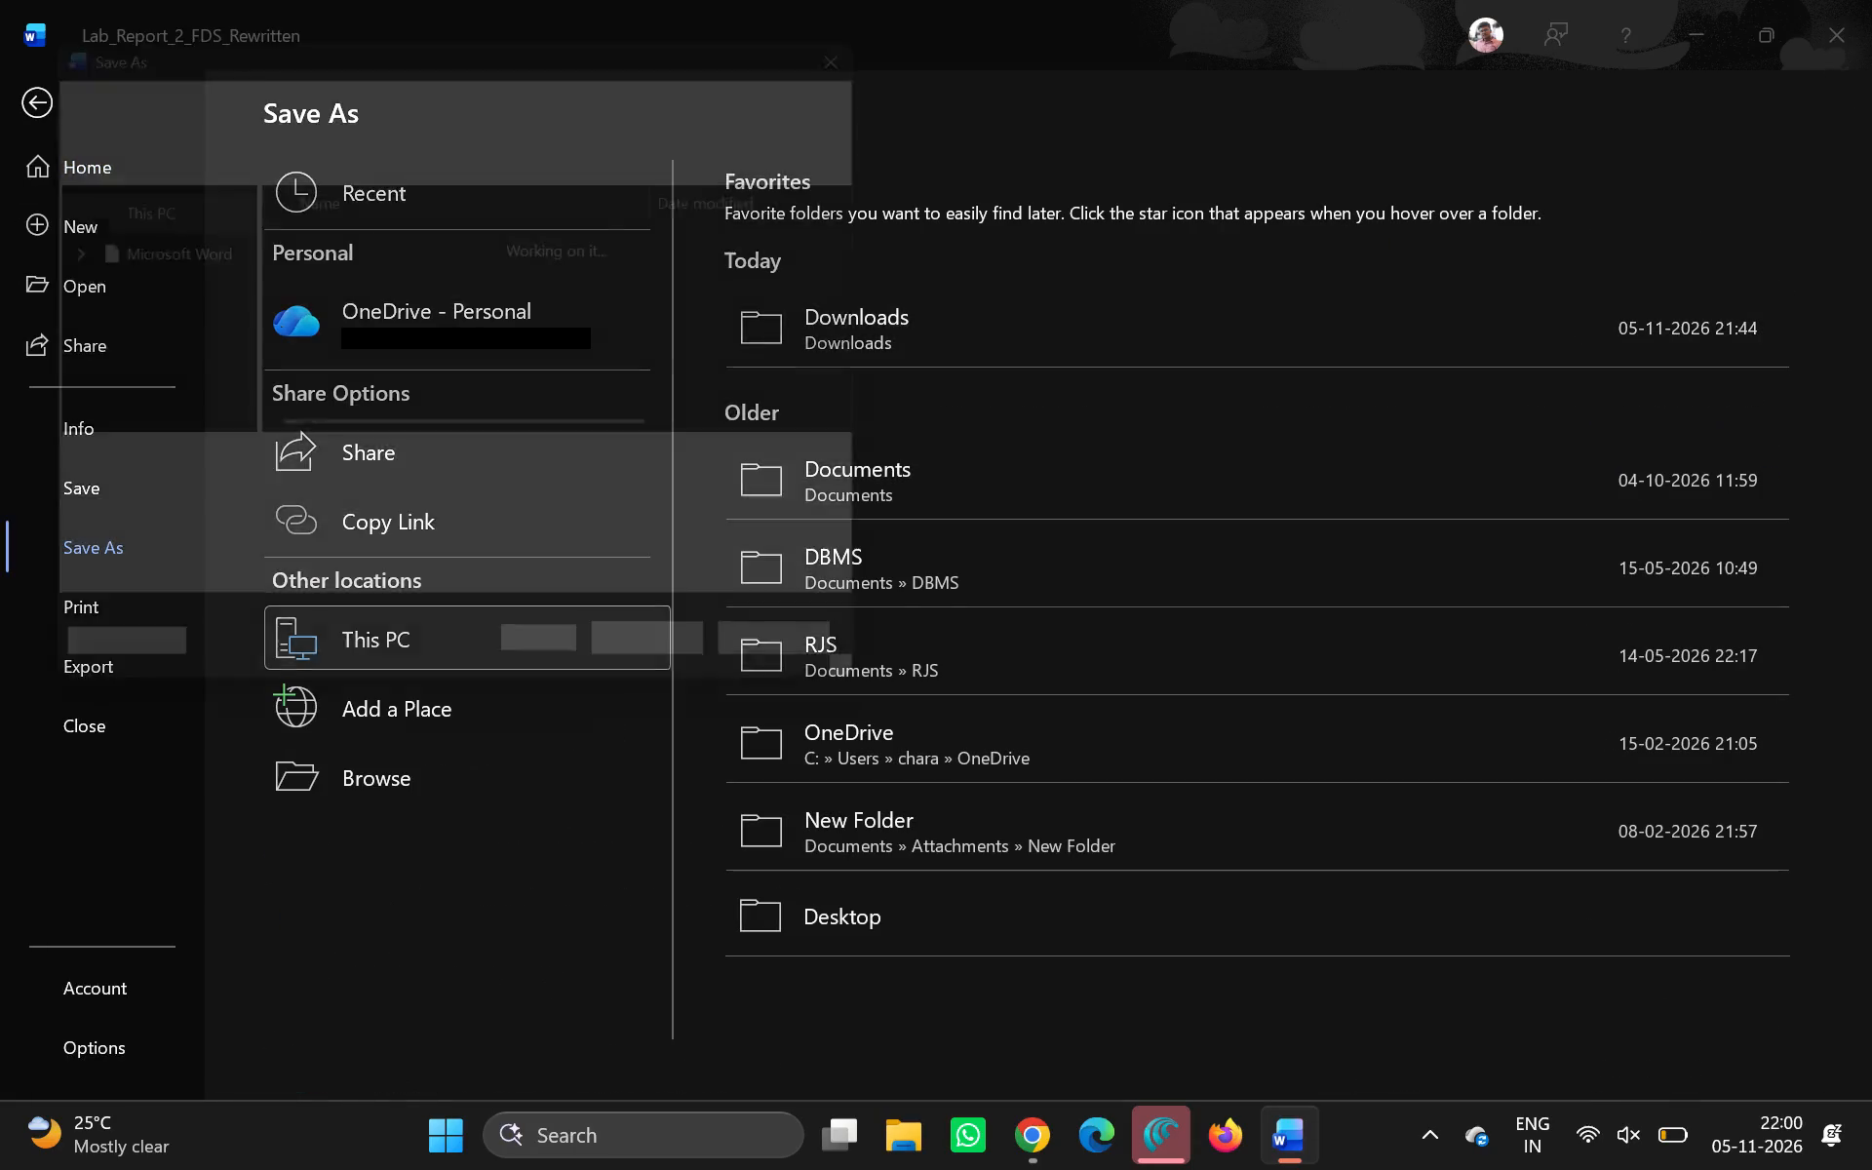
click(518, 478)
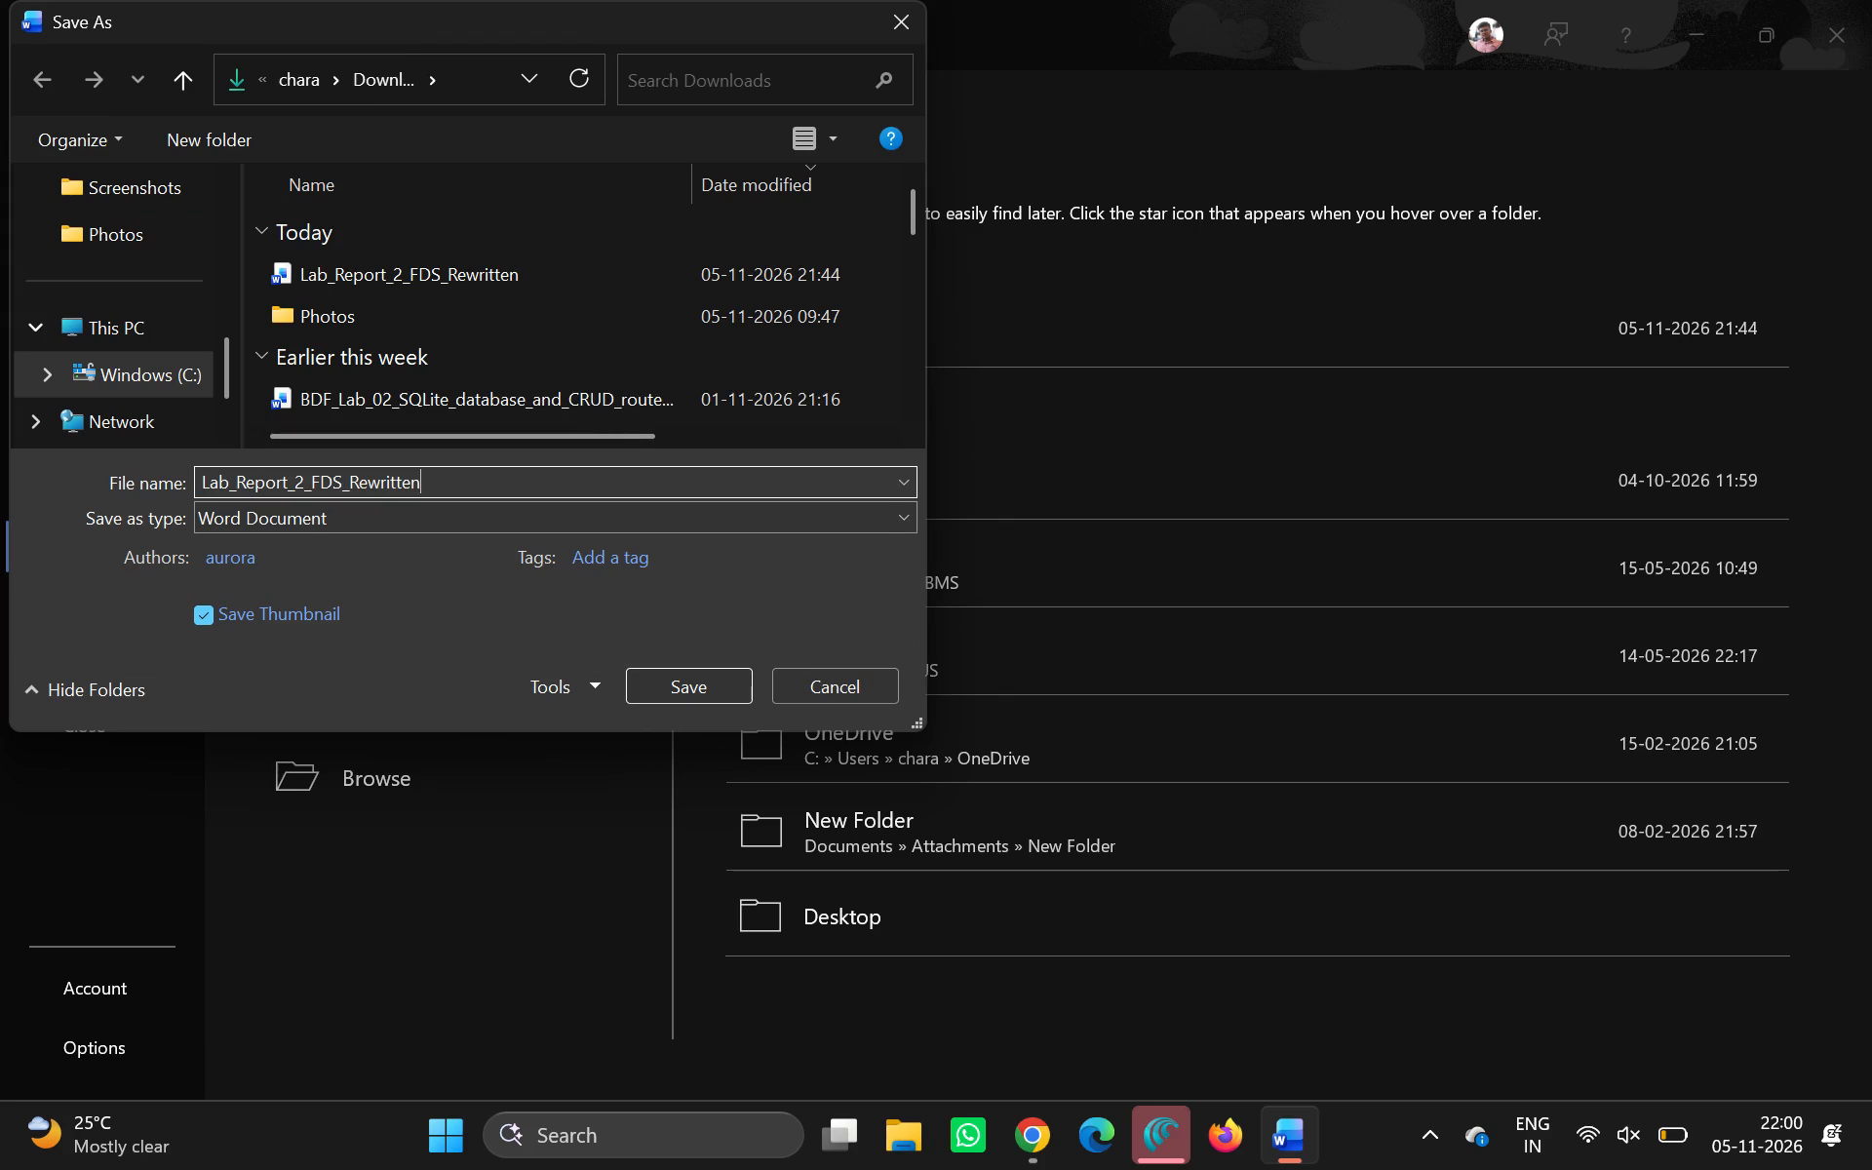
key(BackSpace)
key(BackSpace)
key(BackSpace)
key(BackSpace)
key(BackSpace)
key(BackSpace)
key(BackSpace)
key(BackSpace)
key(BackSpace)
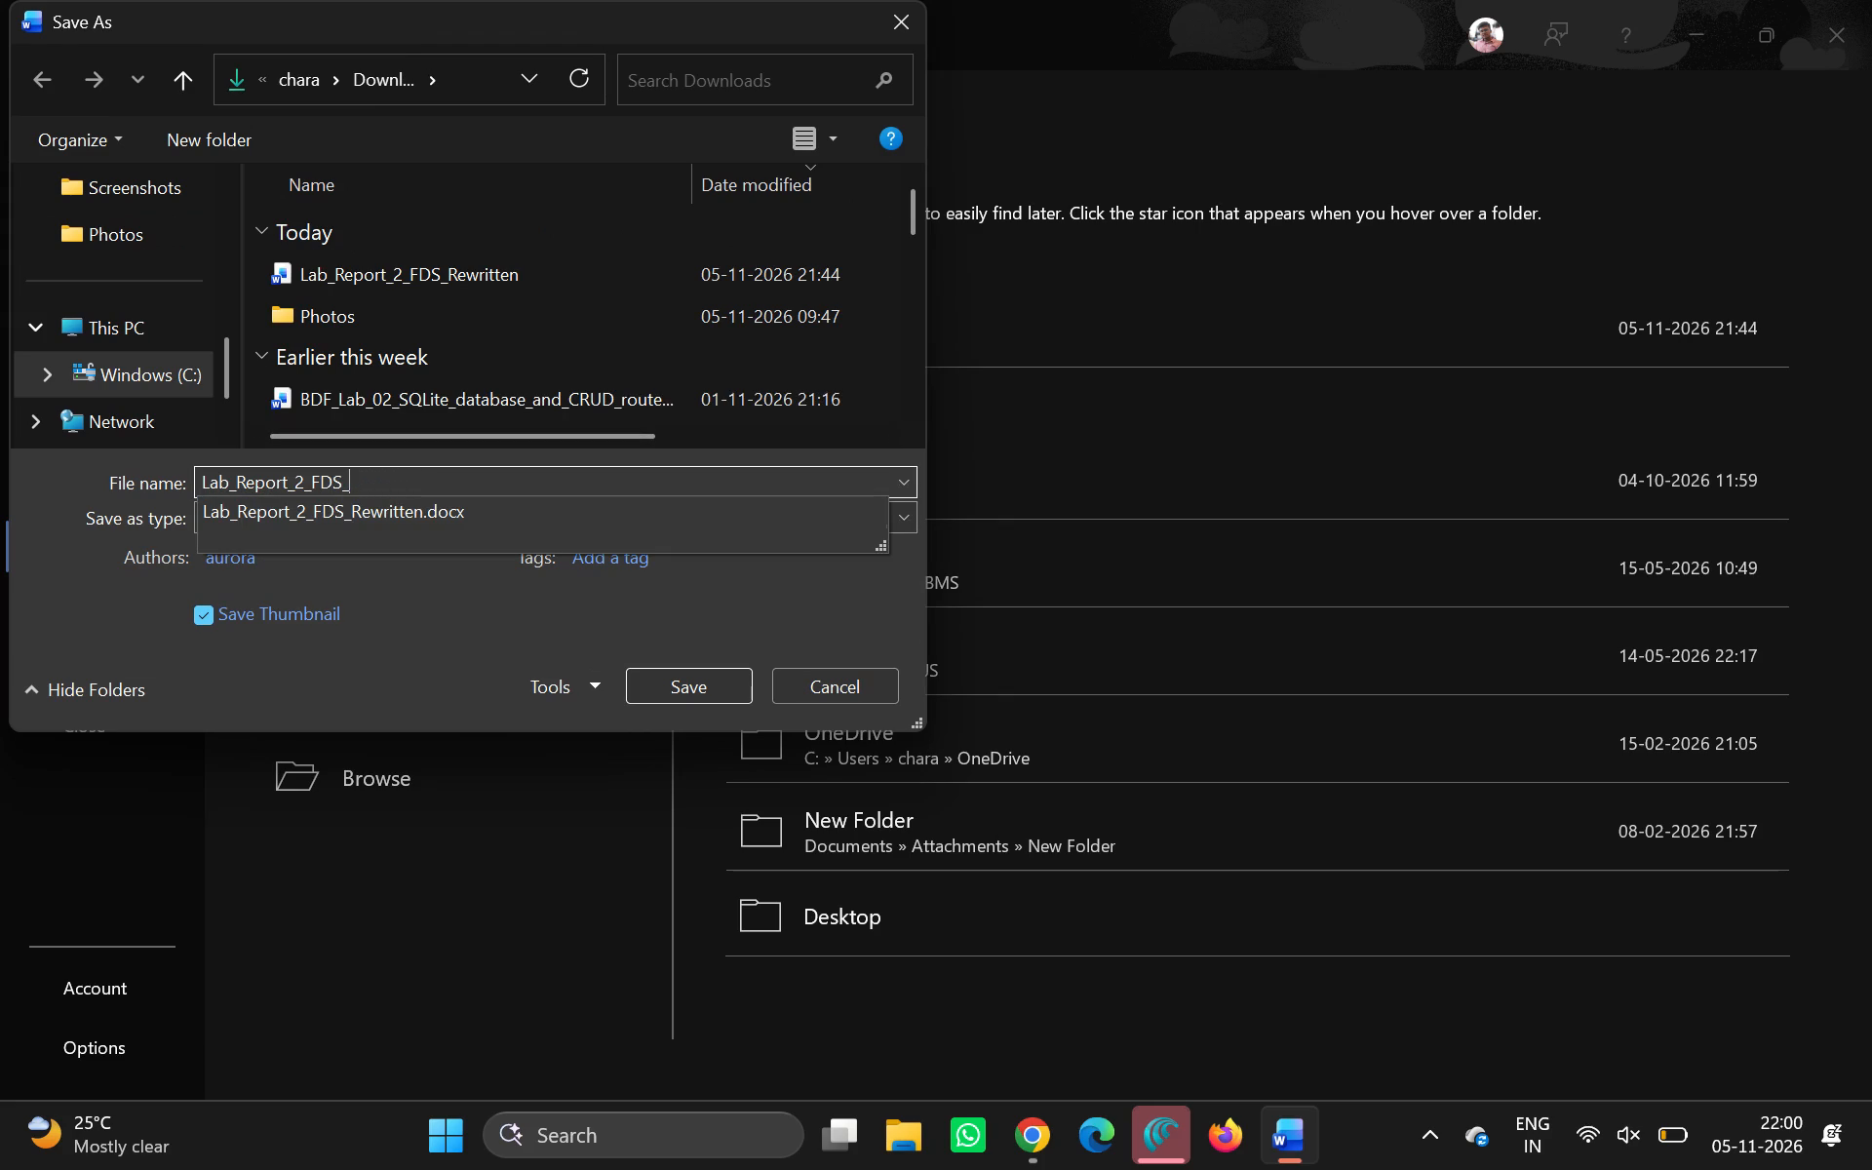
key(BackSpace)
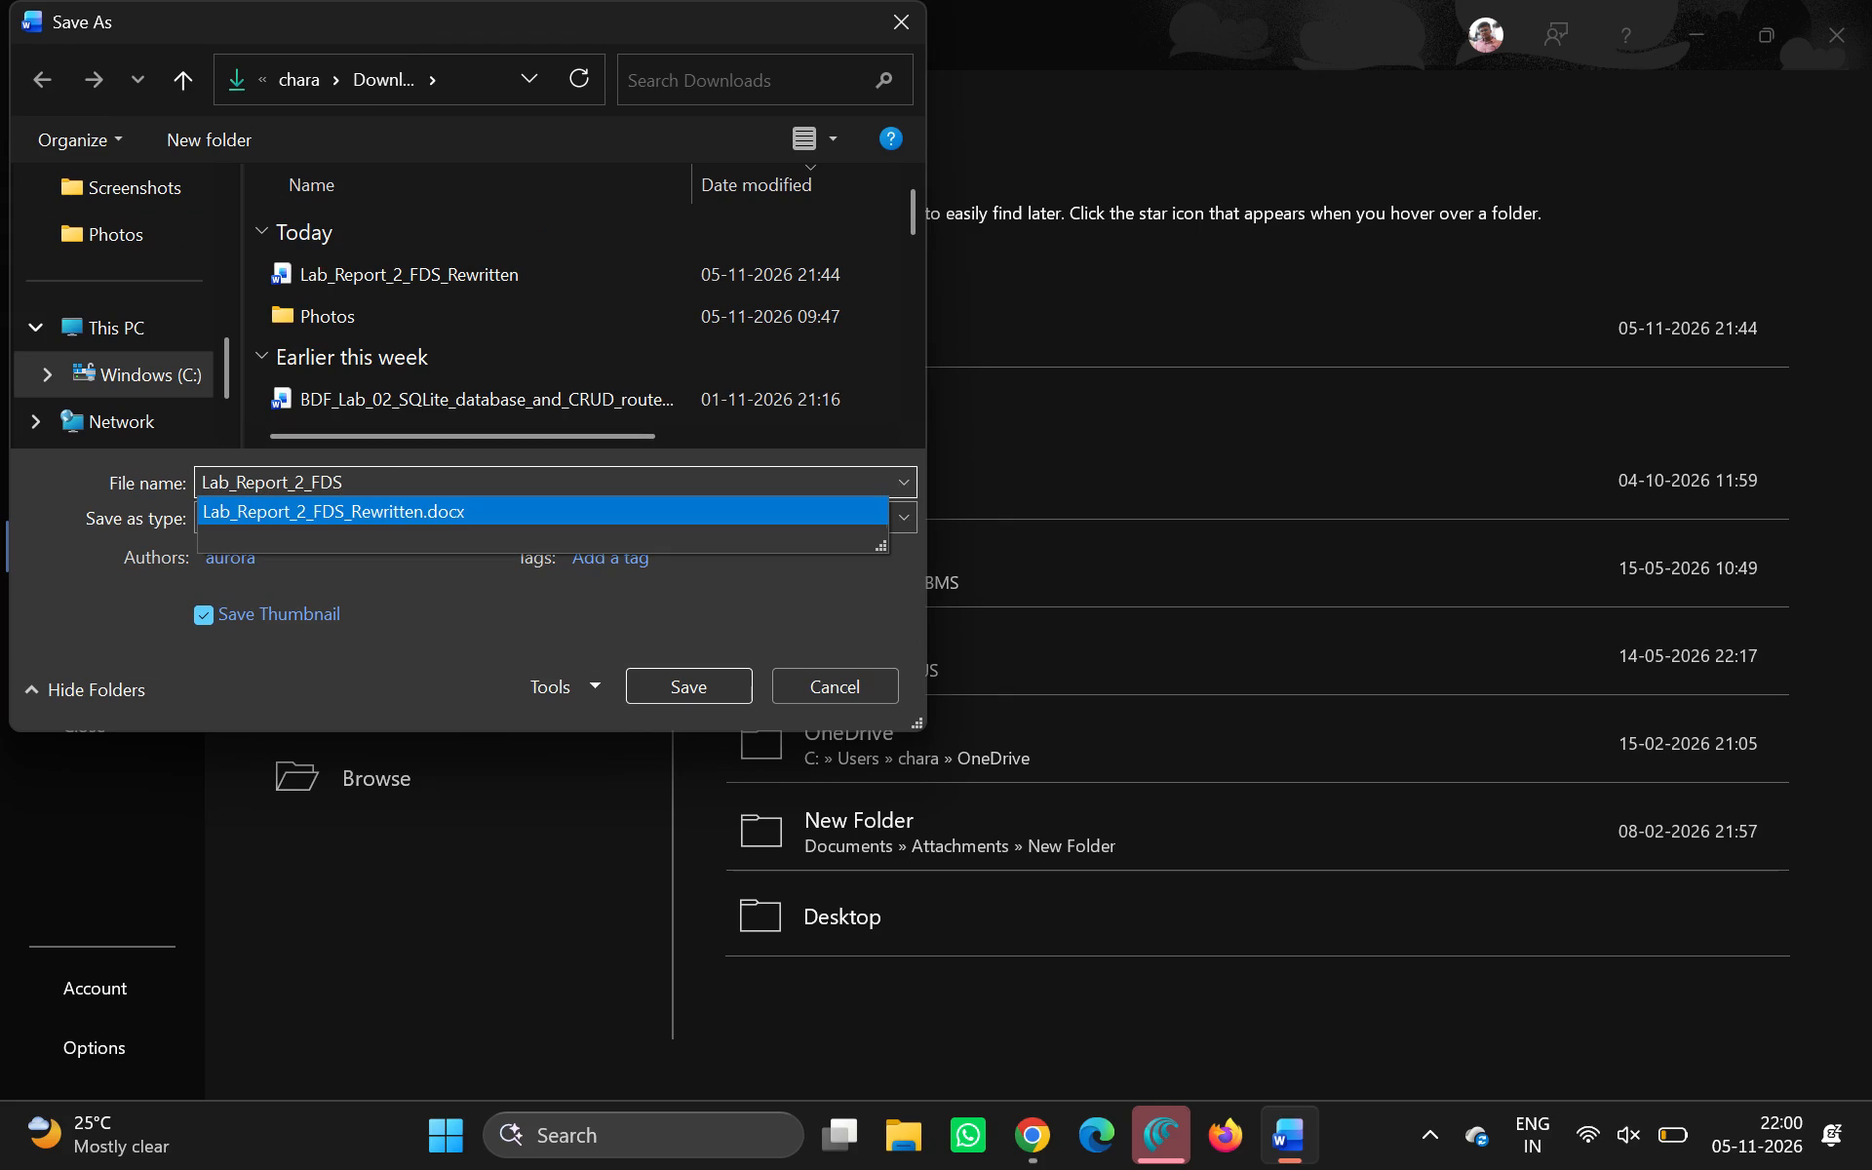
Save the copy as a PDF with standard optimization, and close the published file to return to the Word report.
click(423, 628)
click(433, 509)
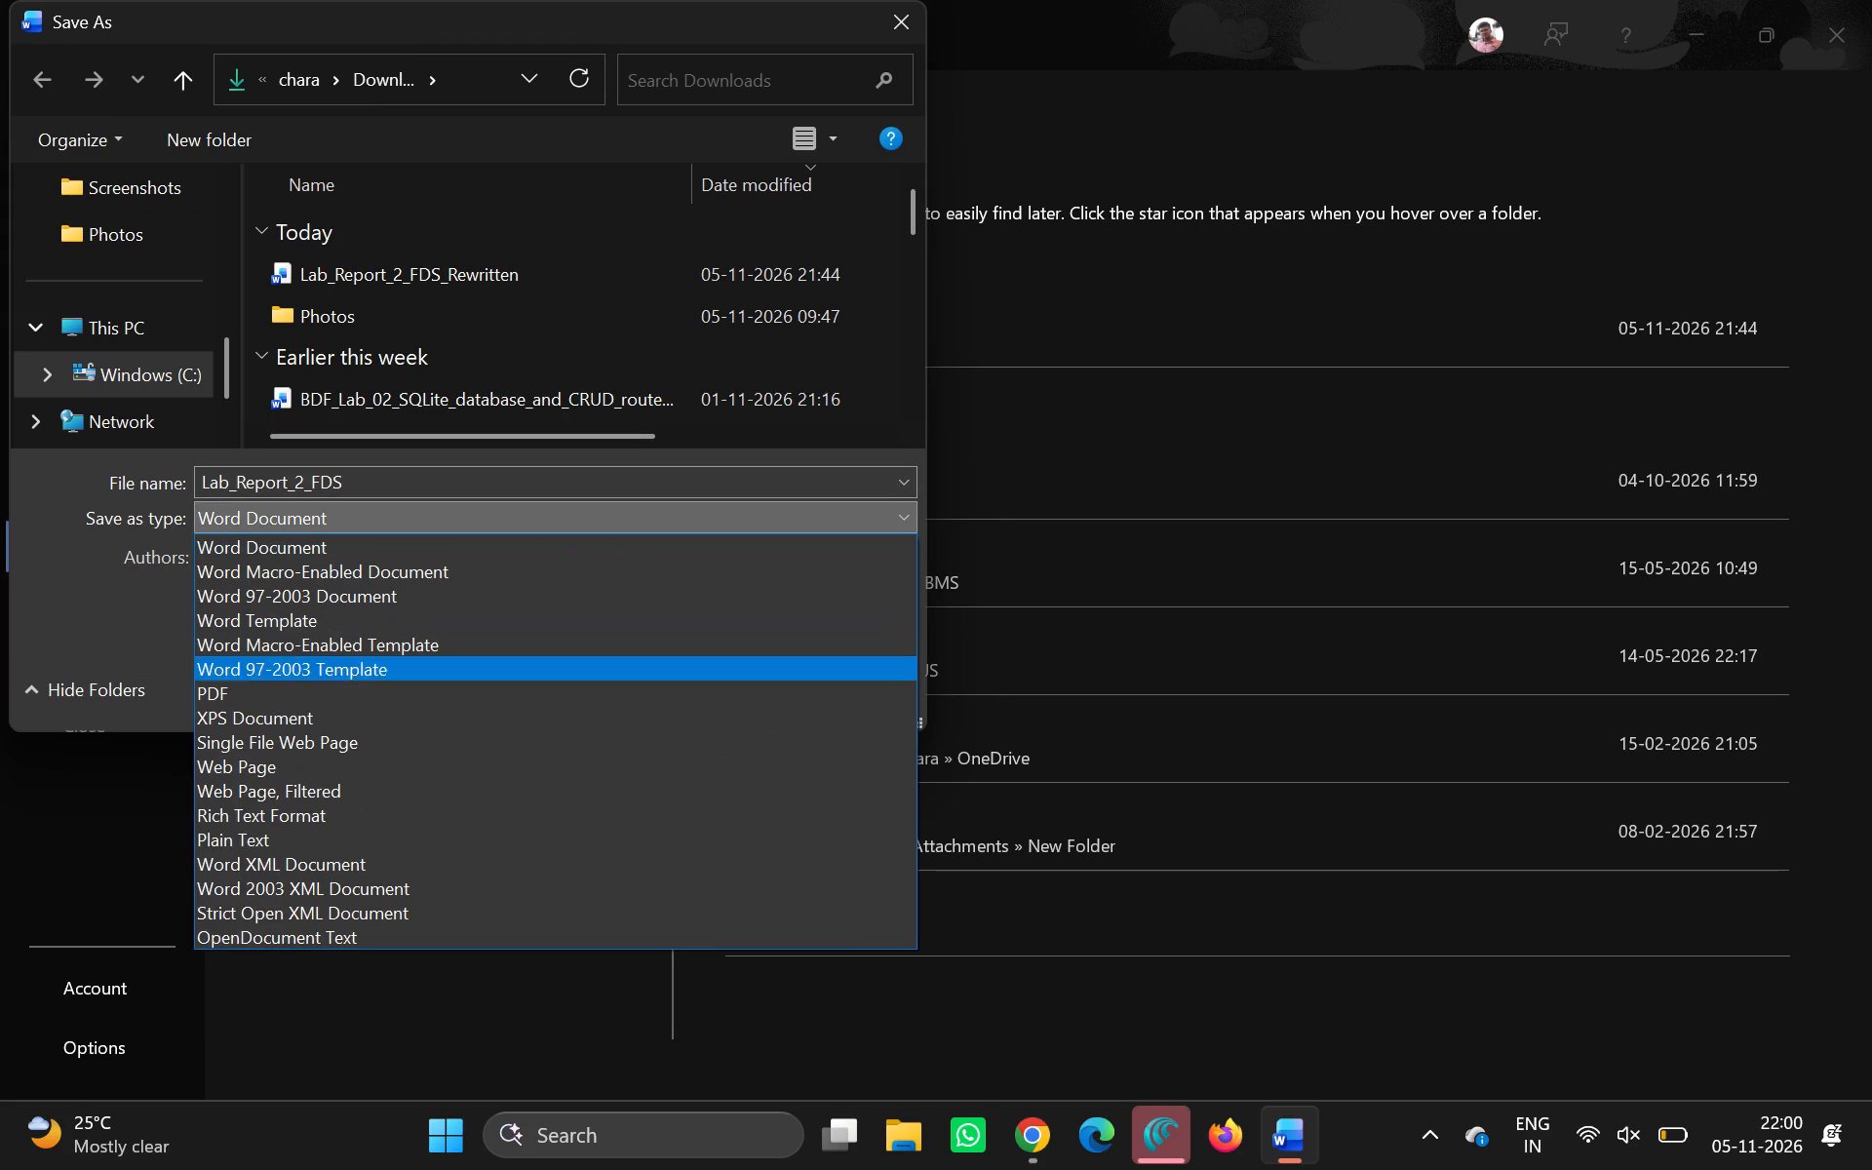
click(253, 705)
click(382, 505)
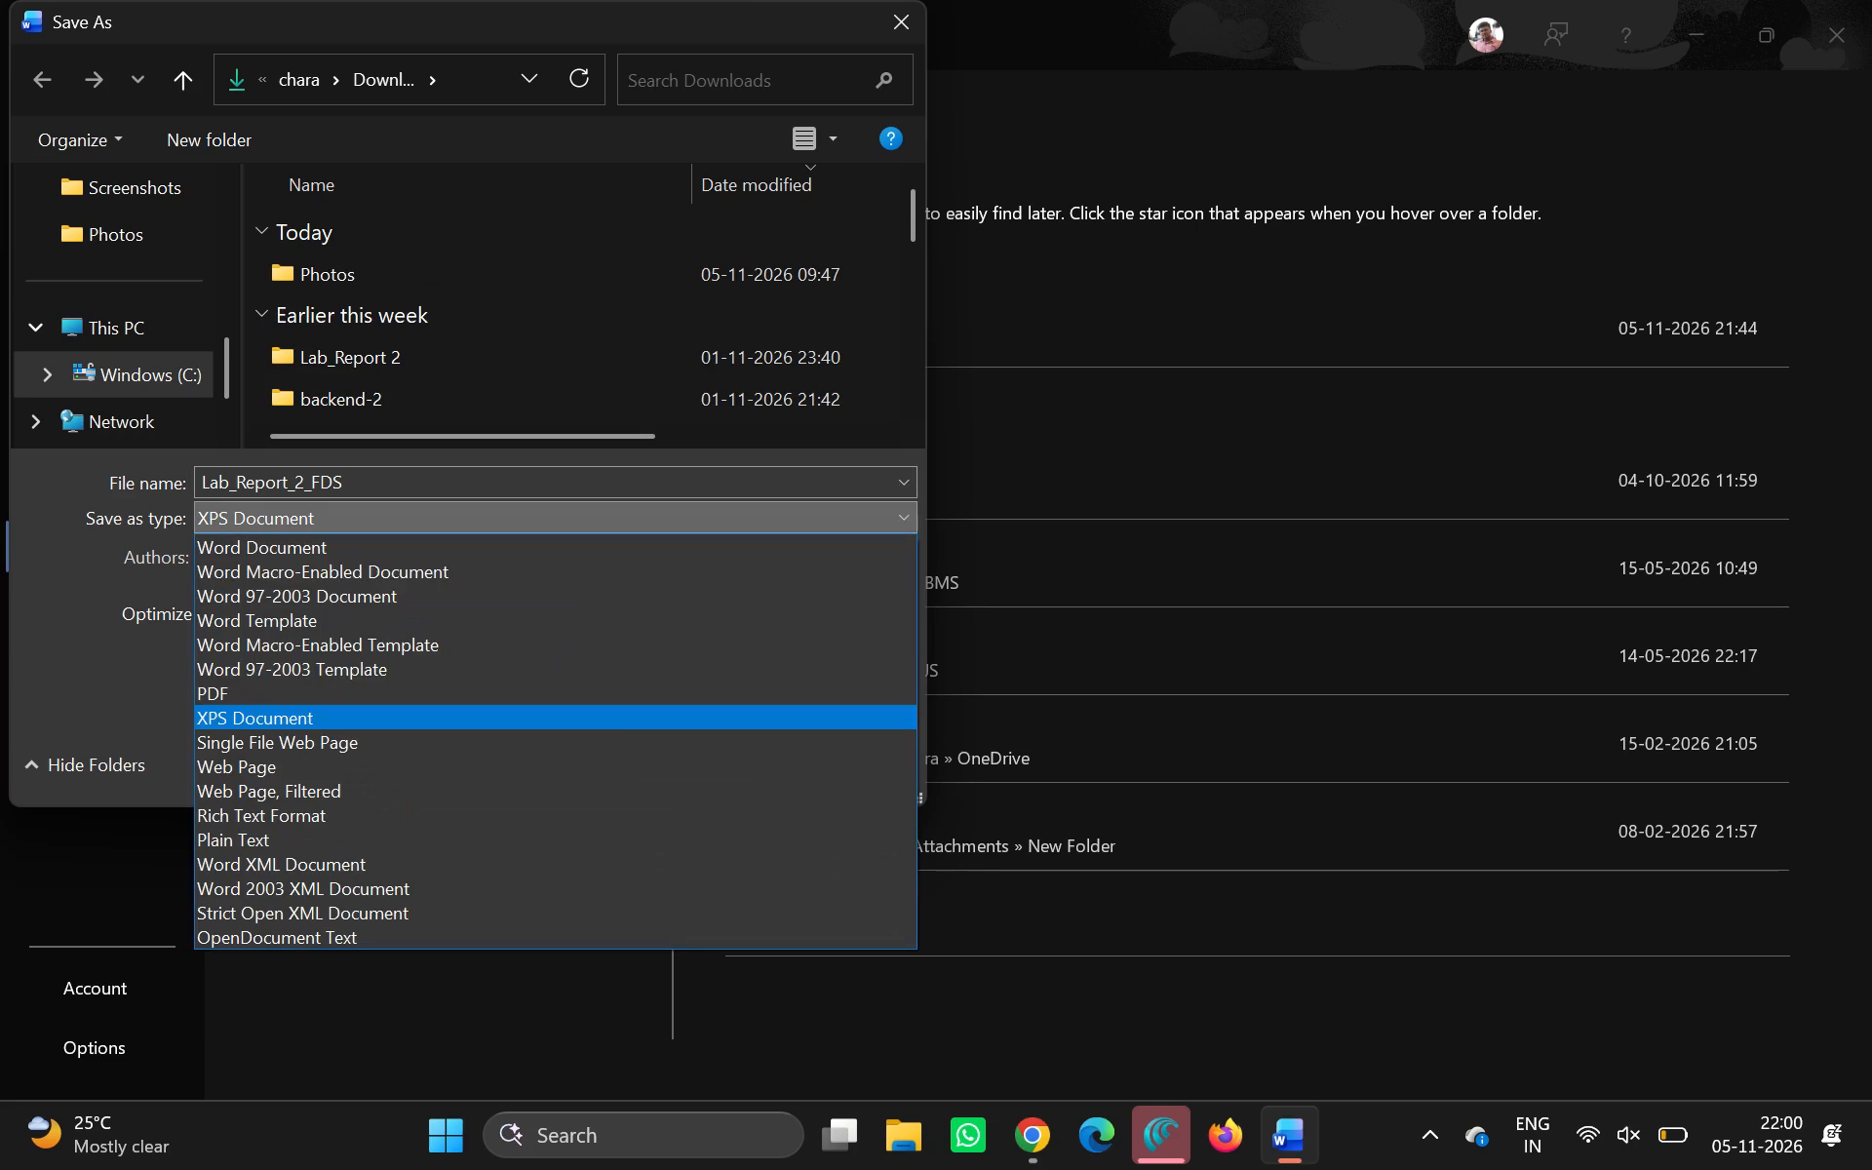
click(221, 684)
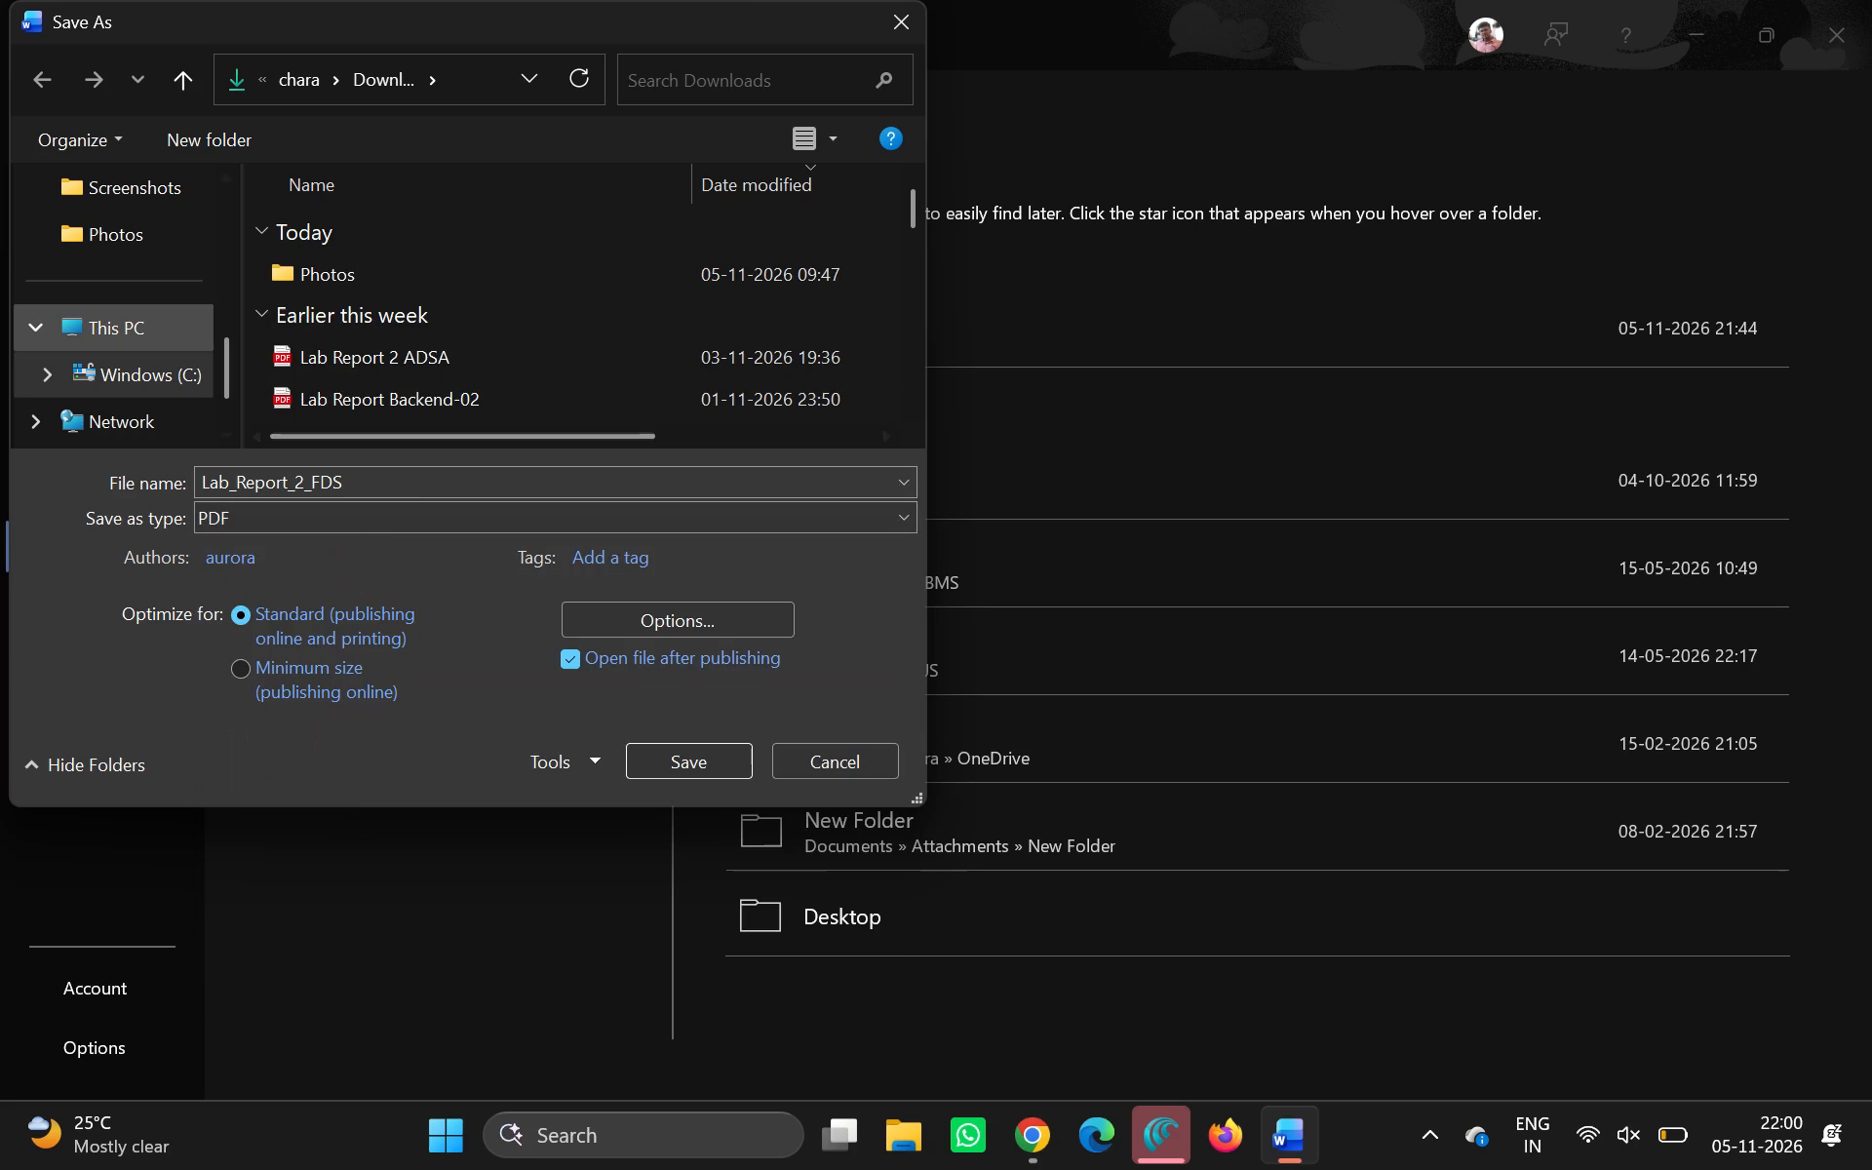
scroll(139, 334, up, 1)
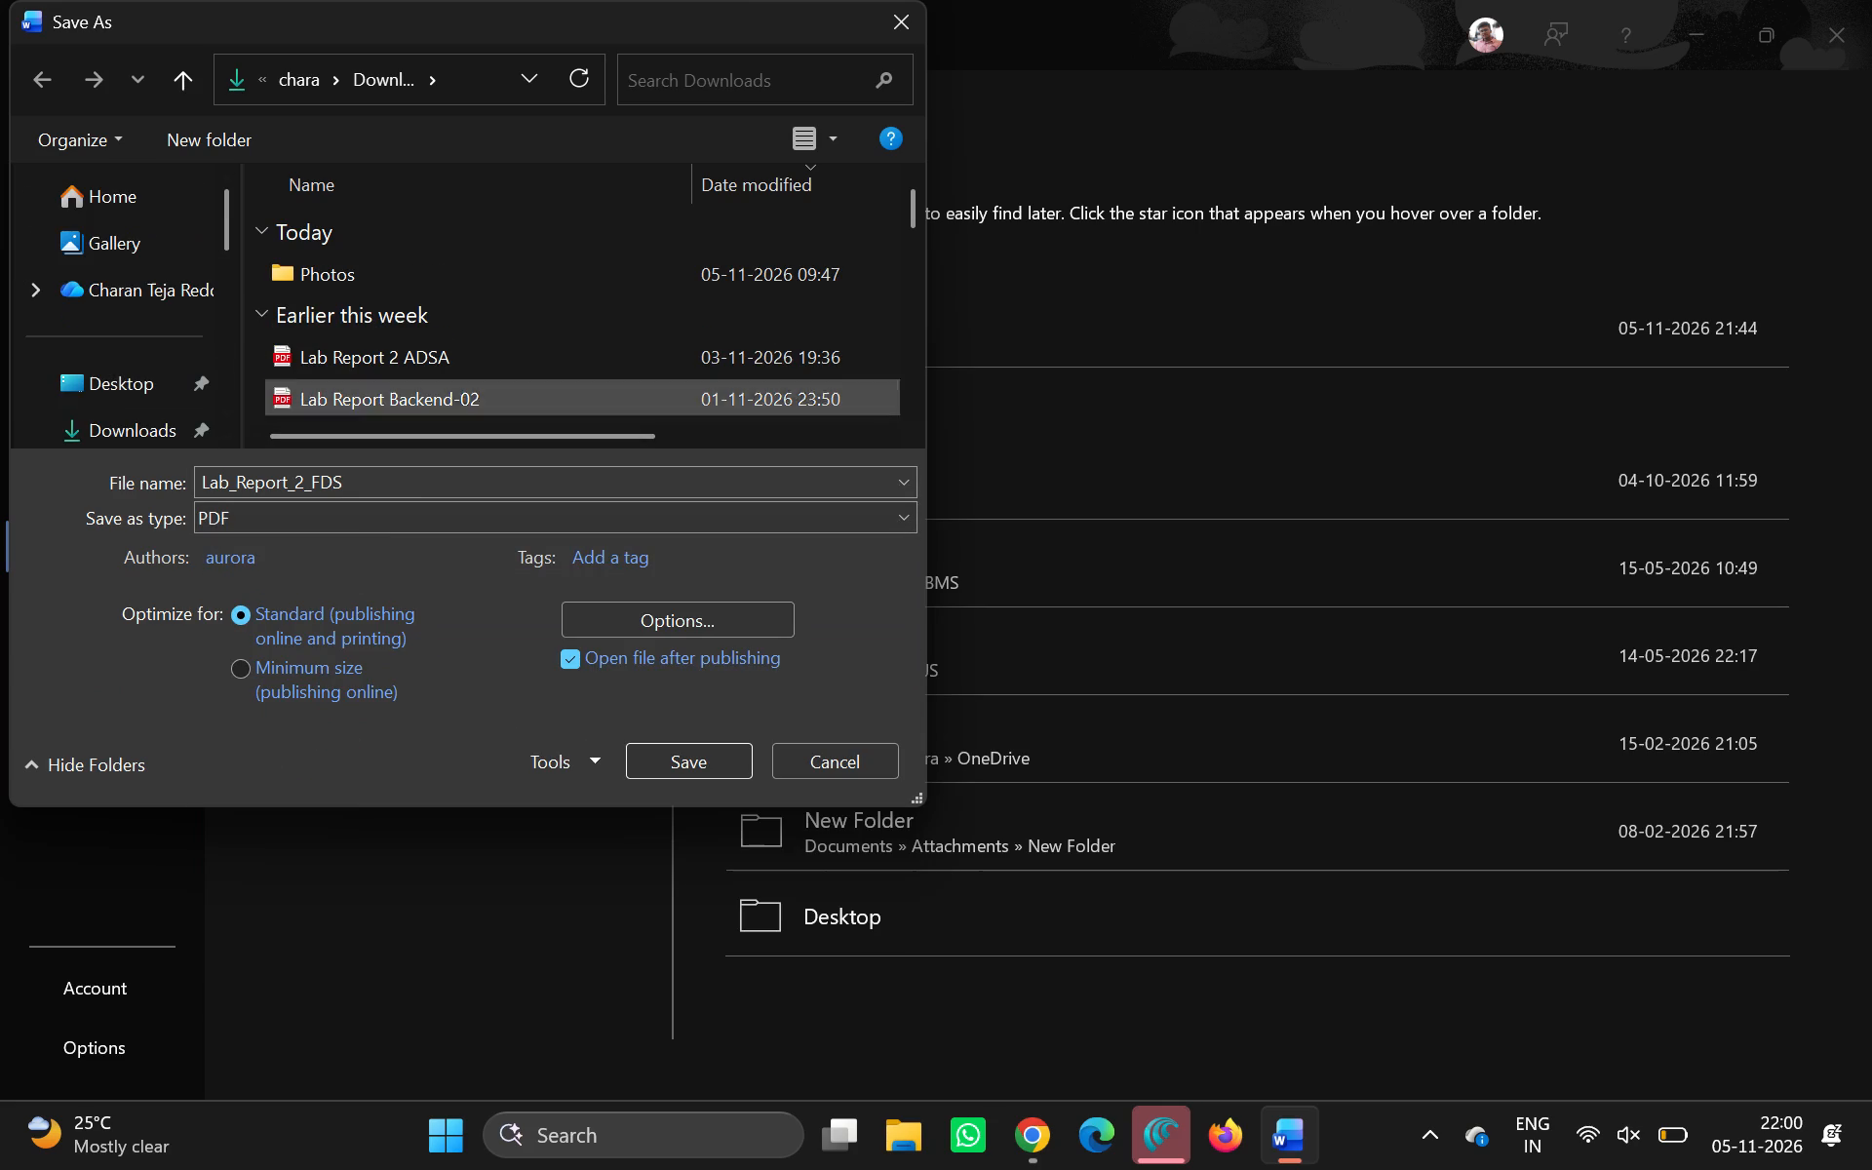
click(704, 779)
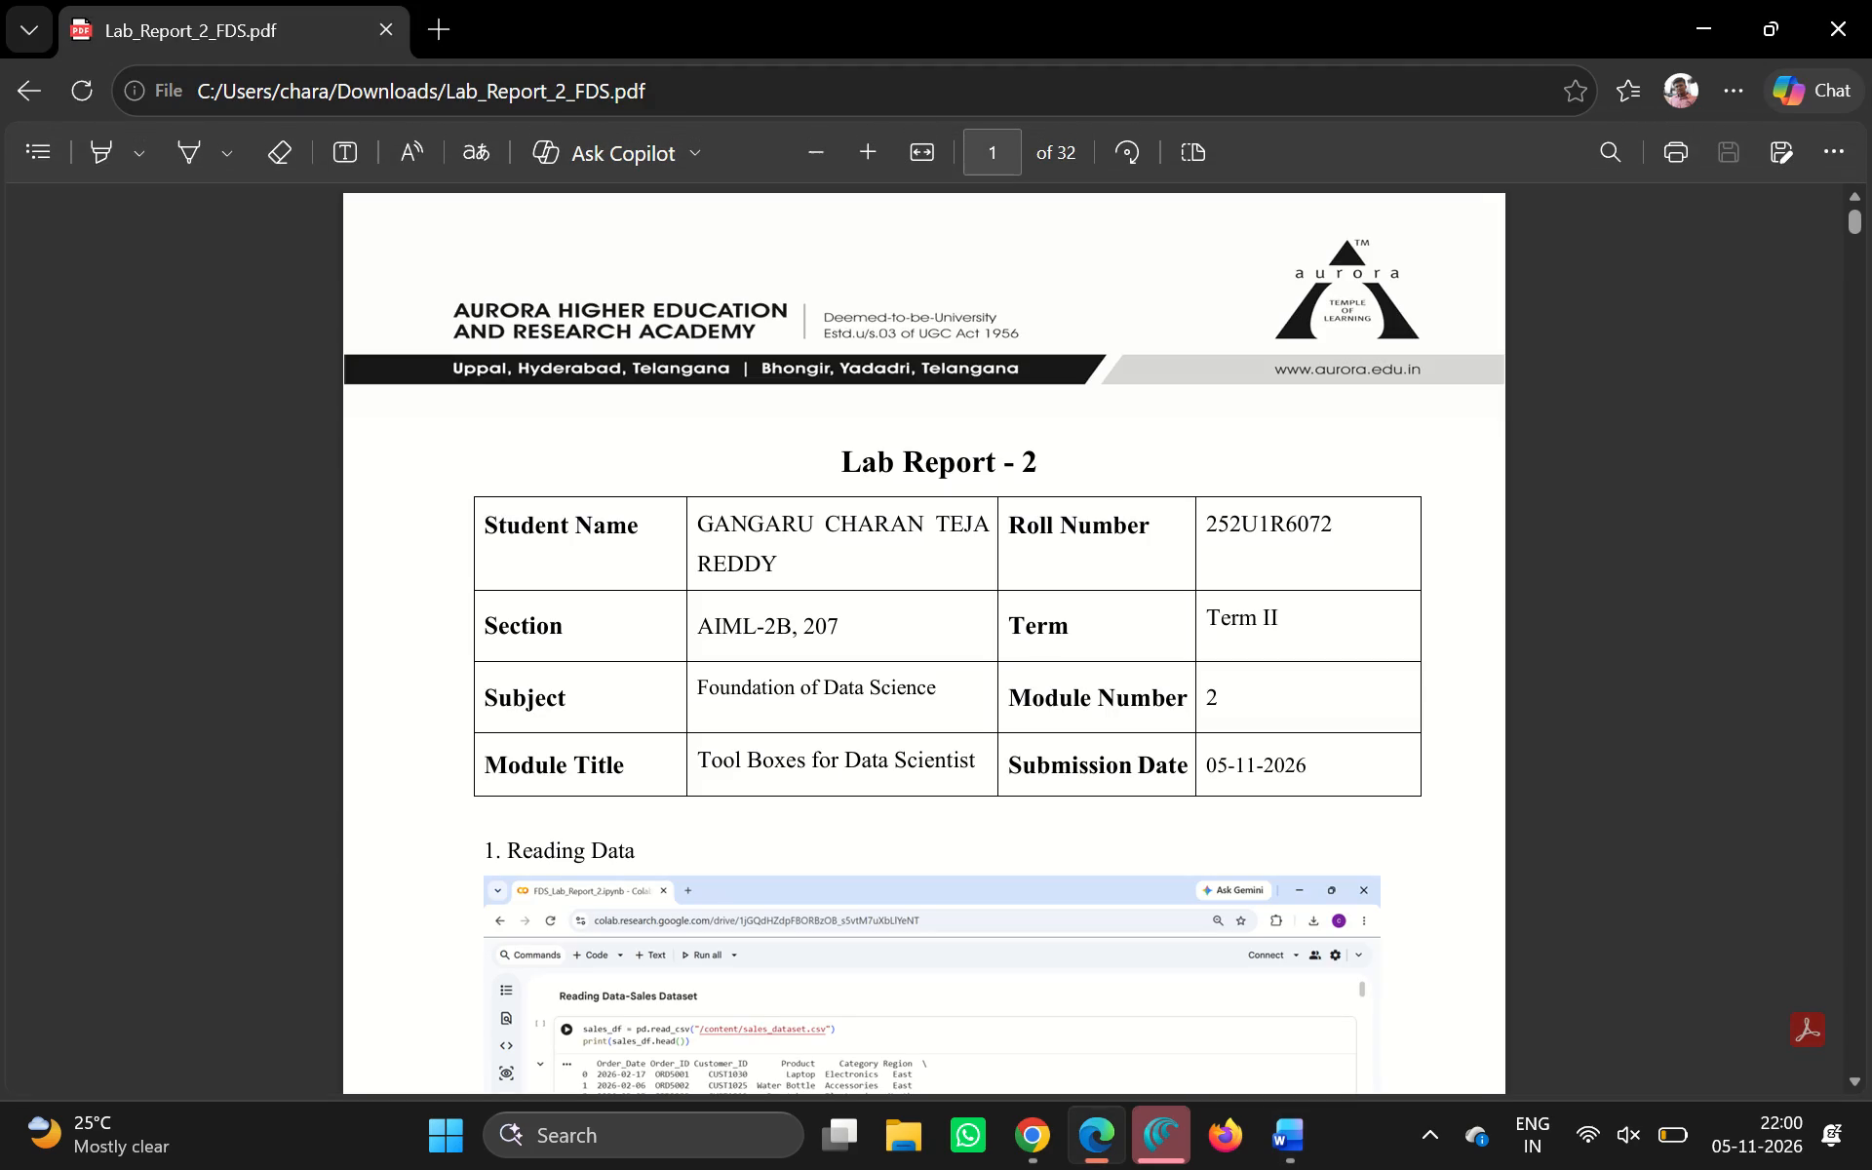
click(1871, 0)
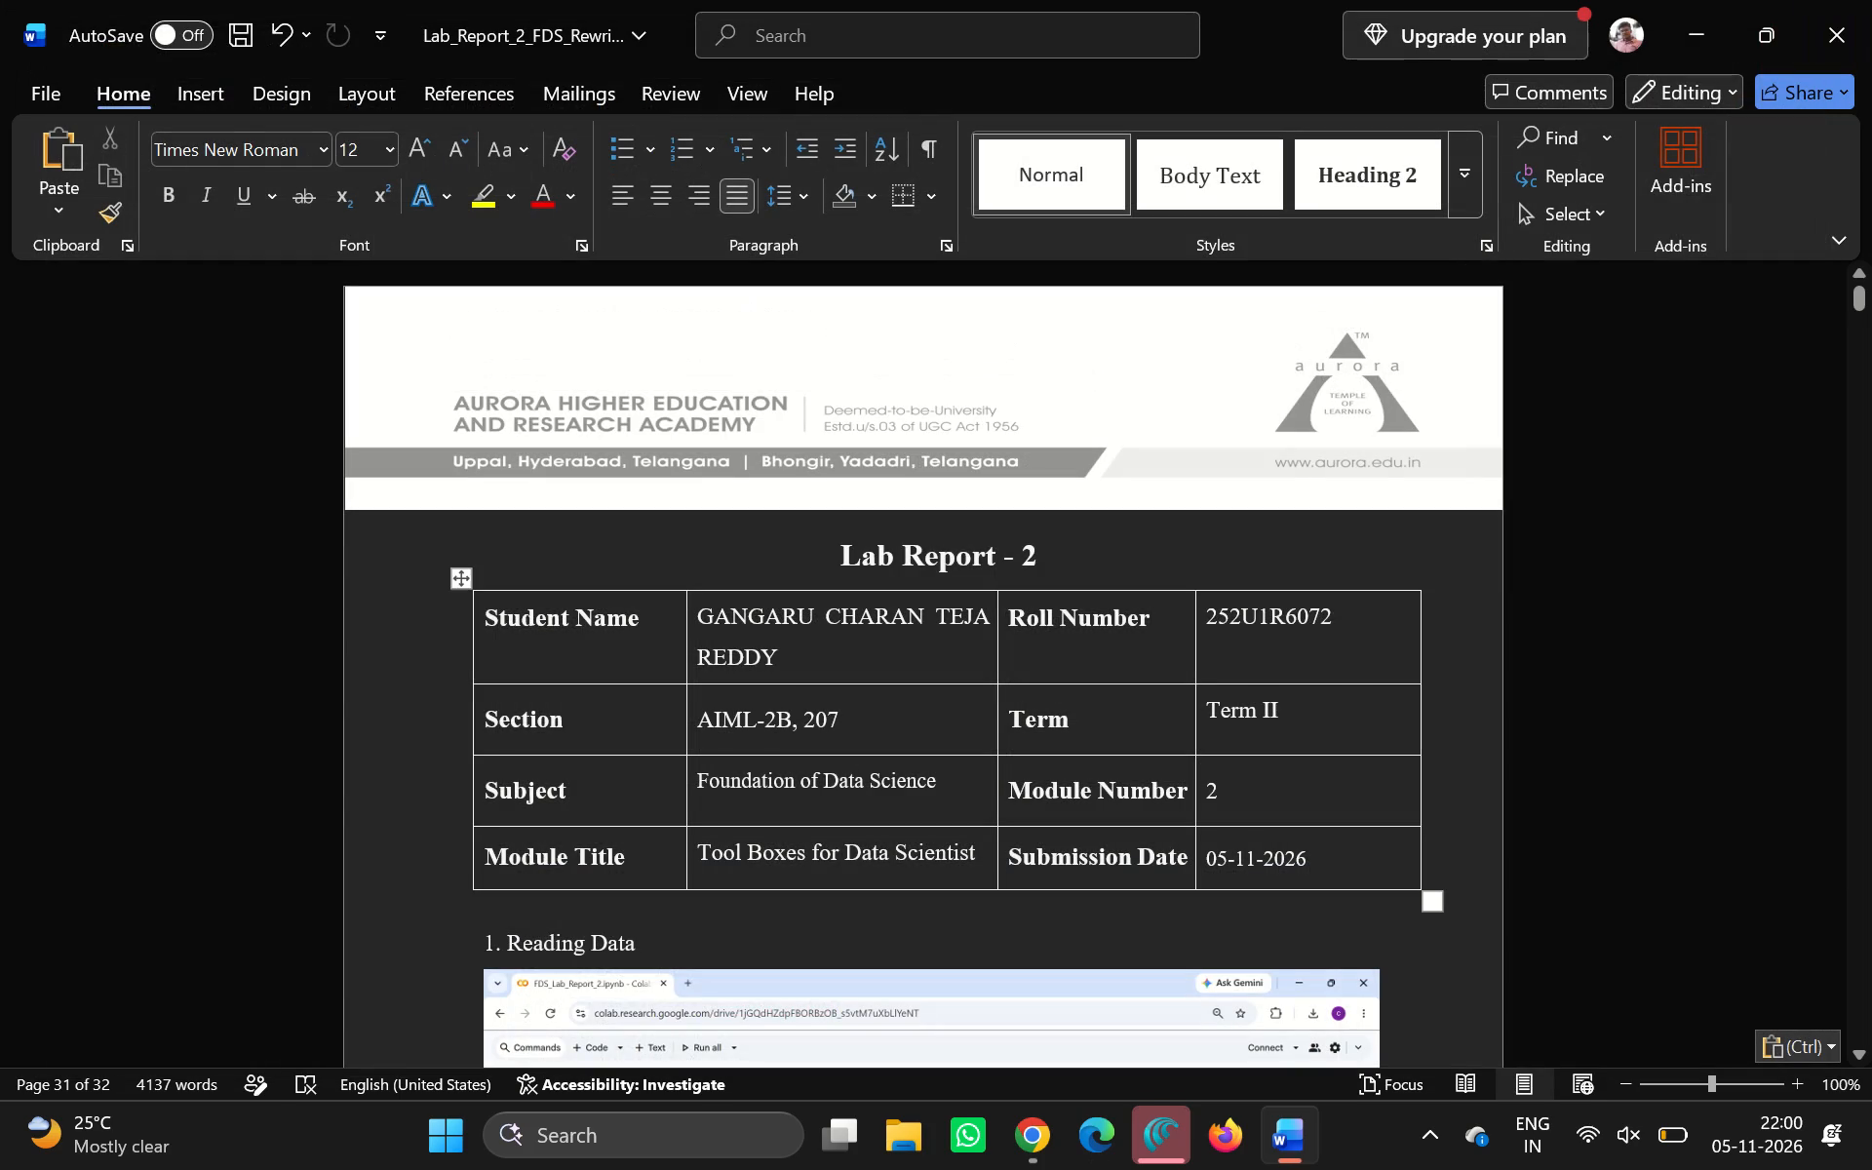
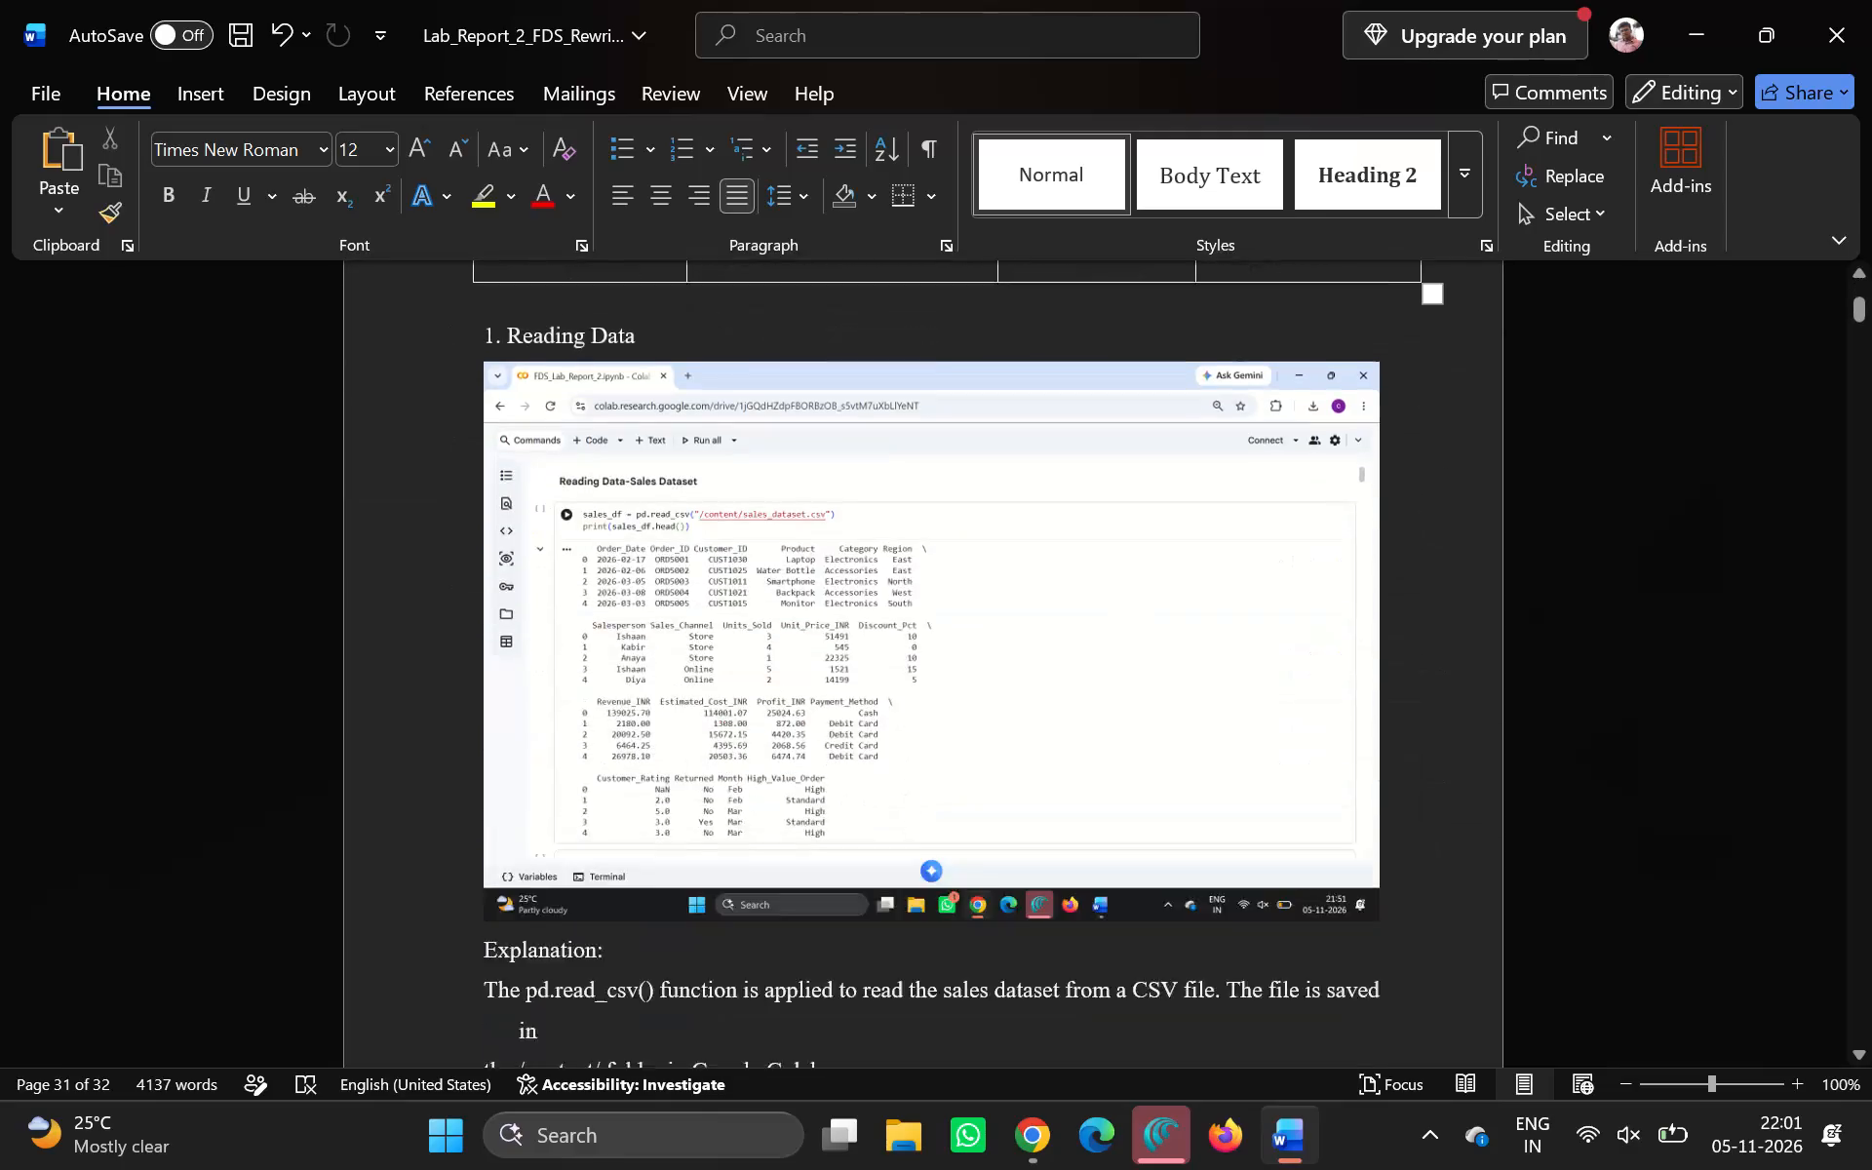
Switch from the Word report to a File Explorer window.
scroll(1031, 692, up, 3)
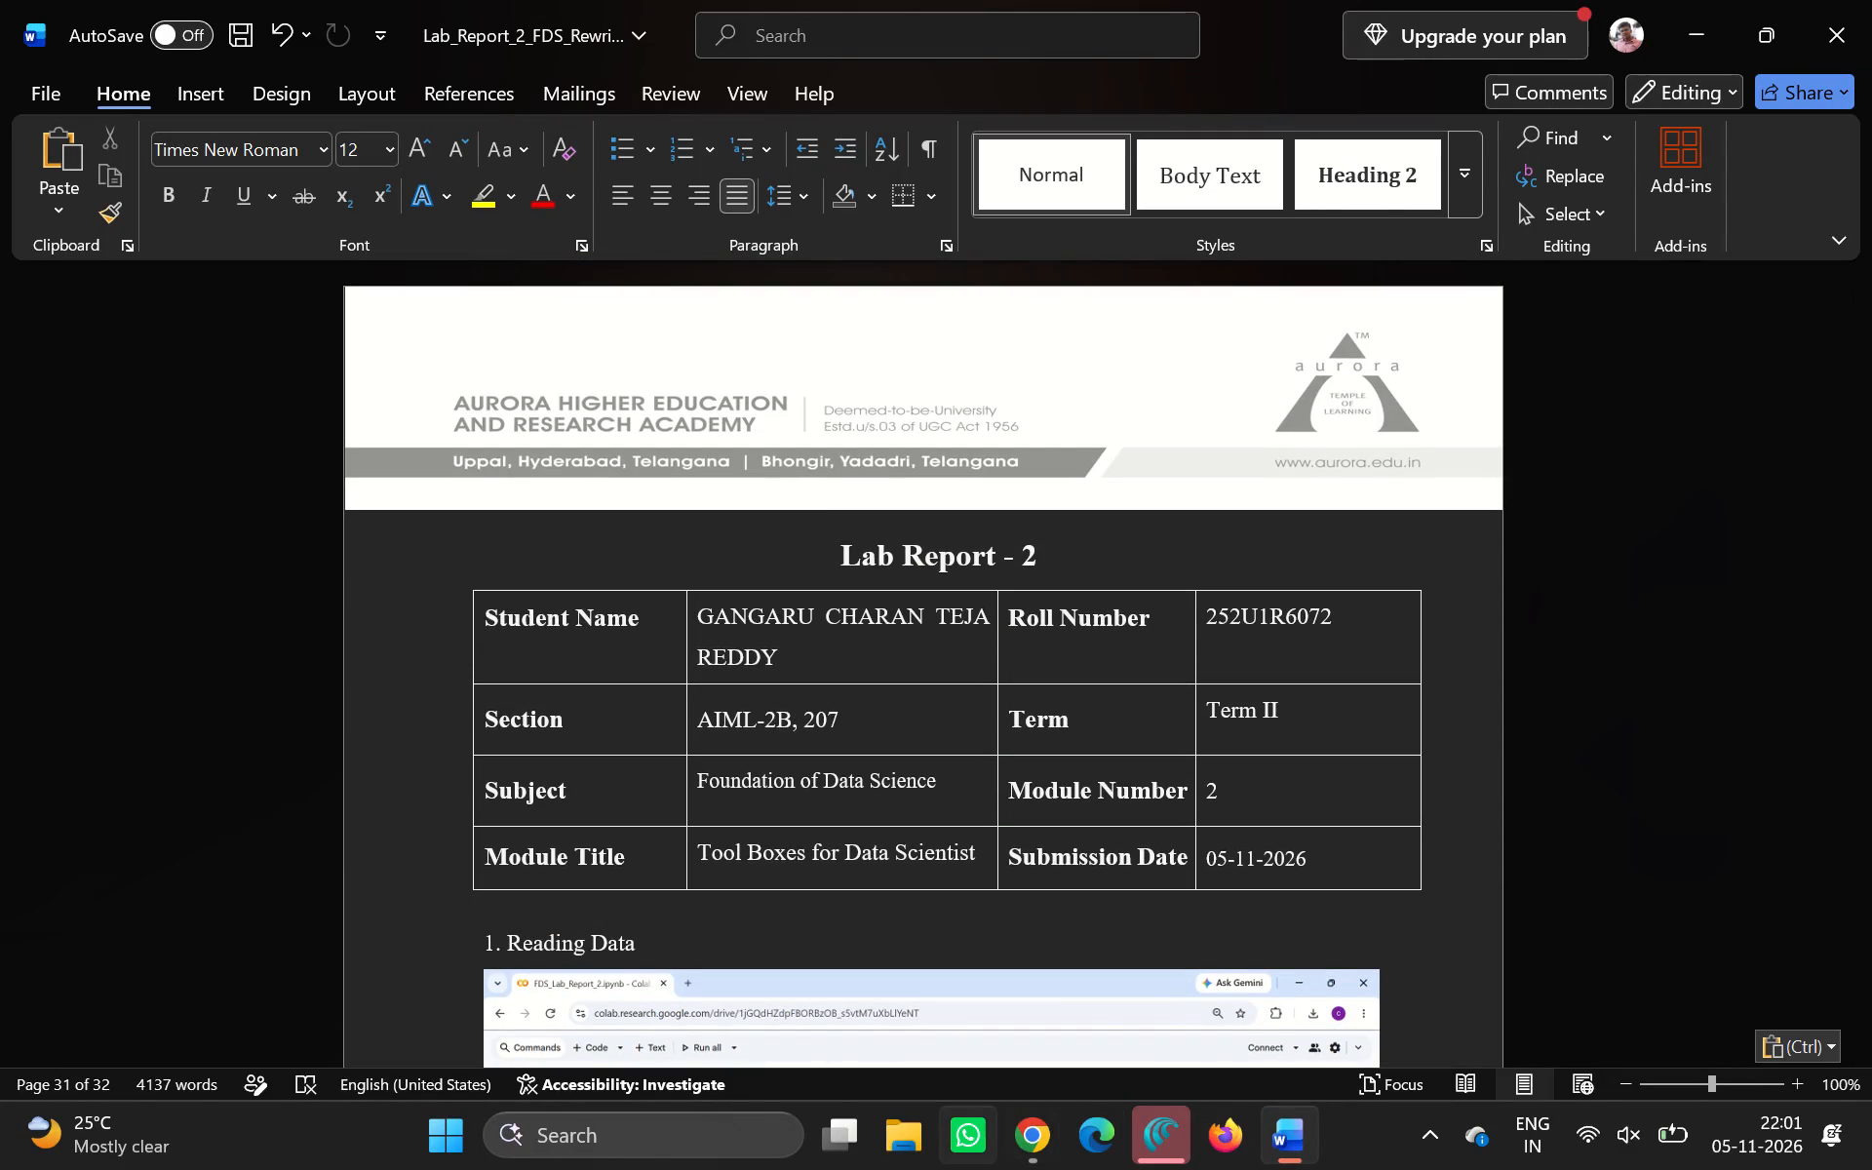
click(885, 1144)
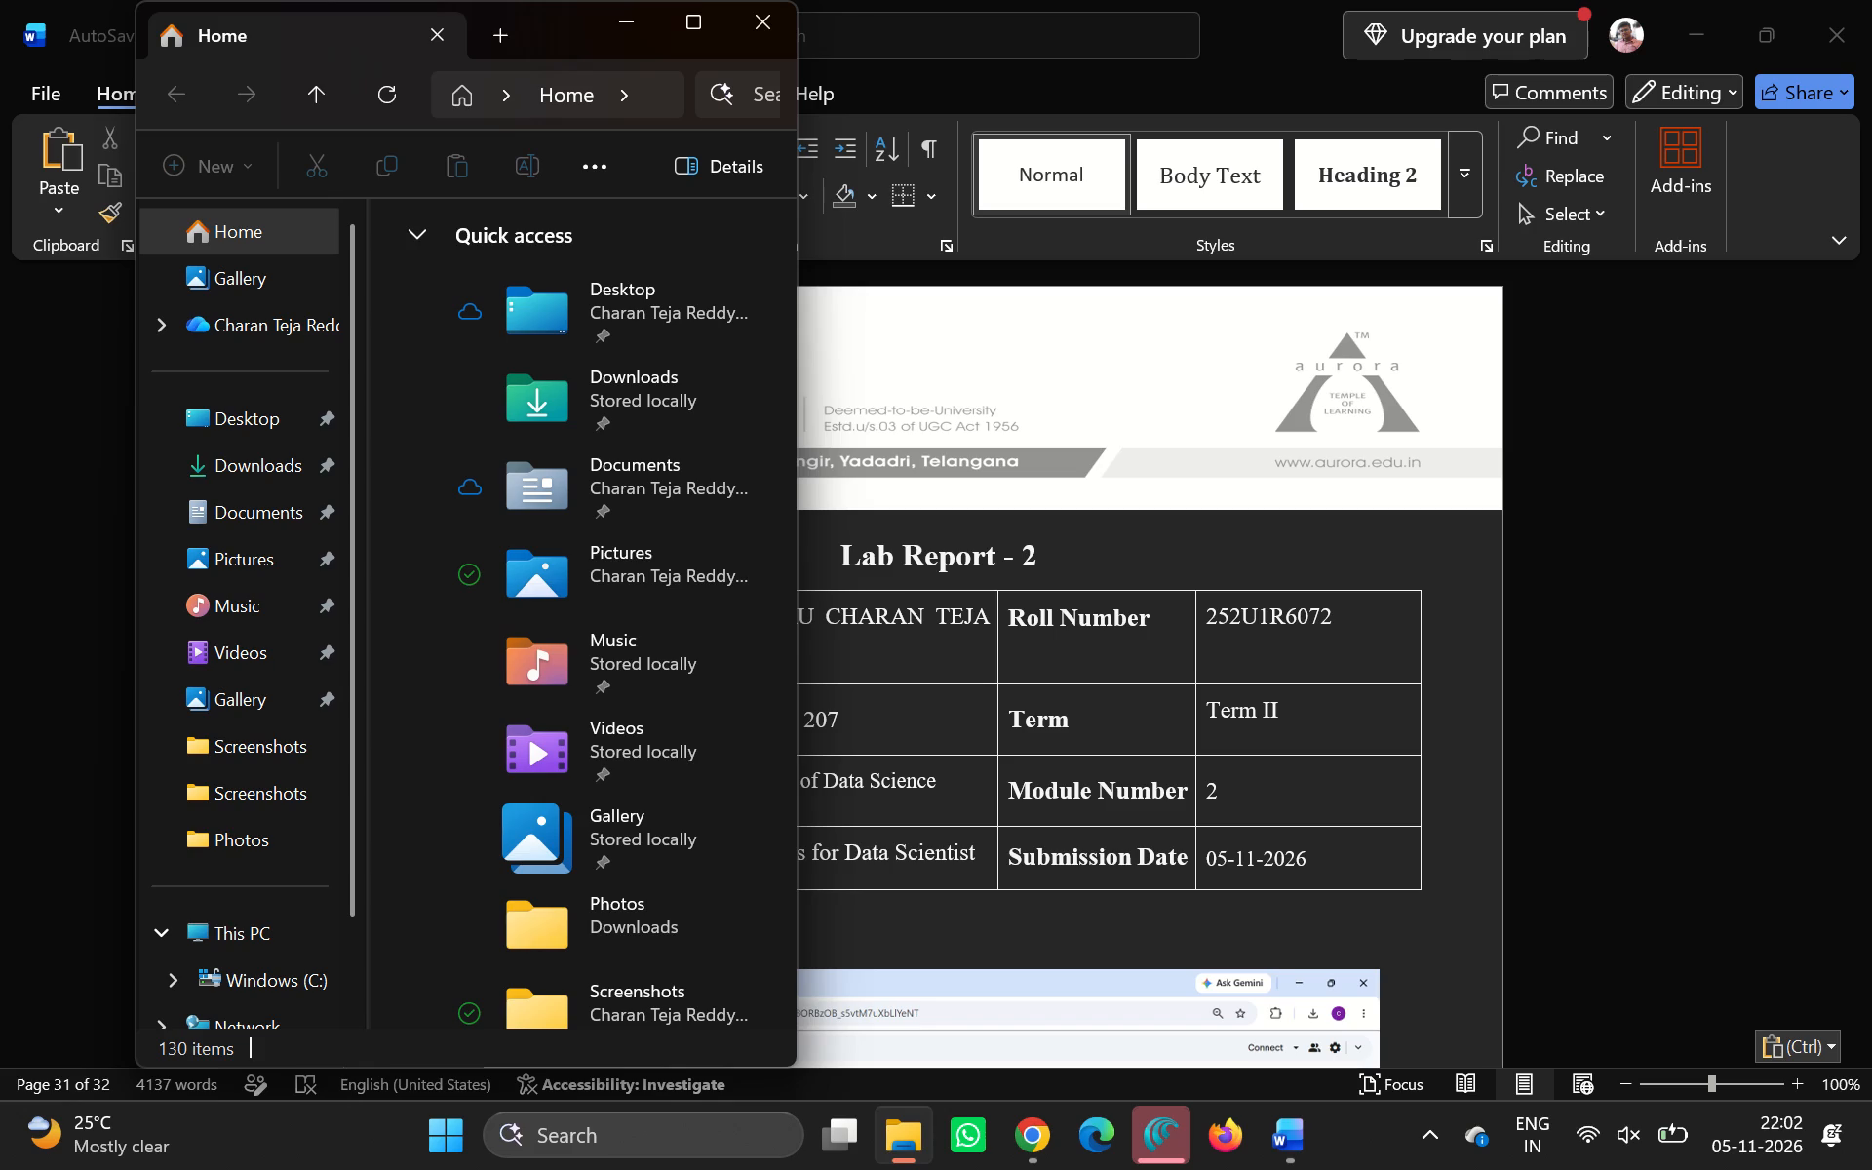
Copy the FDS_Lab_Report_2 file from the Downloads folder and minimize File Explorer to return to the Word report.
click(244, 451)
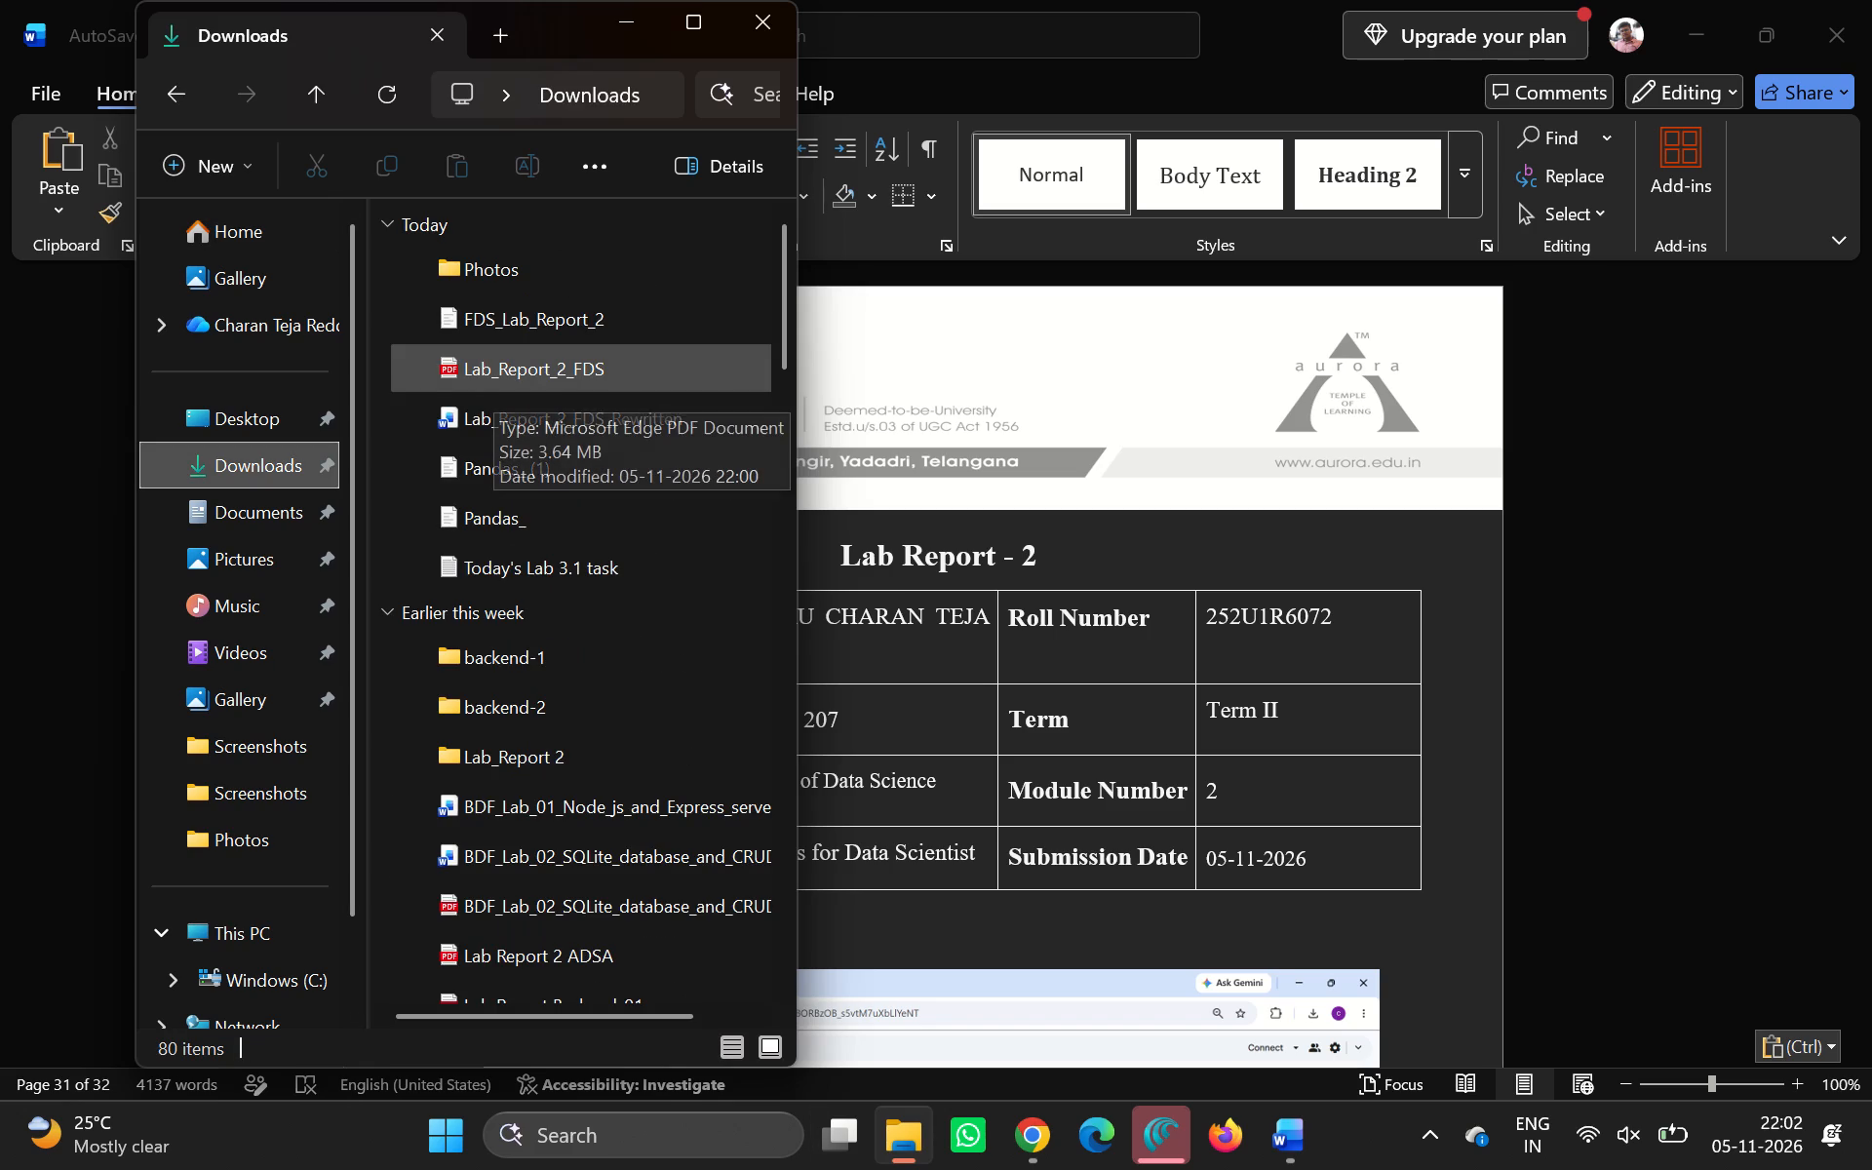
click(566, 323)
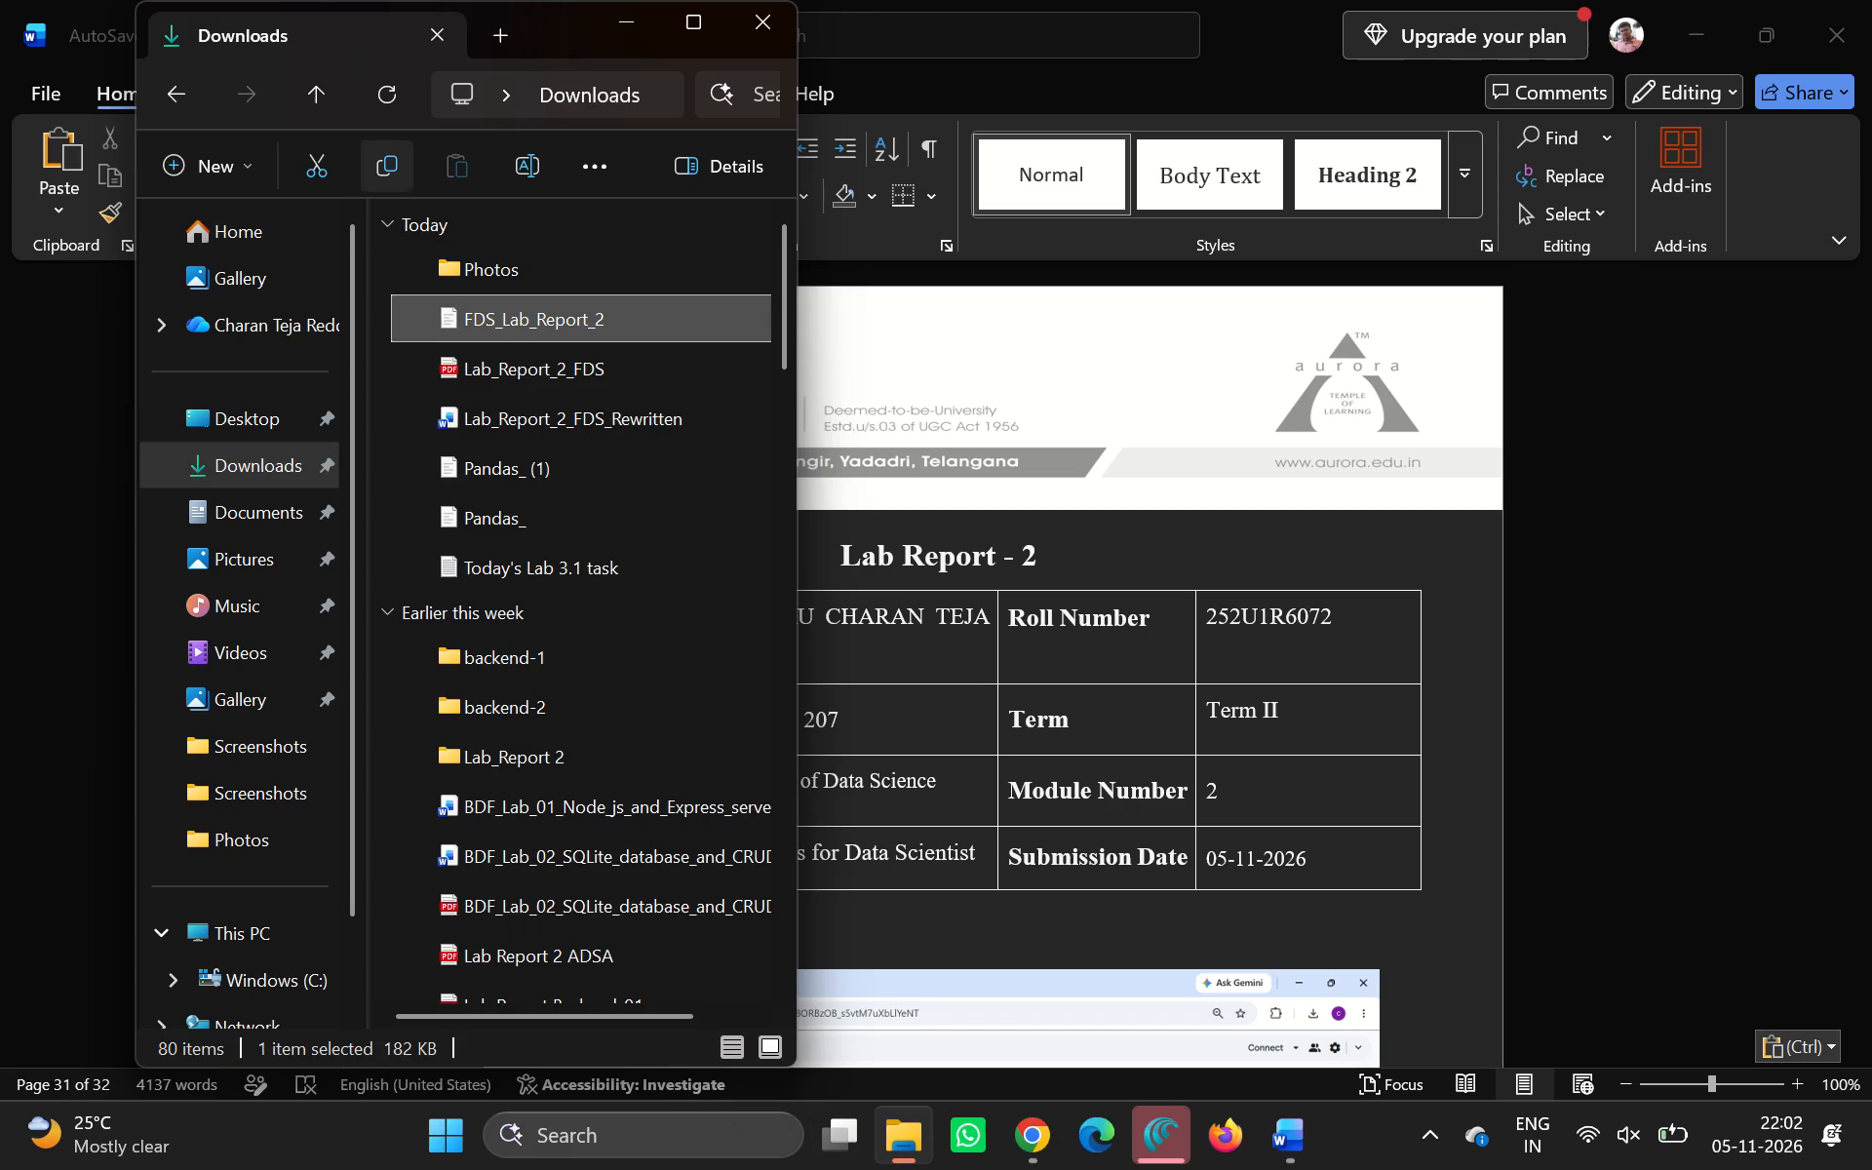
click(398, 165)
click(634, 12)
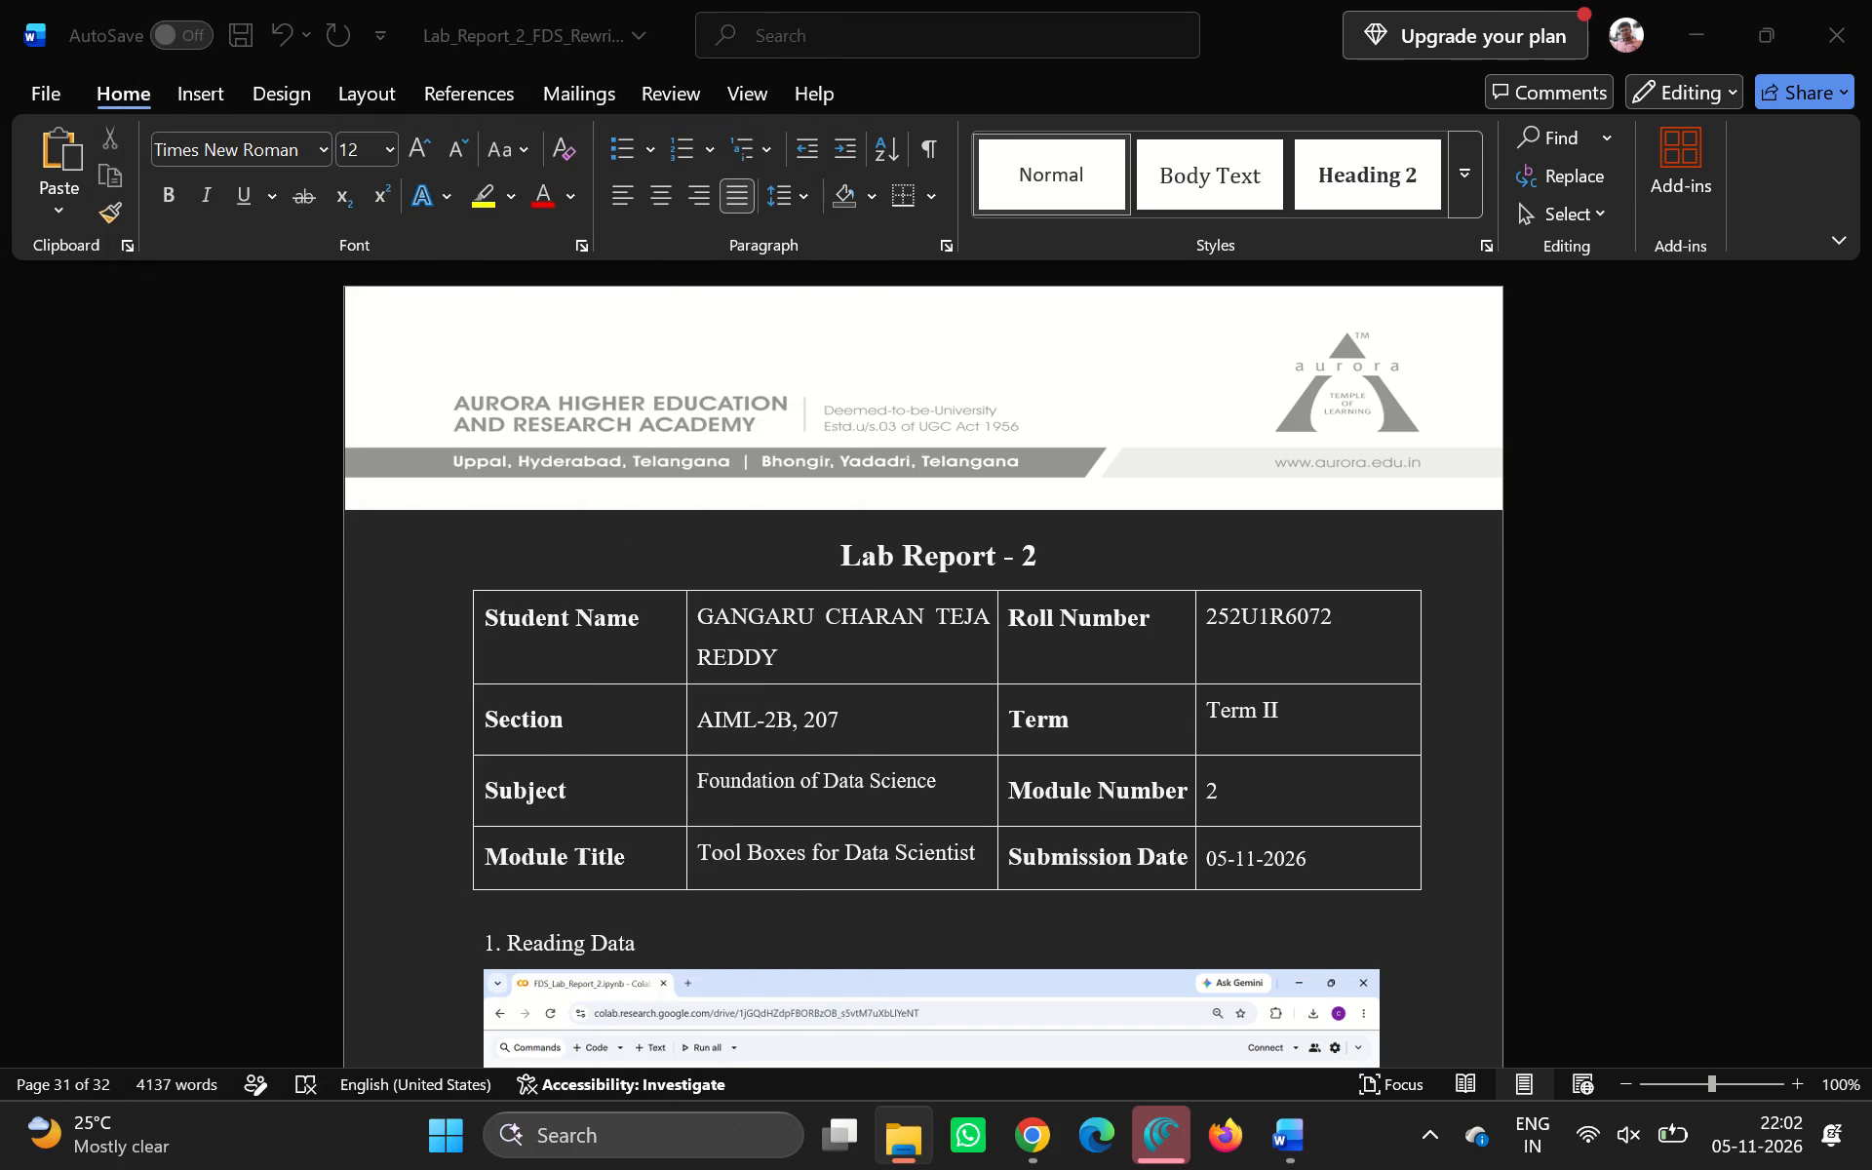
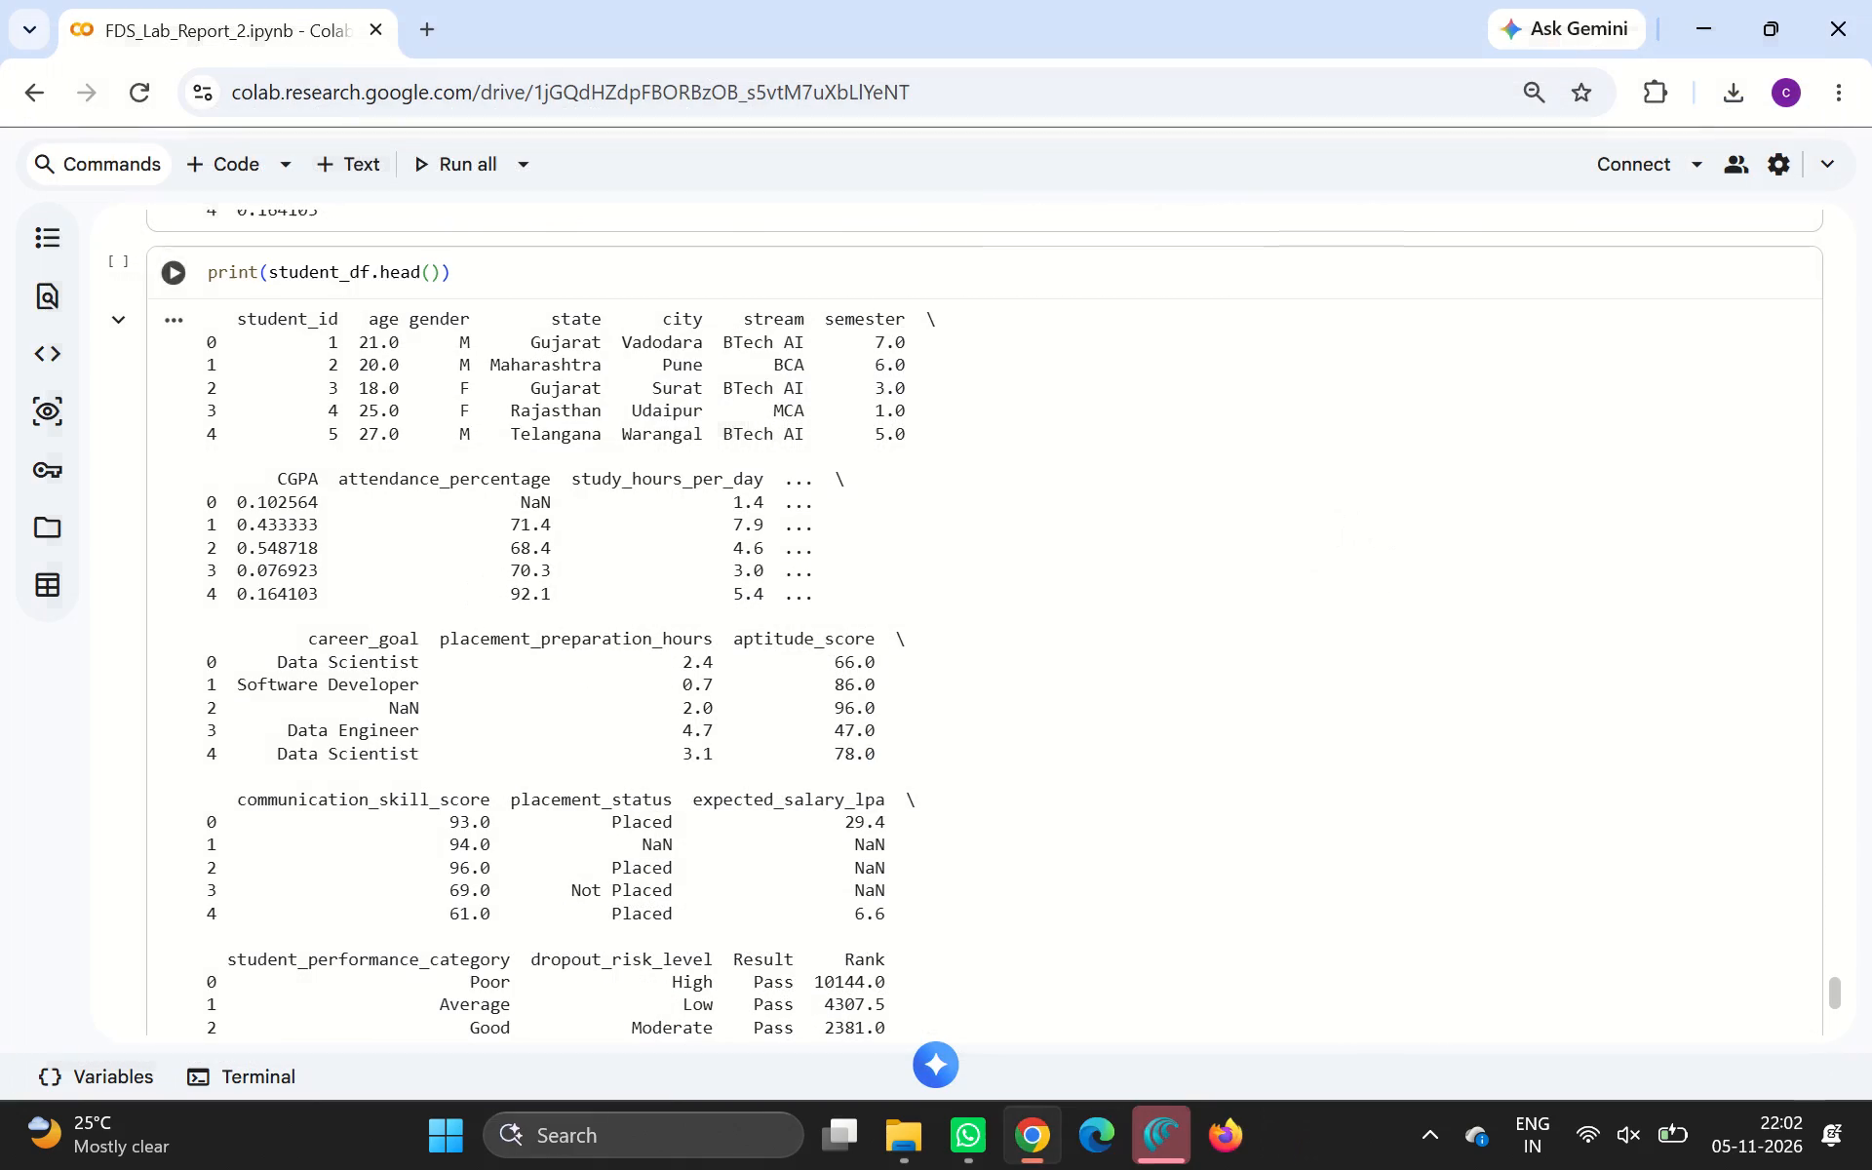
Switch from the Colab notebook to the Comet browser and toggle playback of the Singer Kala Bhairava live performance video on YouTube.
click(1107, 1118)
click(1107, 1118)
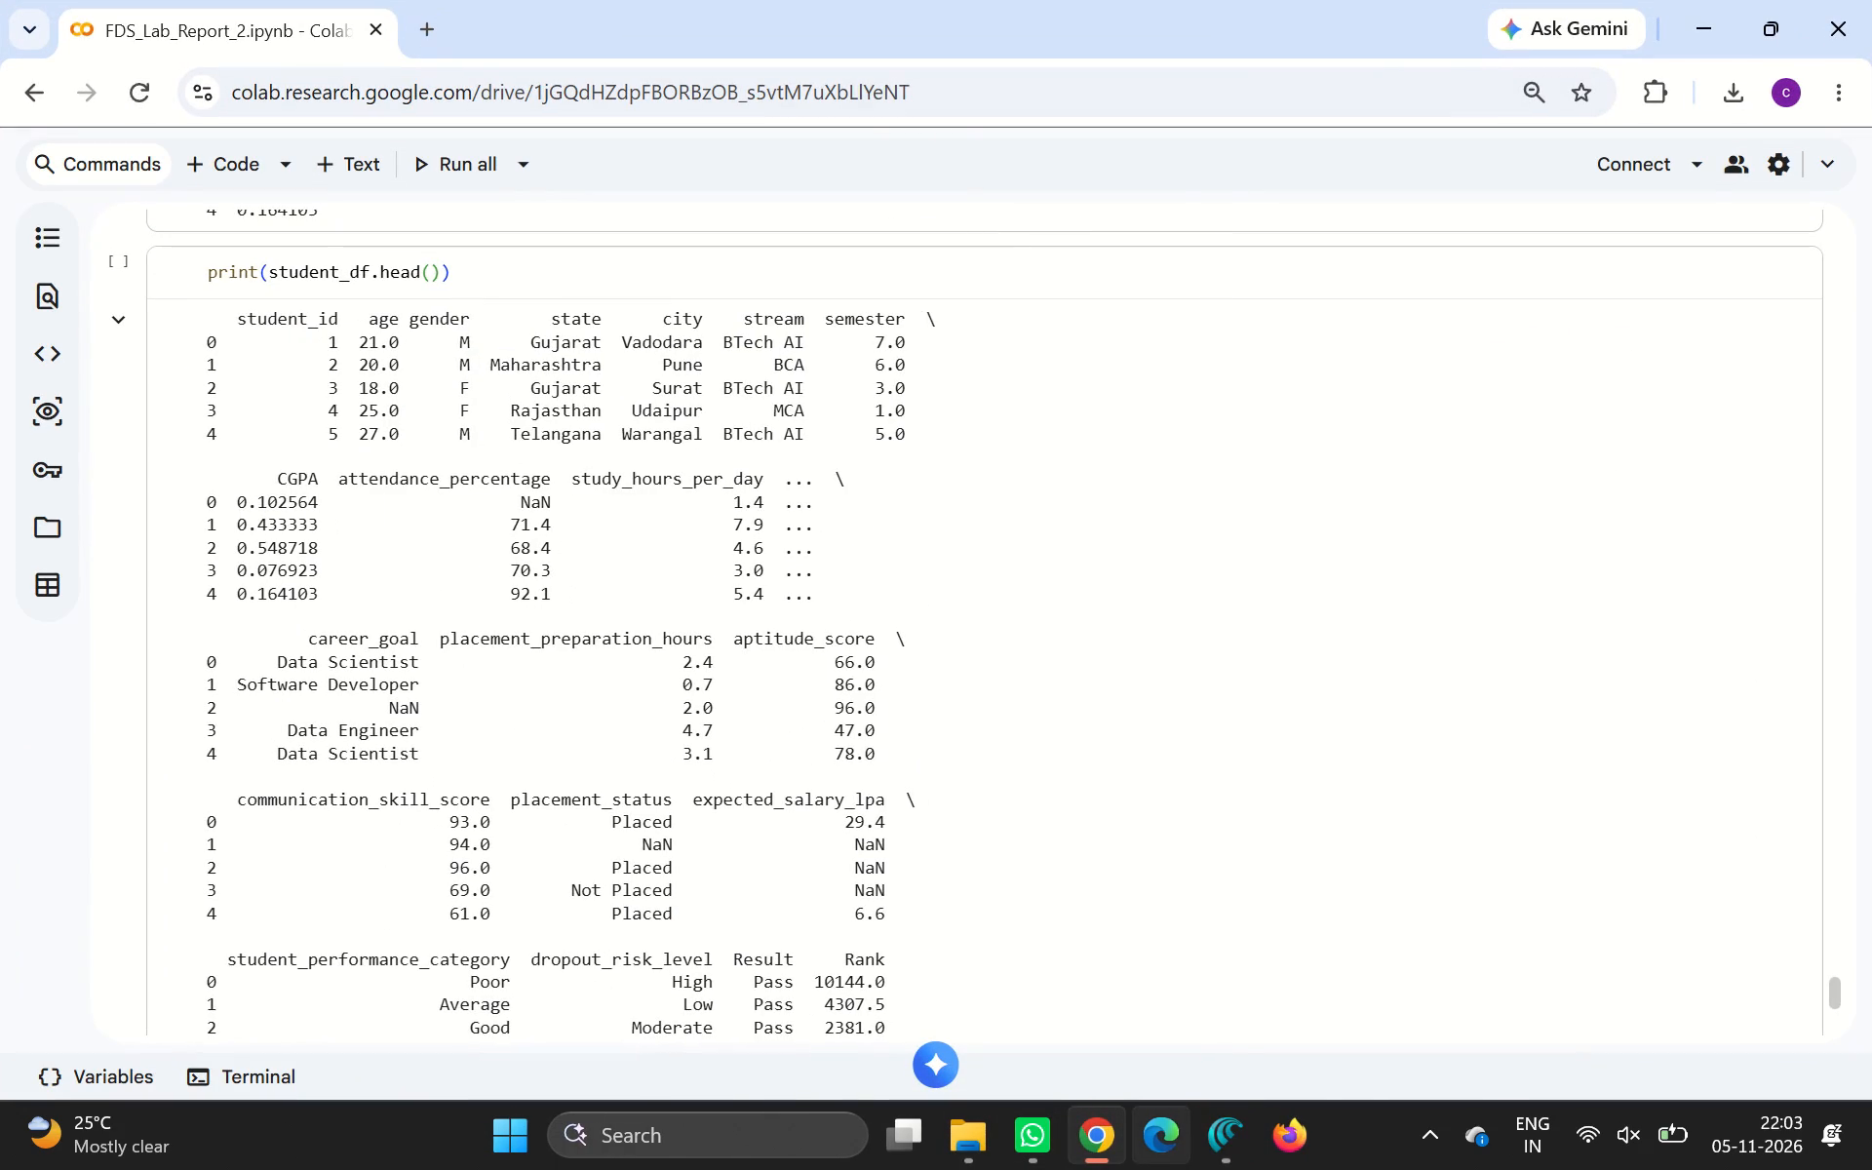
click(1211, 1156)
click(698, 871)
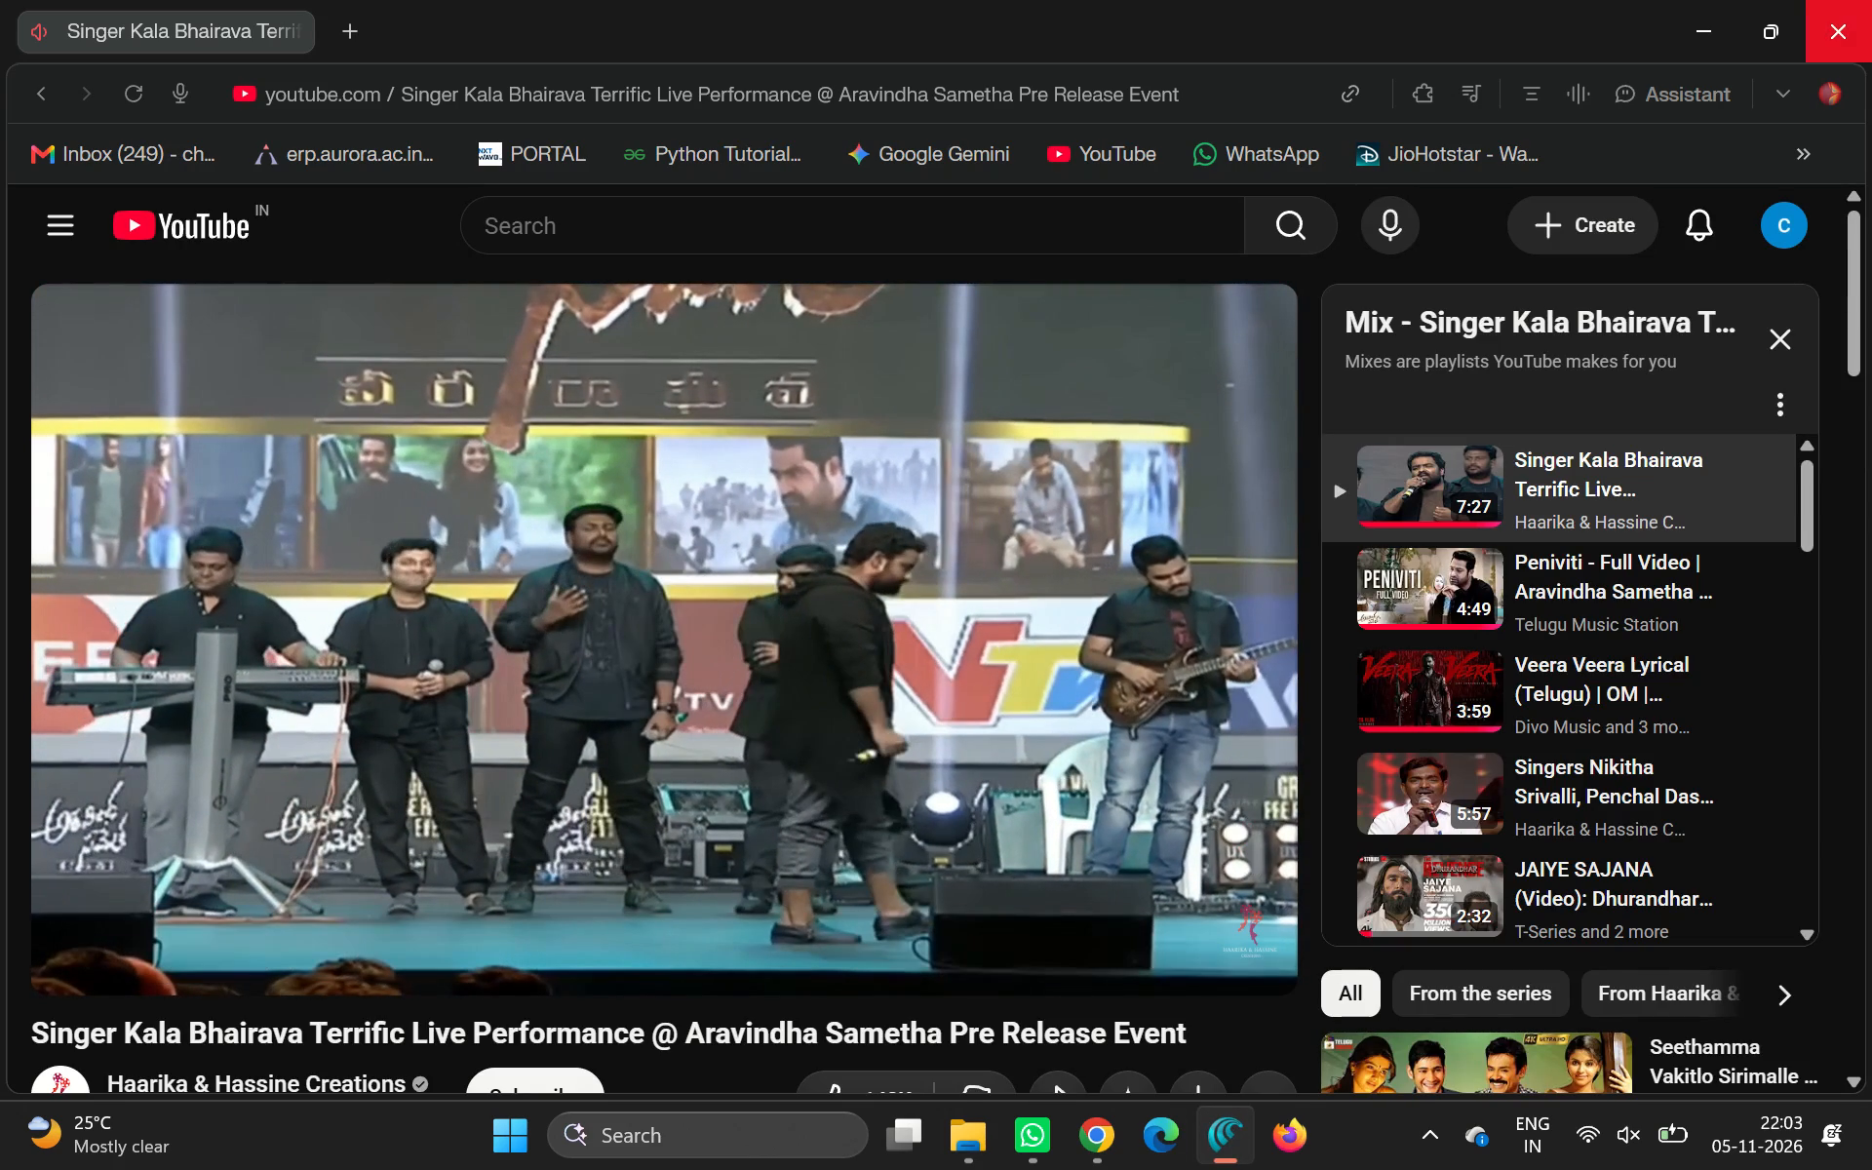
Close the browser window showing the YouTube video.
click(1871, 0)
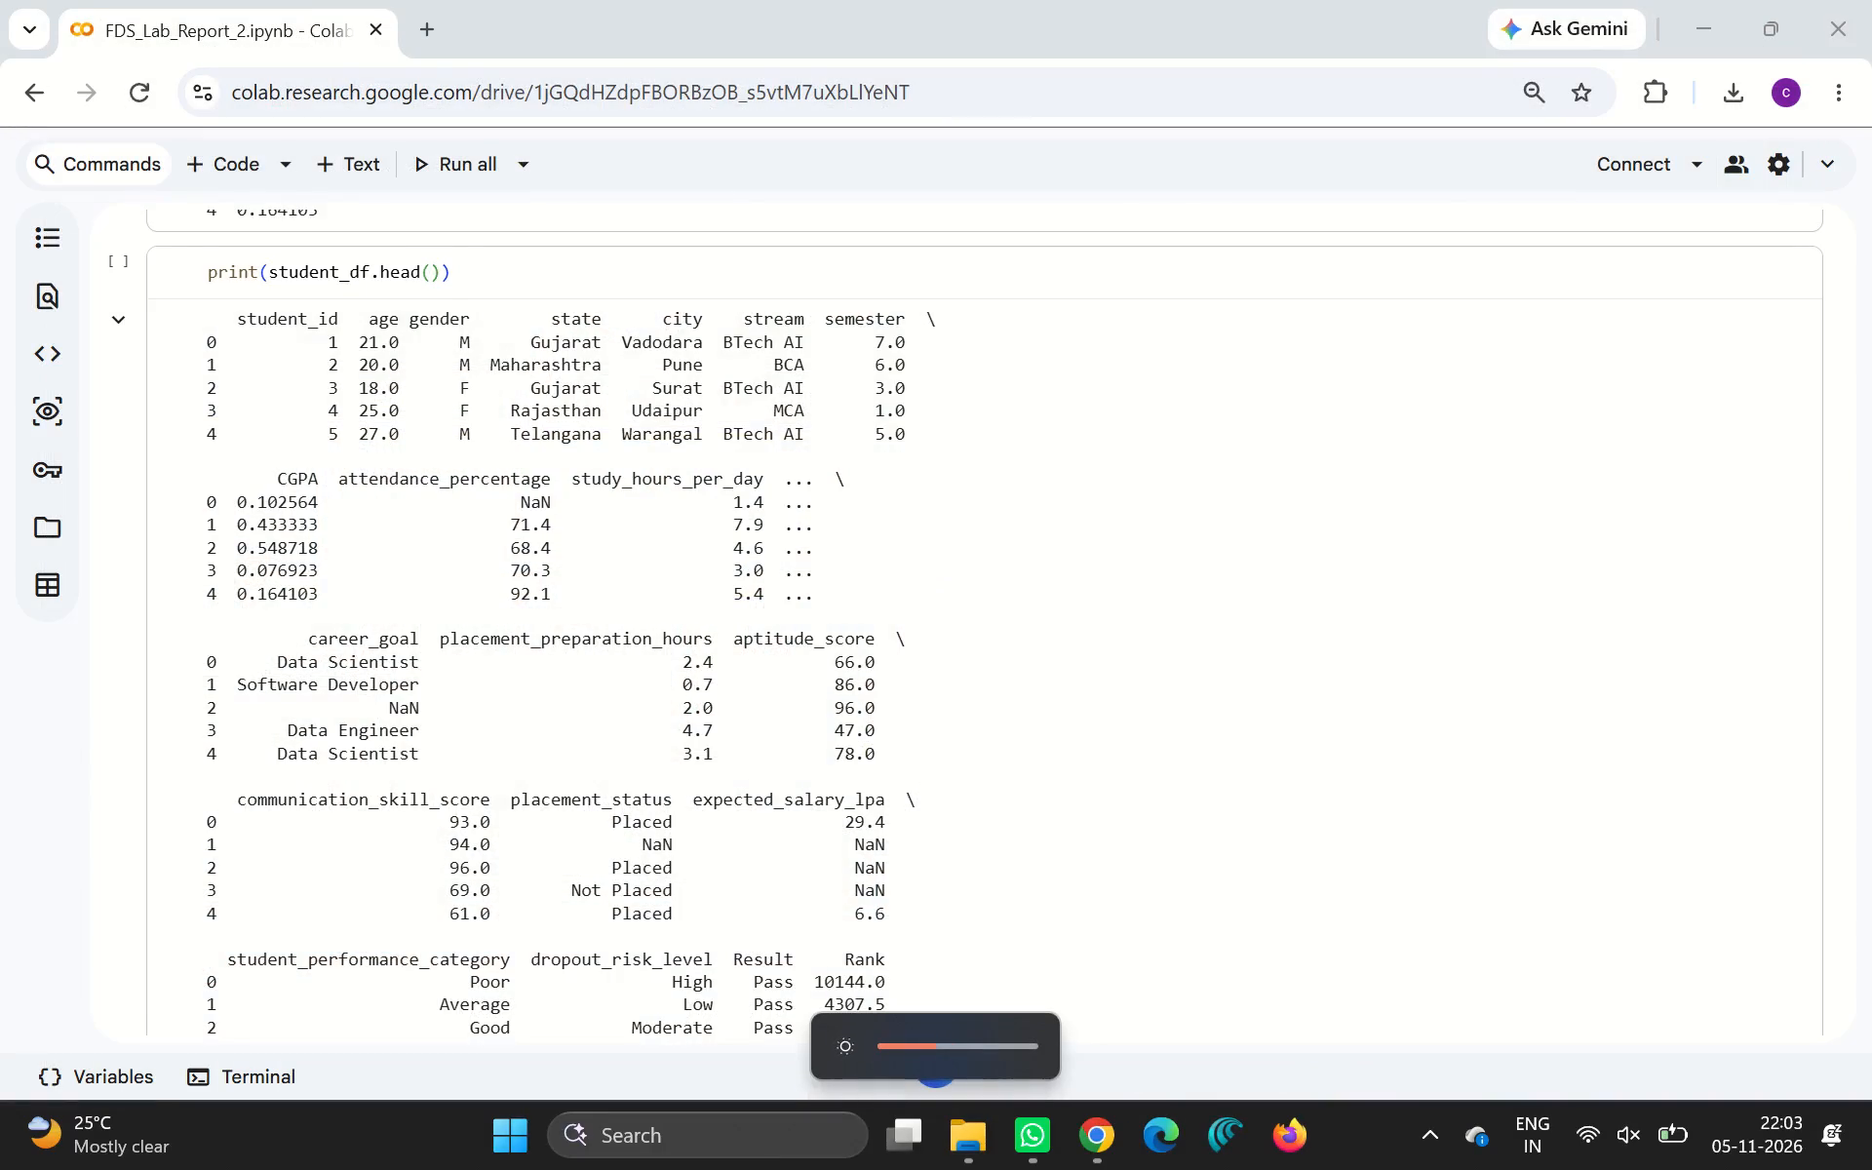
Open the Aurora University portal in a new Chrome tab and bring up the Foundations of Data Science assessments.
click(418, 22)
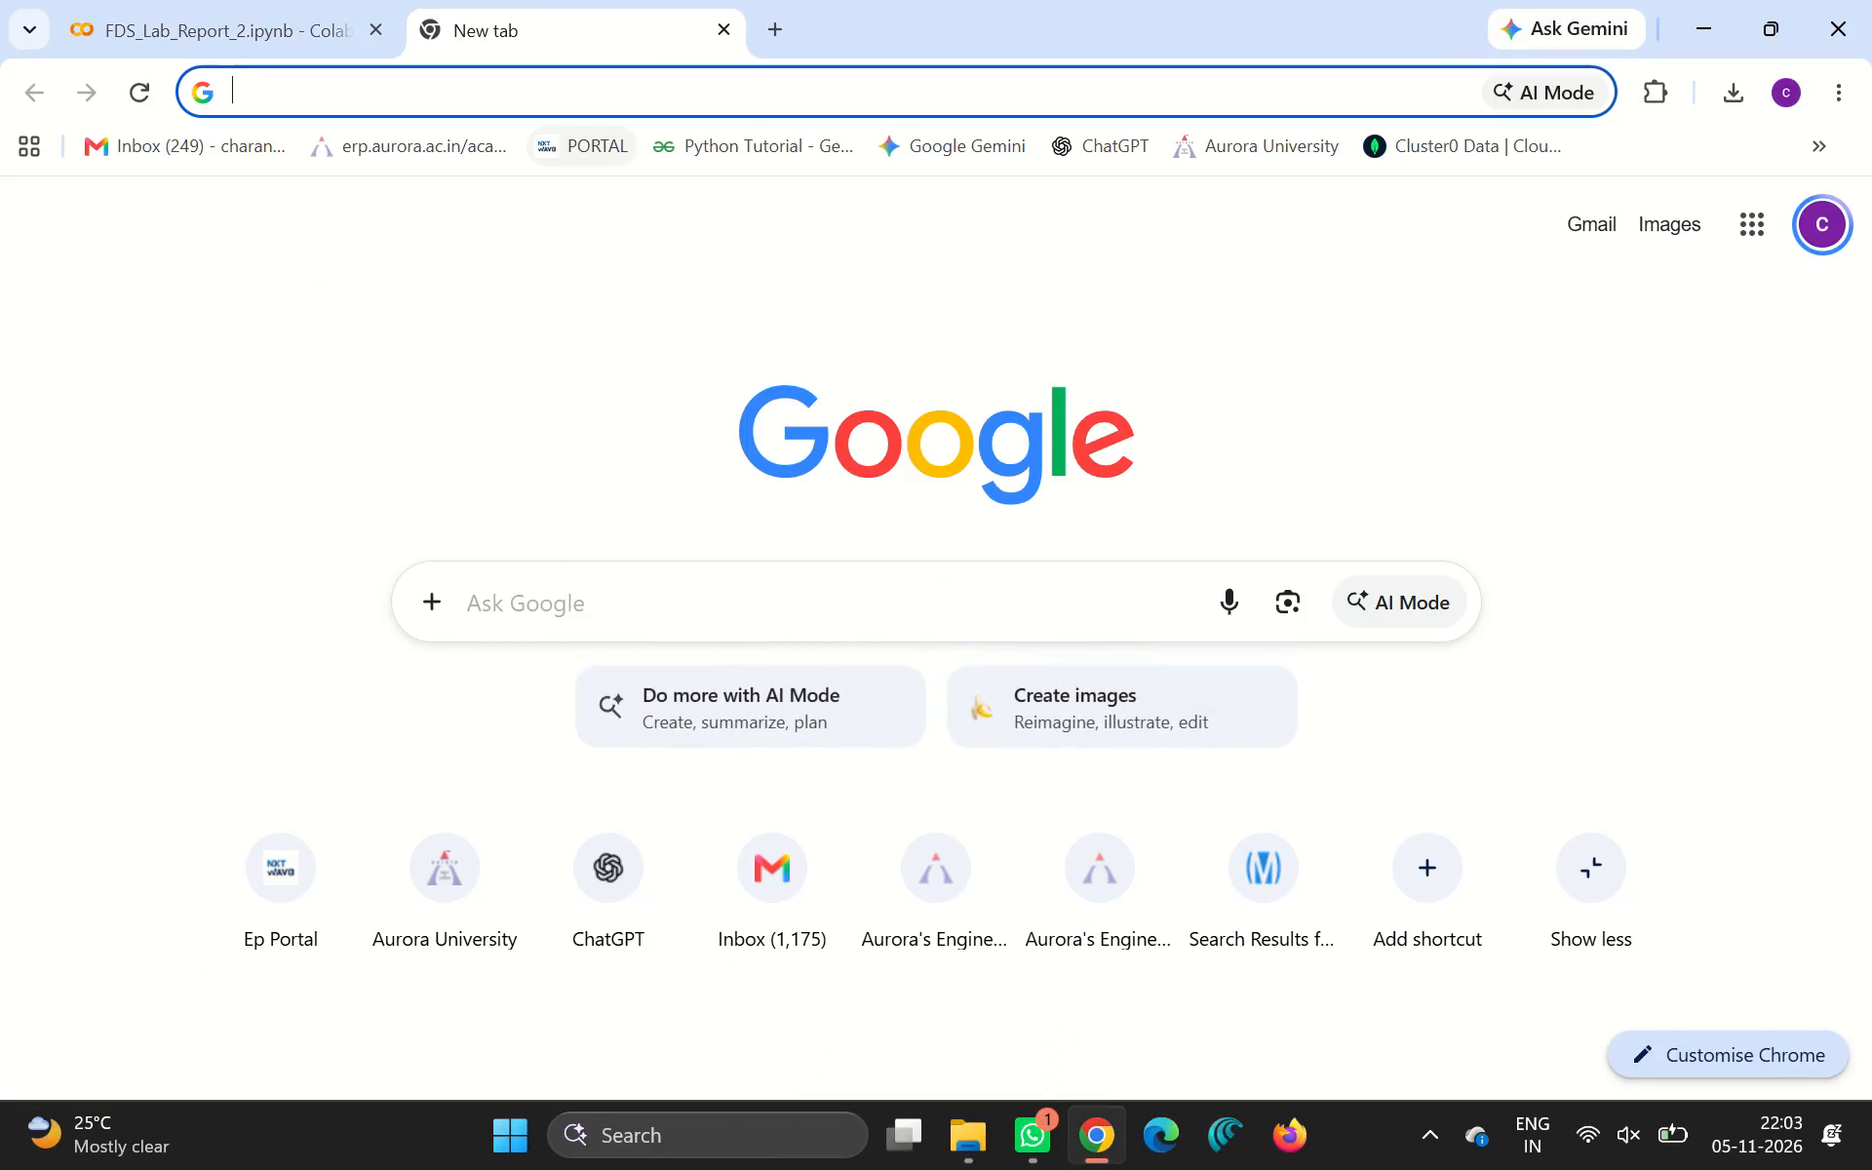
click(1268, 149)
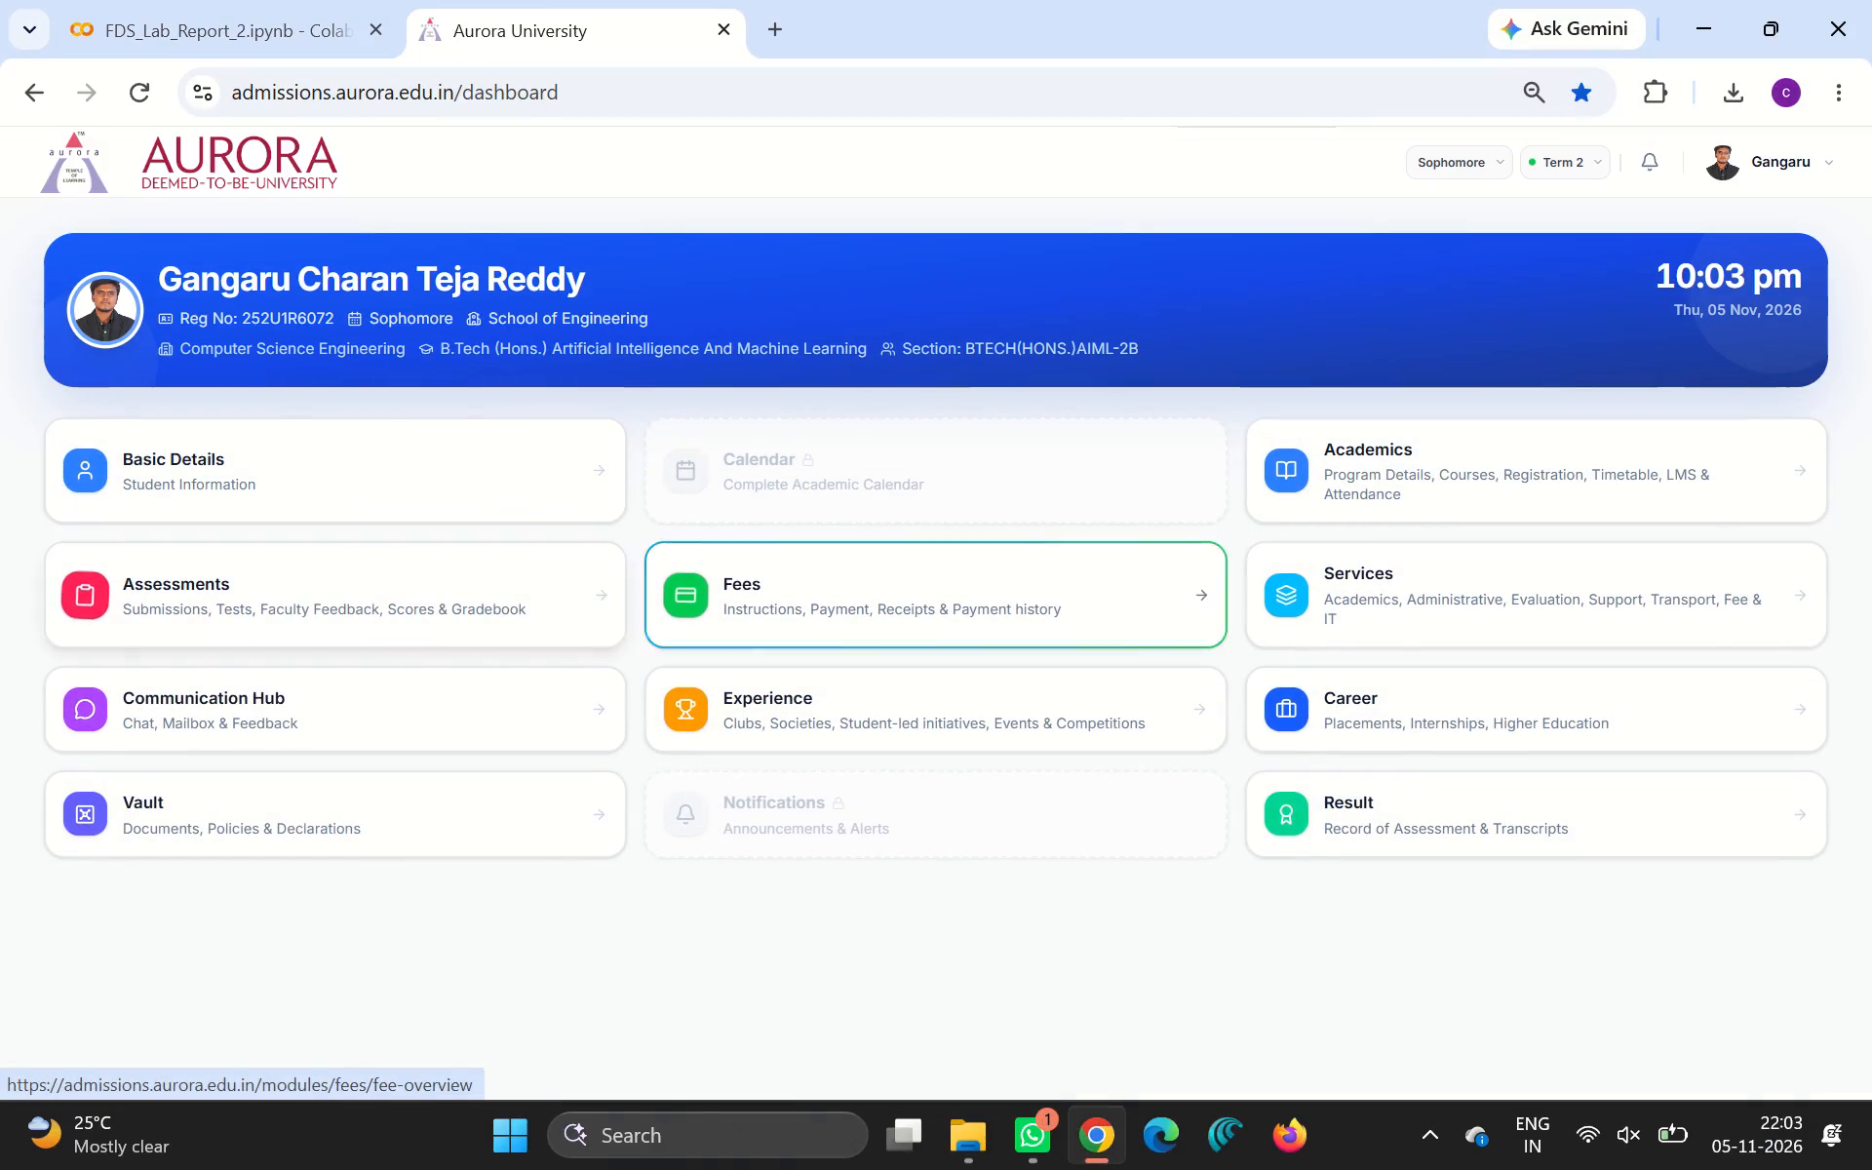
click(432, 632)
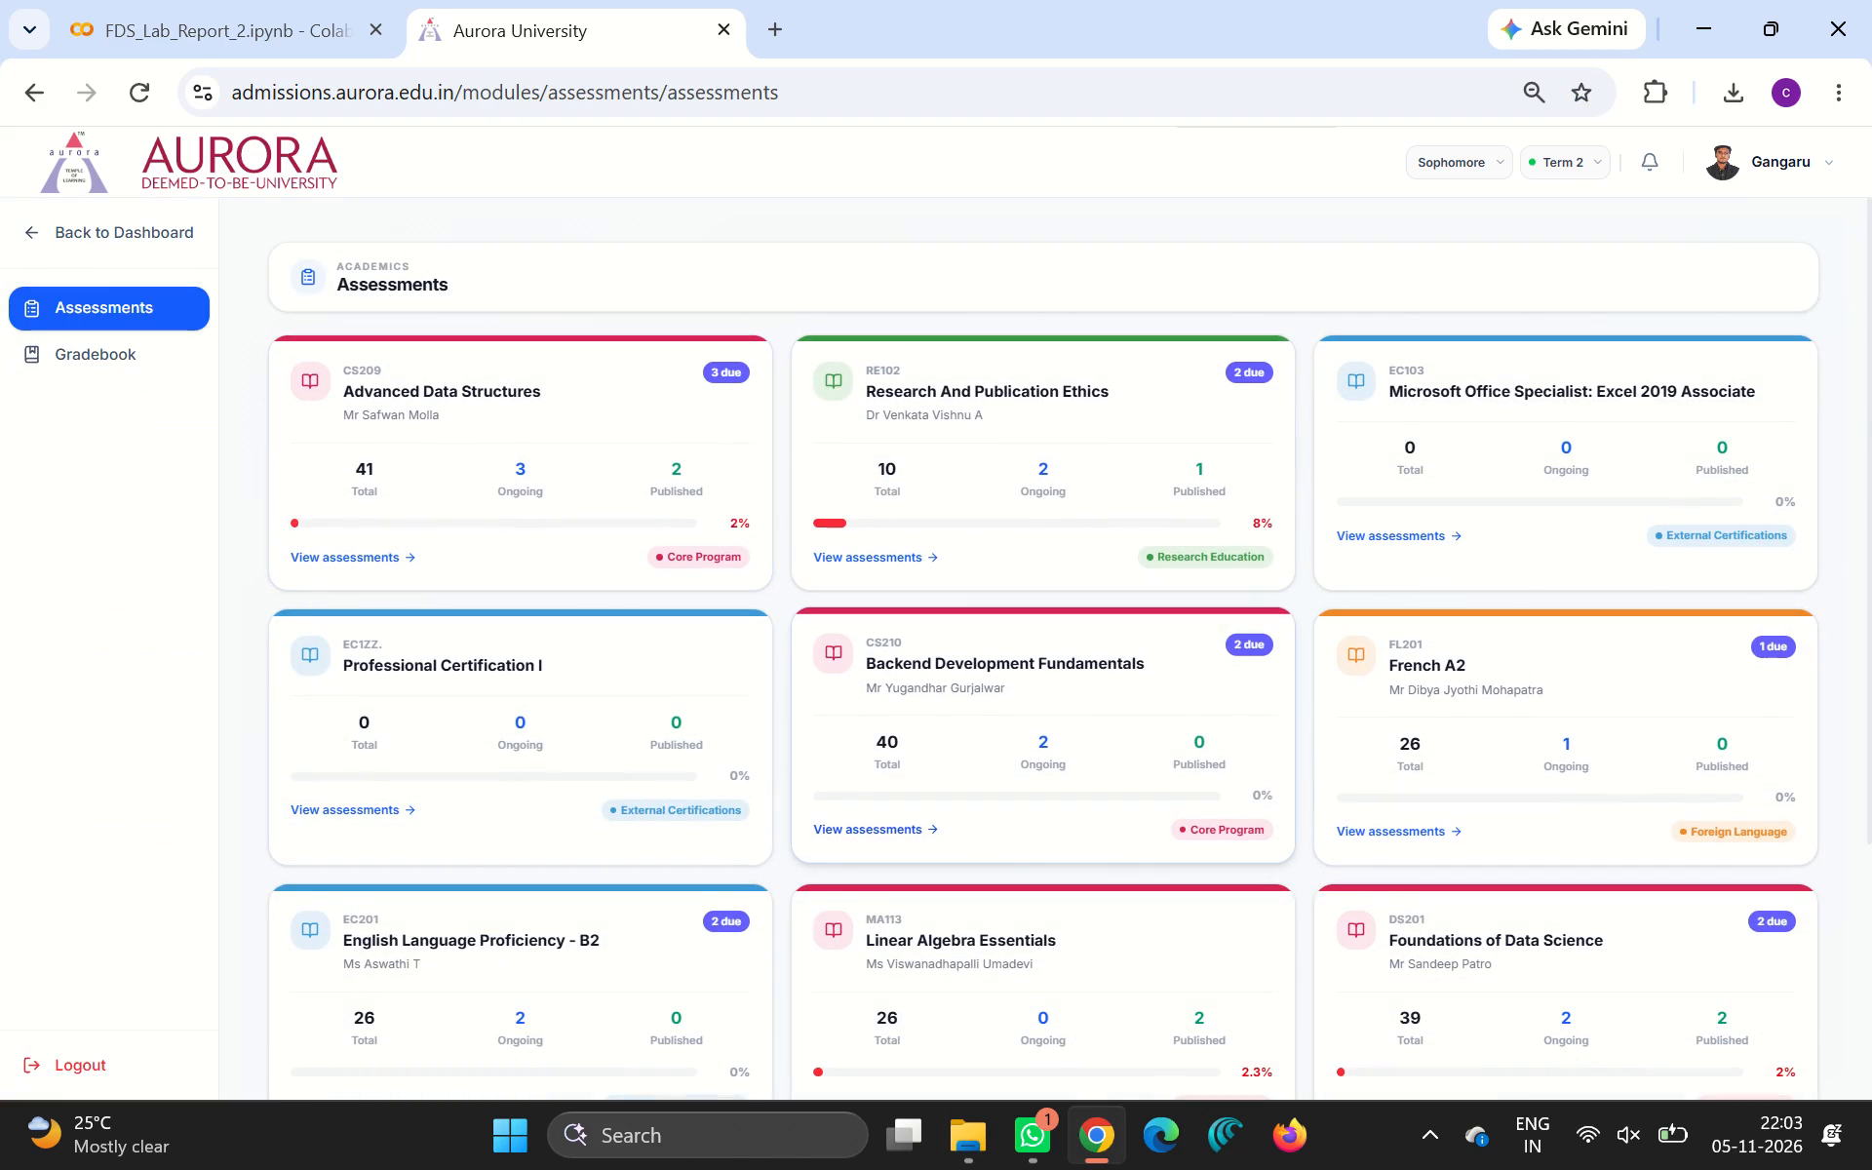
scroll(1088, 658, down, 3)
click(1576, 804)
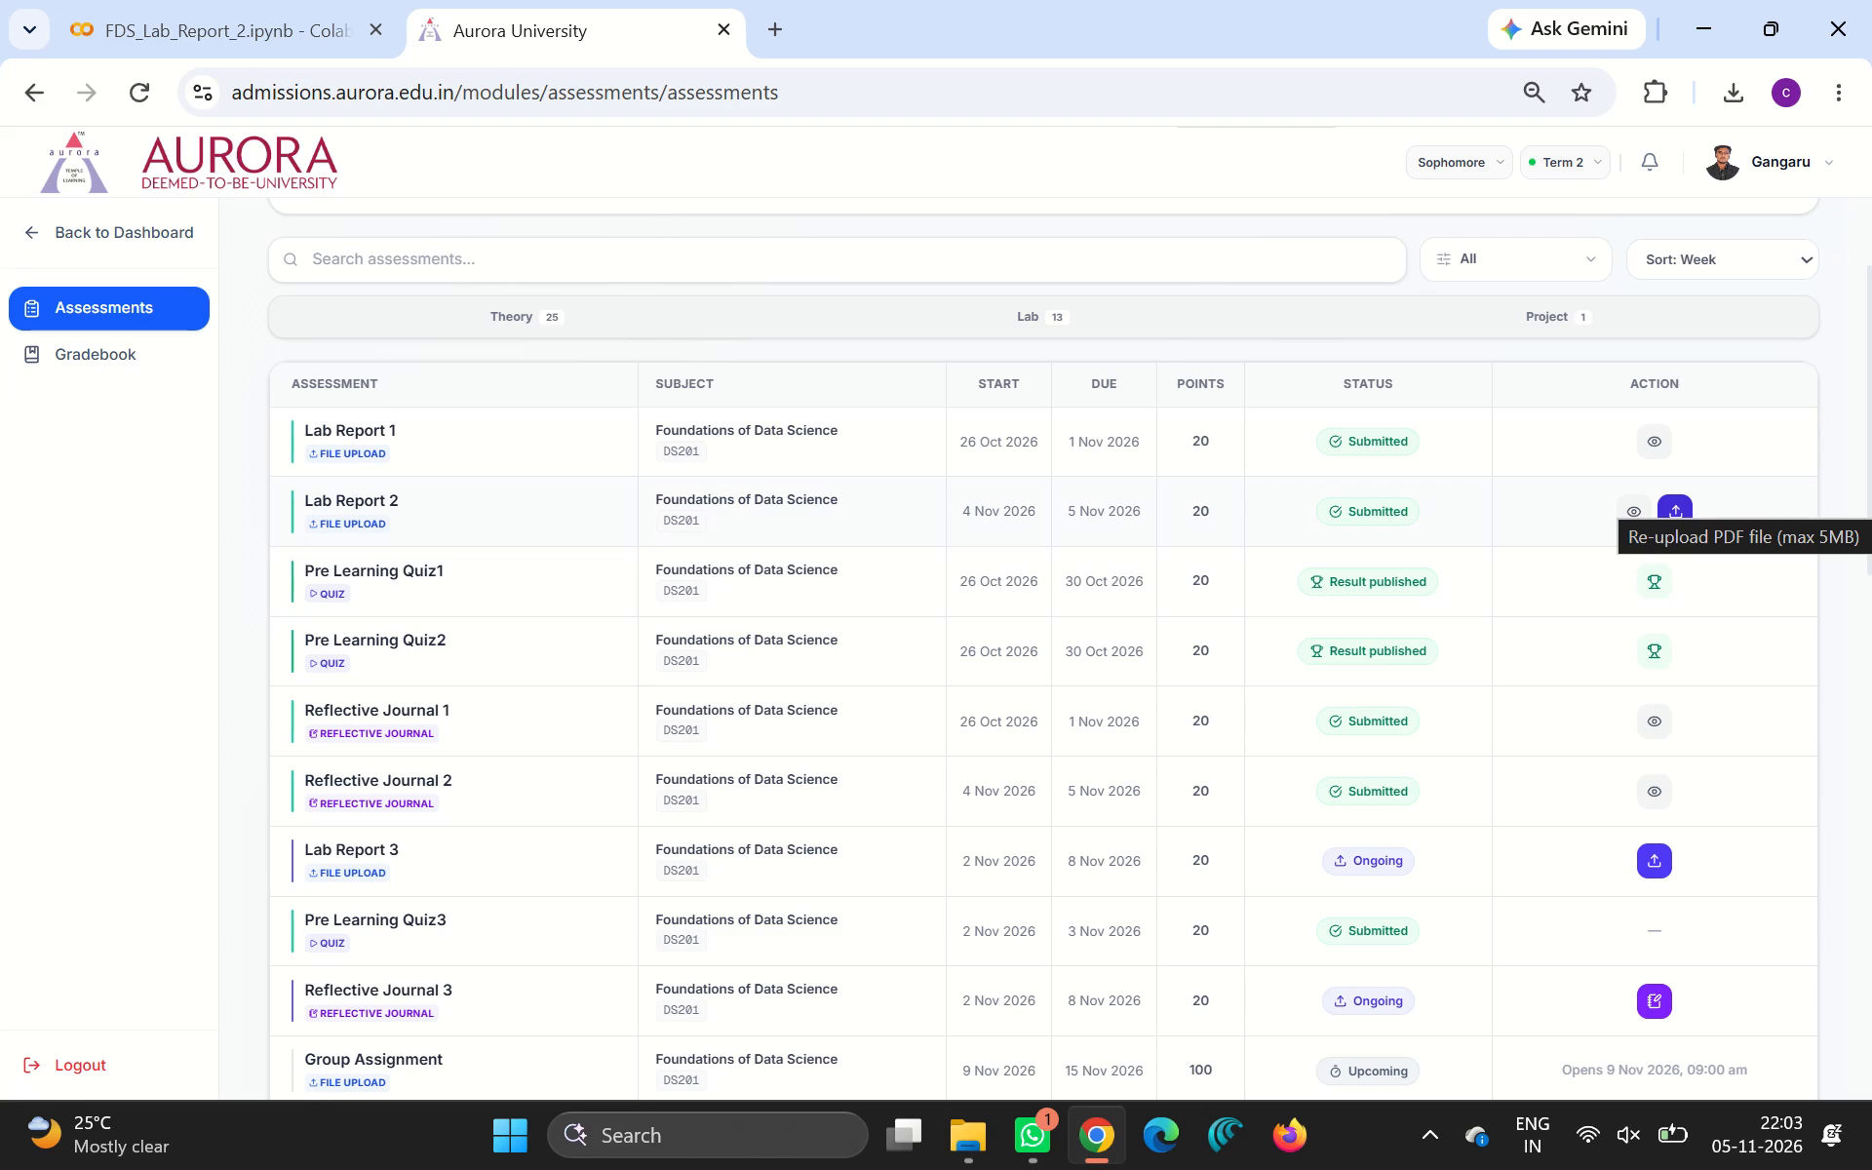
View the existing submission for Foundations of Data Science Lab Report 2, and close it.
click(1673, 496)
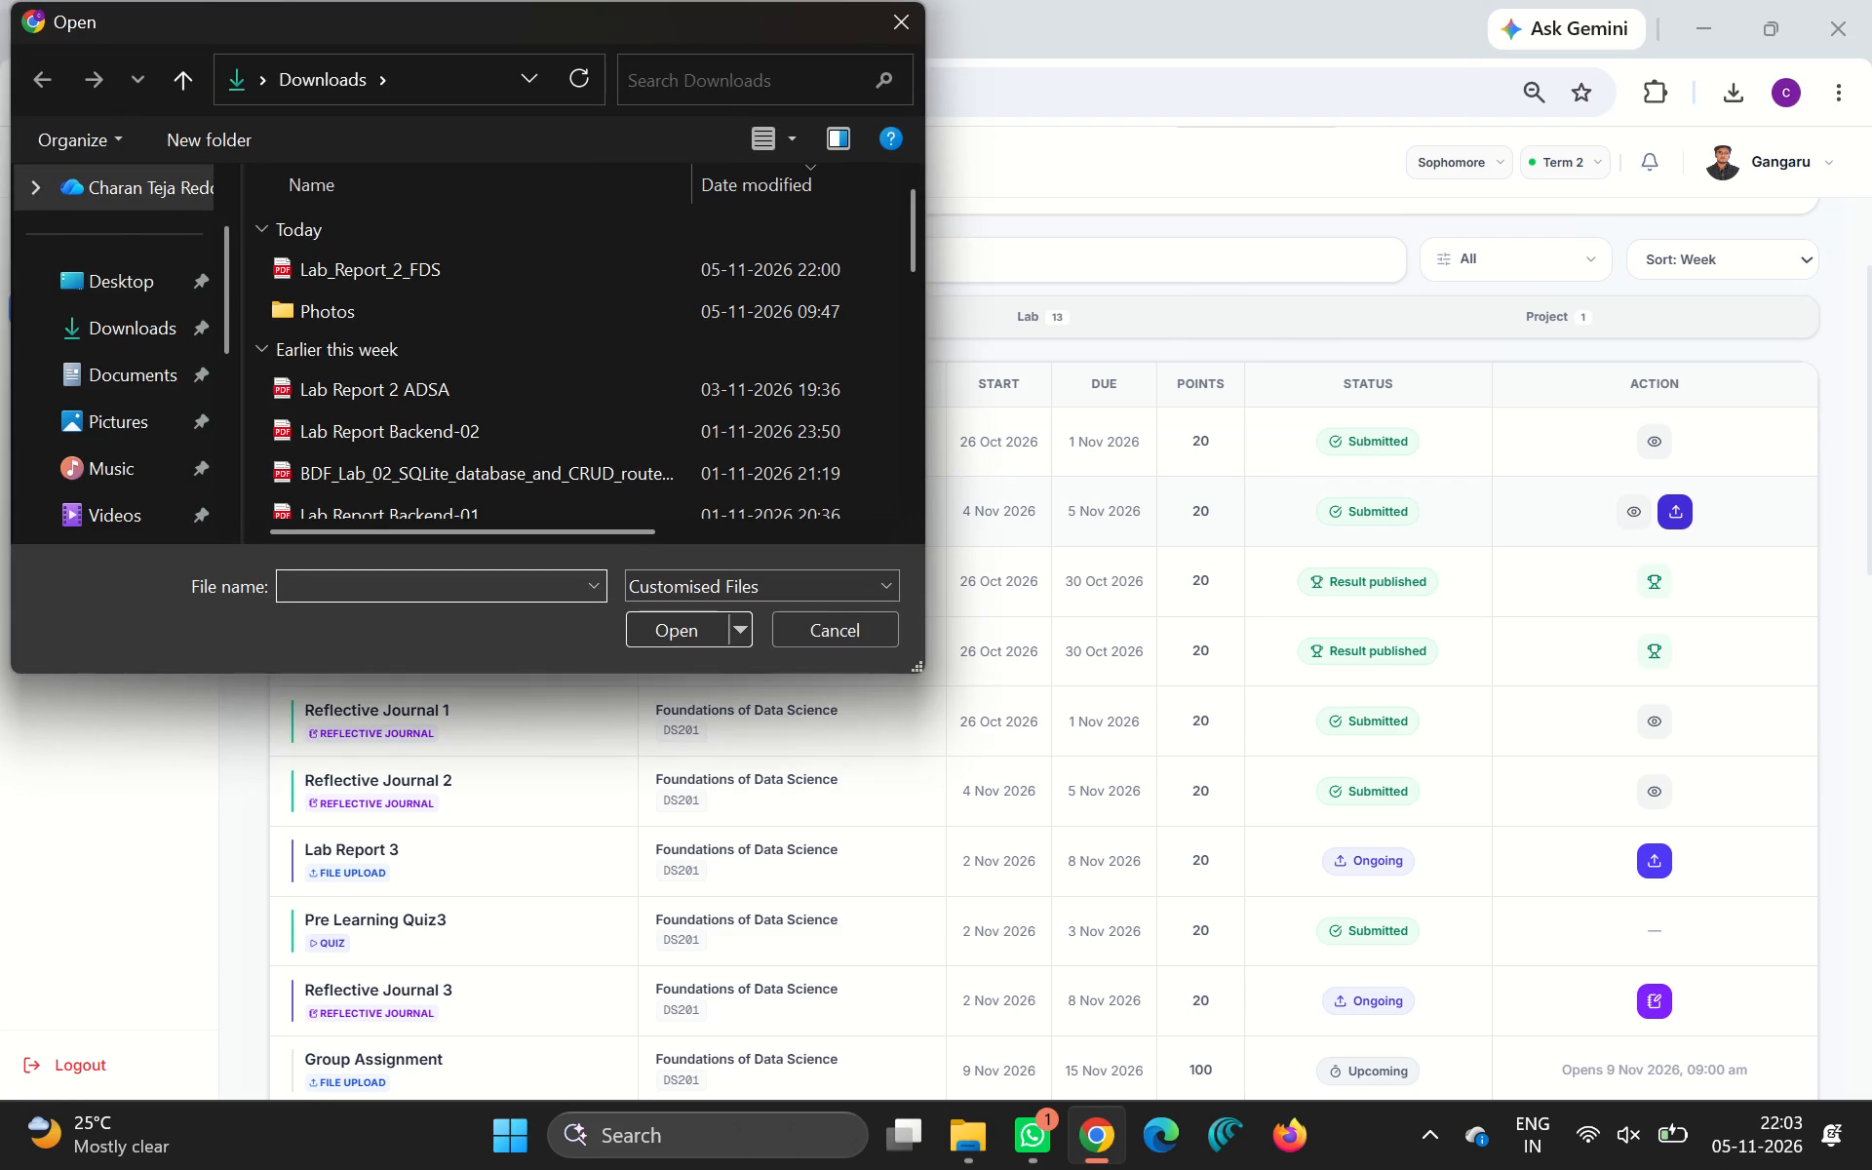
click(896, 21)
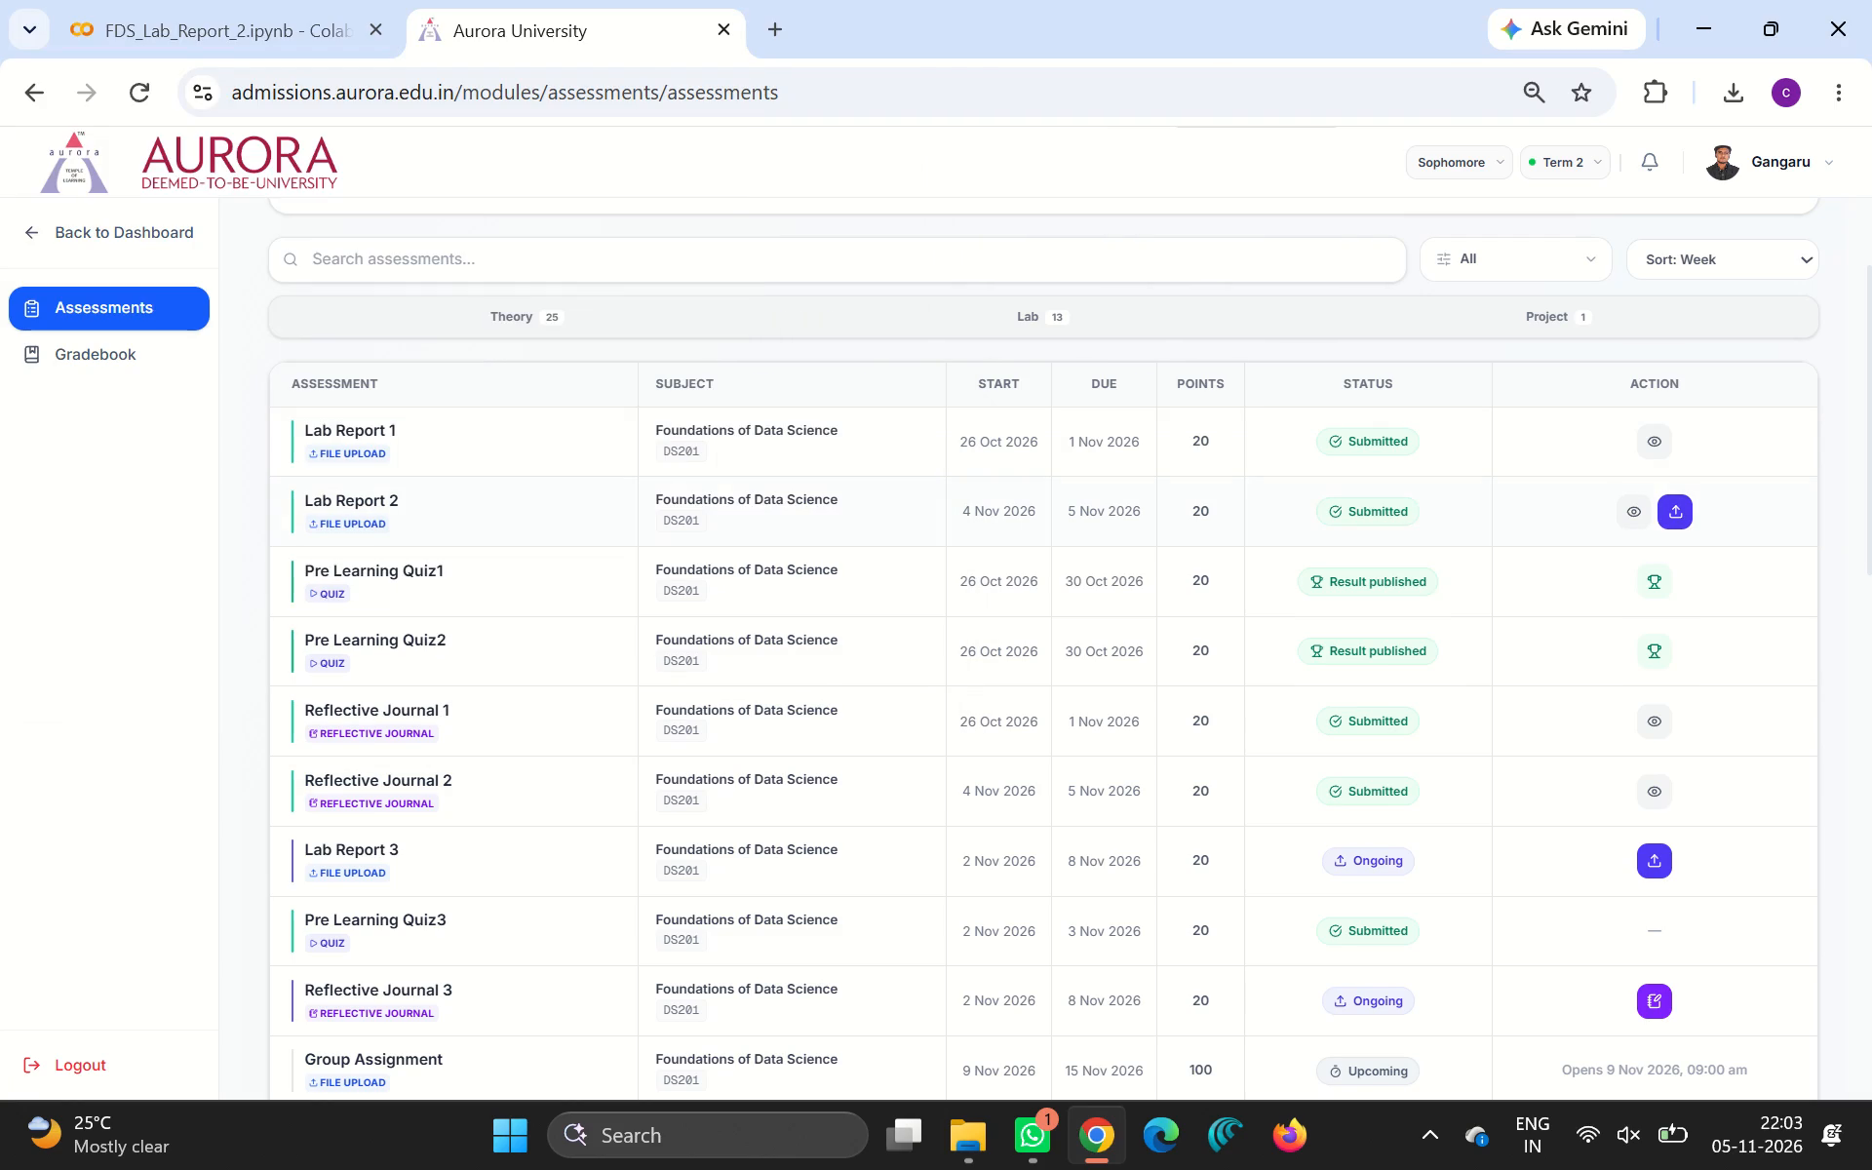
click(1633, 517)
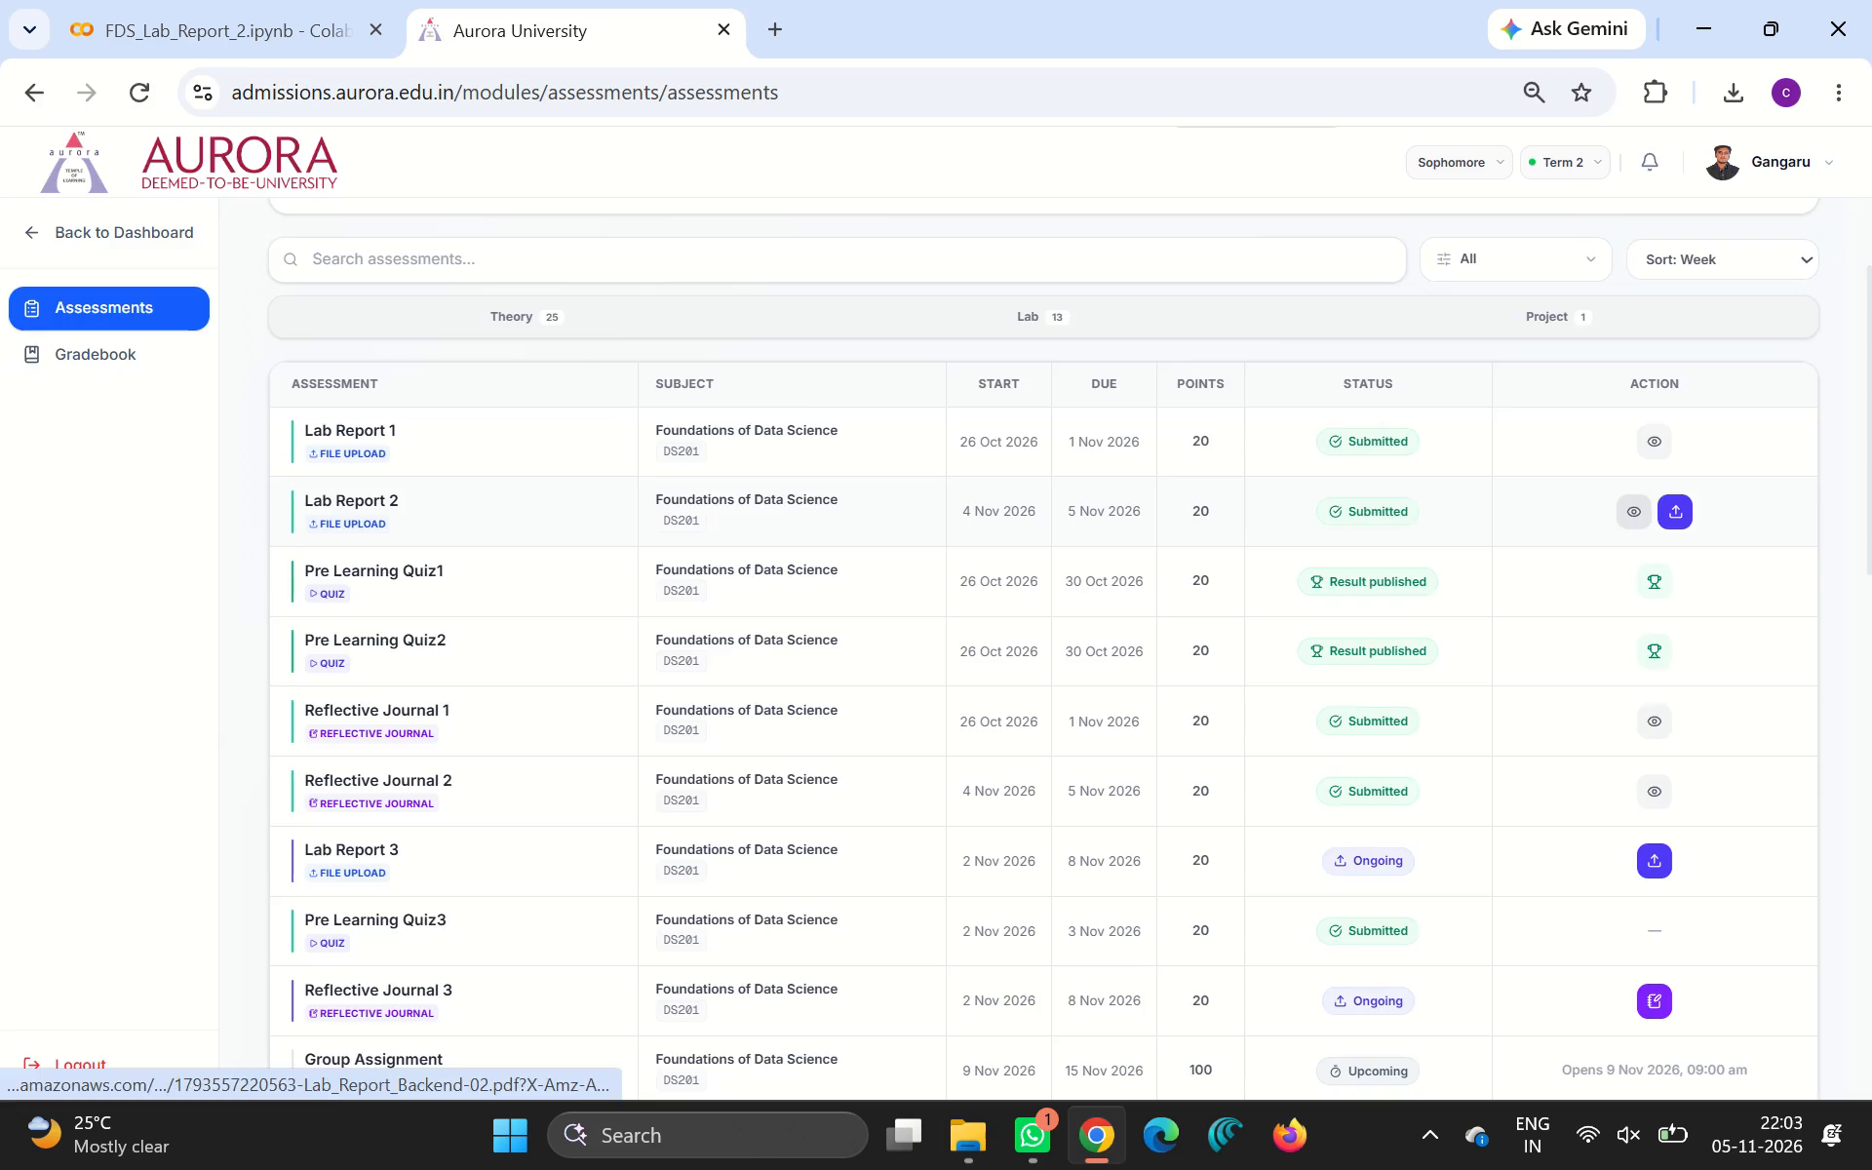
scroll(1146, 486, down, 6)
scroll(1146, 486, up, 1)
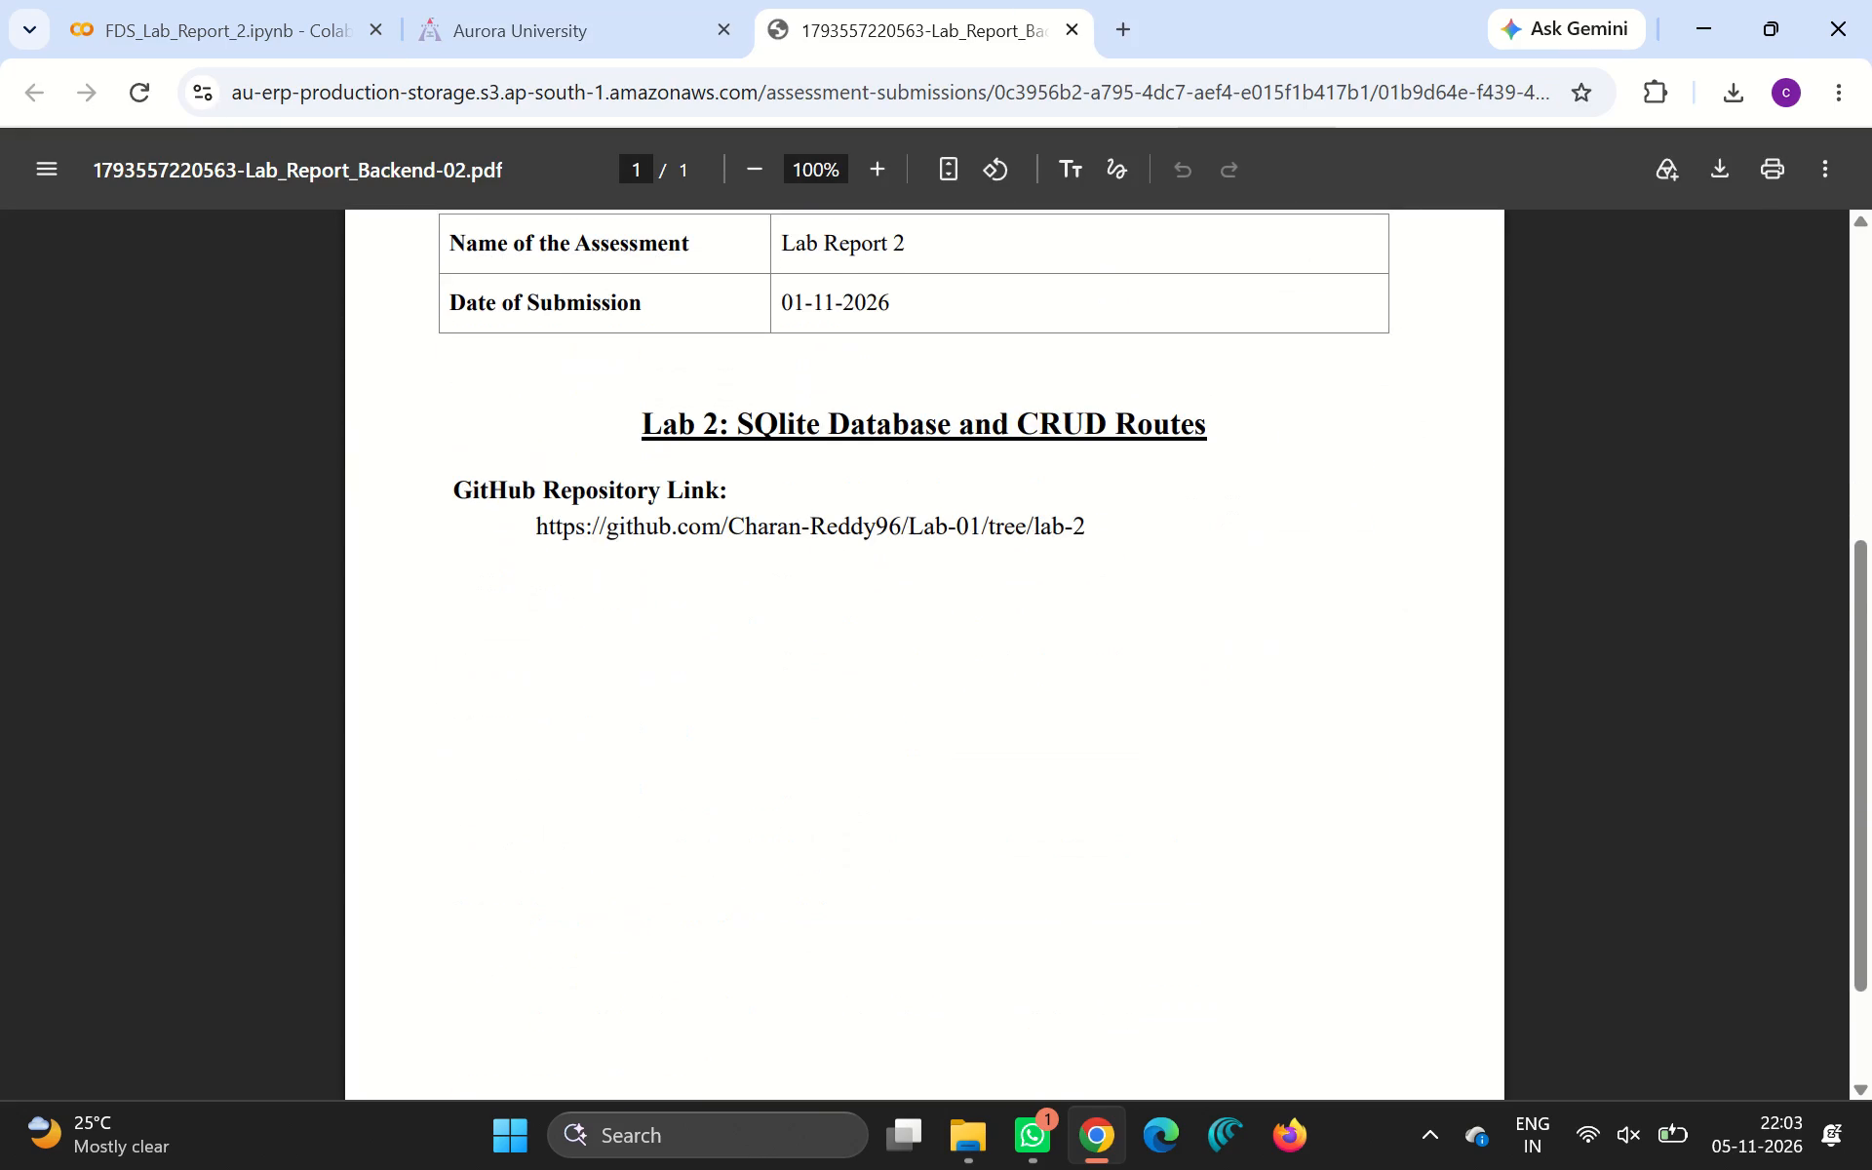
click(1076, 29)
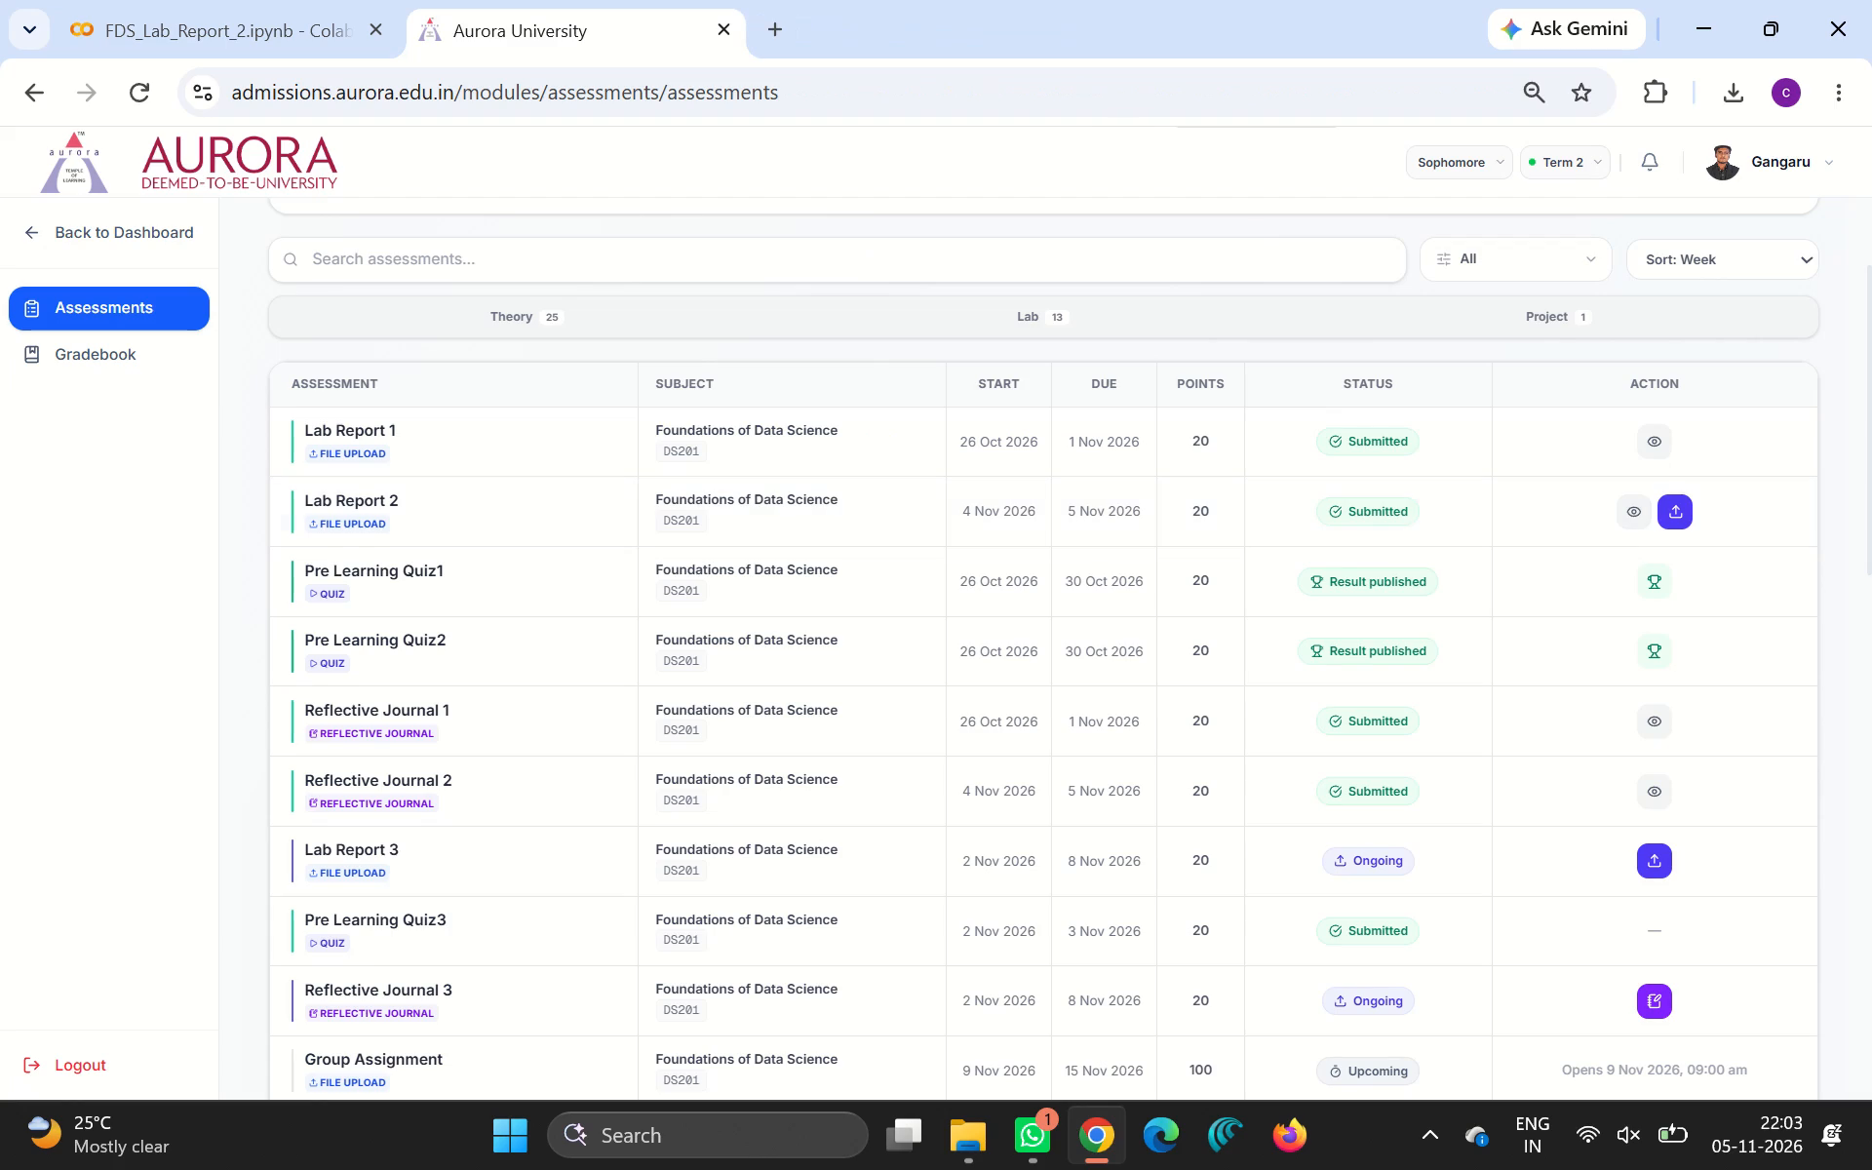
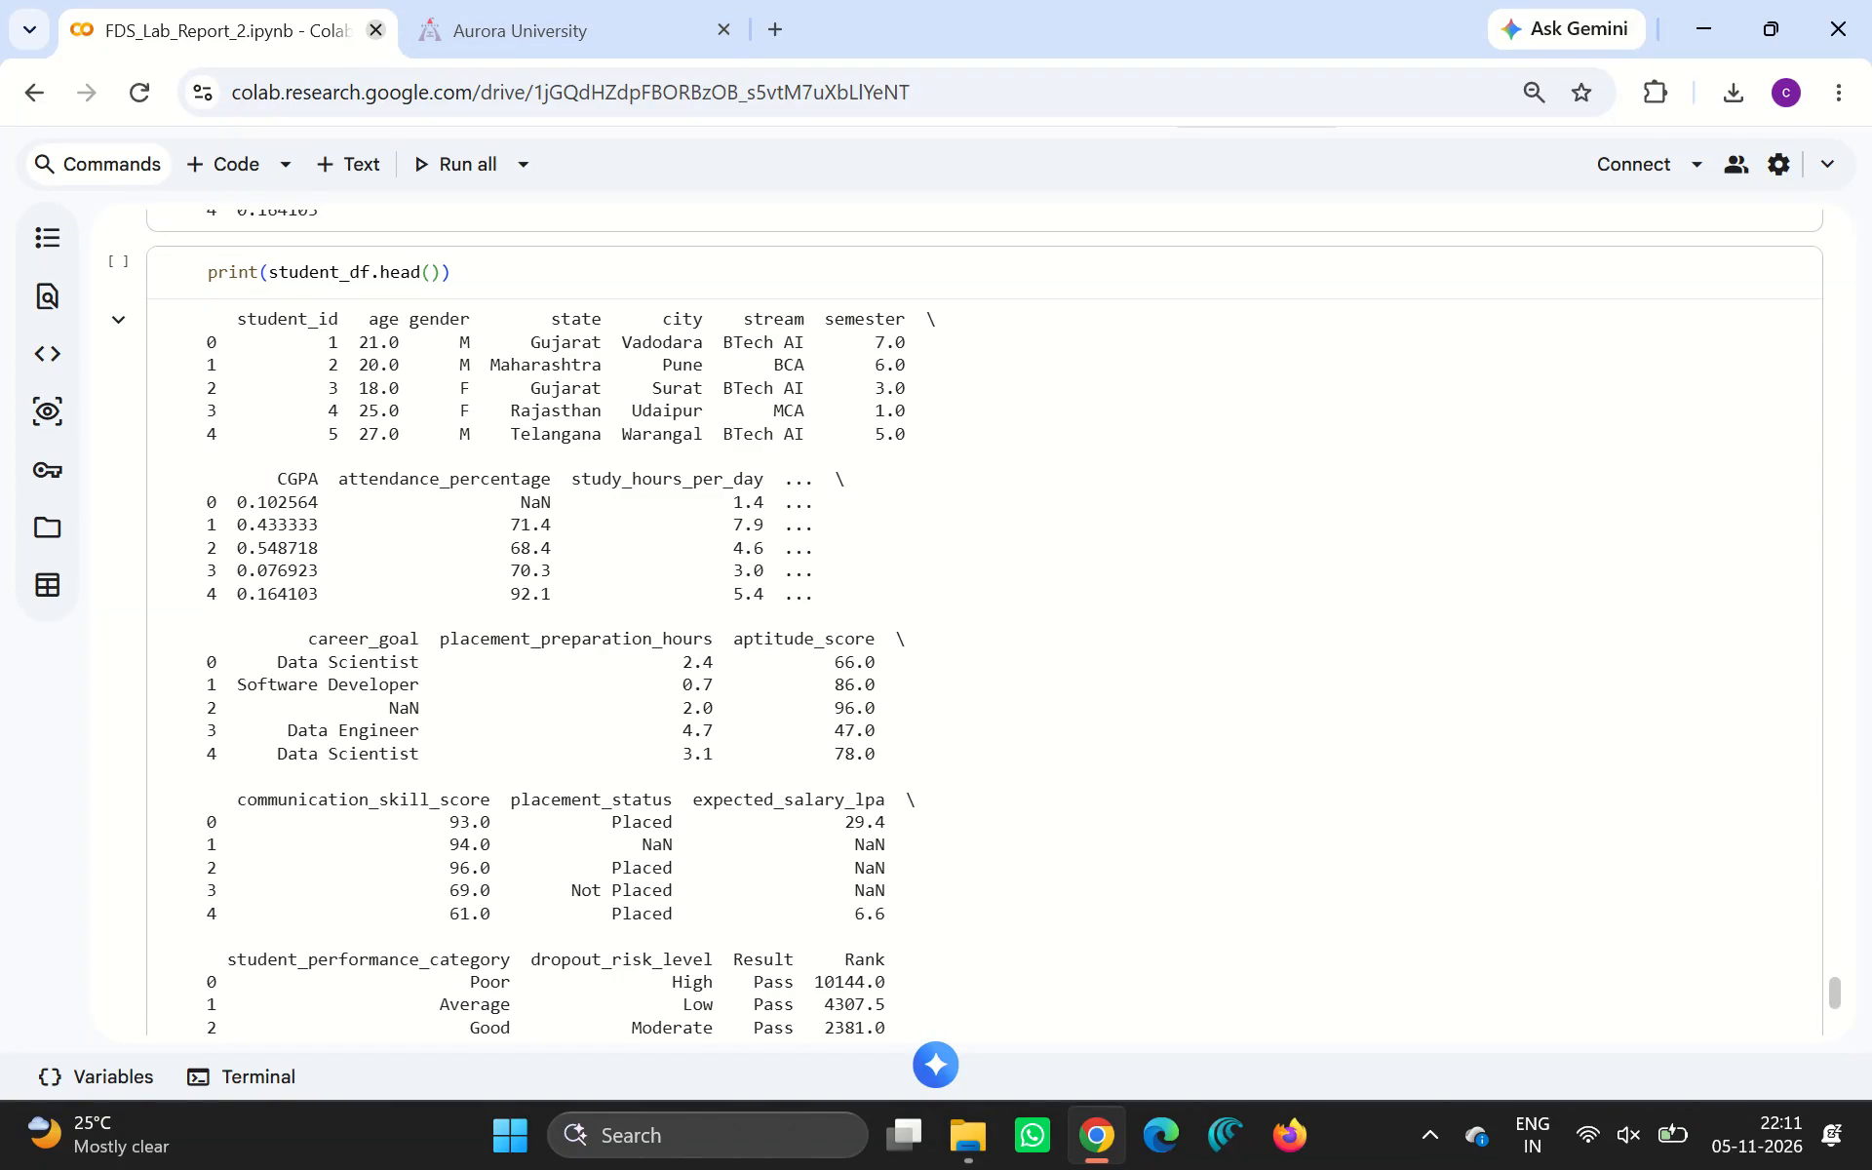
Close the FDS_Lab_Report_2 Colab notebook and the remaining Chrome window showing the Aurora University portal.
click(379, 25)
click(1871, 0)
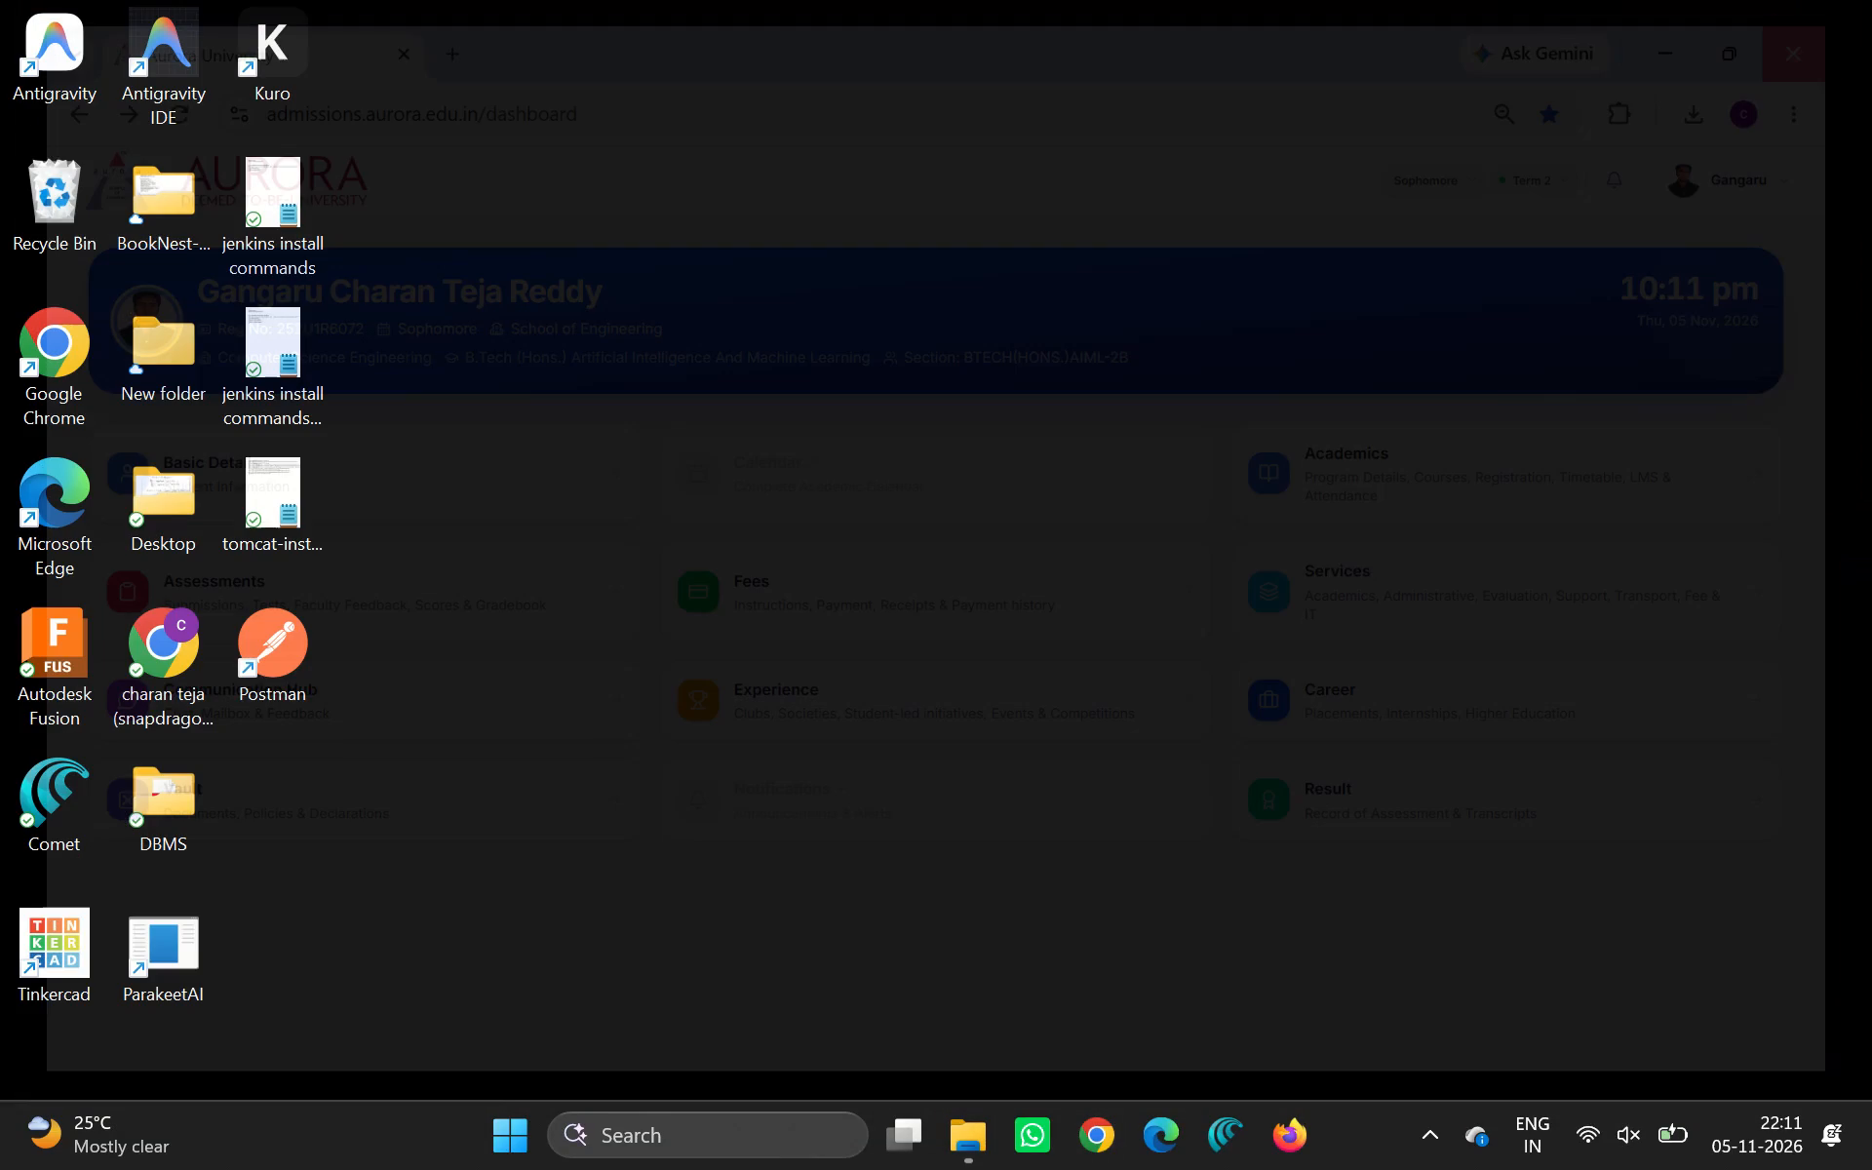
Relaunch Google Chrome from the desktop to bring up the profile chooser.
click(1098, 1155)
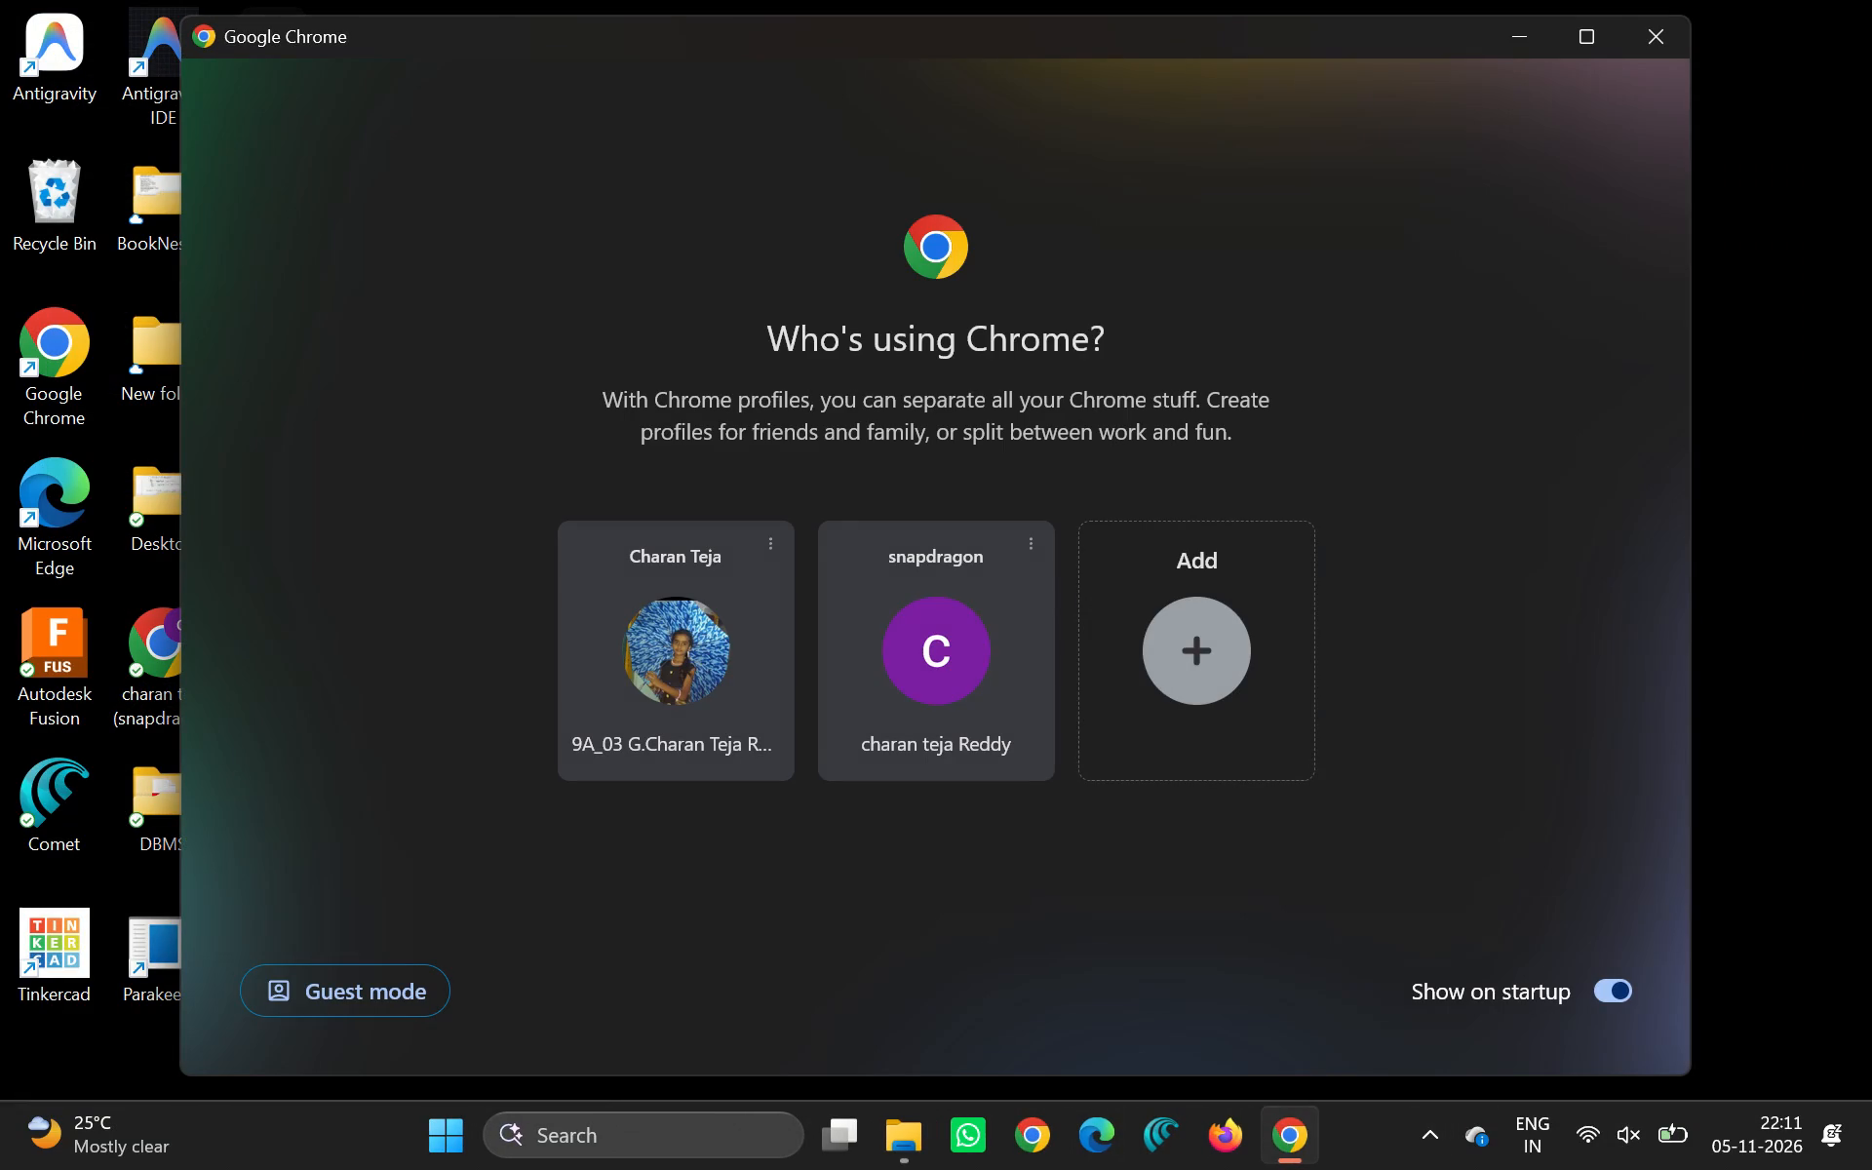
Enter Chrome with the snapdragon profile and open Google Colab through a web search for "colab".
click(938, 606)
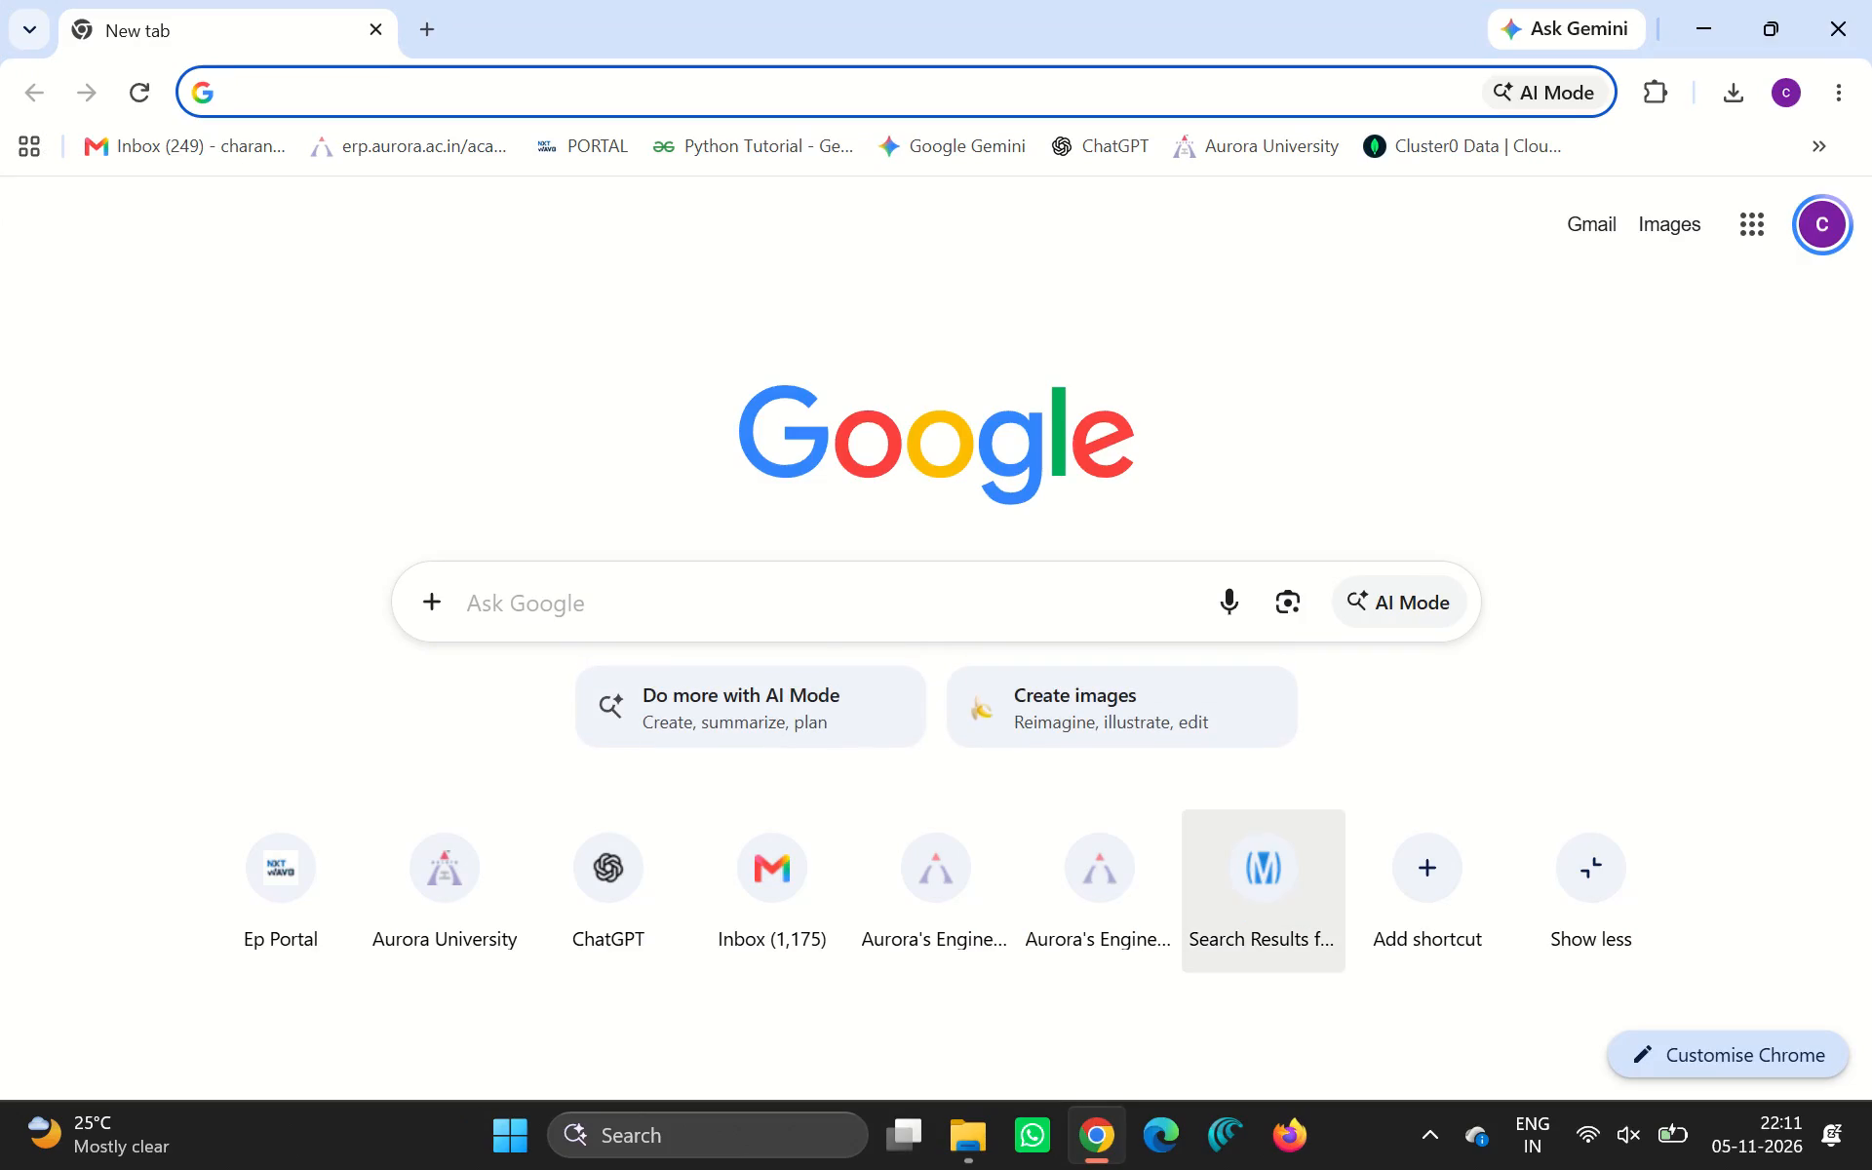
click(646, 227)
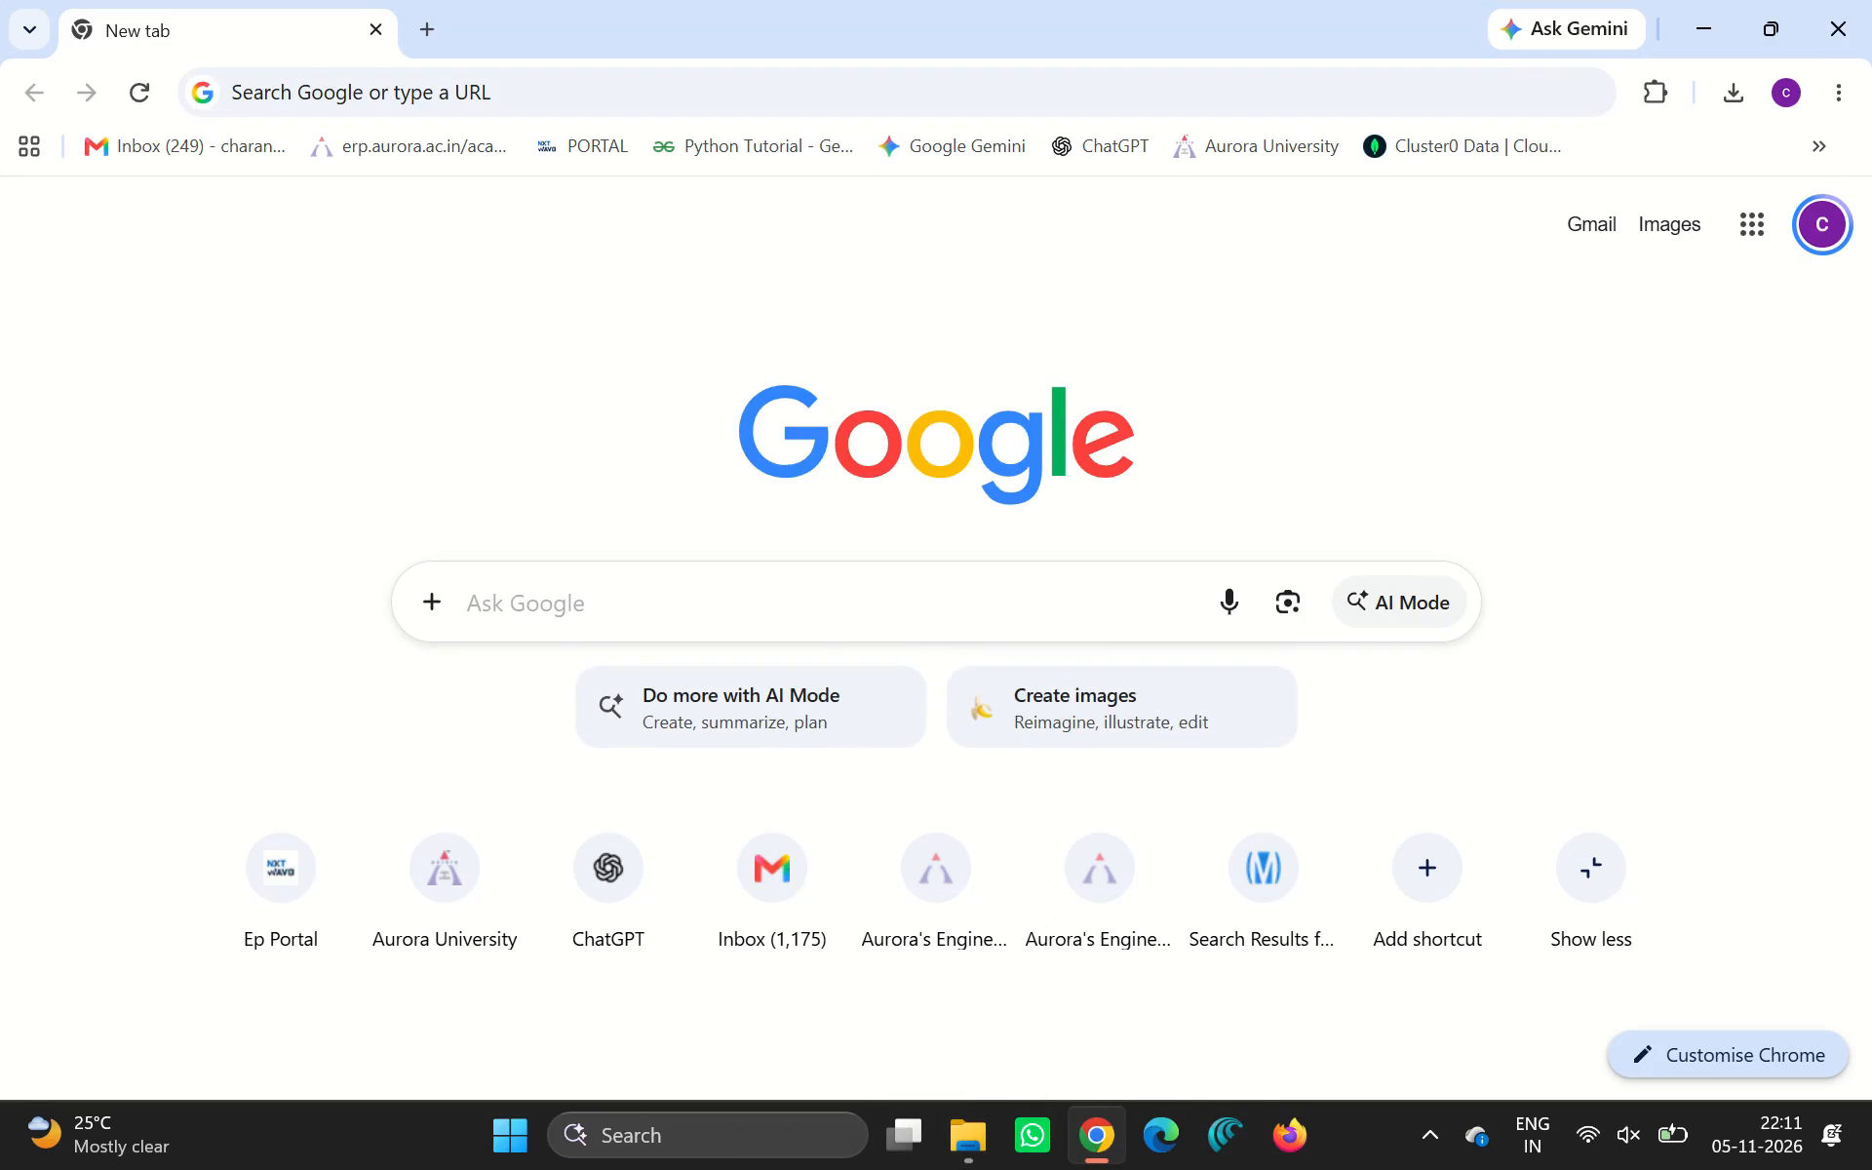
text(cola)
click(494, 90)
text(co)
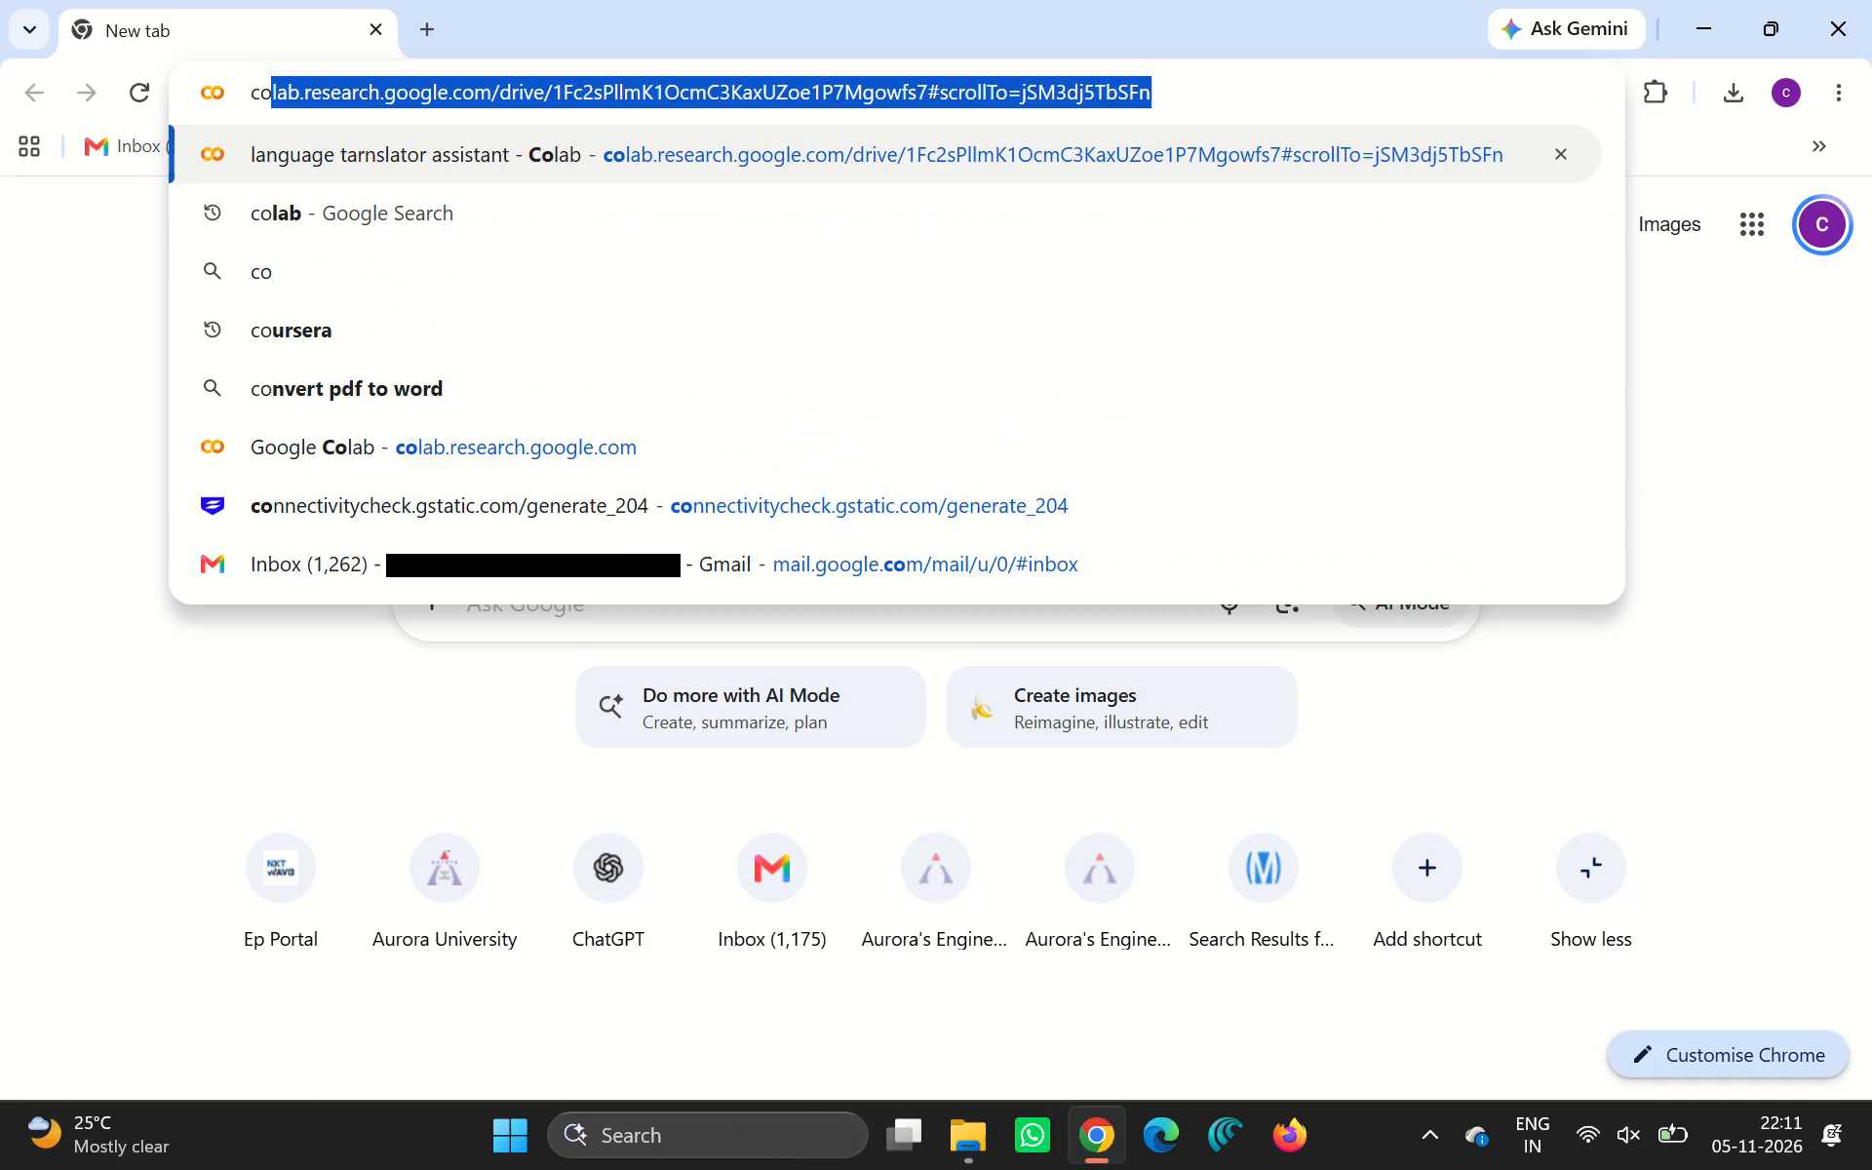
text(lab)
key(space)
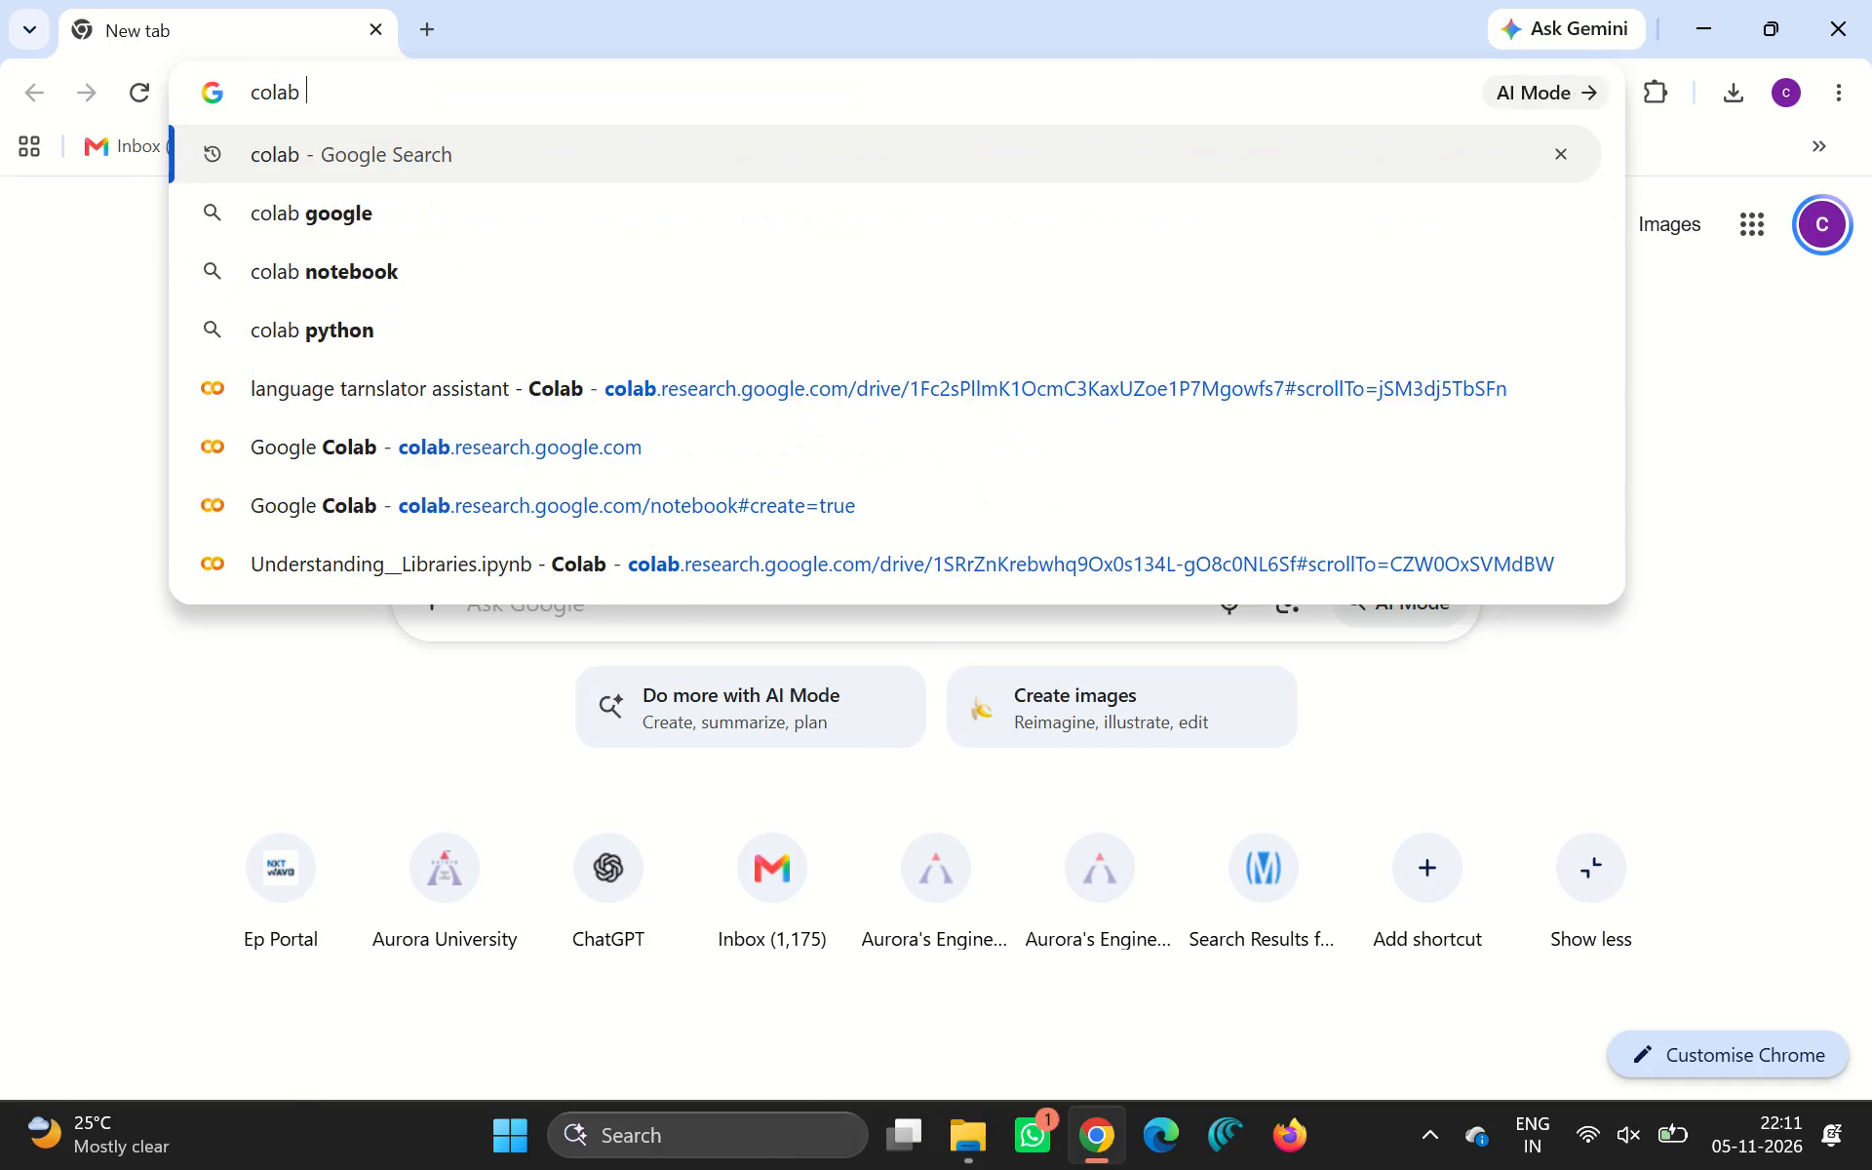
key(Return)
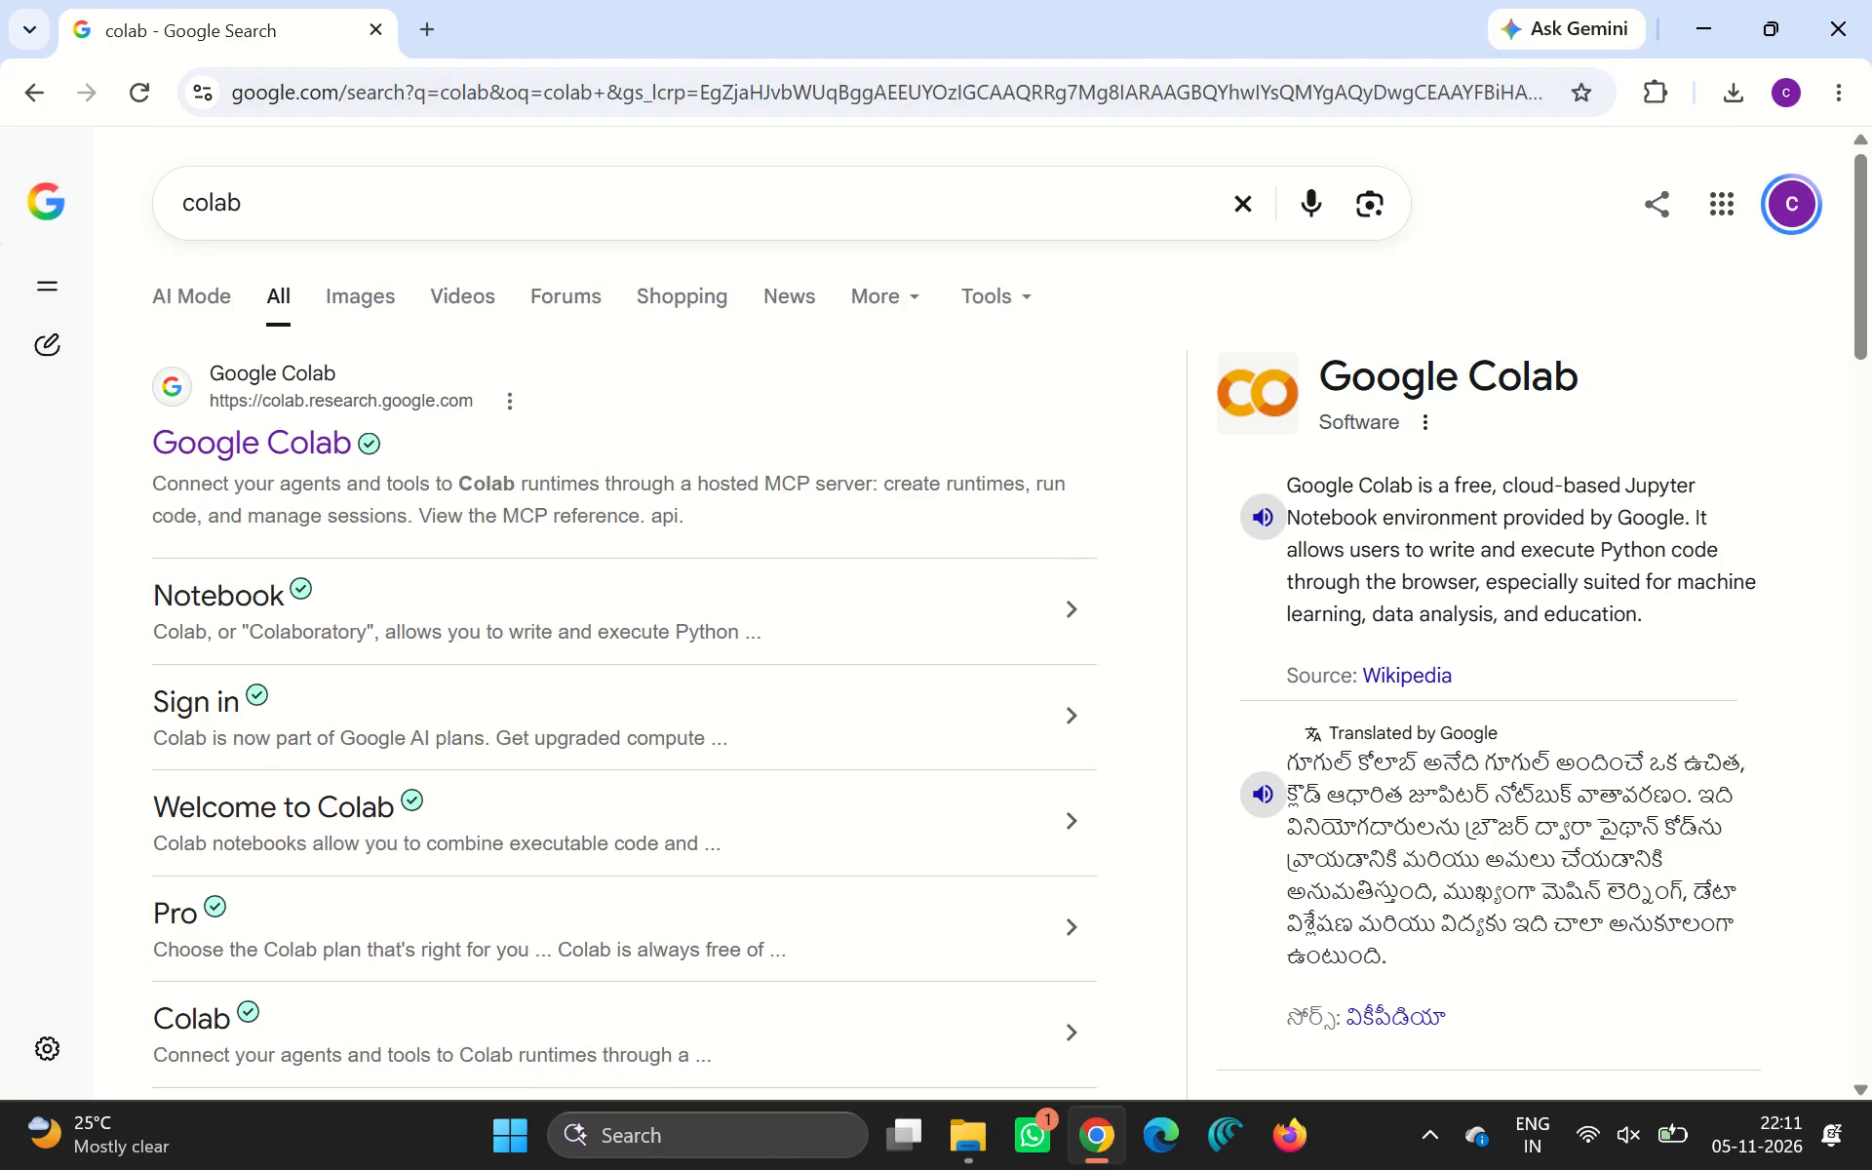
click(313, 440)
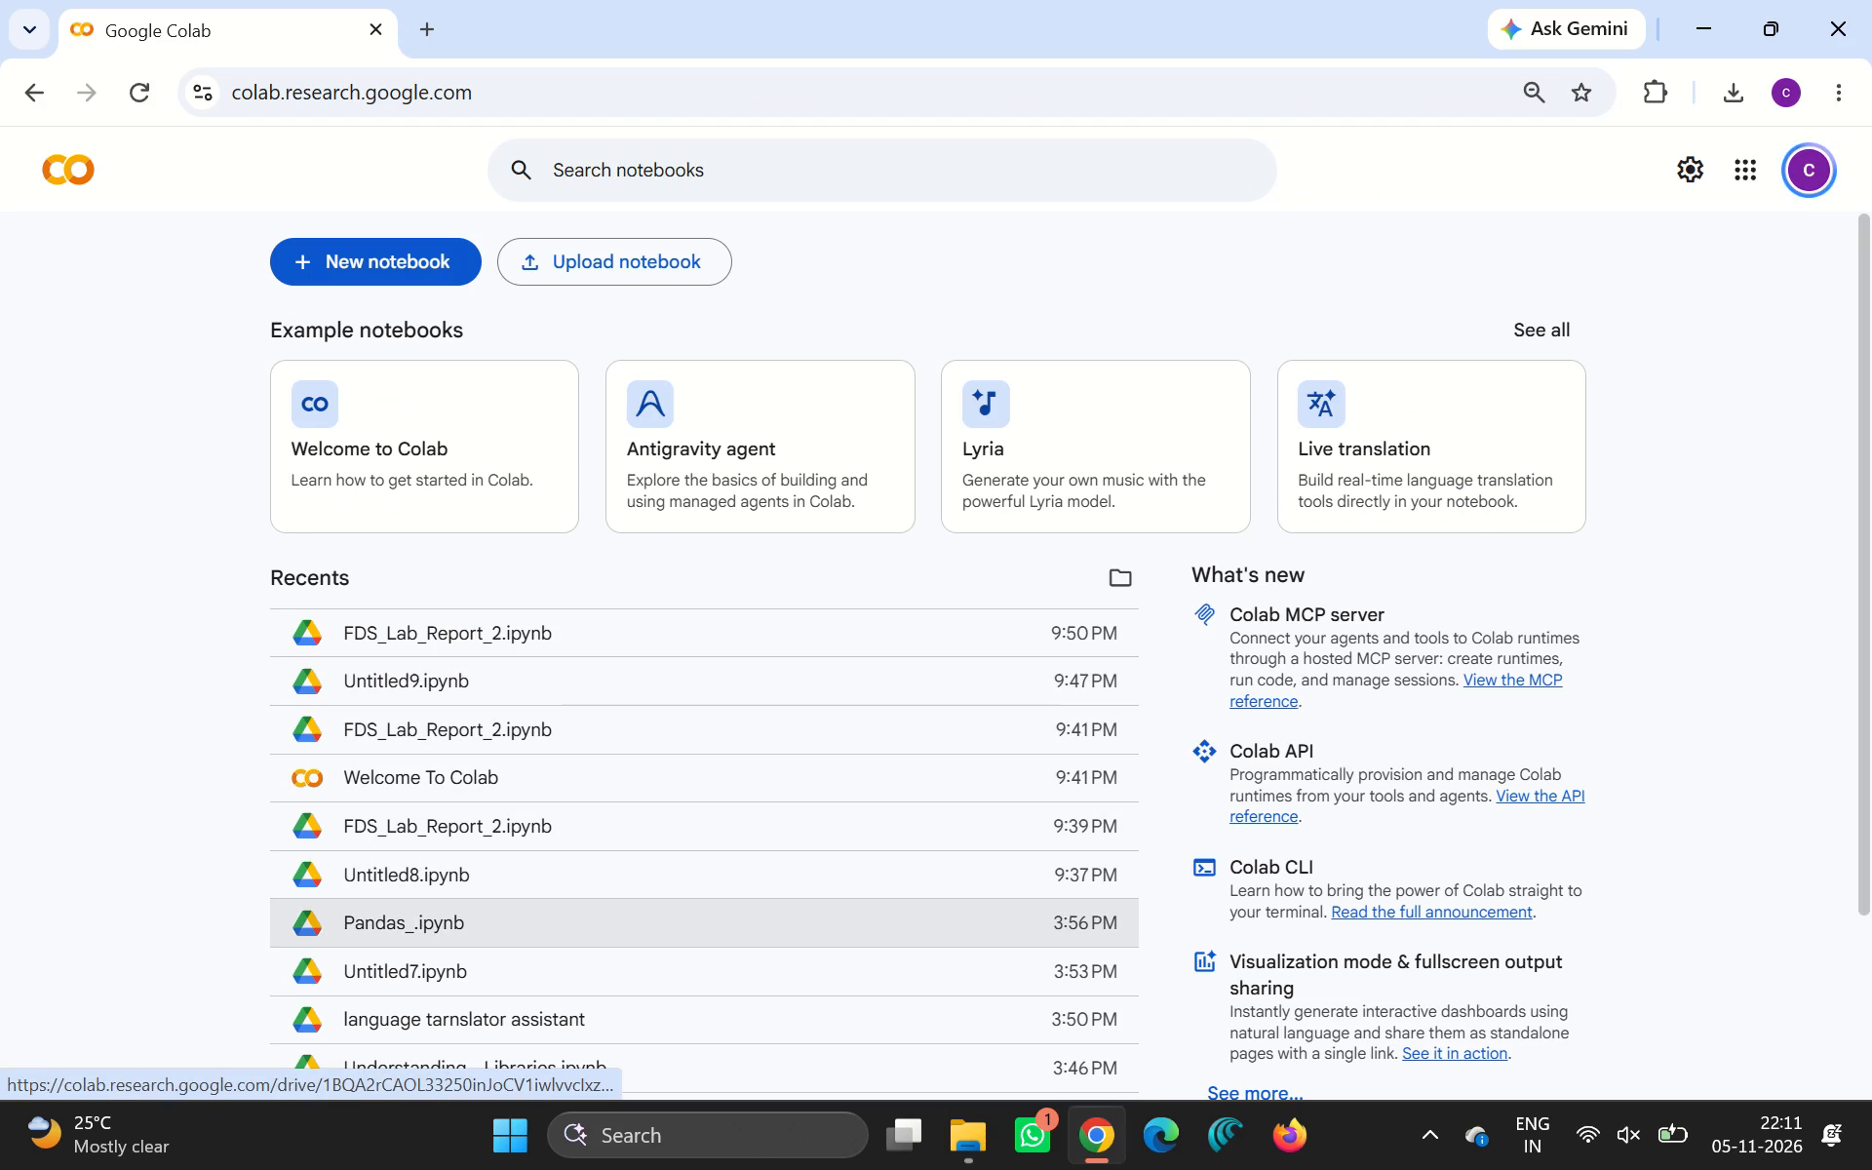
Open the recent notebook Pandas_.ipynb and look over its first cells and the df.info() output.
double_click(468, 908)
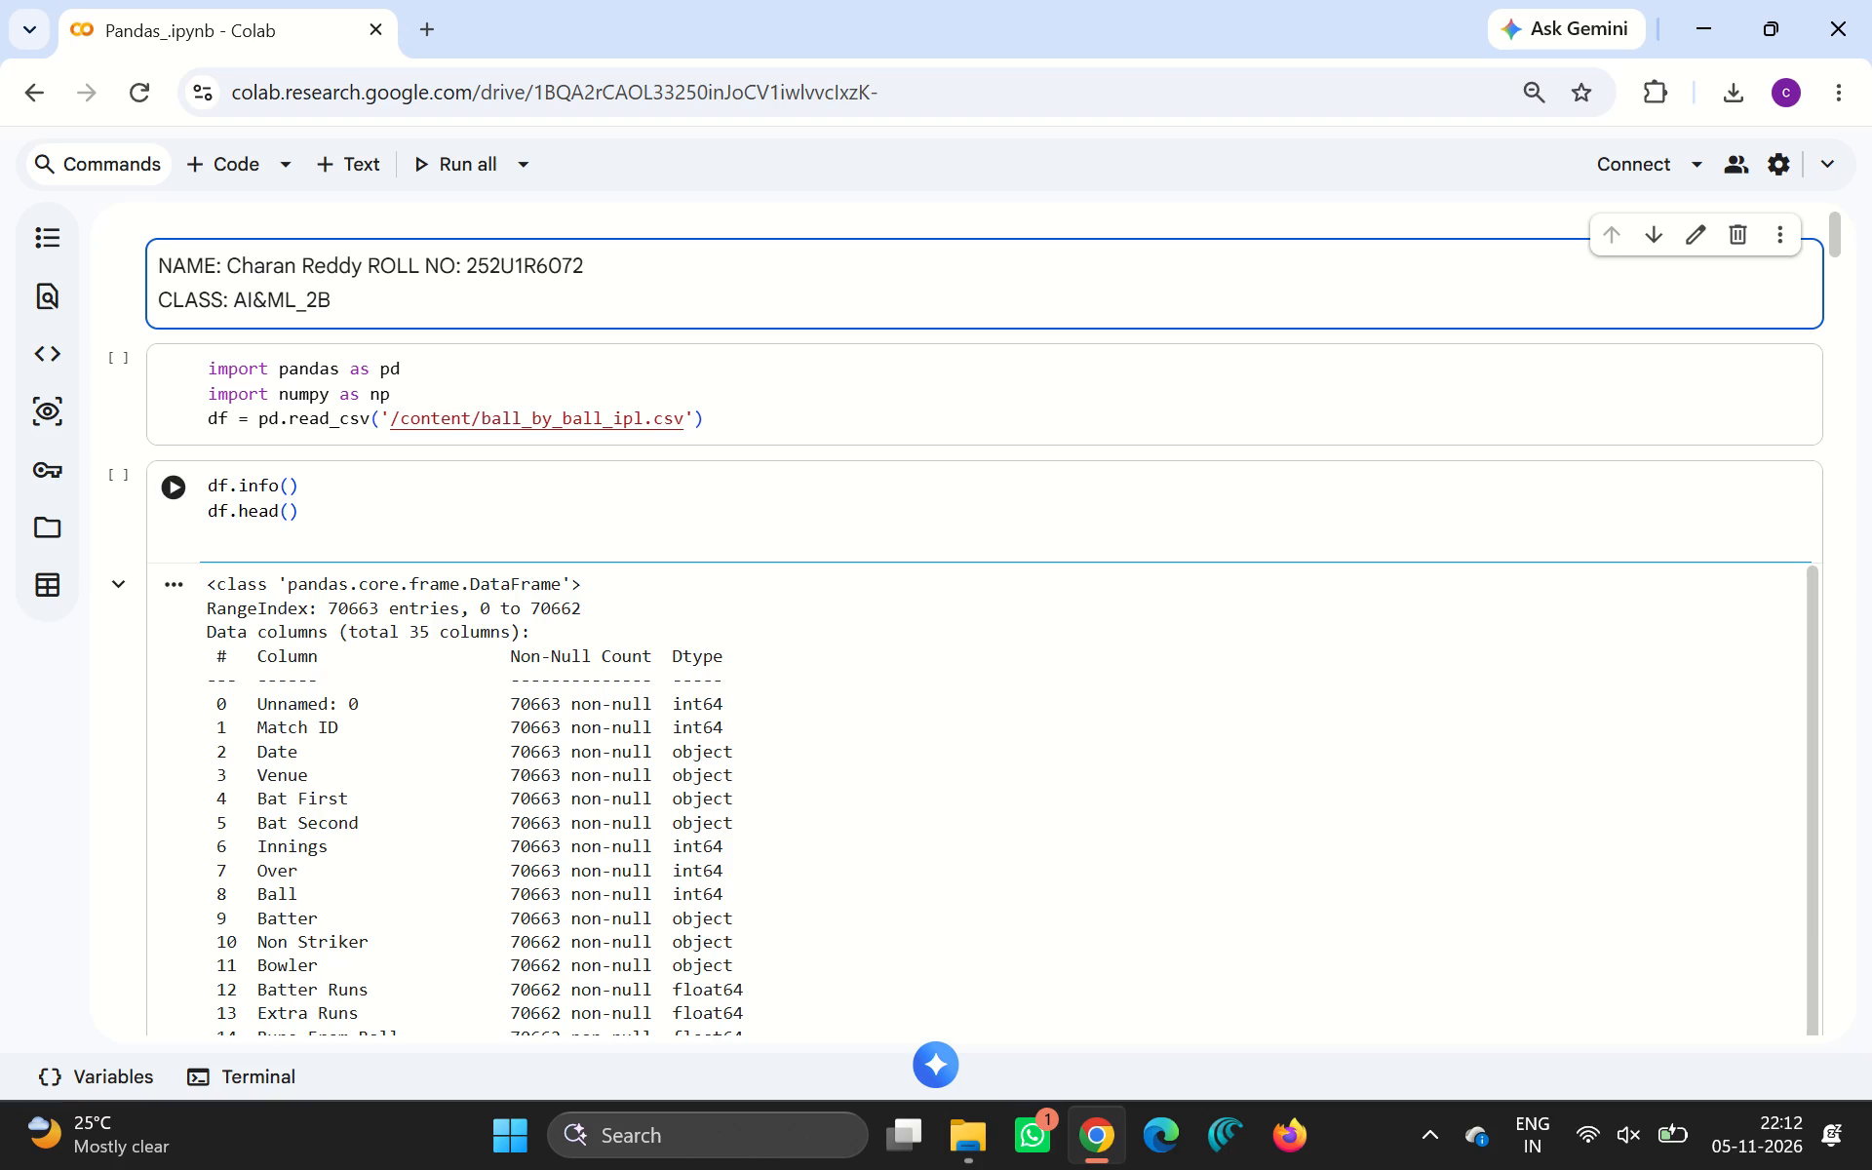
scroll(310, 757, down, 2)
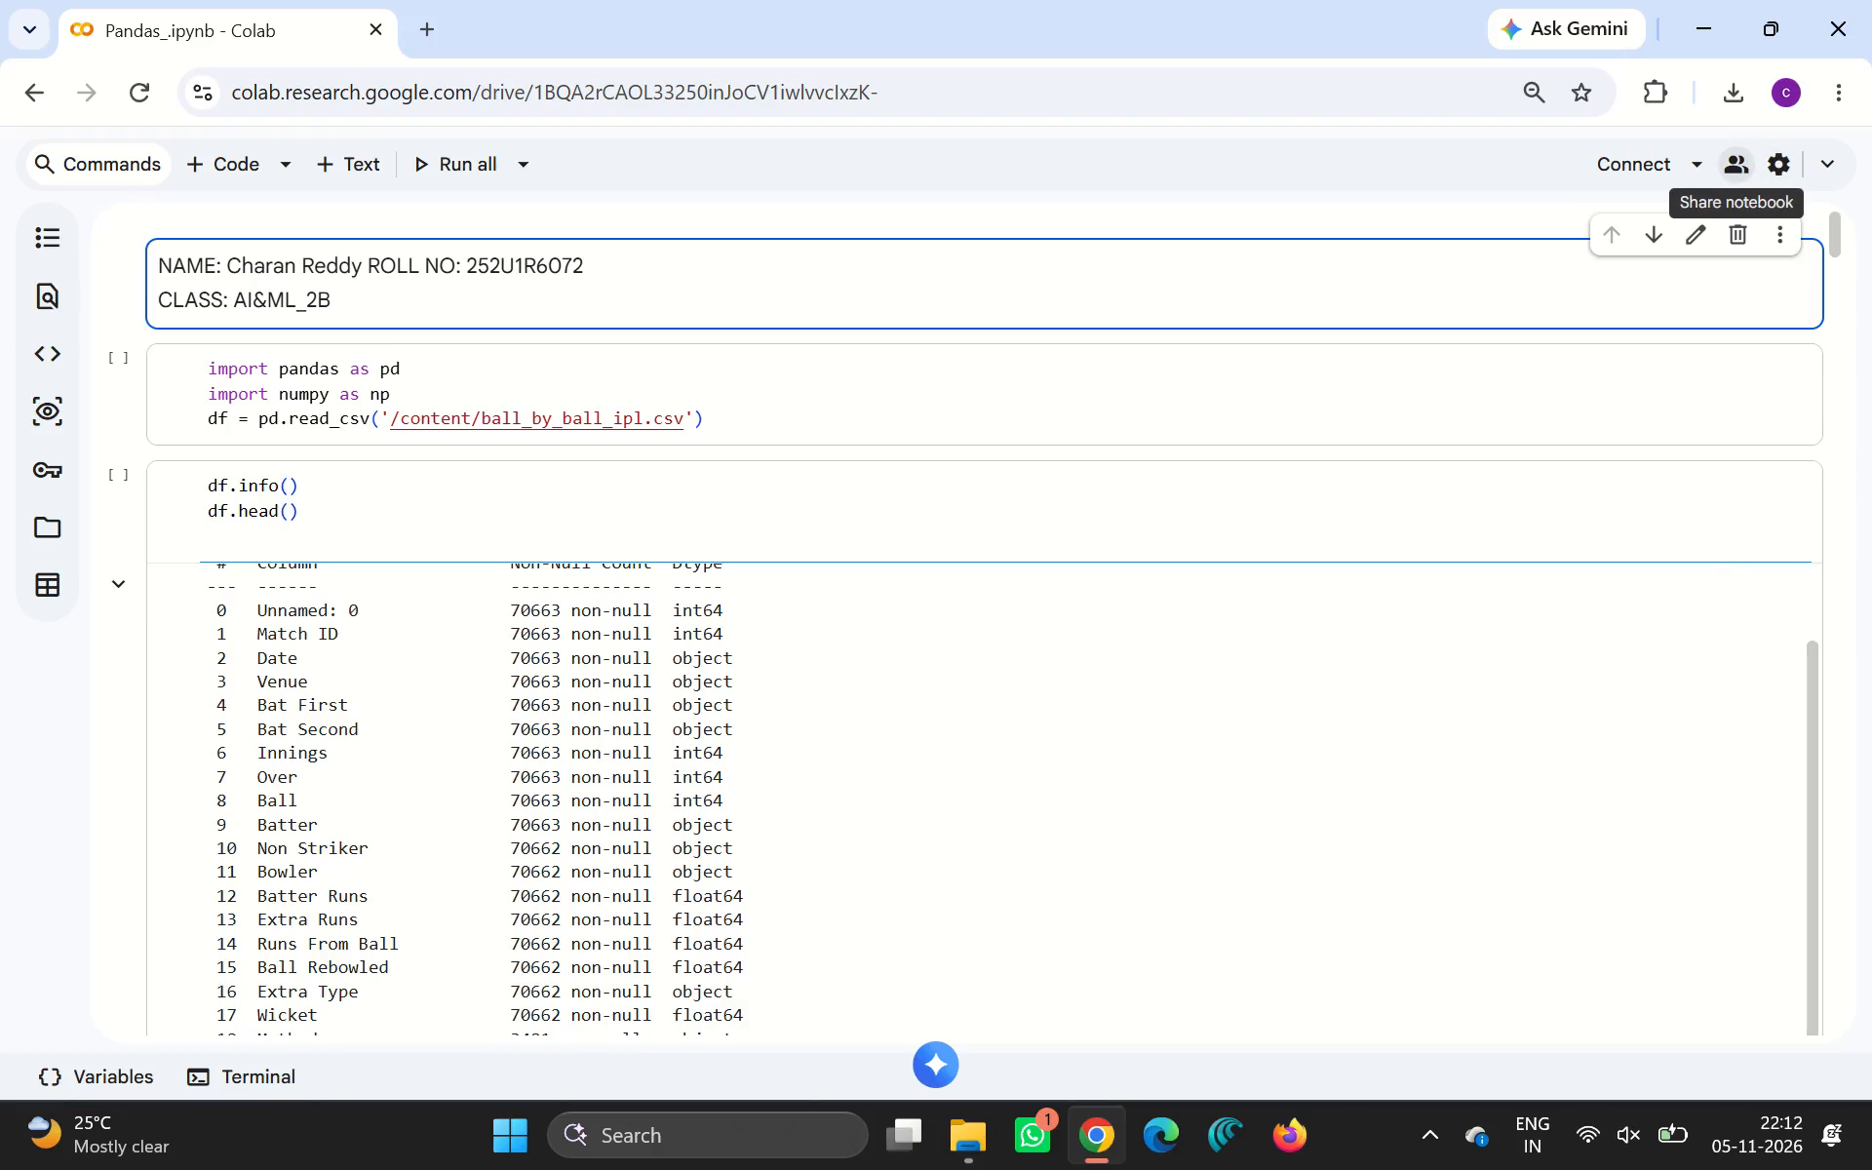
Open the sharing settings of the Pandas_.ipynb notebook and bring up its general access options.
click(1690, 152)
click(1785, 294)
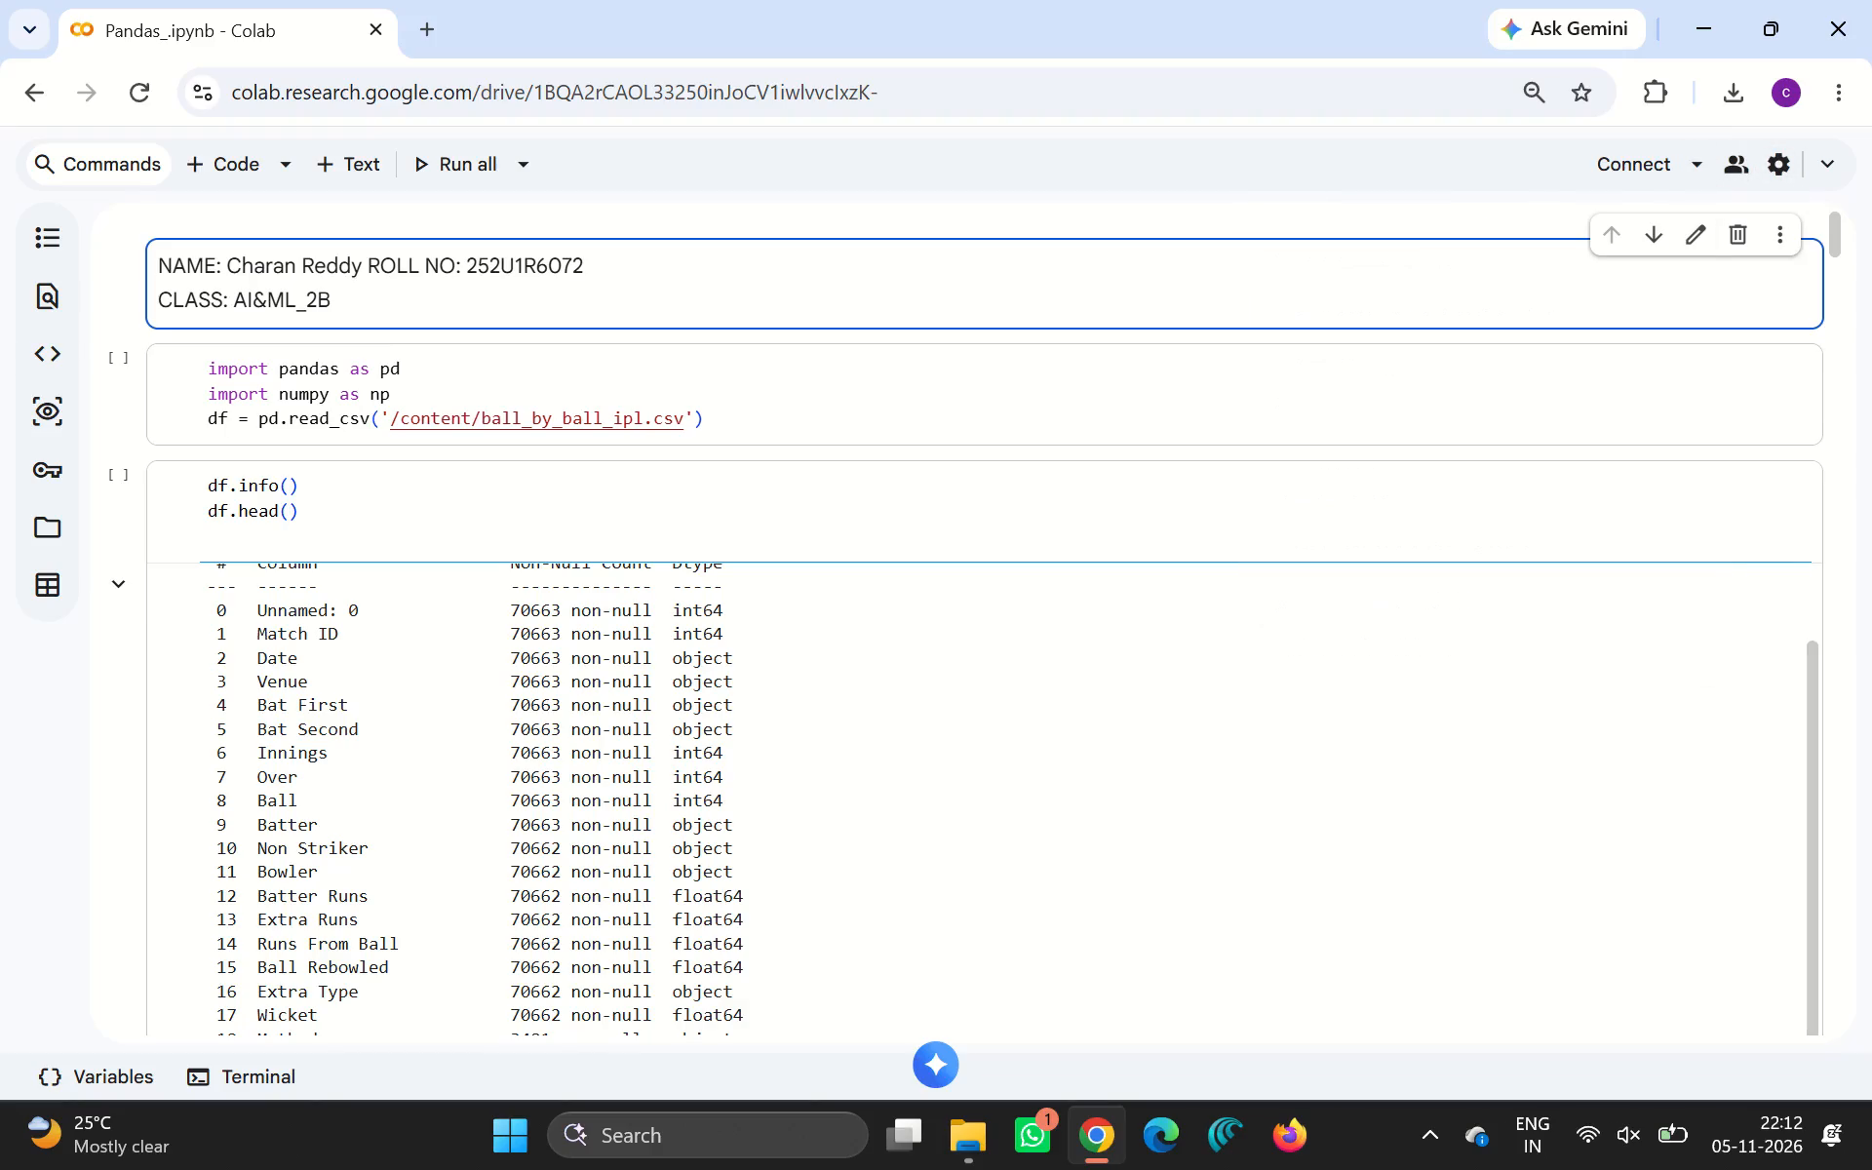
click(1744, 166)
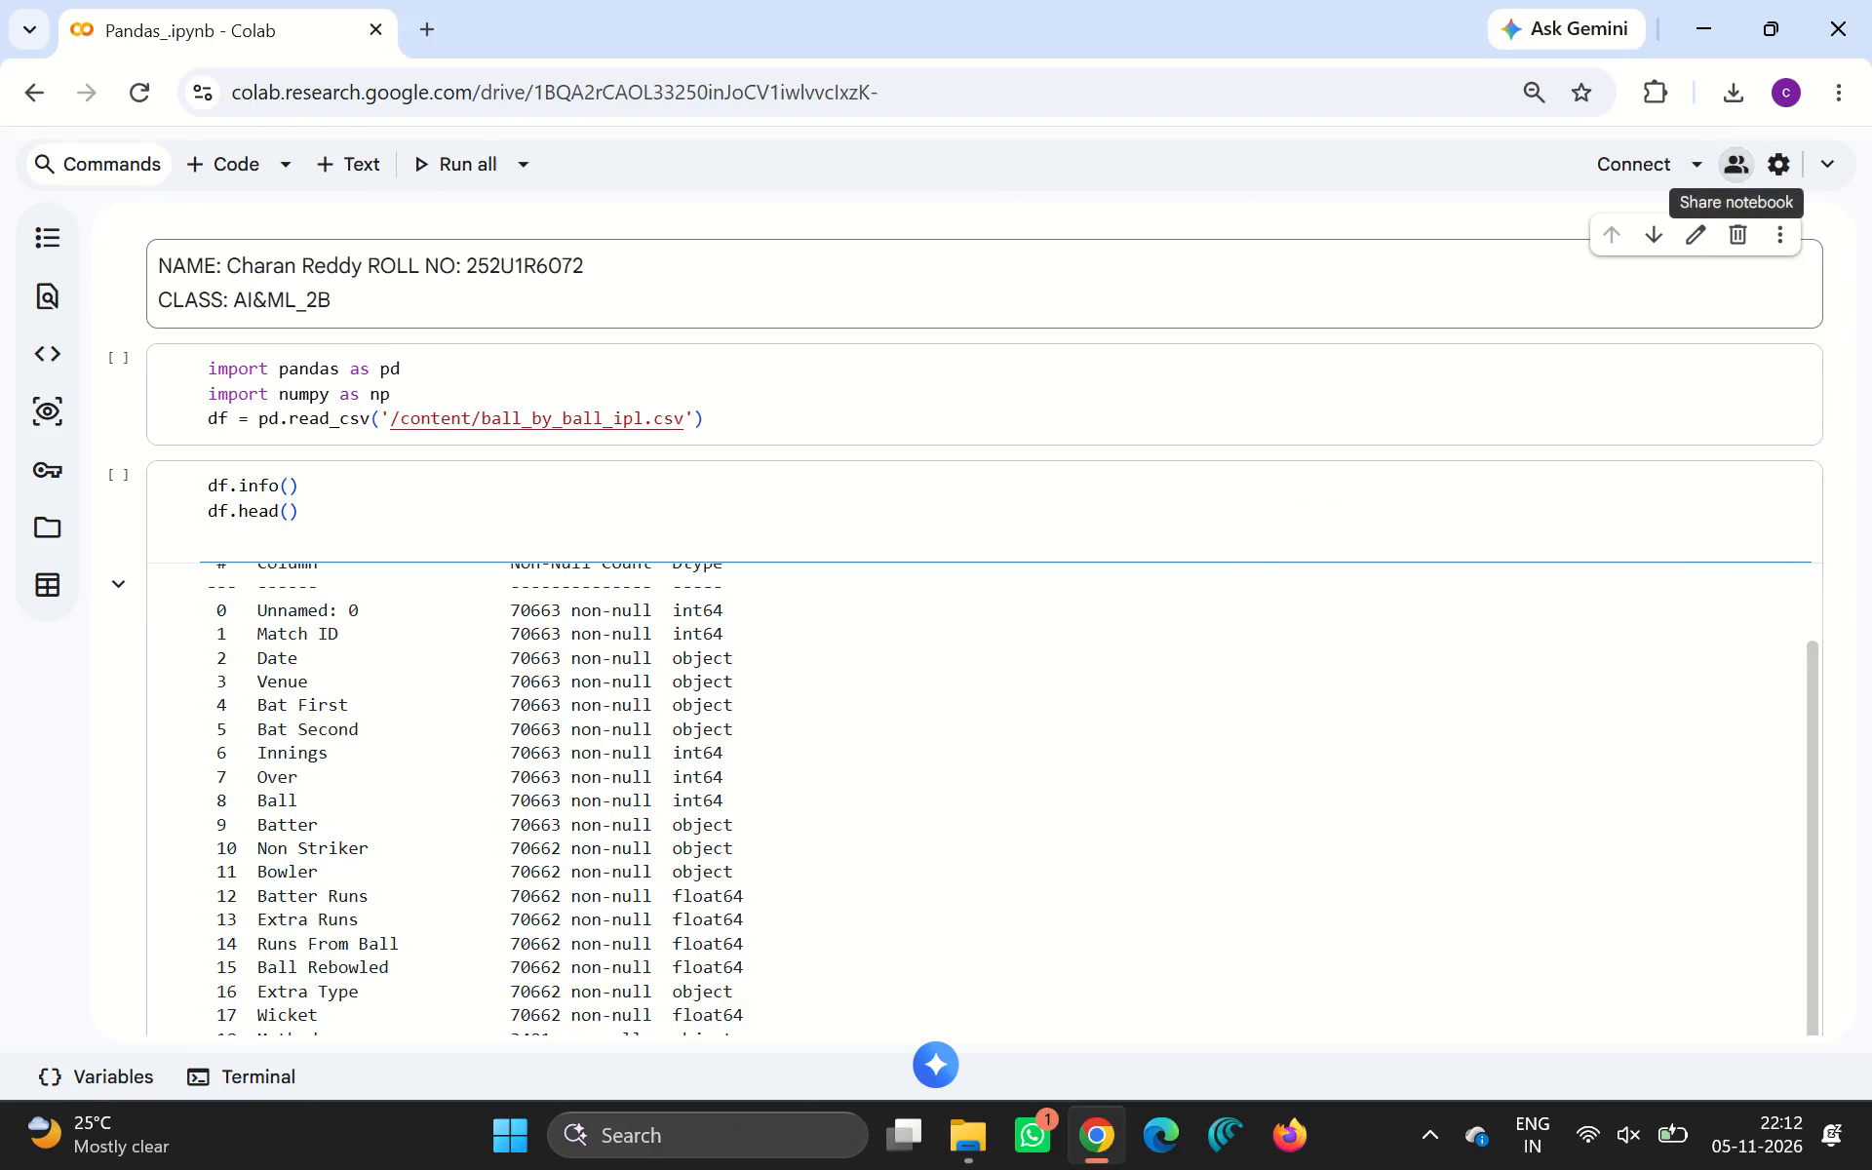
click(1744, 166)
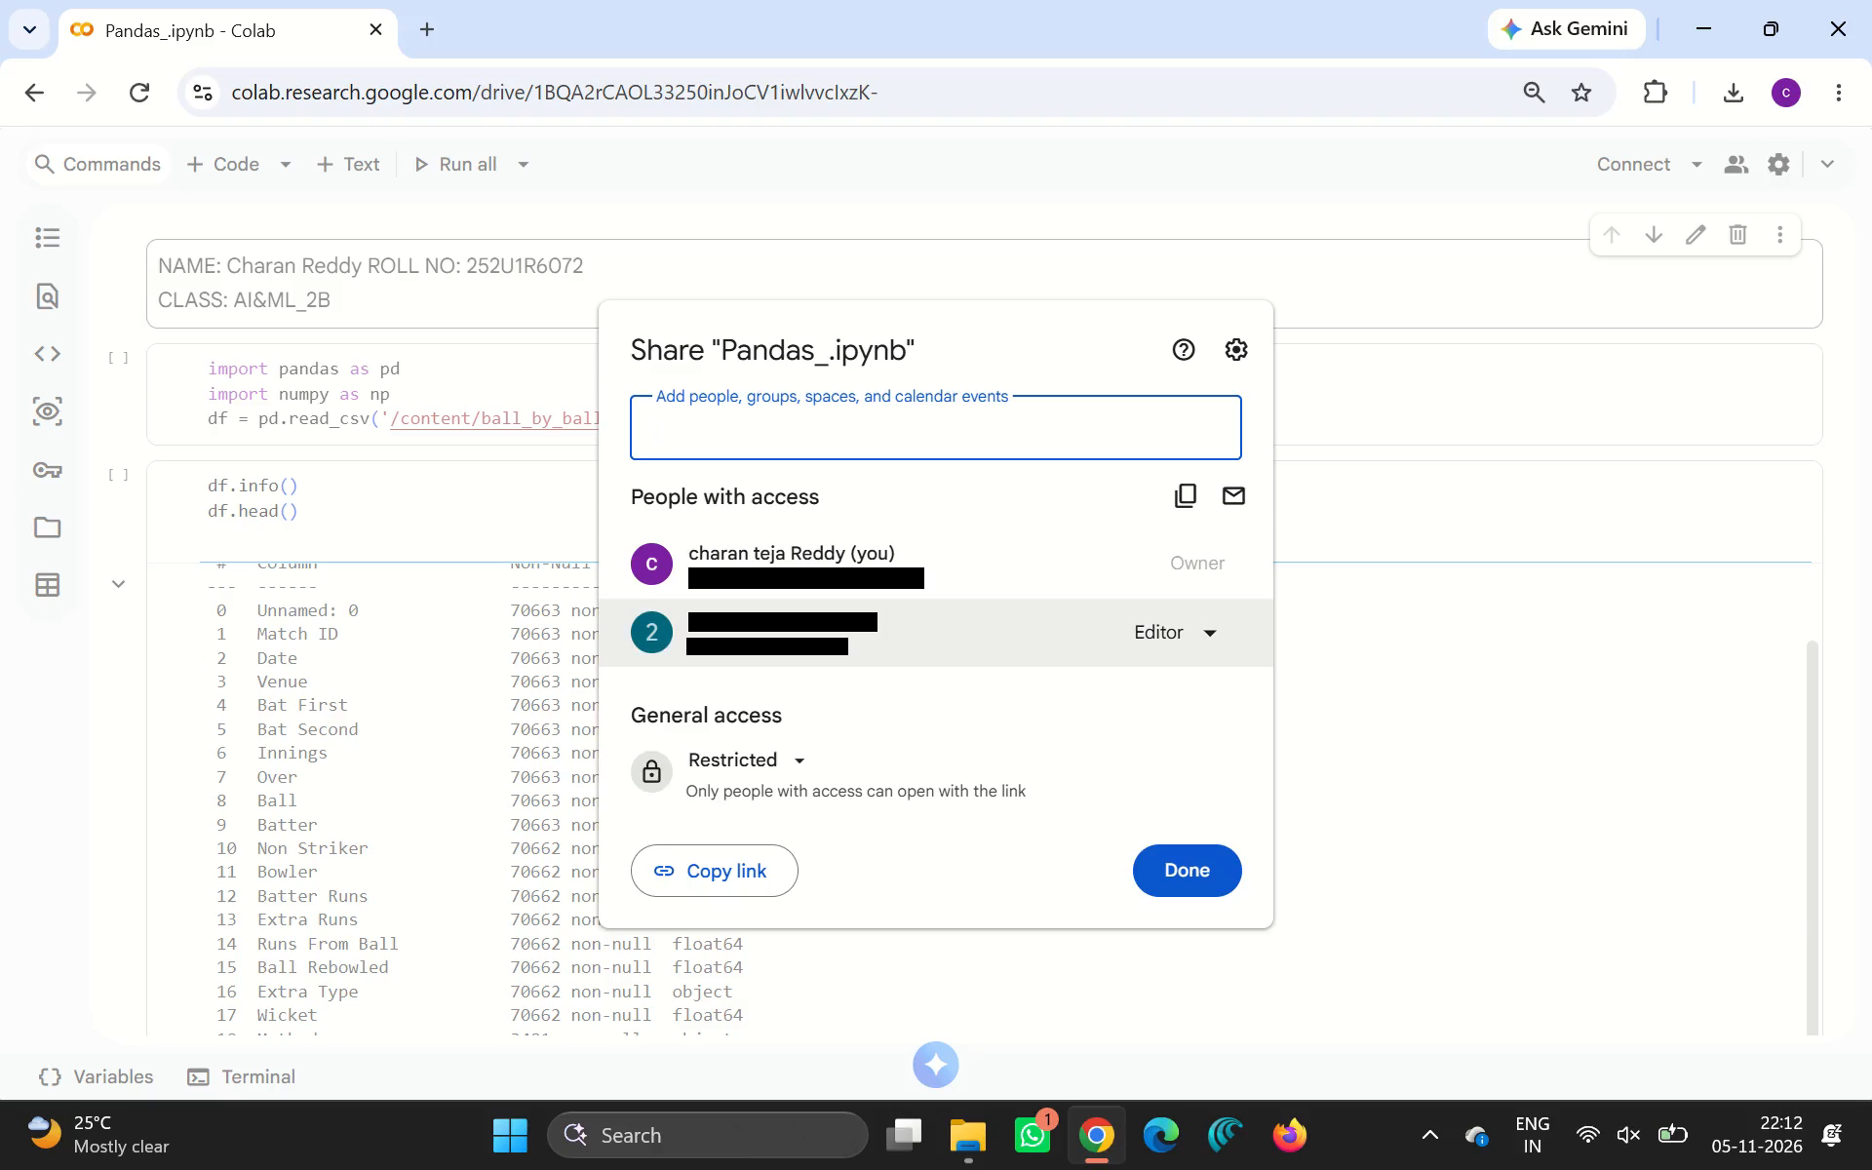
click(873, 766)
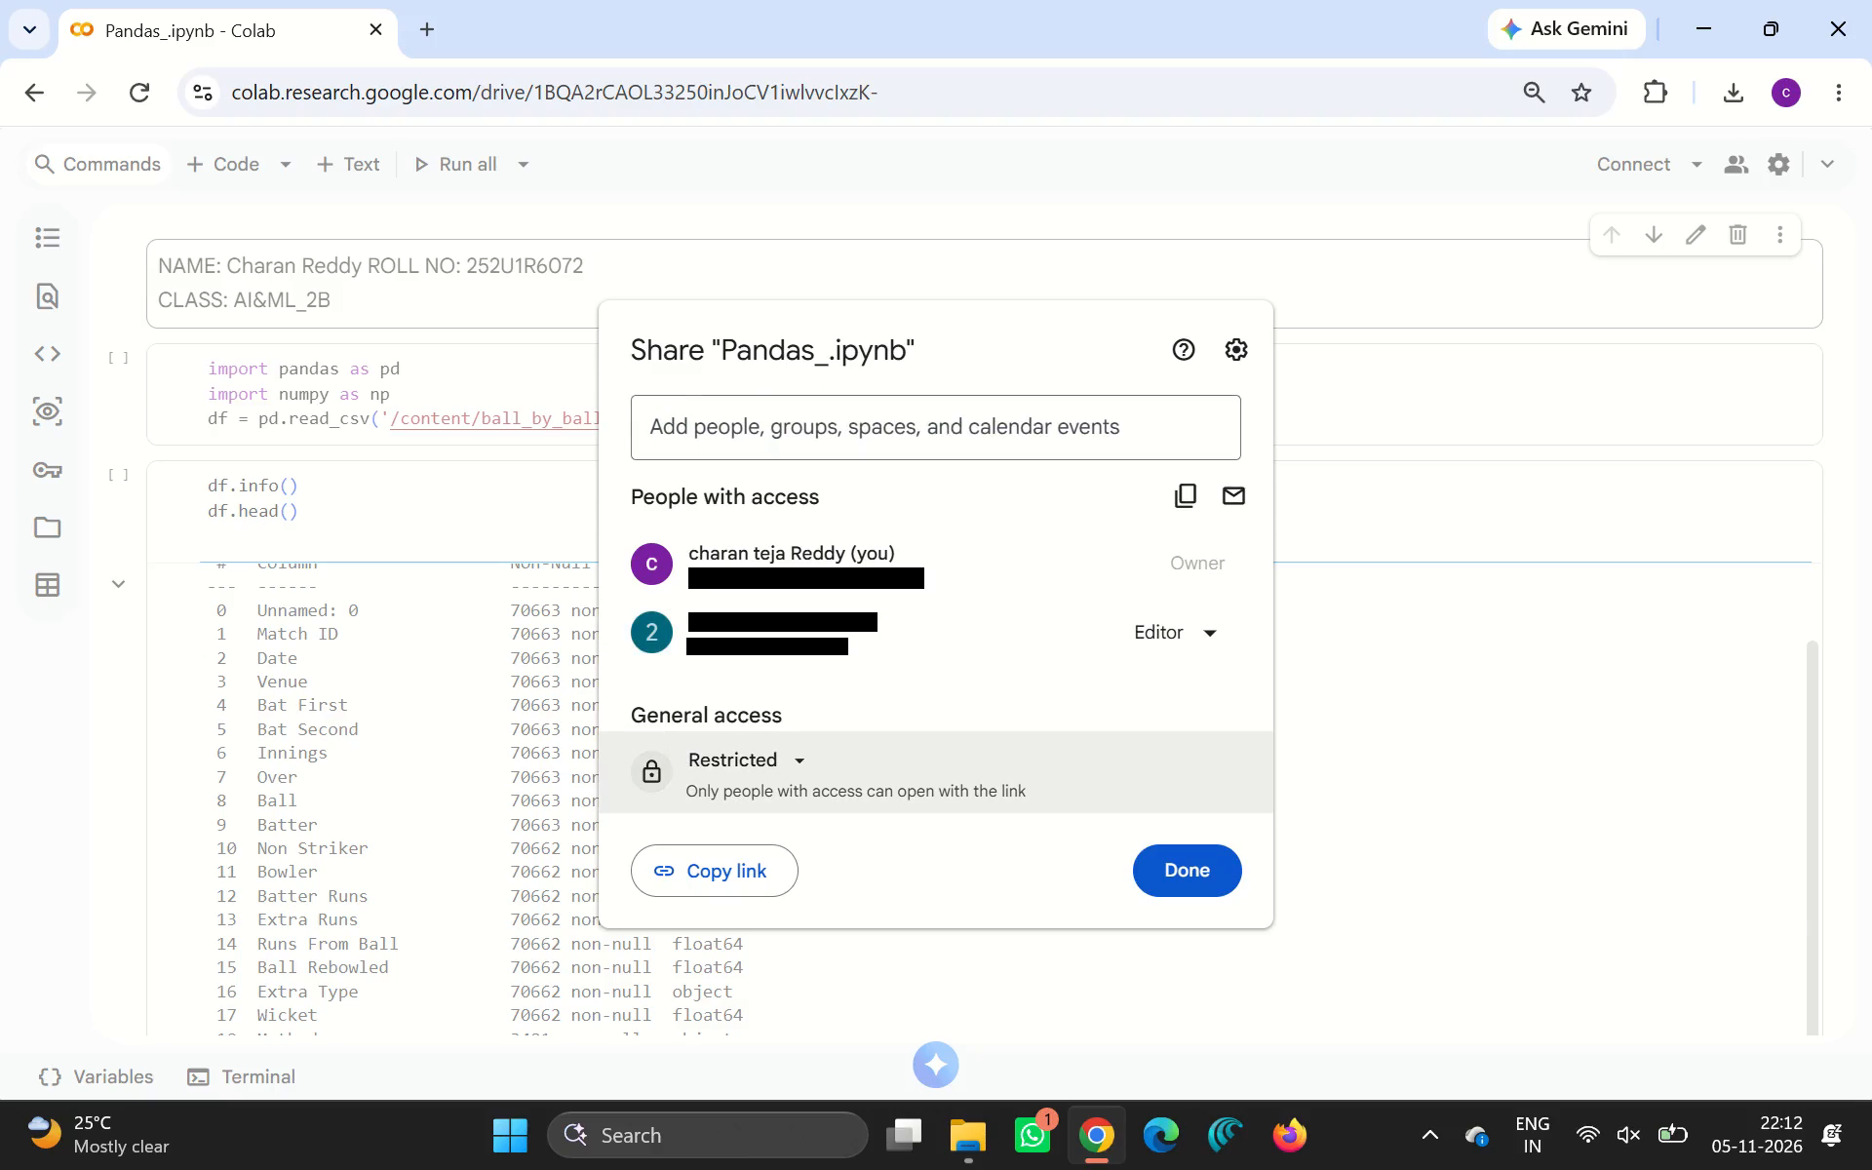
click(783, 750)
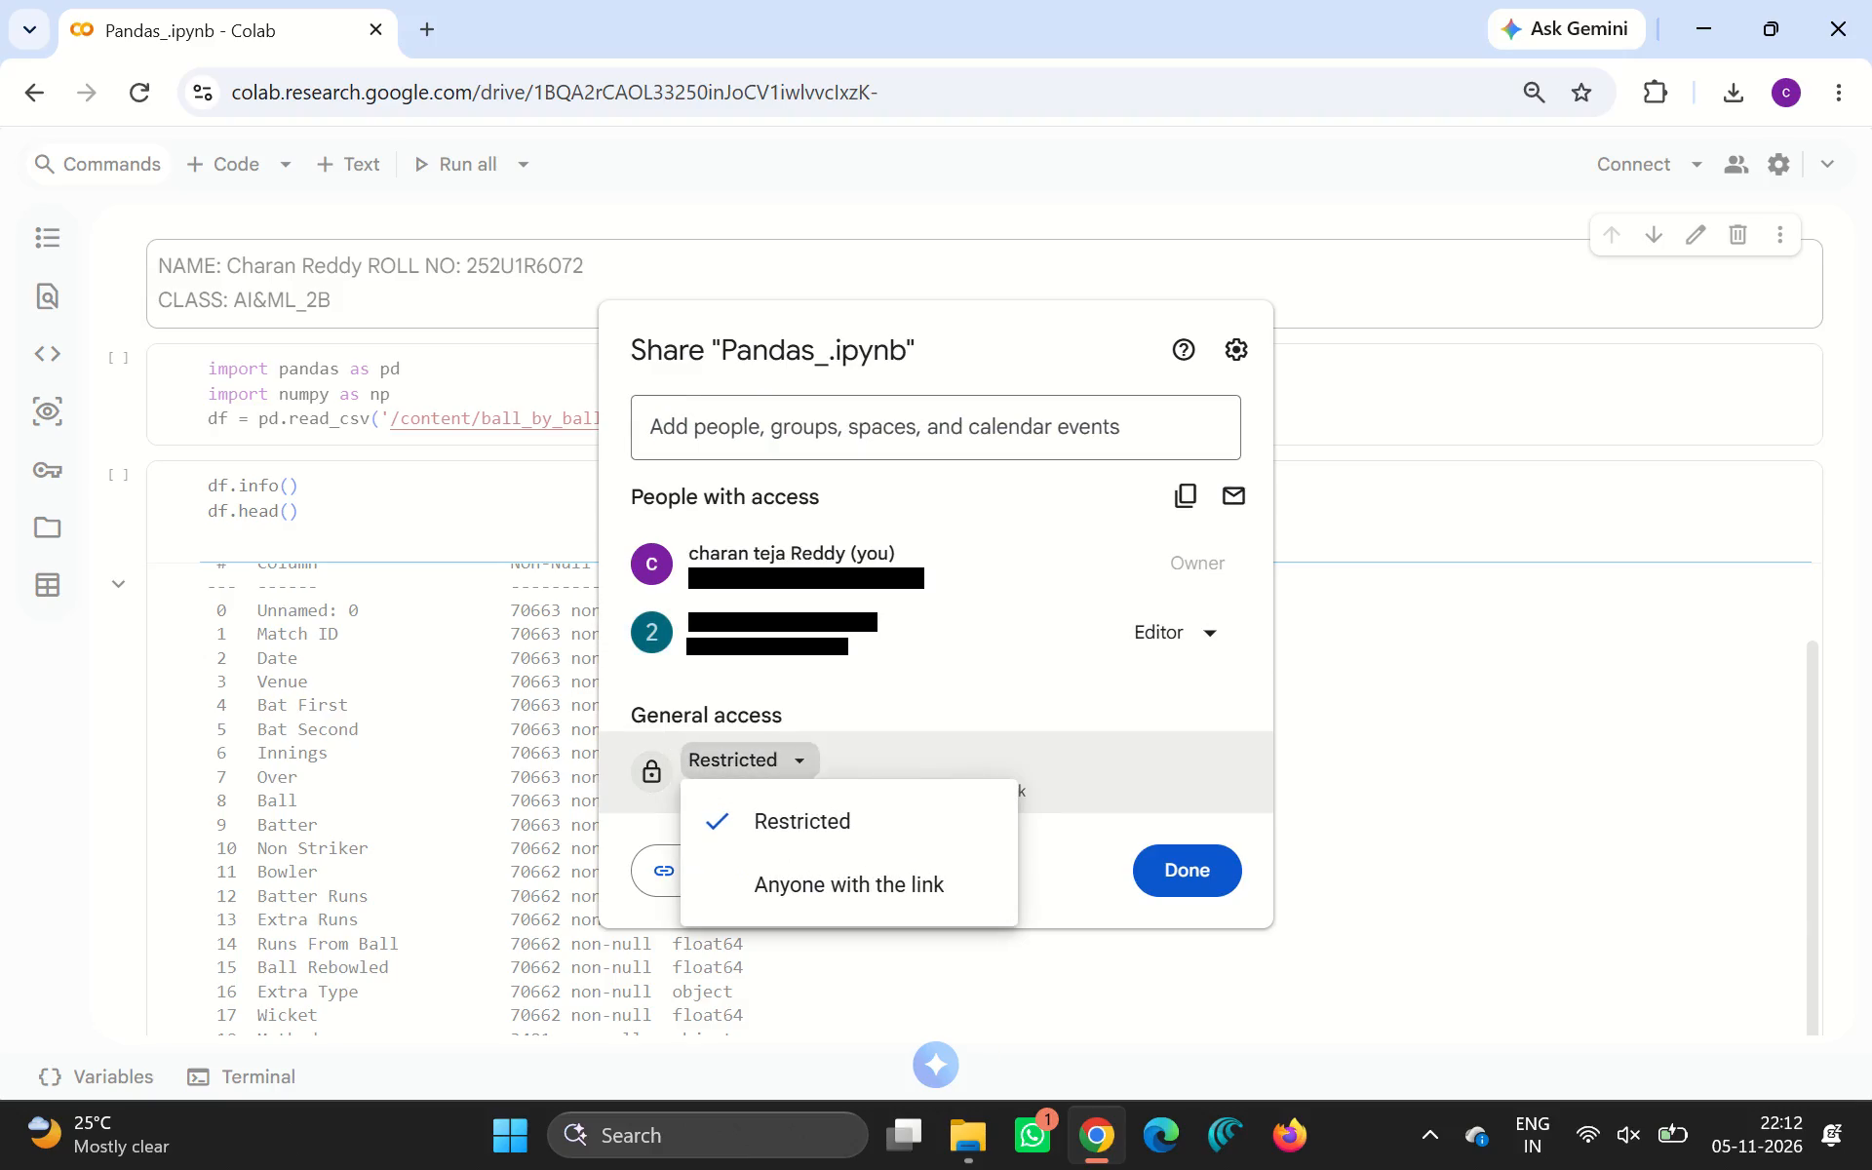
Set the general access of Pandas_.ipynb to Anyone with the link and close the sharing settings.
click(826, 897)
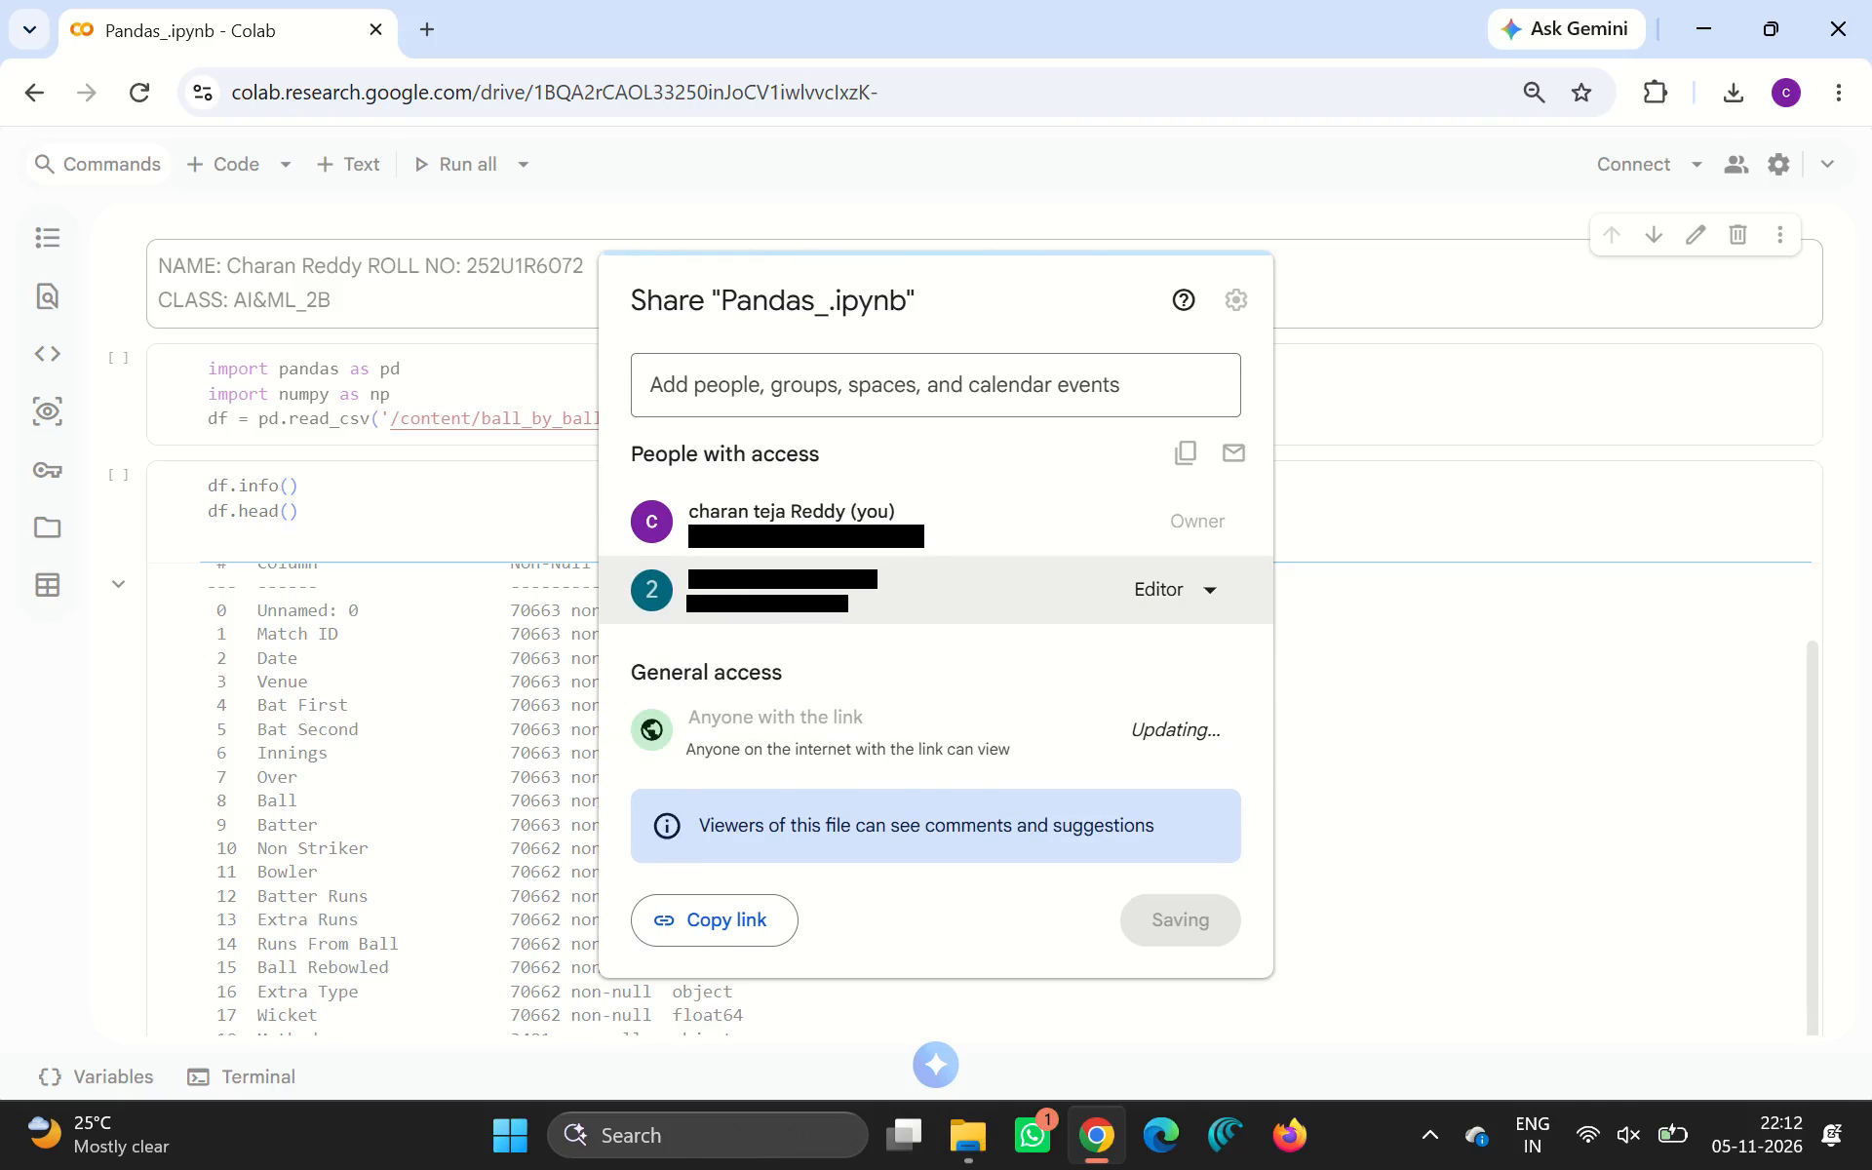
double_click(827, 587)
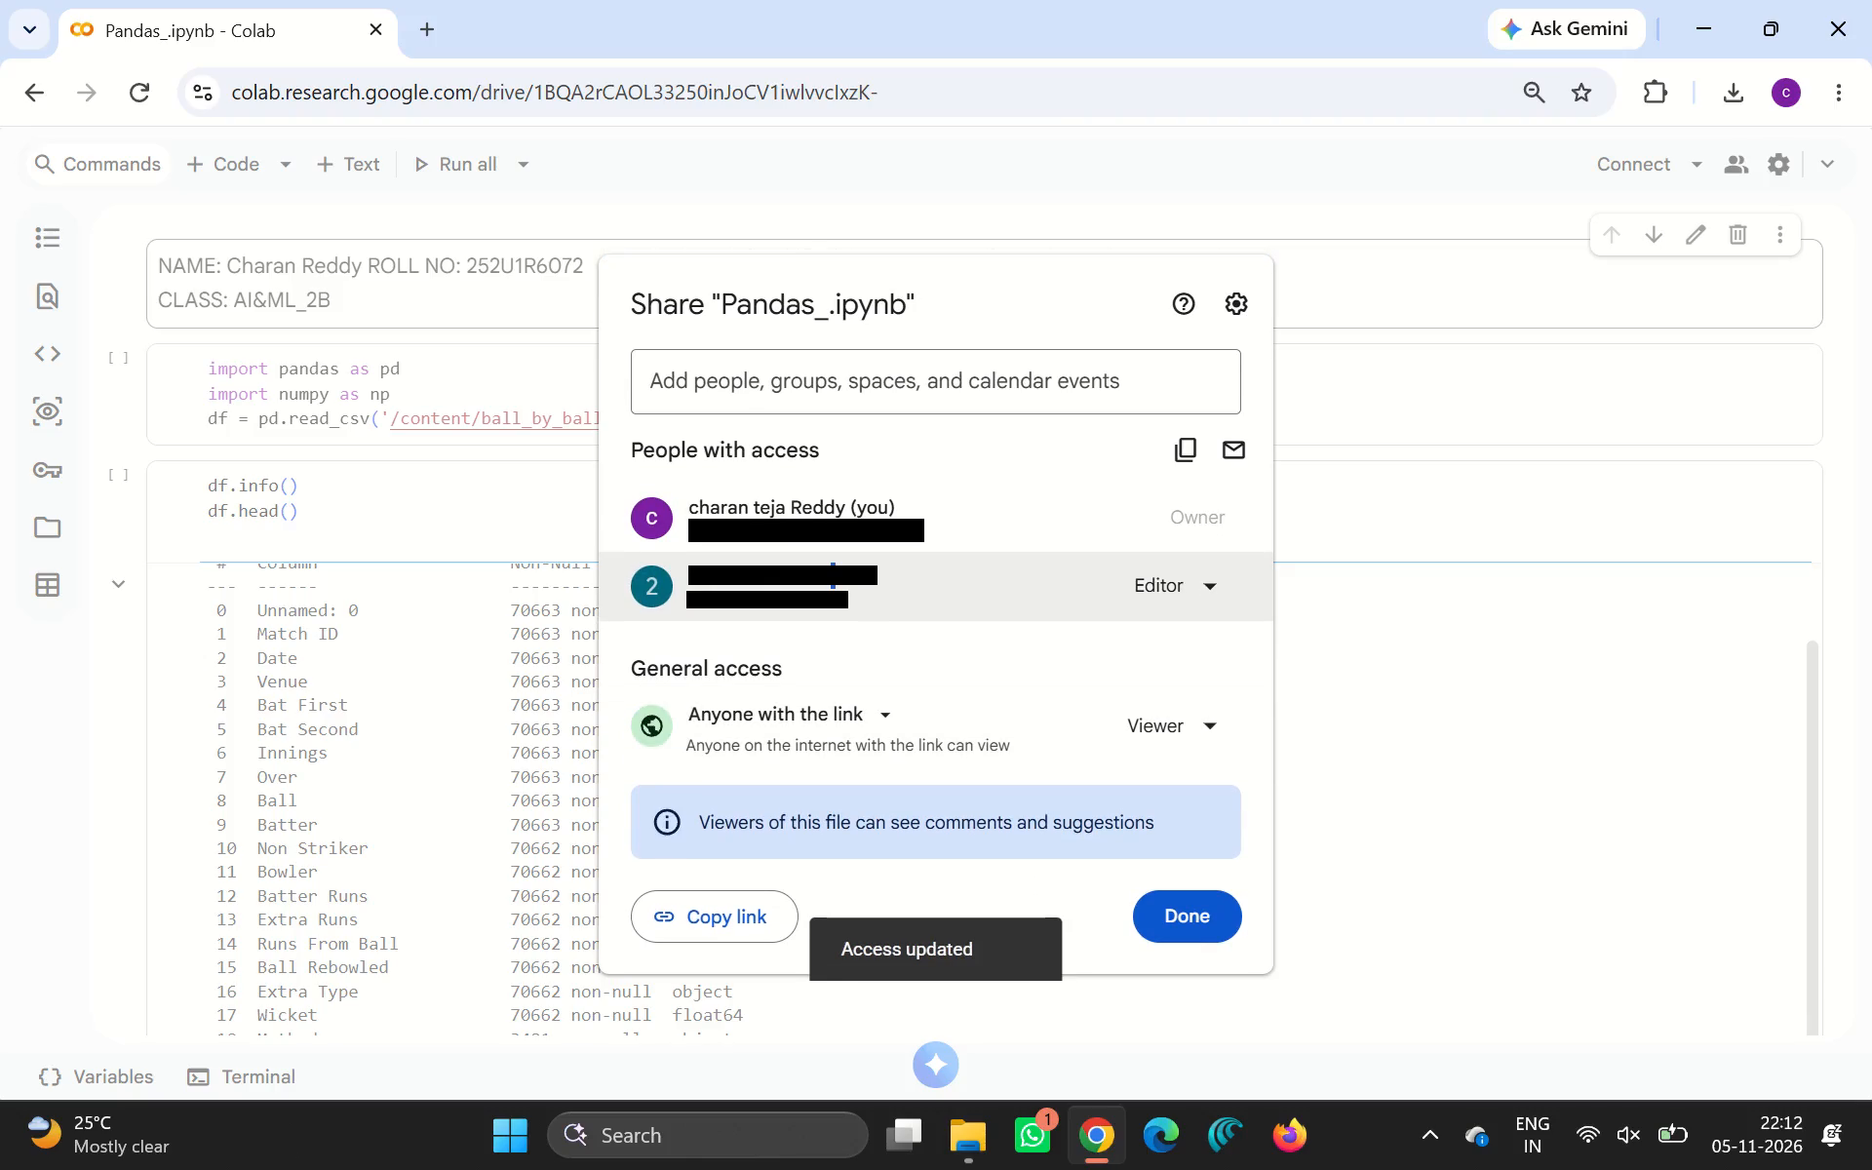
click(792, 555)
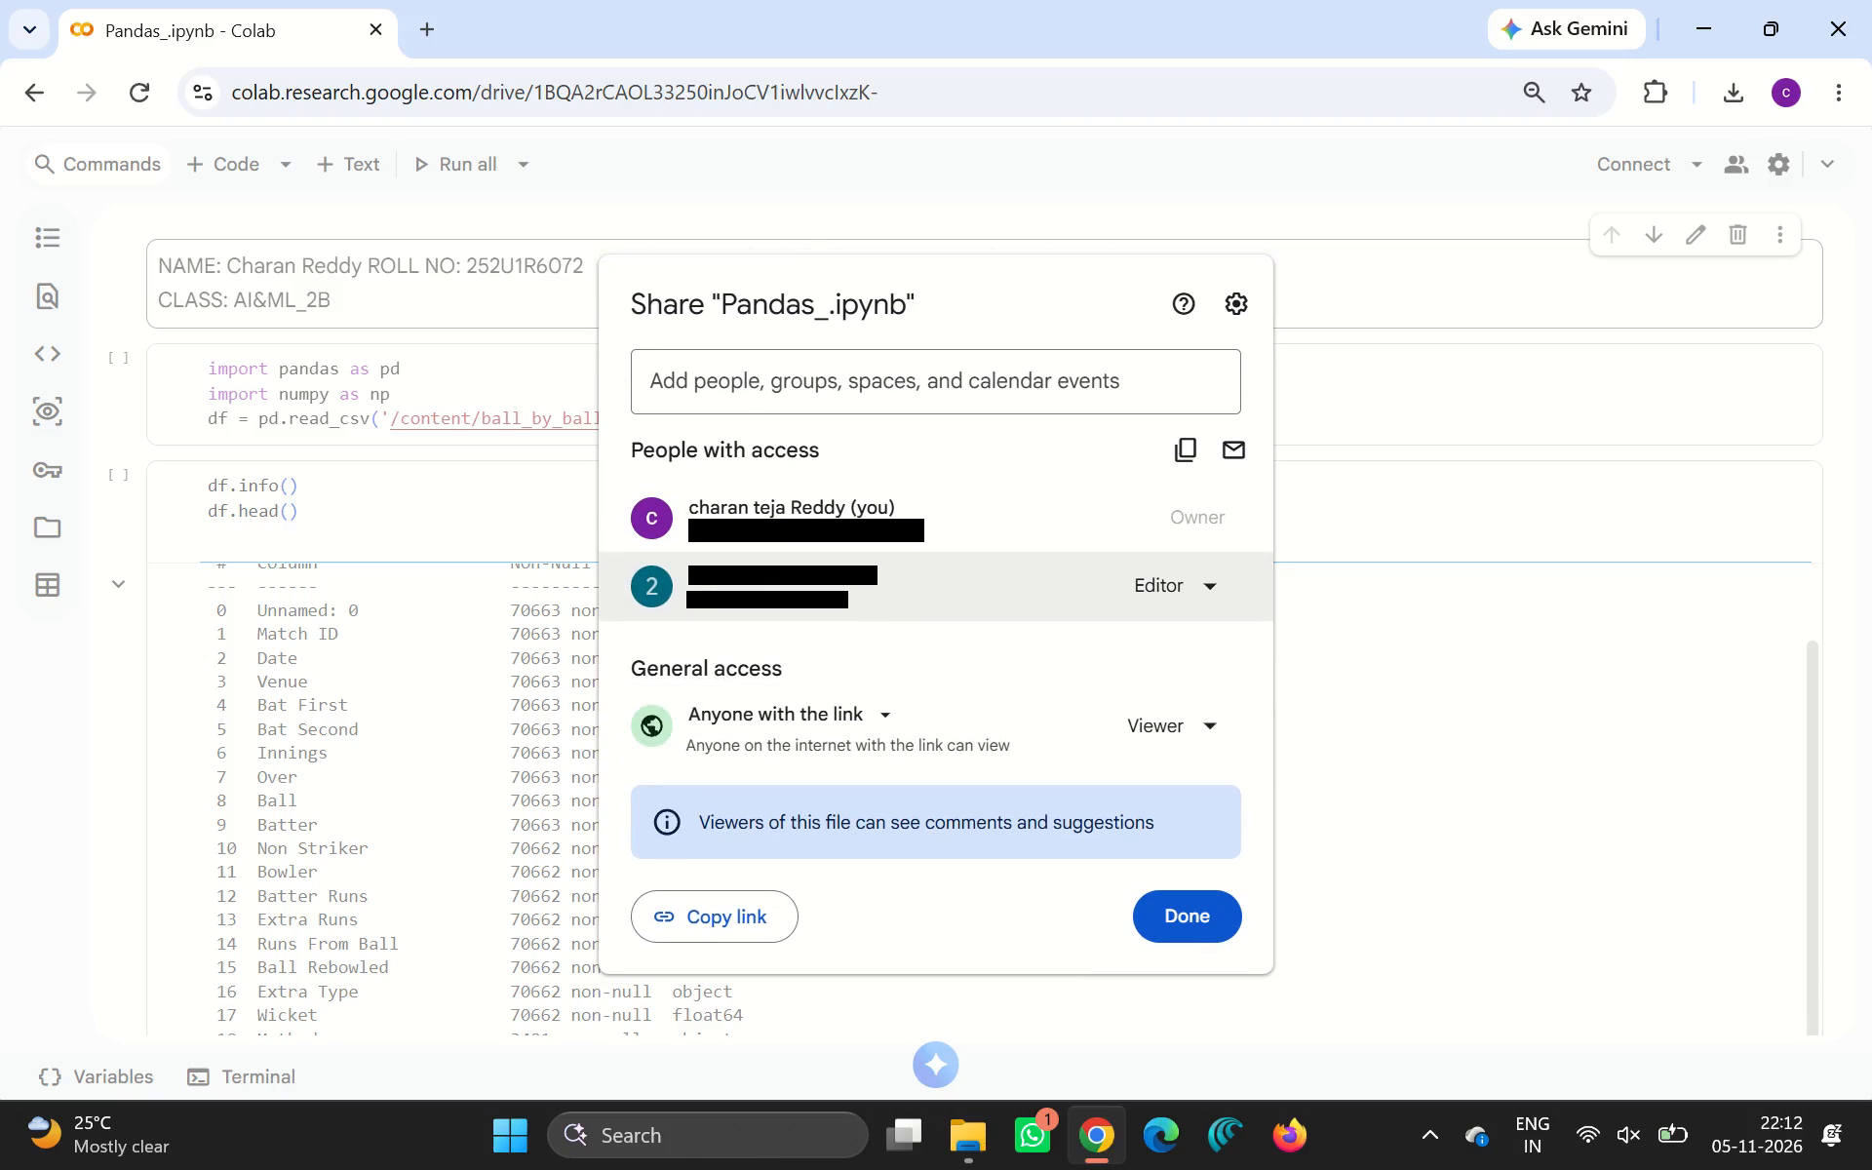
click(841, 585)
click(1172, 922)
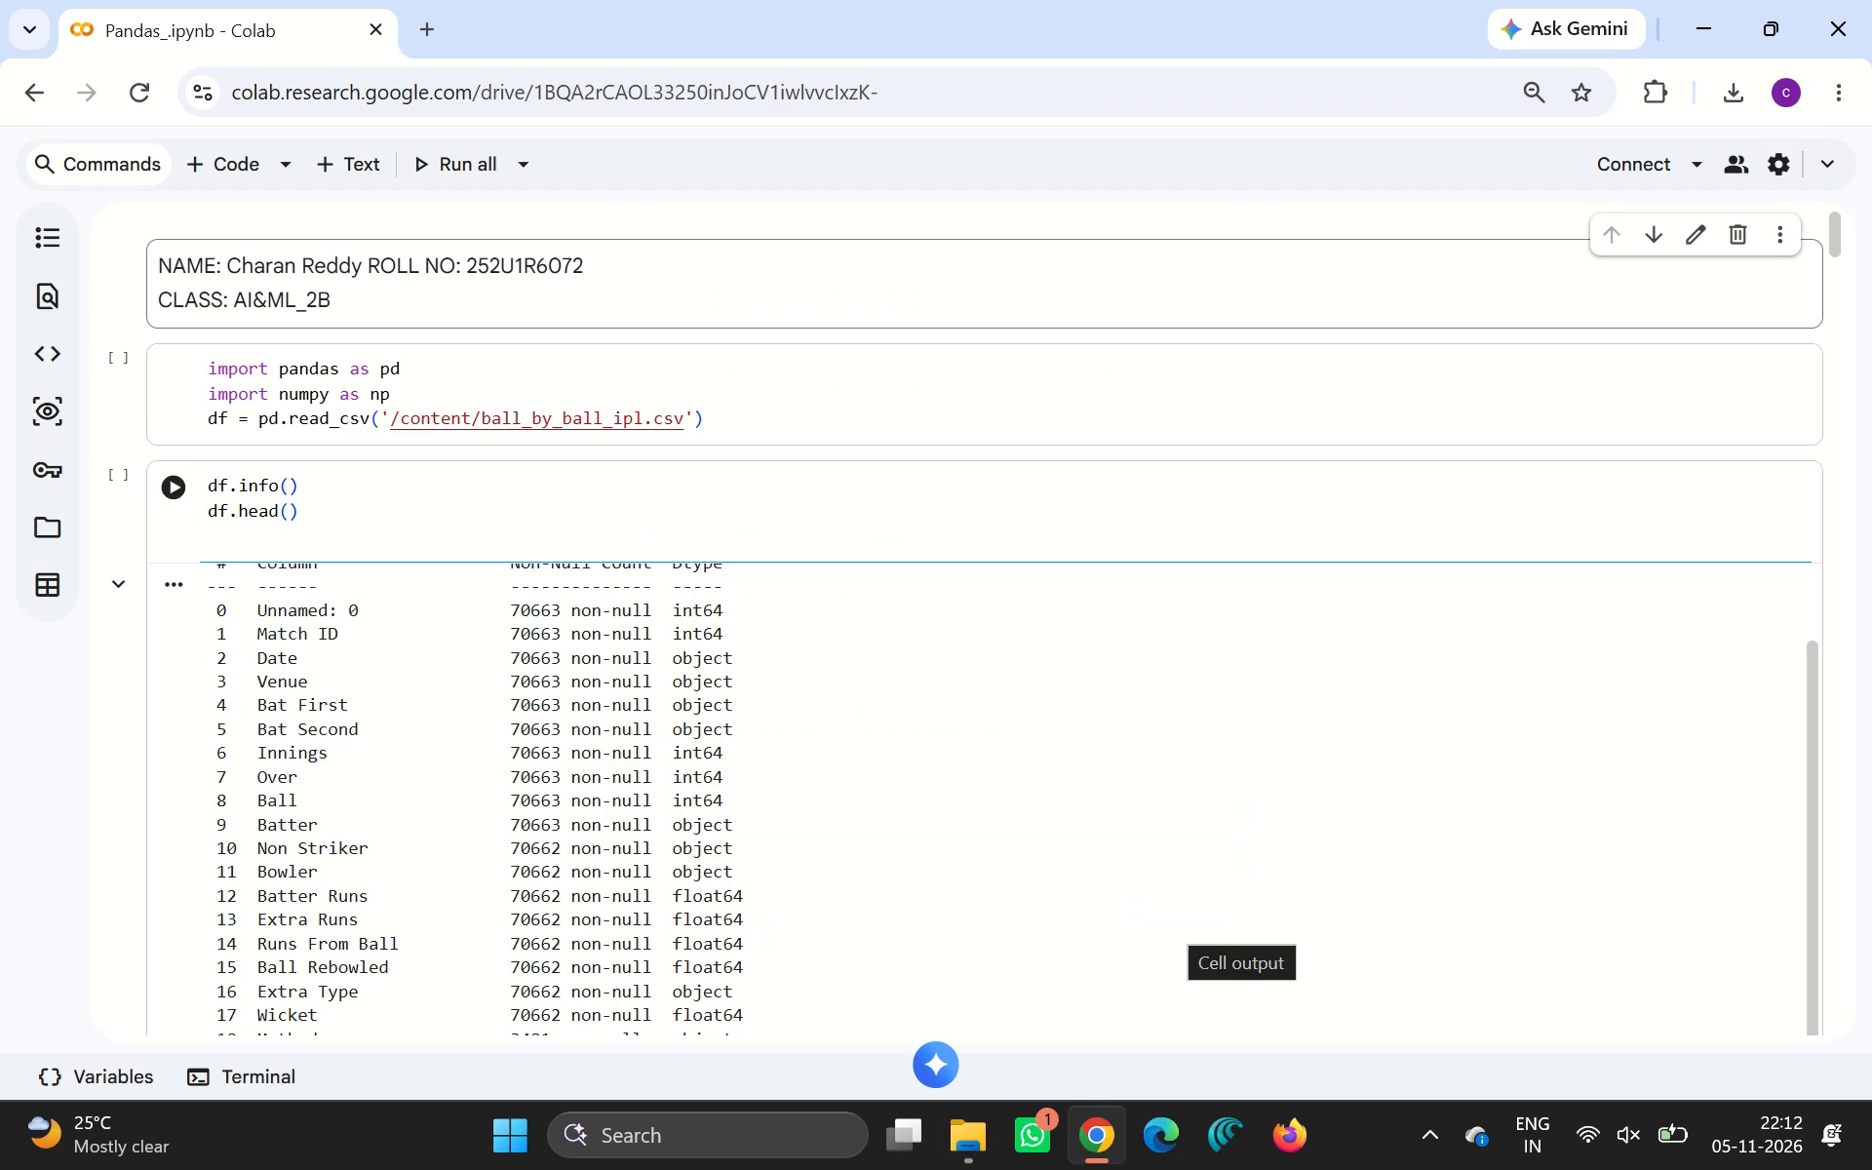
Open a new Chrome tab alongside the Pandas_.ipynb notebook.
click(441, 19)
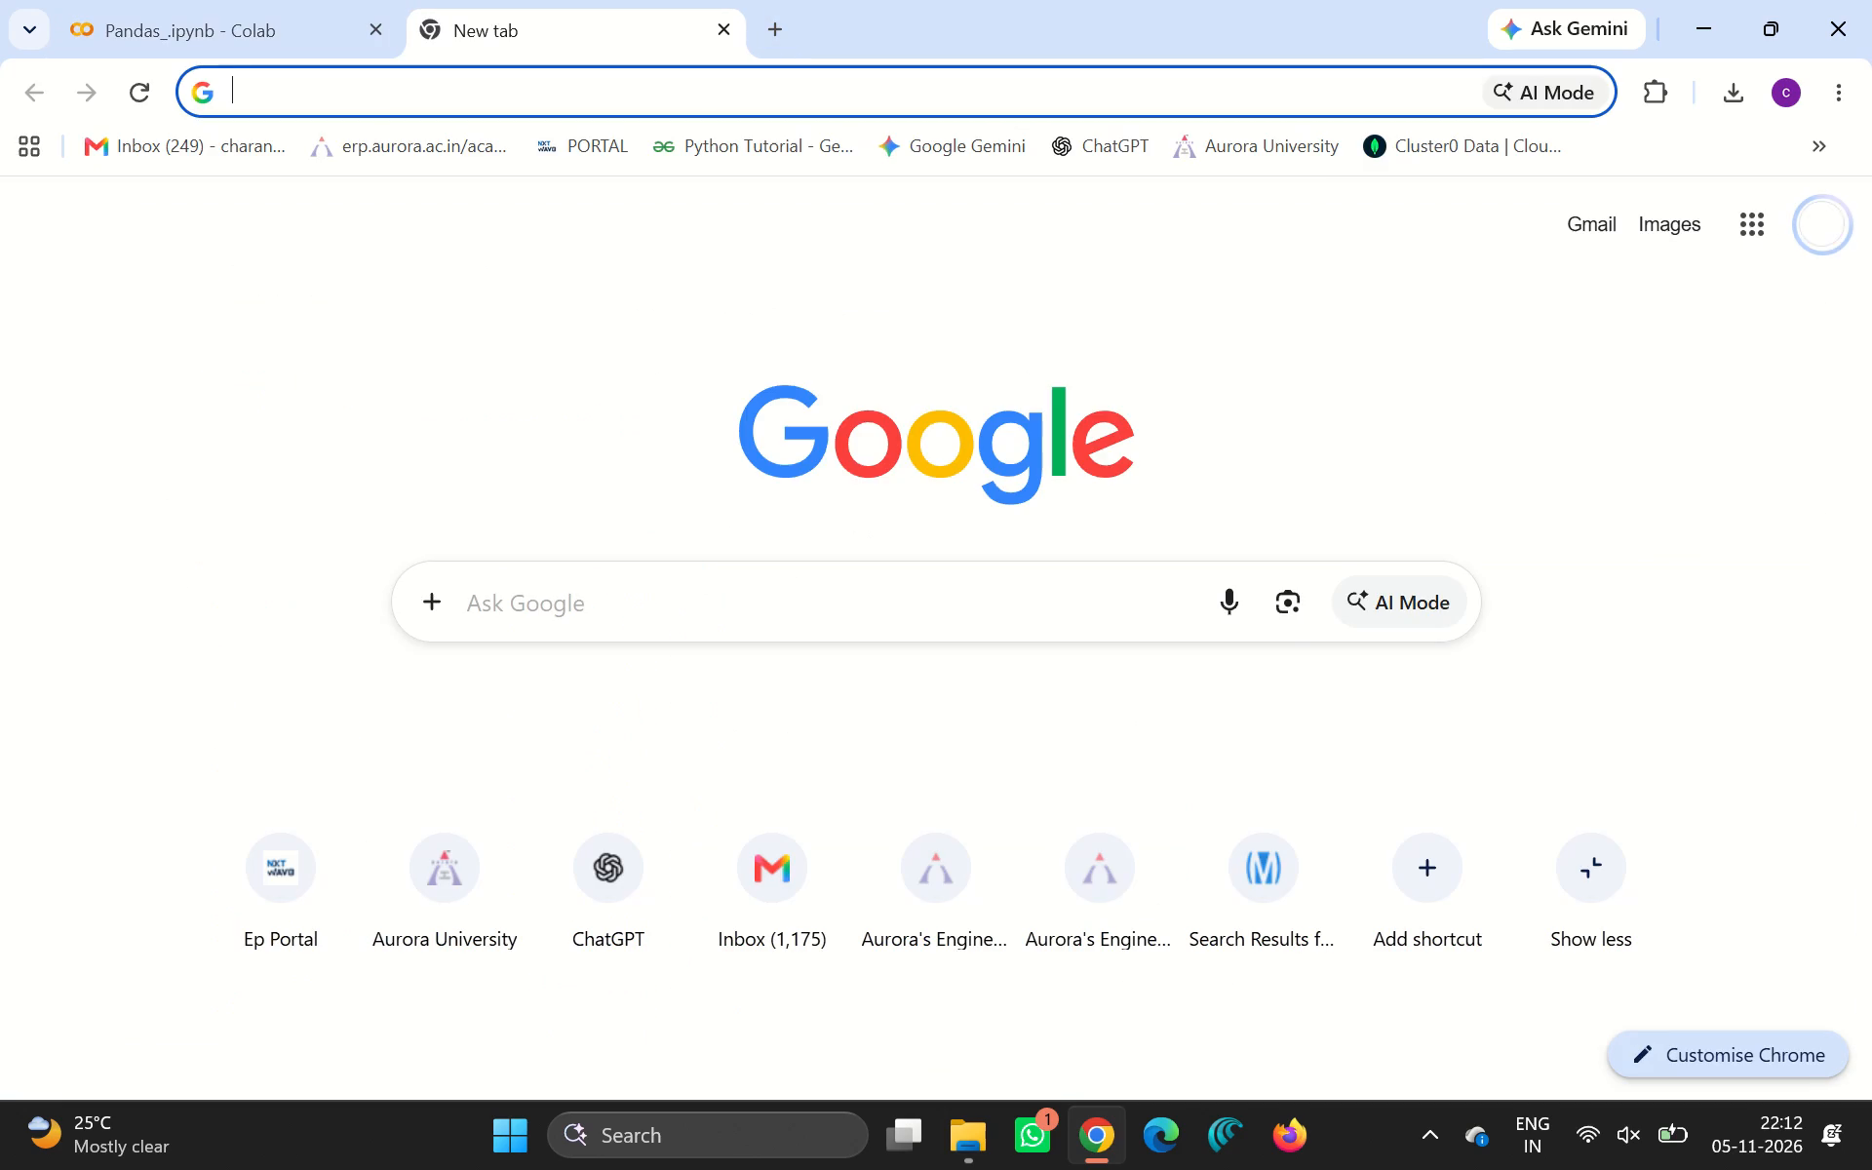
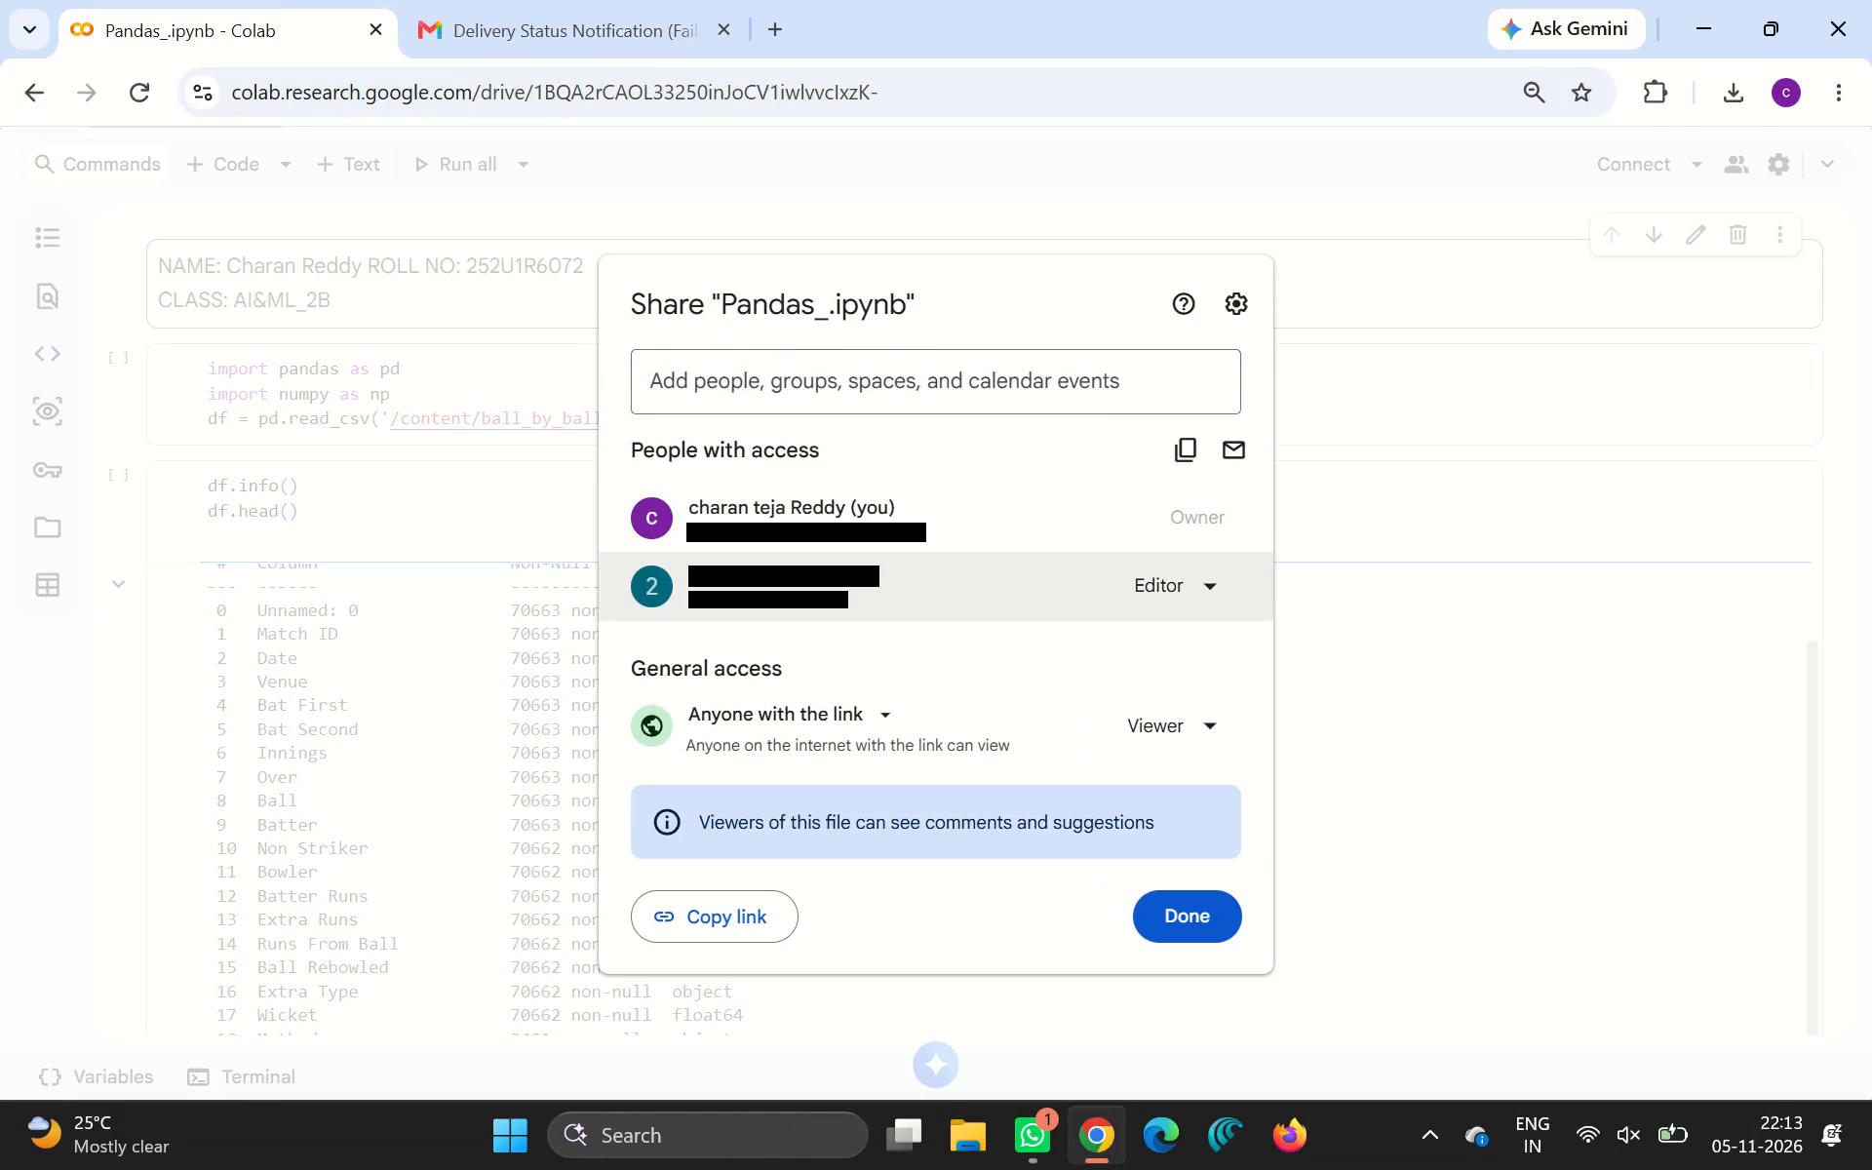
Start adding a person to the Pandas_.ipynb sharing list and bring up the suggested contacts.
click(841, 581)
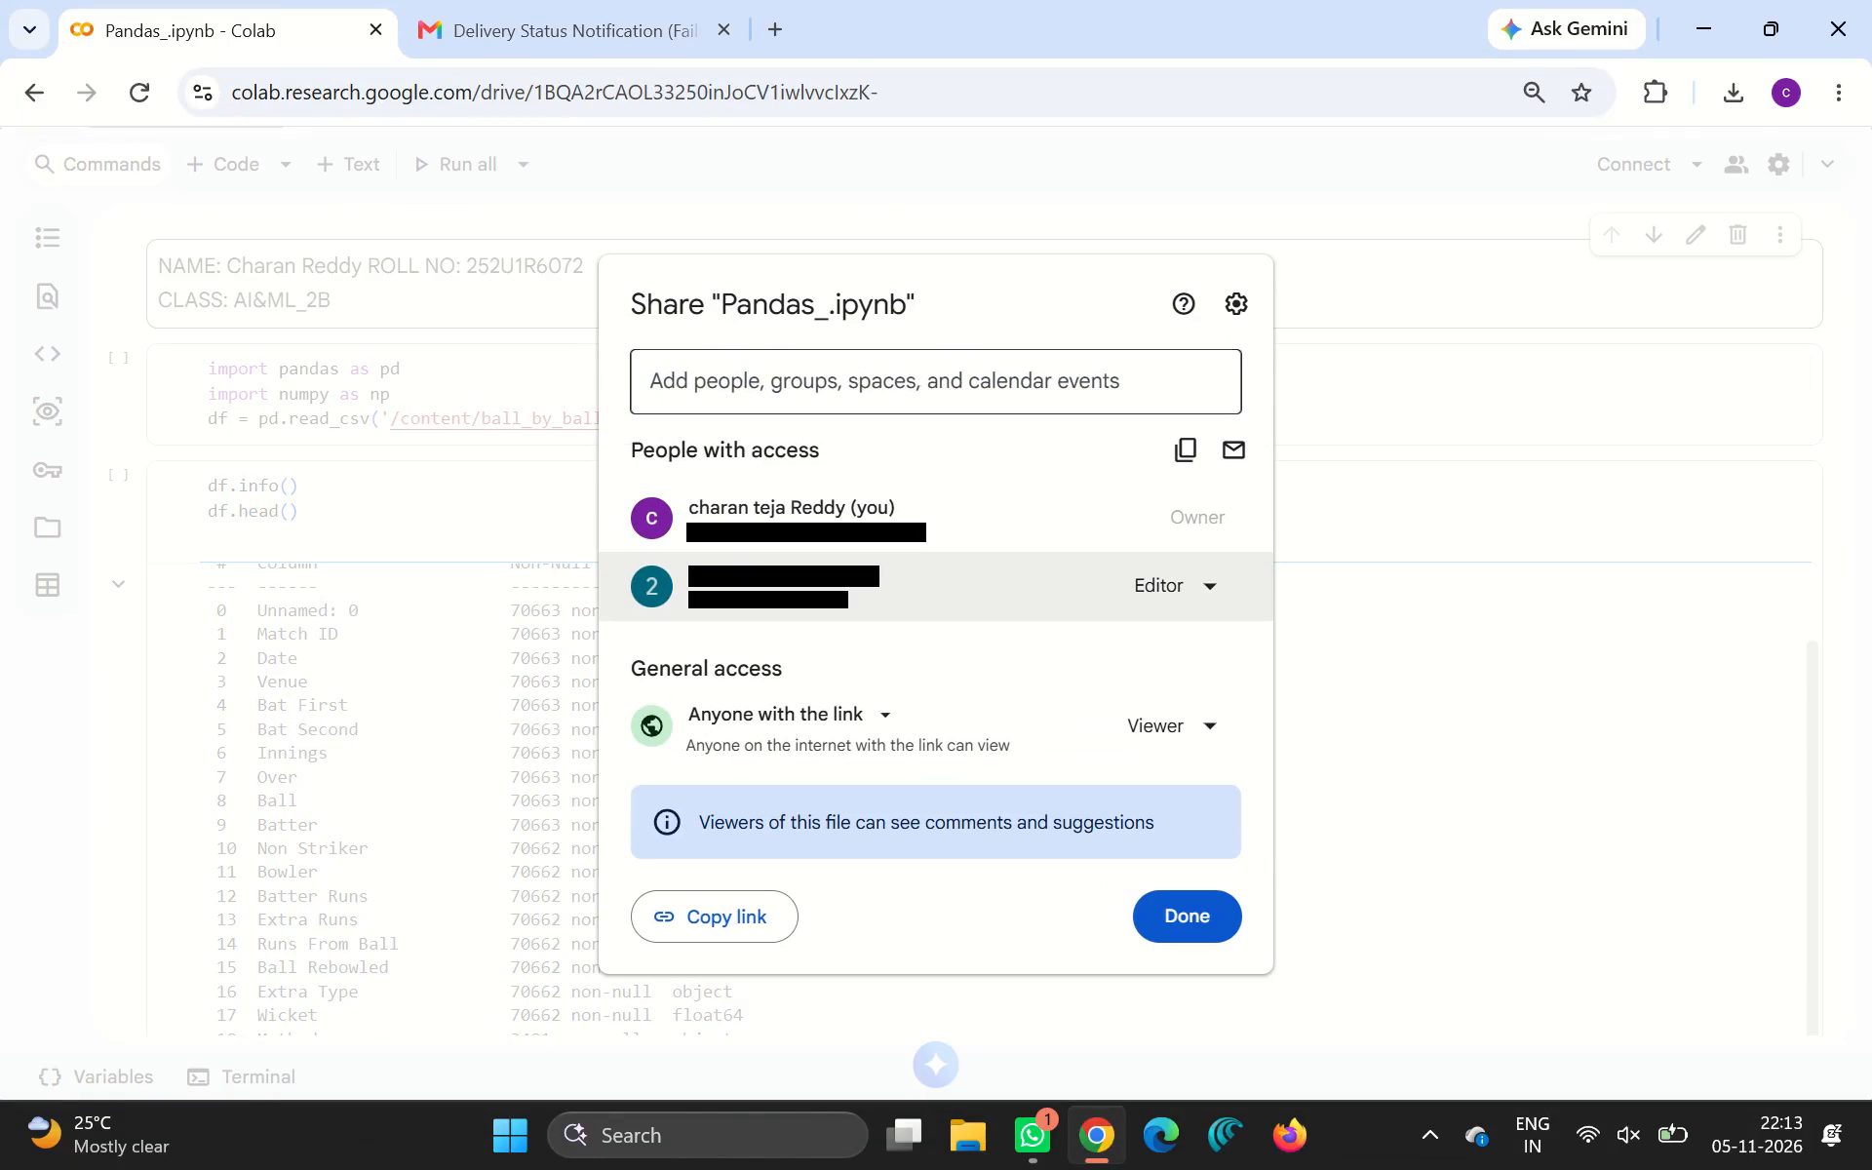
click(845, 387)
click(942, 376)
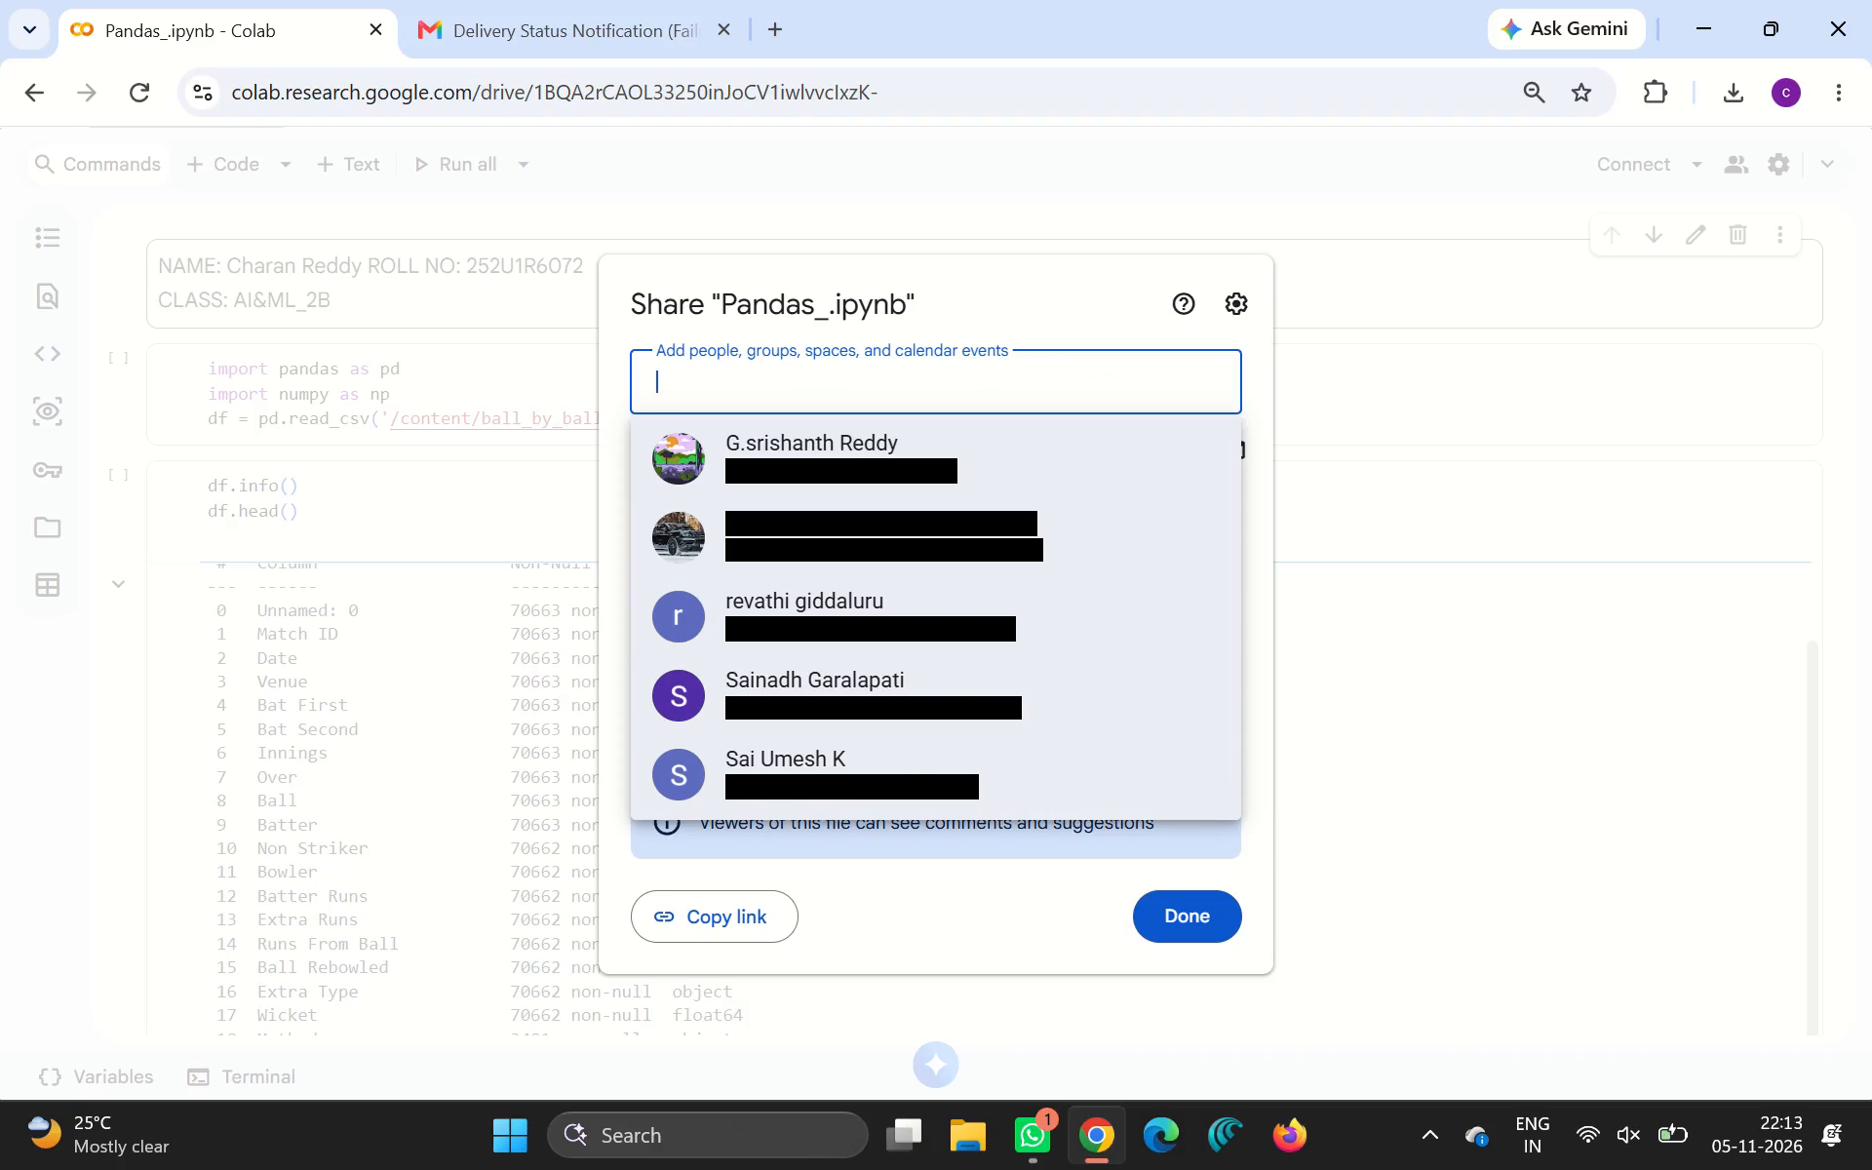
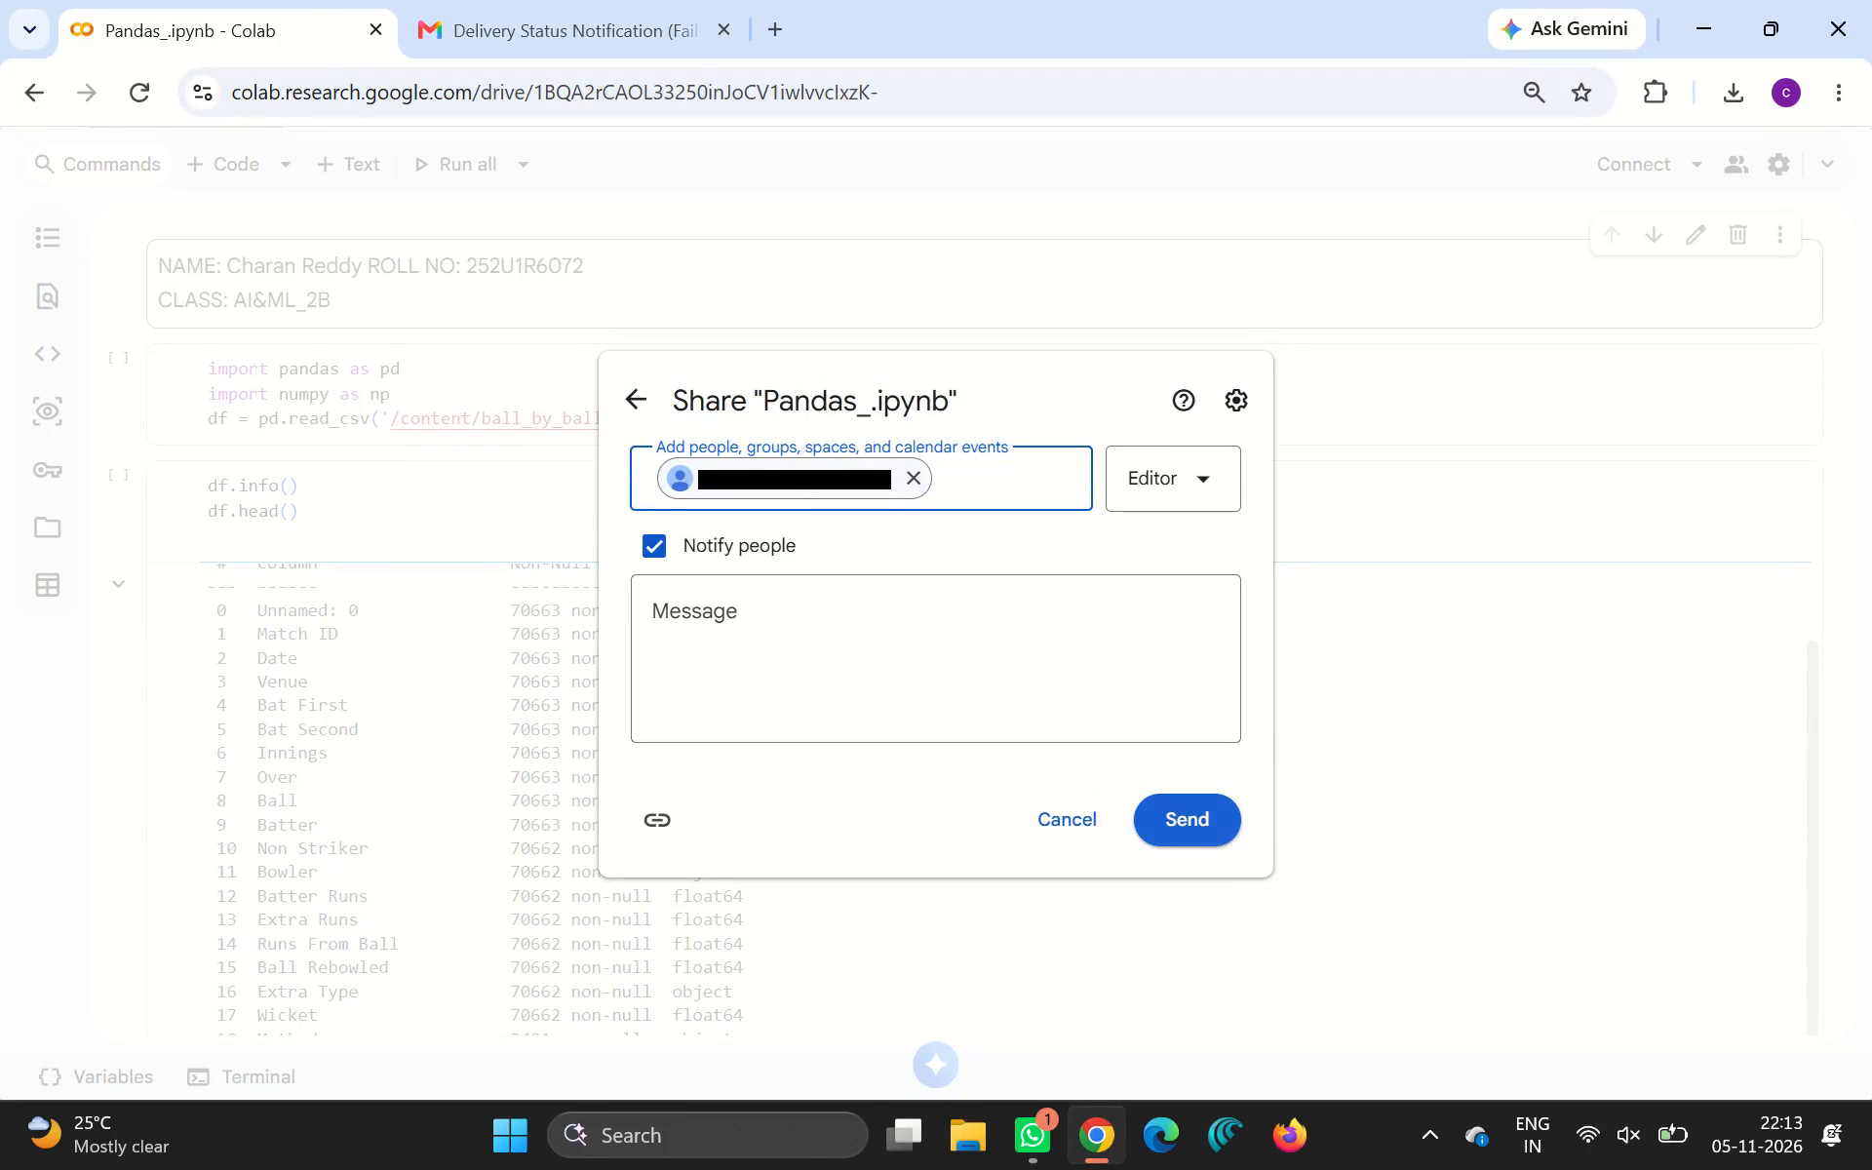
Share Pandas_.ipynb with the added person as Editor and send the invitation with Notify people on and no message.
click(1200, 482)
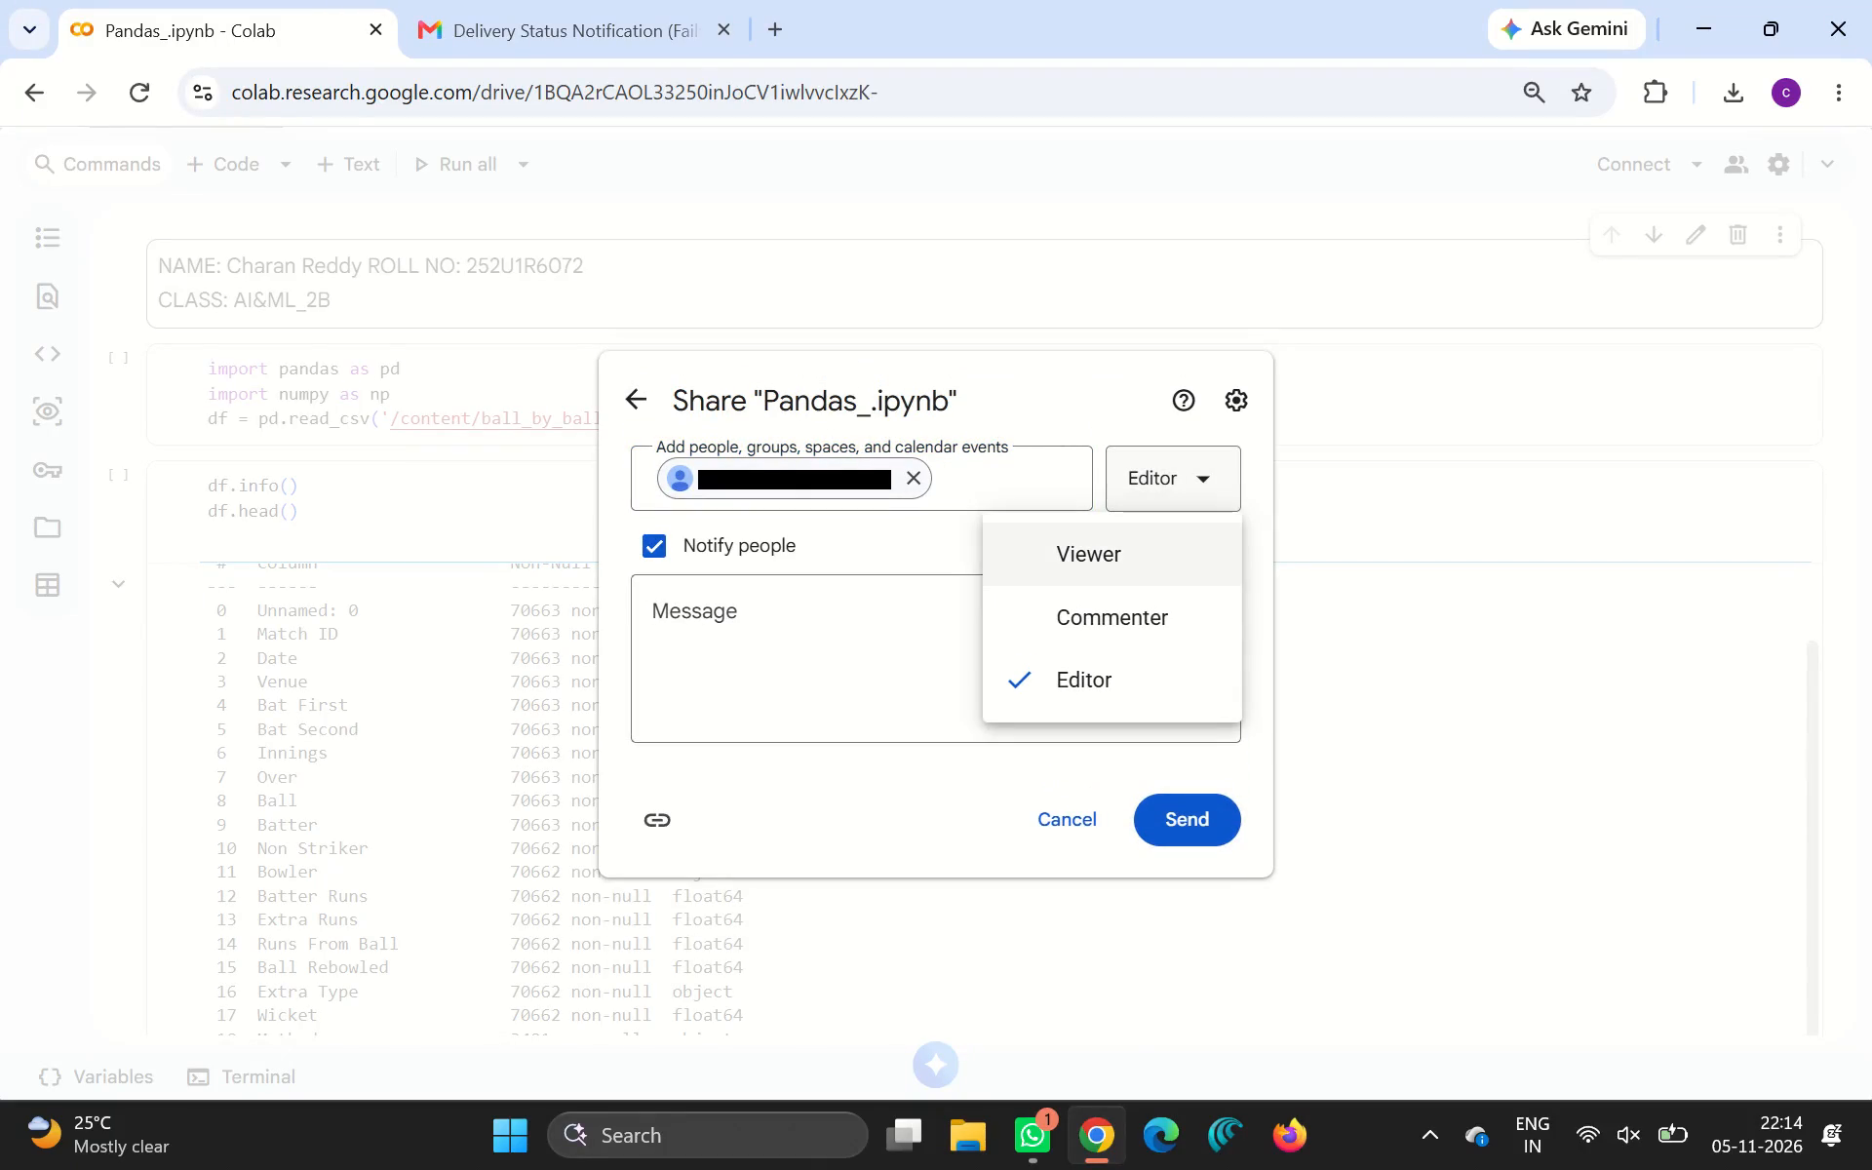
click(1127, 671)
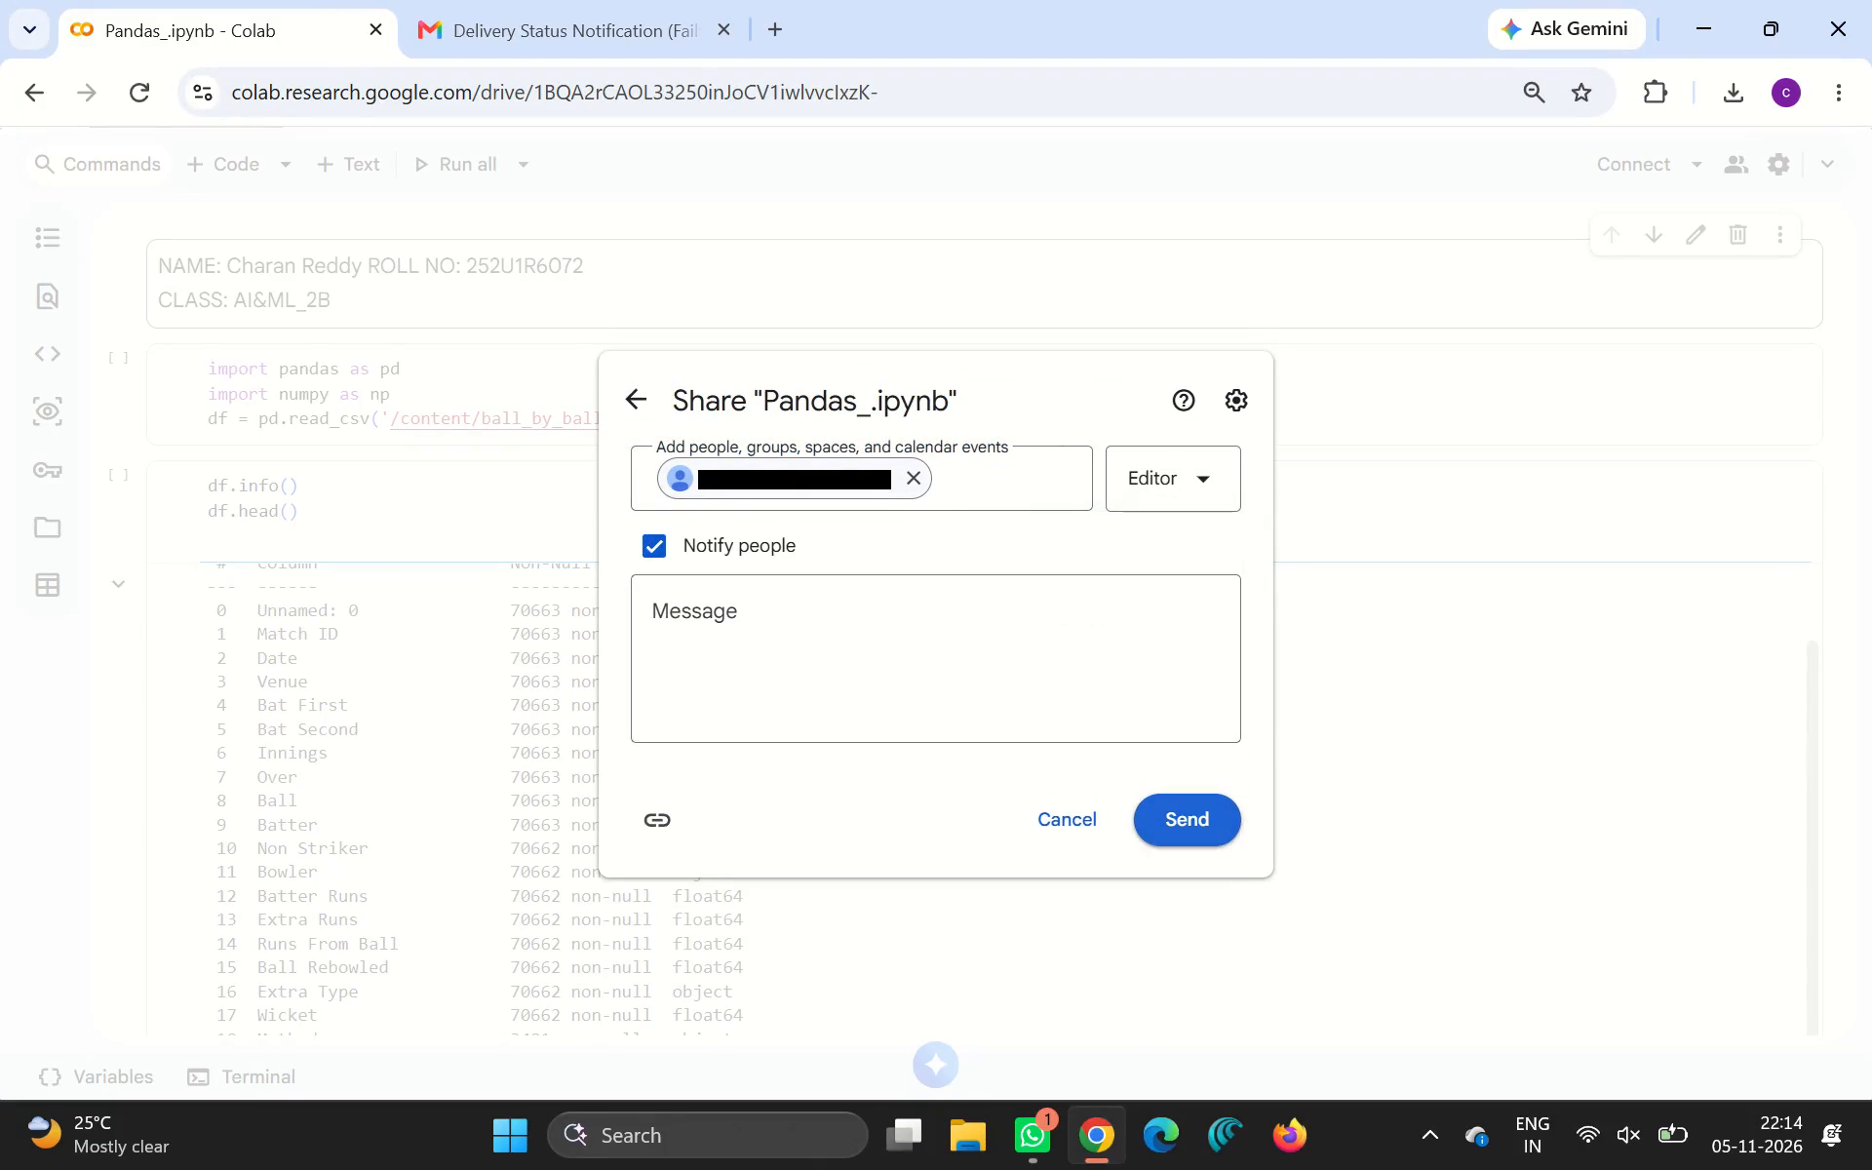